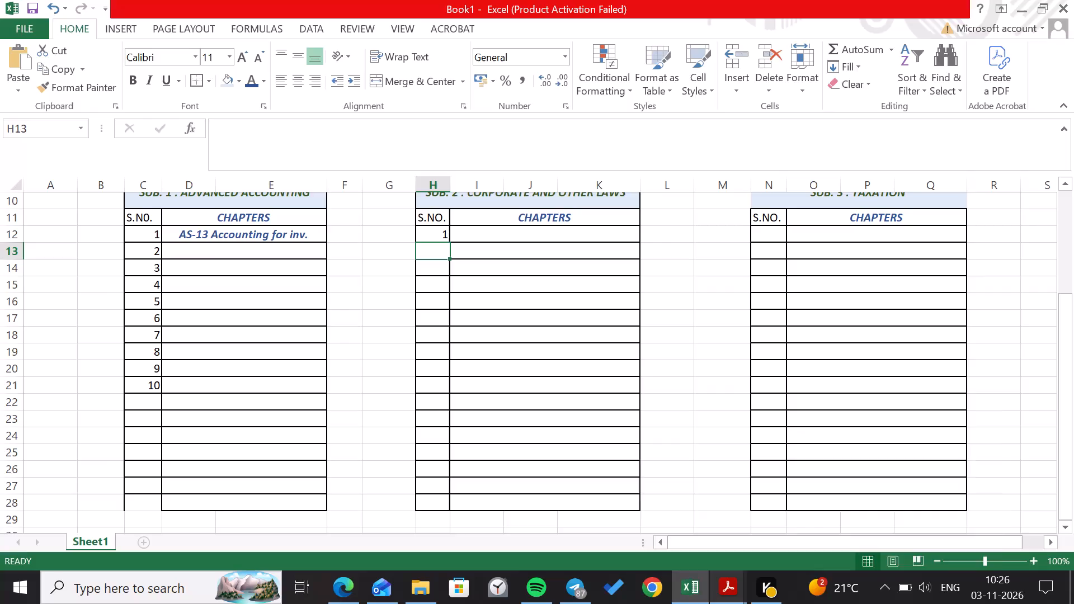
Switch to the Corporate and Other Laws e-book PDF in Acrobat and examine the chapter names in the attempt-wise weightage table.
{"action": "left_click", "coordinate": [871, 521]}
{"action": "scroll", "coordinate": [708, 273], "scroll_direction": "up", "scroll_amount": 10}
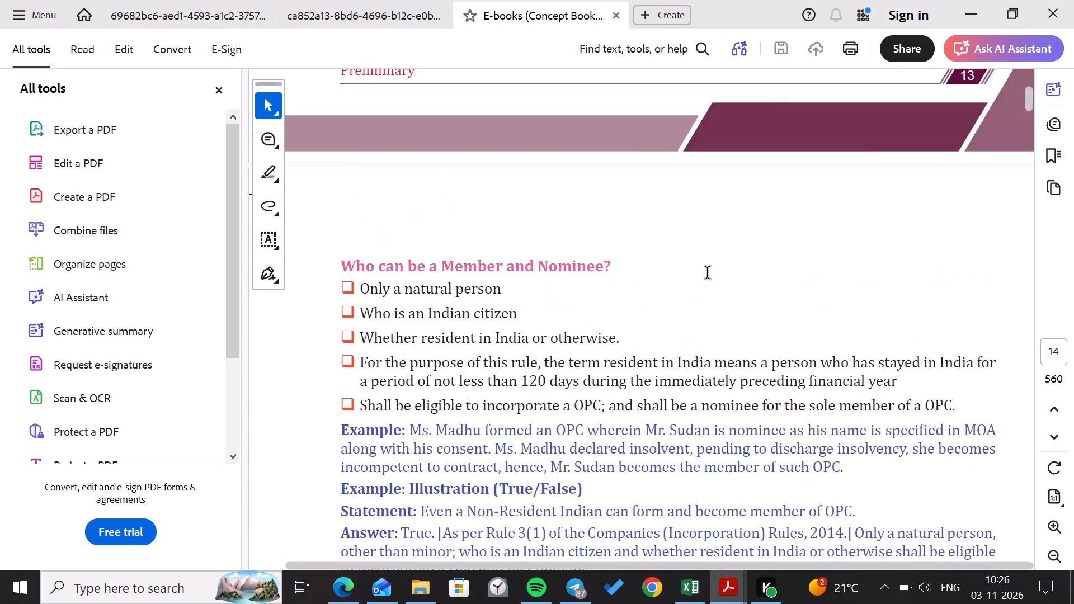
{"action": "scroll", "coordinate": [708, 273], "scroll_direction": "up", "scroll_amount": 20}
{"action": "scroll", "coordinate": [708, 273], "scroll_direction": "up", "scroll_amount": 20}
{"action": "scroll", "coordinate": [708, 273], "scroll_direction": "up", "scroll_amount": 16}
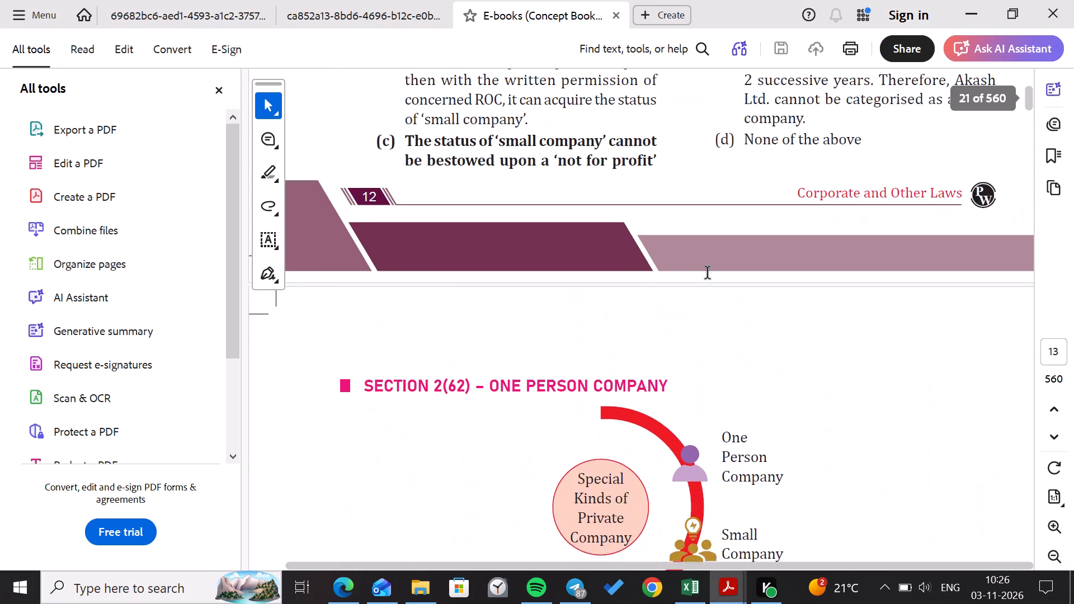
{"action": "scroll", "coordinate": [708, 273], "scroll_direction": "up", "scroll_amount": 20}
{"action": "scroll", "coordinate": [708, 273], "scroll_direction": "up", "scroll_amount": 20}
{"action": "scroll", "coordinate": [708, 273], "scroll_direction": "up", "scroll_amount": 15}
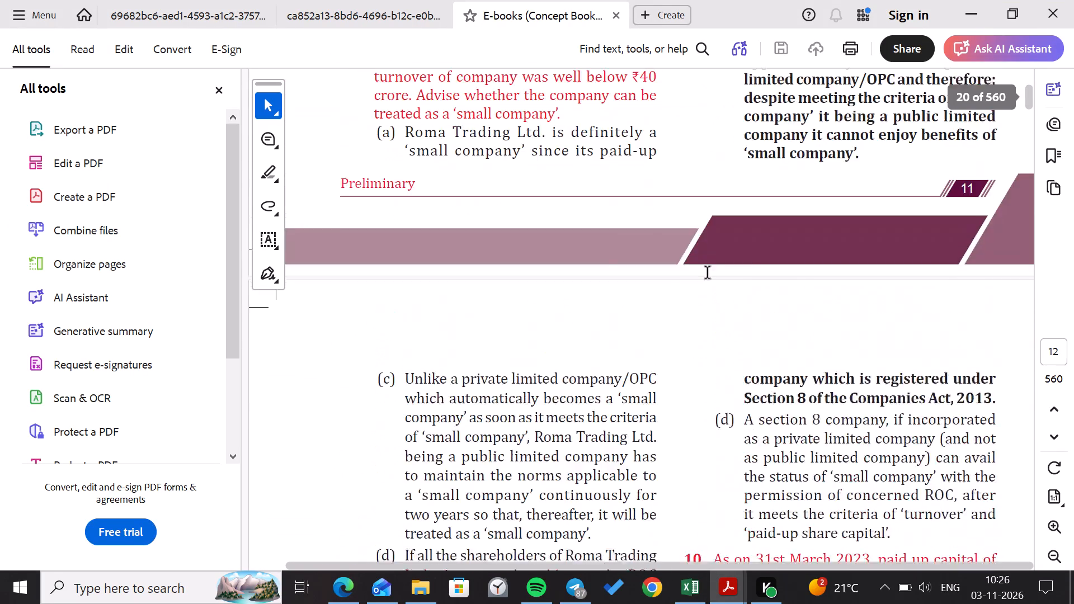
{"action": "scroll", "coordinate": [708, 273], "scroll_direction": "up", "scroll_amount": 20}
{"action": "scroll", "coordinate": [708, 273], "scroll_direction": "up", "scroll_amount": 20}
{"action": "scroll", "coordinate": [708, 273], "scroll_direction": "up", "scroll_amount": 12}
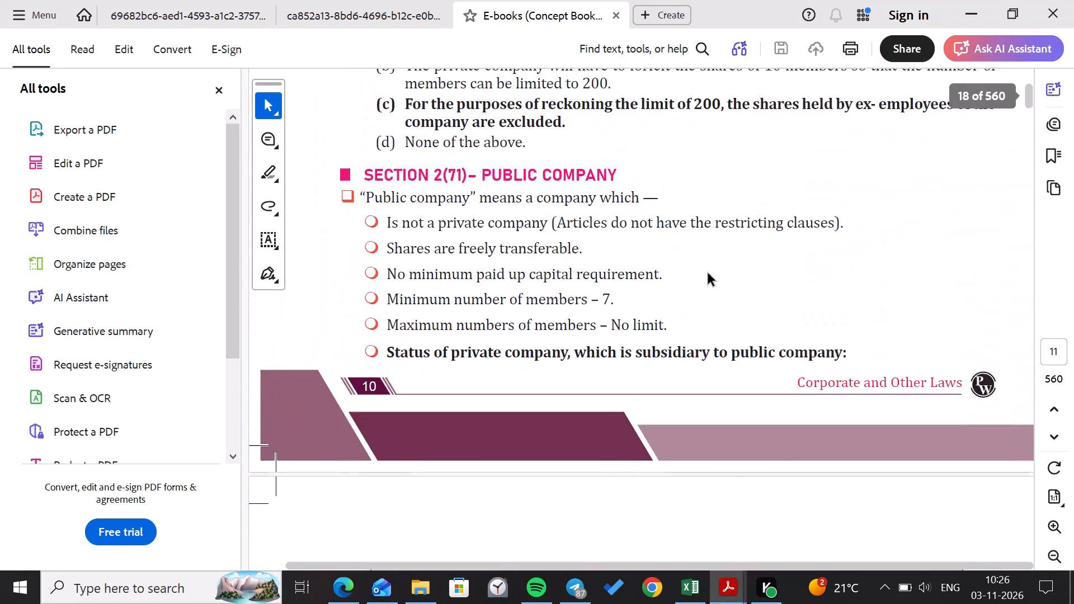
{"action": "scroll", "coordinate": [708, 273], "scroll_direction": "up", "scroll_amount": 18}
{"action": "scroll", "coordinate": [708, 273], "scroll_direction": "up", "scroll_amount": 12}
{"action": "scroll", "coordinate": [708, 273], "scroll_direction": "up", "scroll_amount": 11}
{"action": "scroll", "coordinate": [708, 273], "scroll_direction": "up", "scroll_amount": 18}
{"action": "scroll", "coordinate": [708, 273], "scroll_direction": "up", "scroll_amount": 20}
{"action": "scroll", "coordinate": [708, 273], "scroll_direction": "up", "scroll_amount": 11}
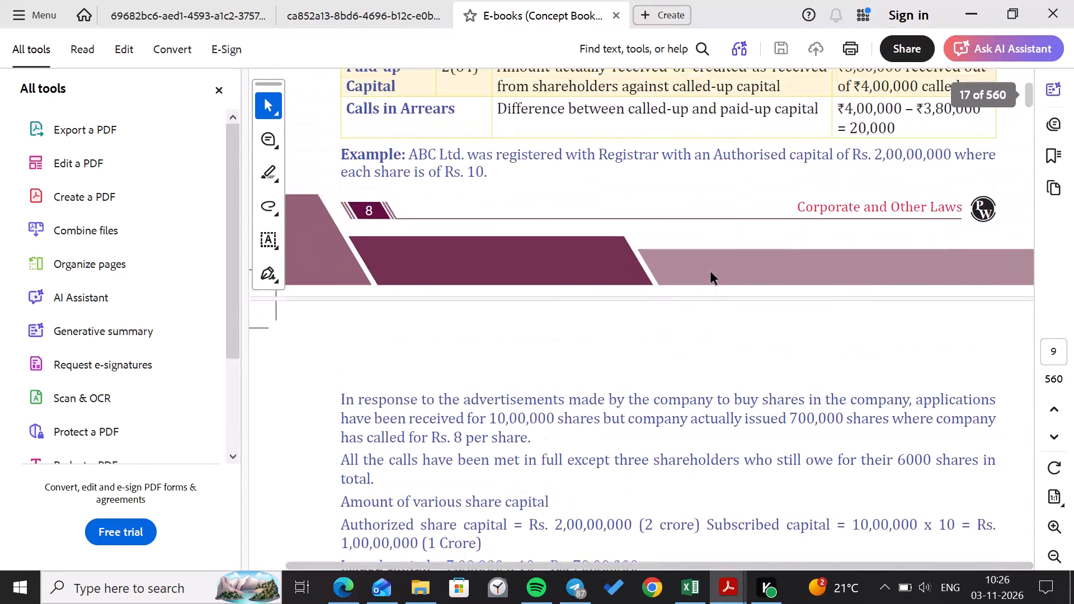
{"action": "left_click", "coordinate": [1030, 81]}
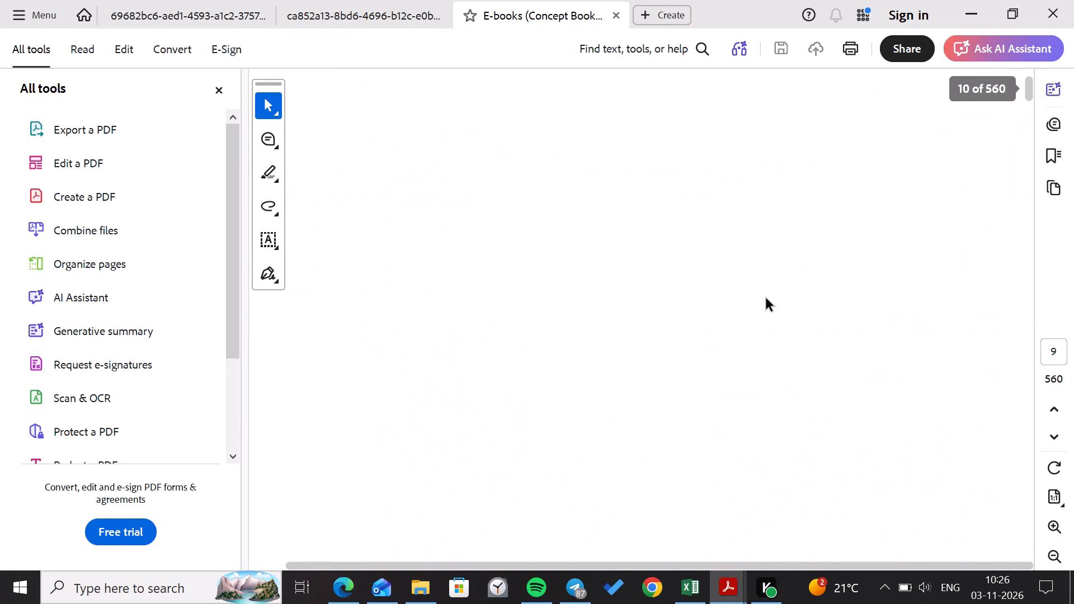
{"action": "scroll", "coordinate": [766, 299], "scroll_direction": "up", "scroll_amount": 18}
{"action": "scroll", "coordinate": [766, 299], "scroll_direction": "up", "scroll_amount": 9}
{"action": "scroll", "coordinate": [766, 299], "scroll_direction": "down", "scroll_amount": 11}
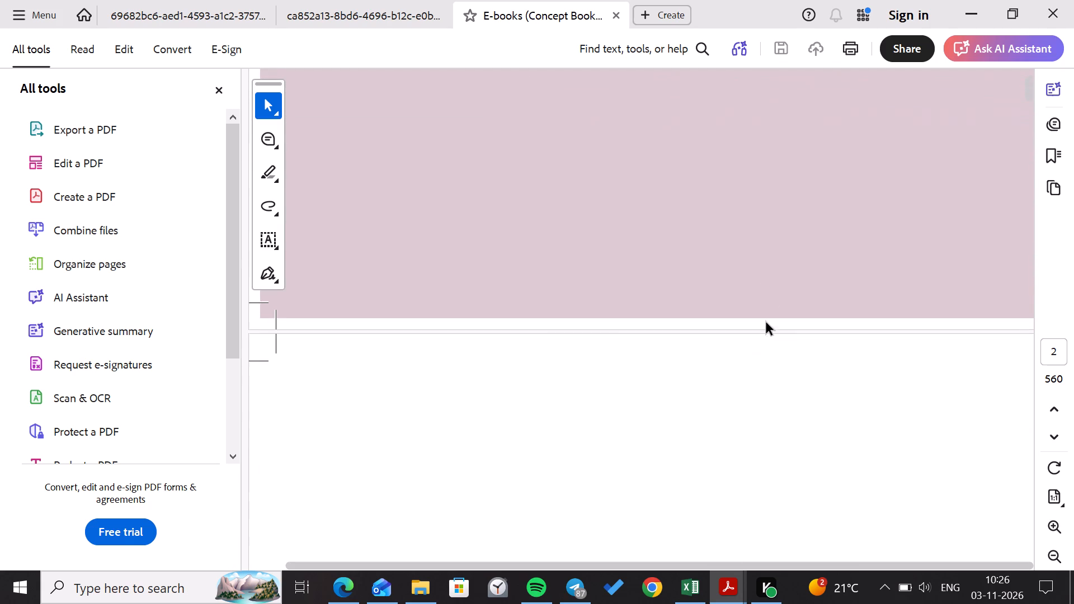
{"action": "scroll", "coordinate": [766, 323], "scroll_direction": "down", "scroll_amount": 20}
{"action": "scroll", "coordinate": [766, 323], "scroll_direction": "down", "scroll_amount": 20}
{"action": "scroll", "coordinate": [766, 323], "scroll_direction": "down", "scroll_amount": 20}
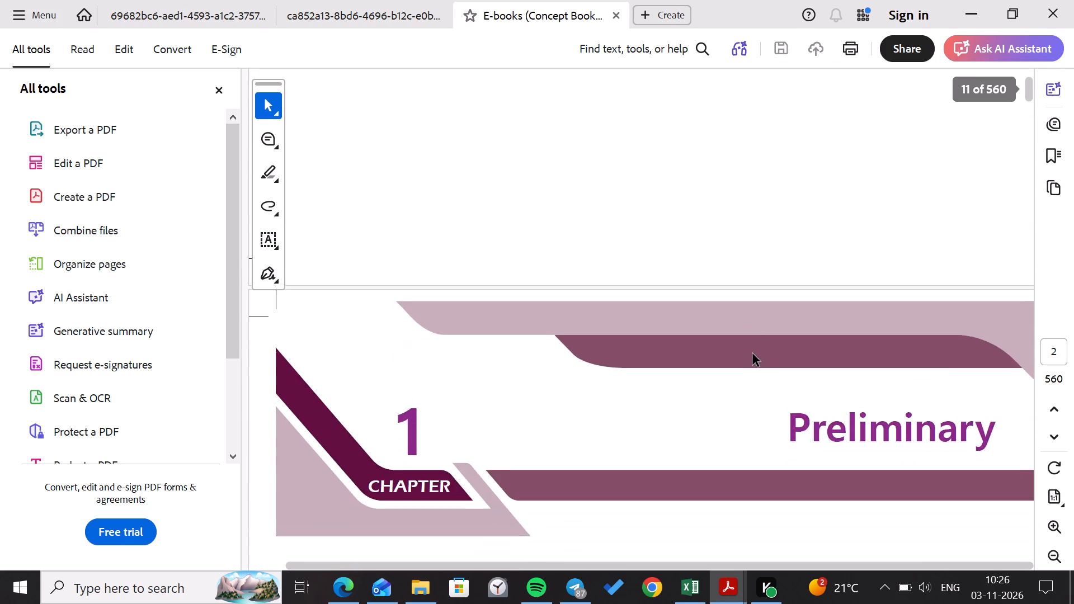
{"action": "scroll", "coordinate": [753, 354], "scroll_direction": "down", "scroll_amount": 3}
{"action": "scroll", "coordinate": [753, 371], "scroll_direction": "up", "scroll_amount": 9}
{"action": "scroll", "coordinate": [753, 371], "scroll_direction": "up", "scroll_amount": 20}
{"action": "scroll", "coordinate": [753, 371], "scroll_direction": "up", "scroll_amount": 11}
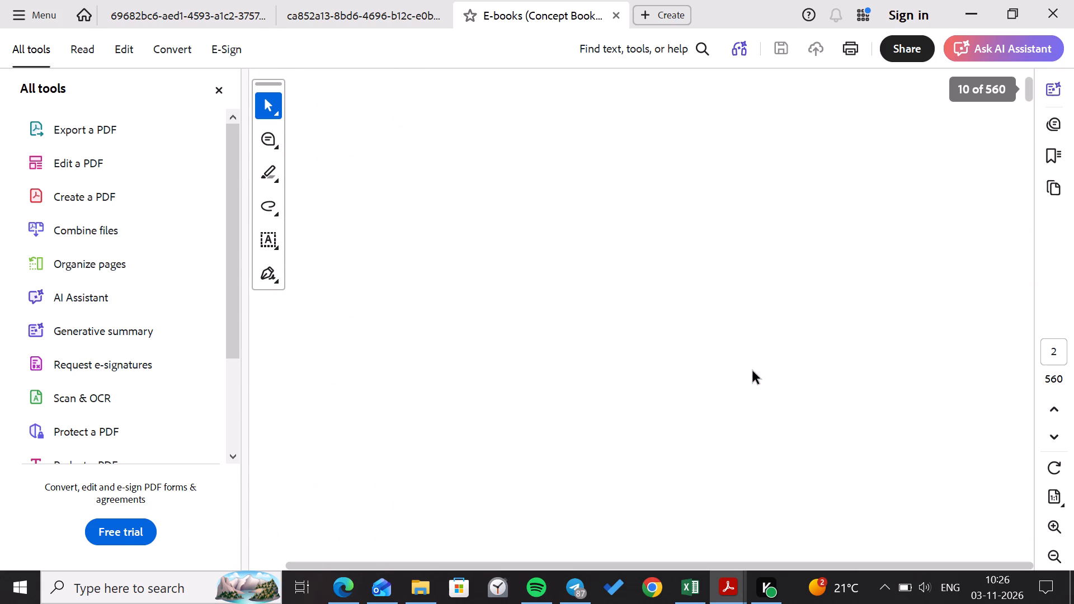
{"action": "scroll", "coordinate": [753, 371], "scroll_direction": "up", "scroll_amount": 20}
{"action": "scroll", "coordinate": [753, 371], "scroll_direction": "up", "scroll_amount": 20}
{"action": "scroll", "coordinate": [753, 371], "scroll_direction": "up", "scroll_amount": 20}
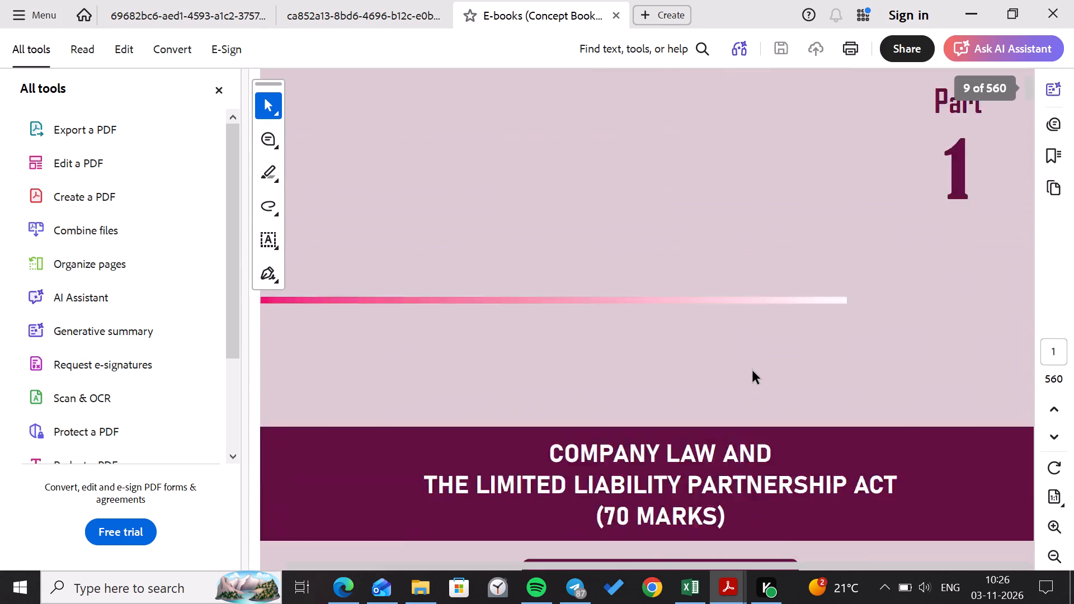
{"action": "scroll", "coordinate": [753, 371], "scroll_direction": "up", "scroll_amount": 12}
{"action": "scroll", "coordinate": [753, 371], "scroll_direction": "up", "scroll_amount": 11}
{"action": "scroll", "coordinate": [753, 371], "scroll_direction": "up", "scroll_amount": 20}
{"action": "scroll", "coordinate": [753, 371], "scroll_direction": "up", "scroll_amount": 8}
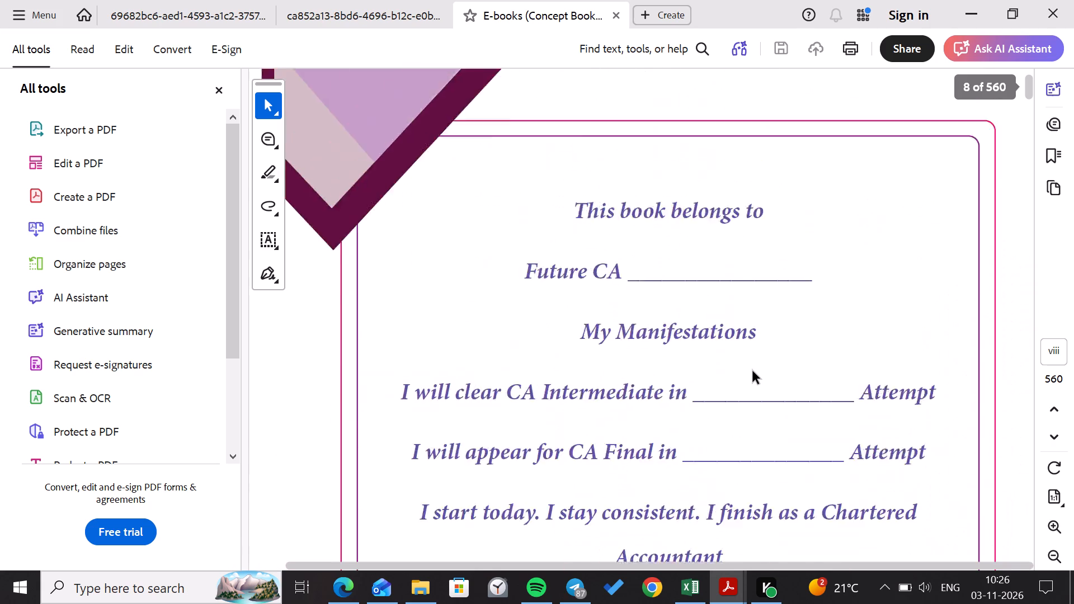
{"action": "scroll", "coordinate": [753, 371], "scroll_direction": "up", "scroll_amount": 20}
{"action": "scroll", "coordinate": [753, 371], "scroll_direction": "up", "scroll_amount": 13}
{"action": "scroll", "coordinate": [753, 371], "scroll_direction": "up", "scroll_amount": 10}
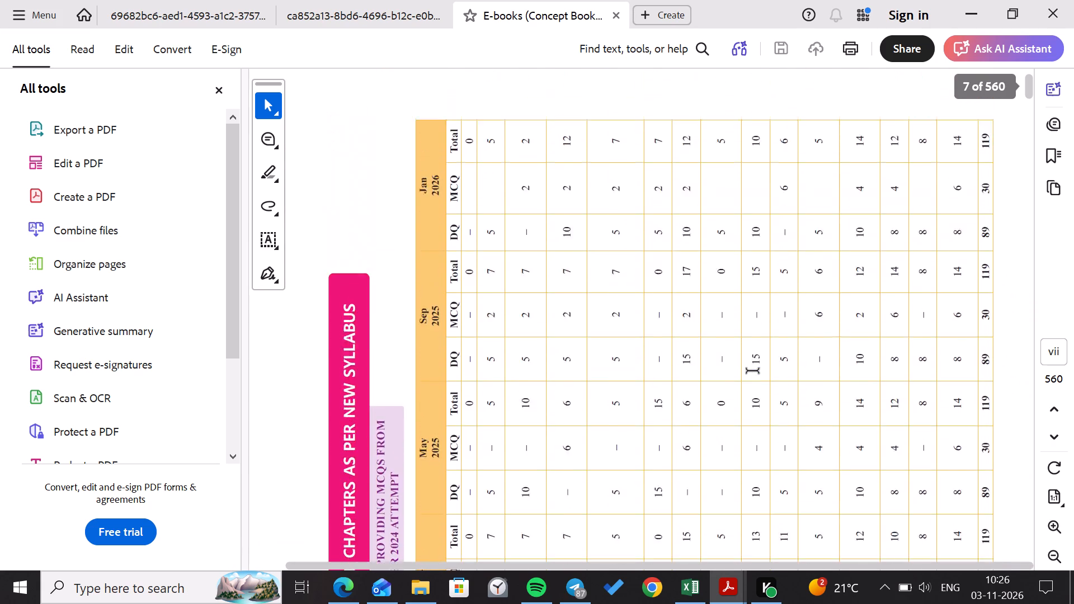
{"action": "scroll", "coordinate": [753, 371], "scroll_direction": "up", "scroll_amount": 8}
{"action": "scroll", "coordinate": [753, 371], "scroll_direction": "down", "scroll_amount": 20}
{"action": "scroll", "coordinate": [753, 371], "scroll_direction": "down", "scroll_amount": 20}
{"action": "scroll", "coordinate": [753, 371], "scroll_direction": "down", "scroll_amount": 1}
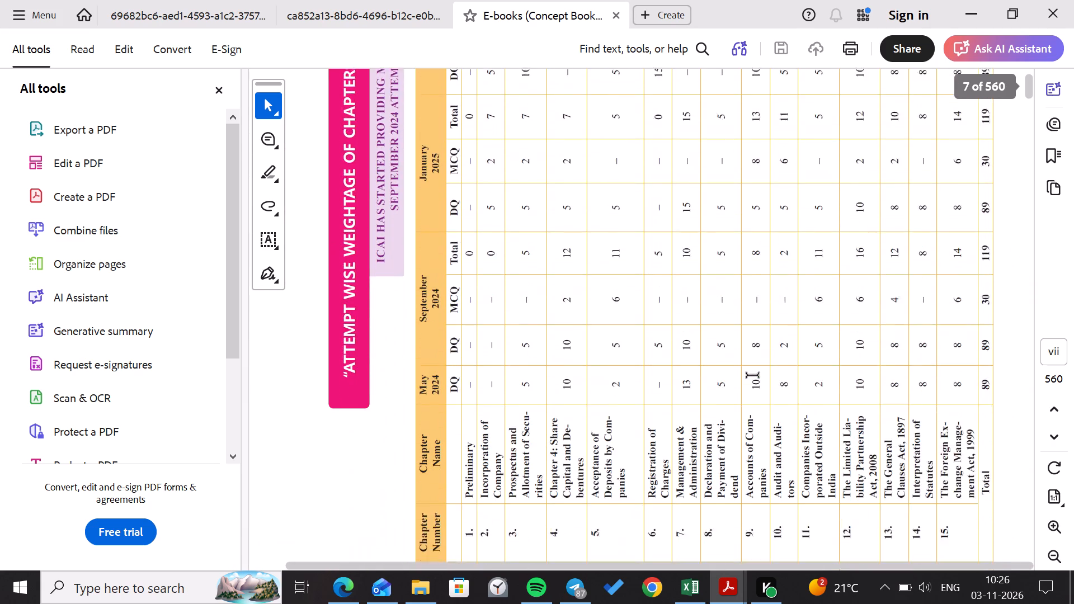
{"action": "scroll", "coordinate": [753, 376], "scroll_direction": "down", "scroll_amount": 5}
{"action": "scroll", "coordinate": [753, 376], "scroll_direction": "up", "scroll_amount": 7}
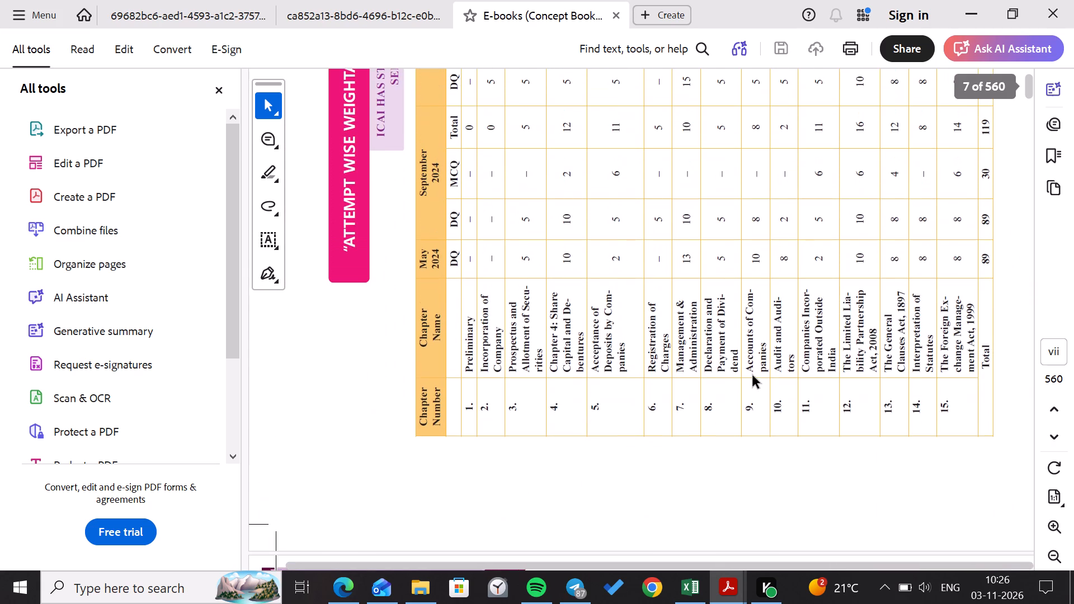
{"action": "scroll", "coordinate": [753, 376], "scroll_direction": "up", "scroll_amount": 1}
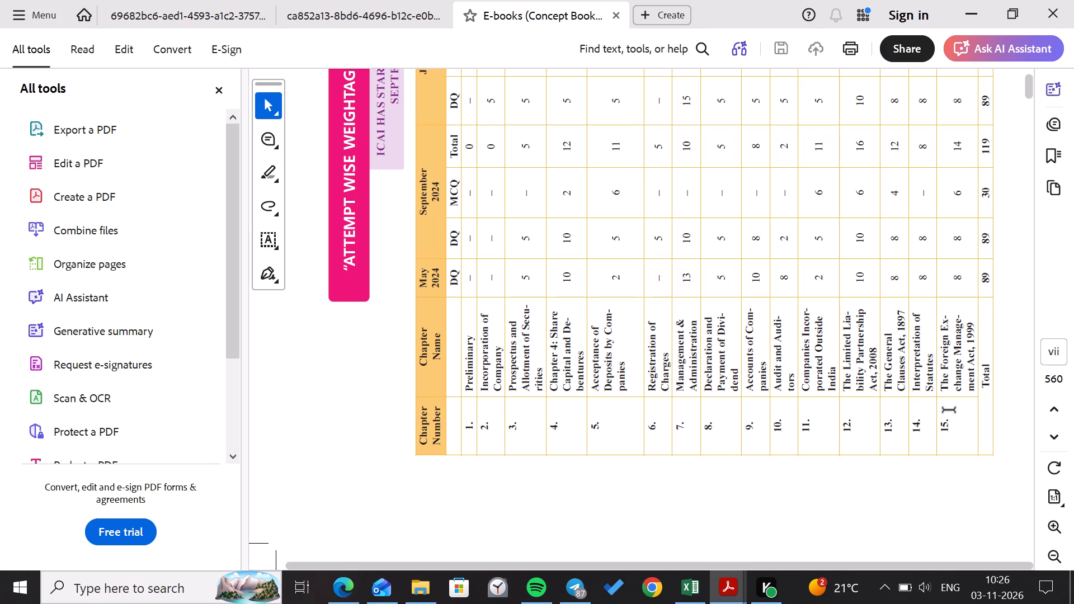
{"action": "scroll", "coordinate": [571, 372], "scroll_direction": "up", "scroll_amount": 1}
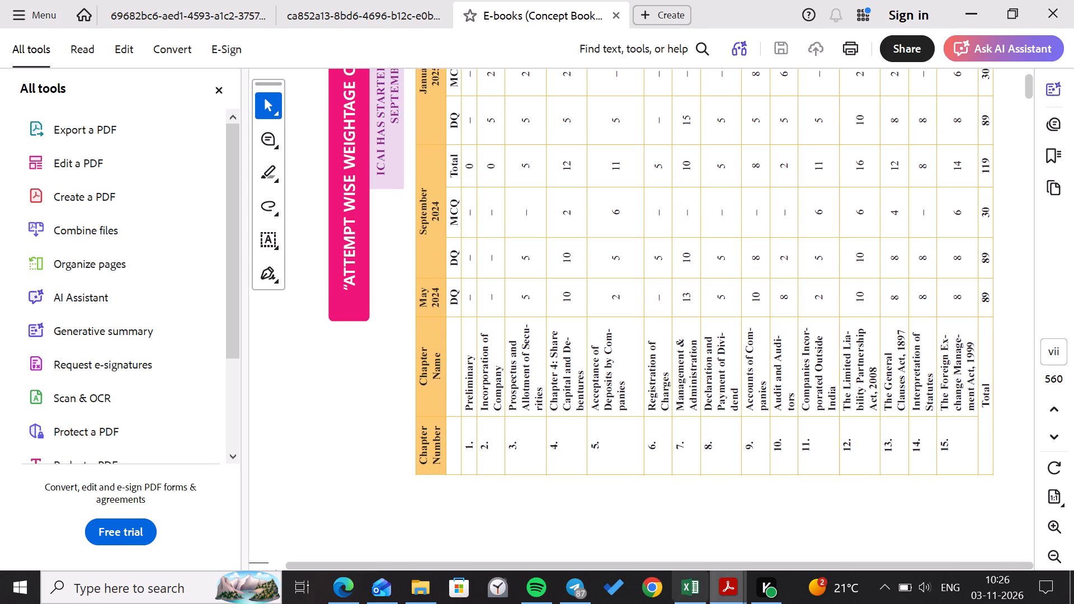
Switch back to the Excel workbook and enter "Preliminary" as chapter 1 in the Corporate and Other Laws table.
{"action": "left_click", "coordinate": [699, 598]}
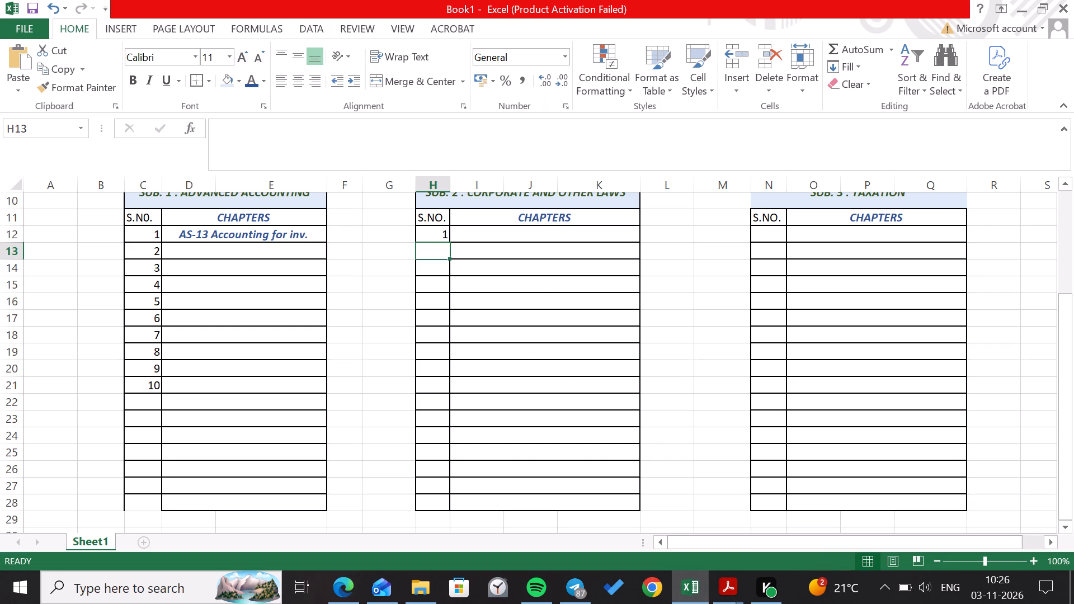
{"action": "left_click", "coordinate": [478, 236]}
{"action": "key", "text": "p"}
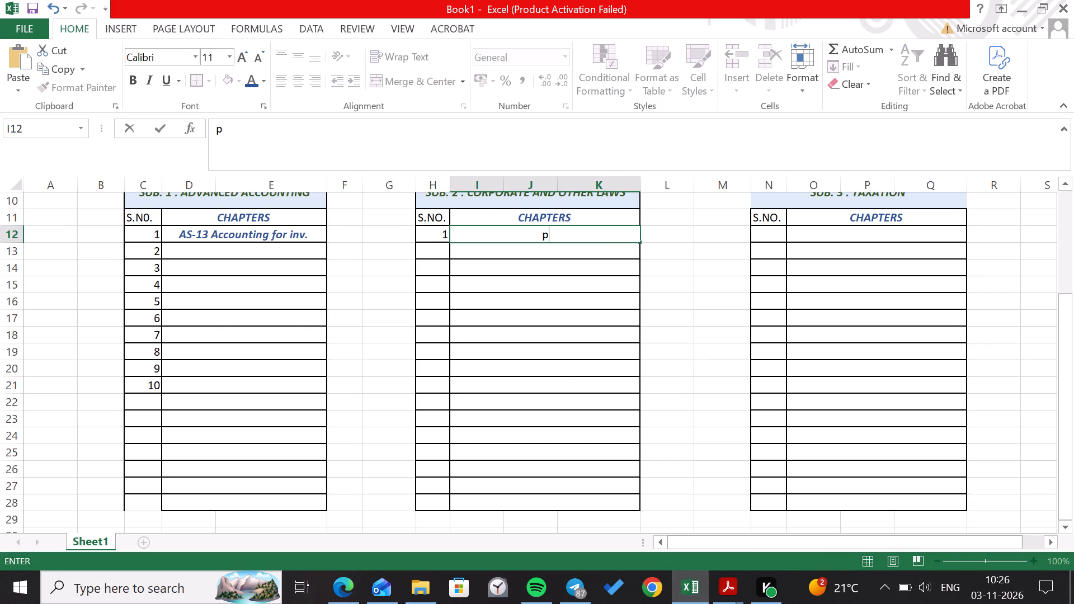
{"action": "key", "text": "BackSpace"}
{"action": "key", "text": "shift+p"}
{"action": "type", "text": "rem"}
{"action": "key", "text": "BackSpace"}
{"action": "type", "text": "liminary"}
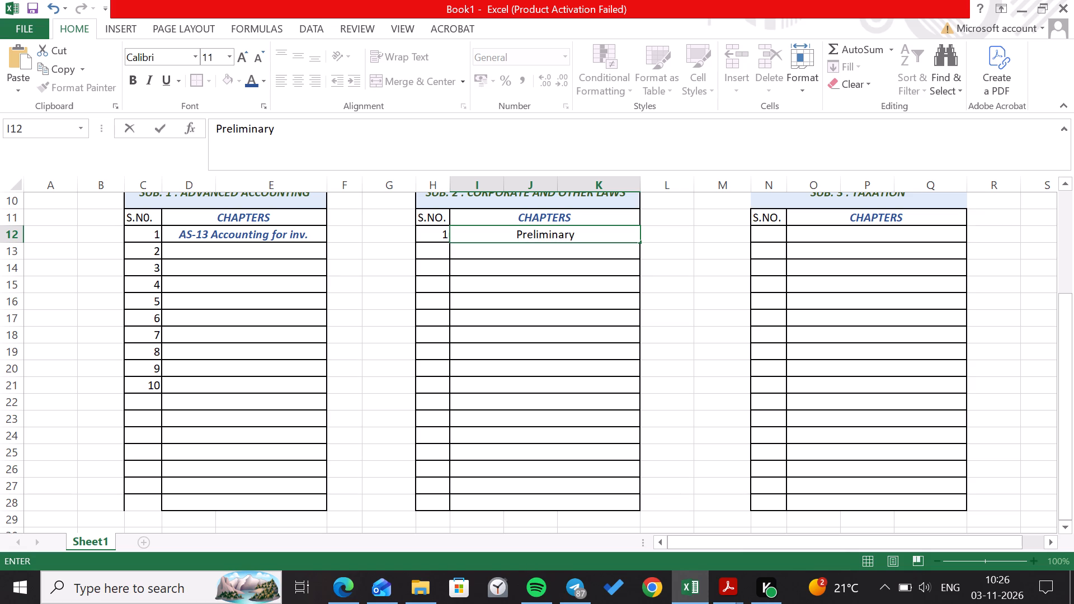
{"action": "key", "text": "Down"}
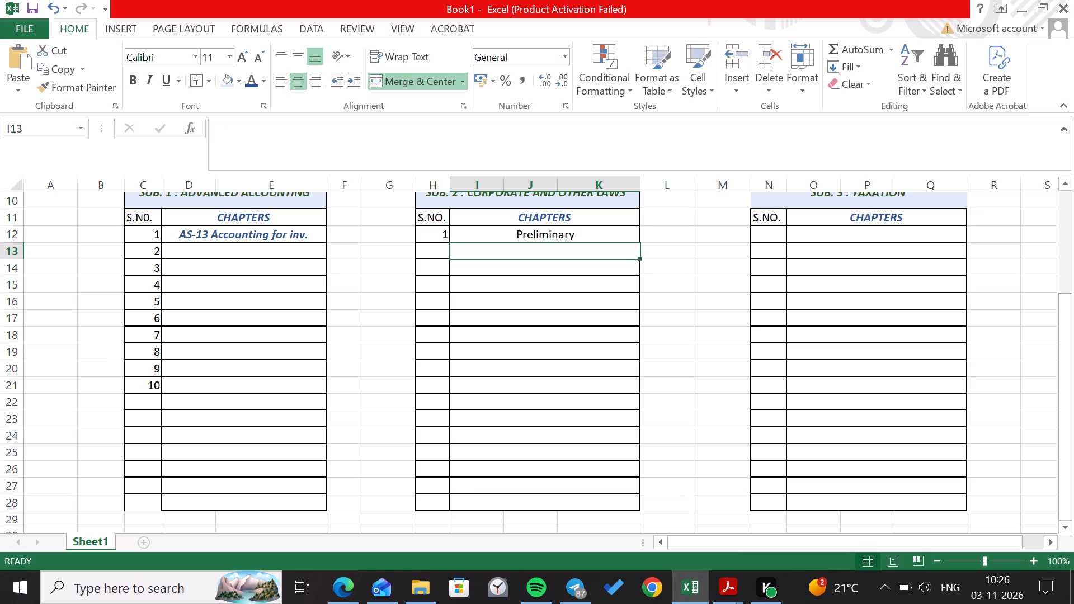
Add serial number 2 with the chapter "Incorporation of a company" to the Corporate and Other Laws table.
{"action": "key", "text": "2"}
{"action": "key", "text": "Right"}
{"action": "type", "text": "Inc"}
{"action": "type", "text": "or"}
{"action": "type", "text": "poration of a c"}
{"action": "type", "text": "ompany"}
{"action": "key", "text": "Down"}
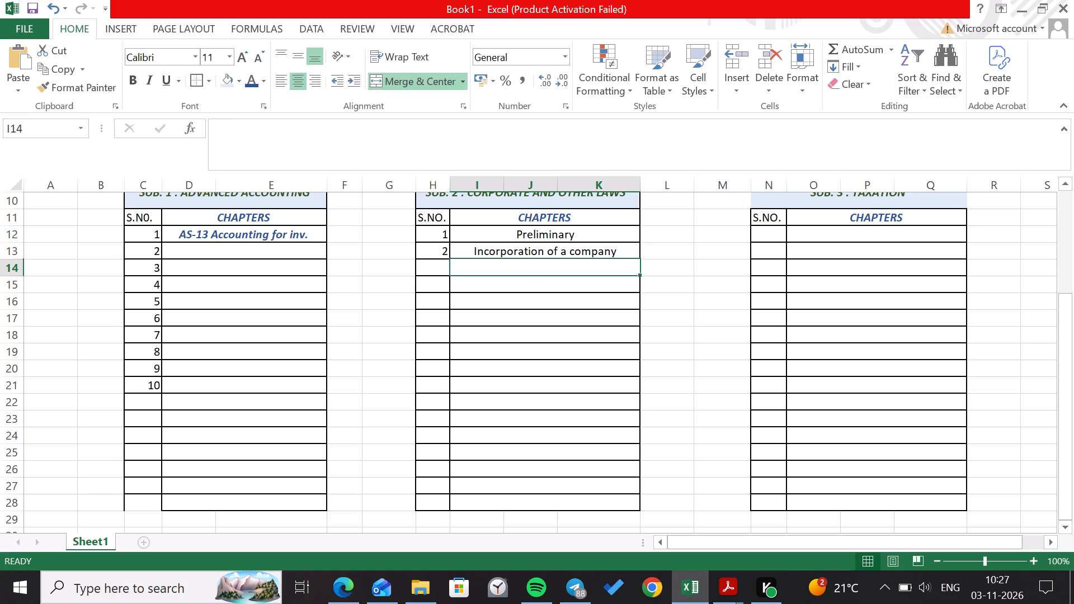
Enter serial number 3 in the following row of the Corporate and Other Laws table.
{"action": "key", "text": "Left"}
{"action": "key", "text": "2"}
{"action": "key", "text": "BackSpace"}
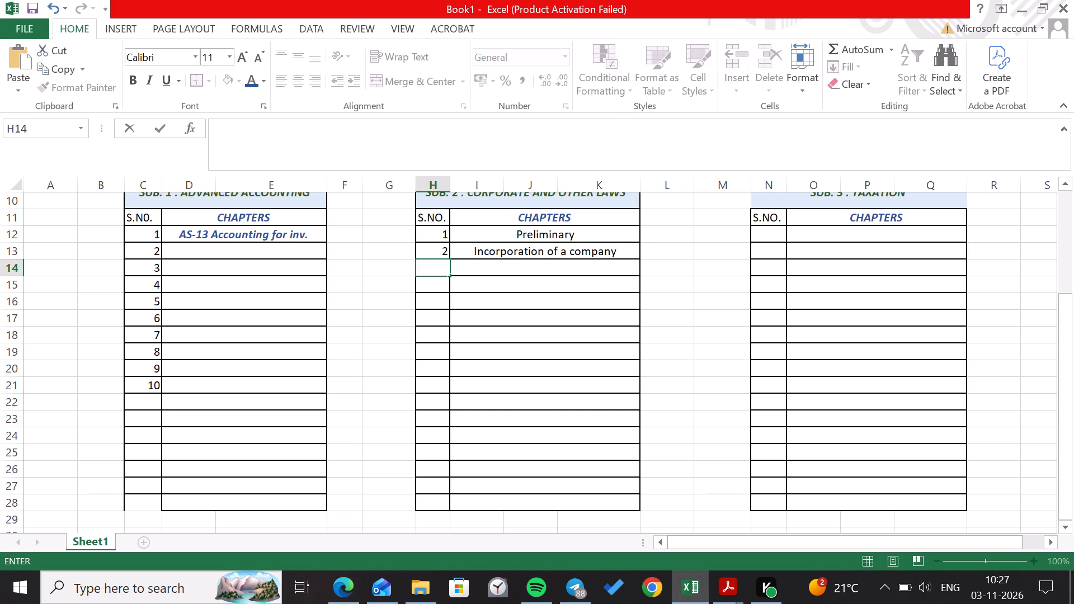
{"action": "type", "text": "3."}
{"action": "key", "text": "Right"}
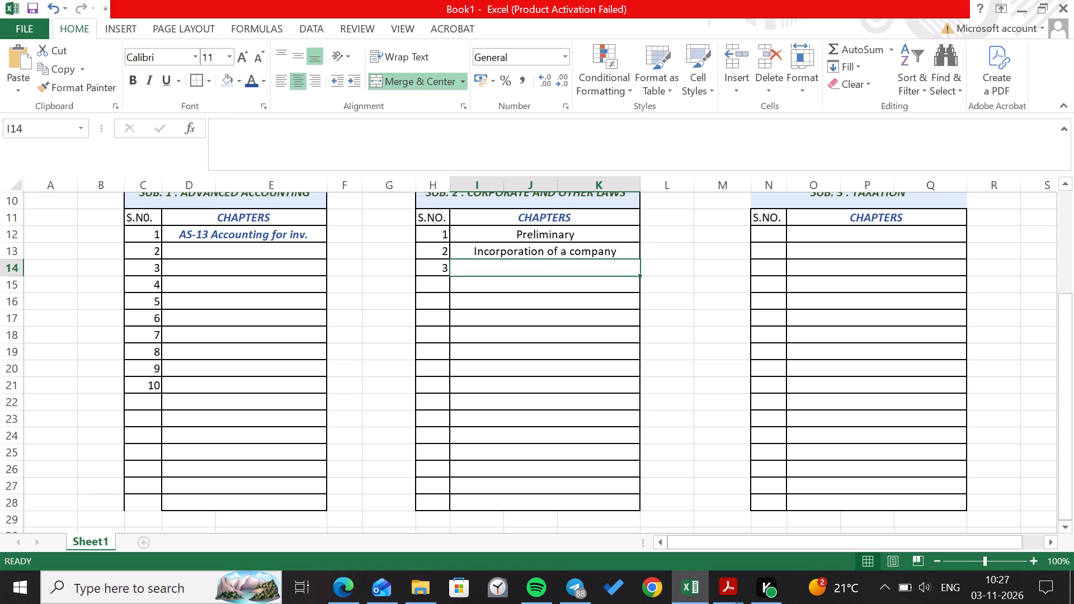
Centre-align serial numbers 1, 2 and 3 in the Corporate and Other Laws table.
{"action": "left_click", "coordinate": [439, 240]}
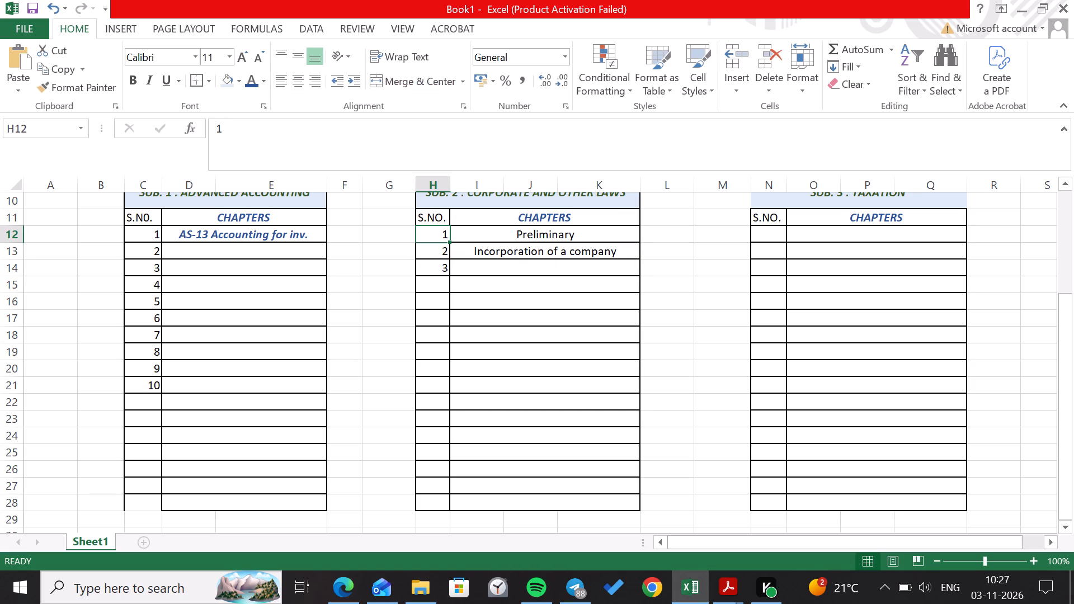
{"action": "left_click", "coordinate": [293, 81]}
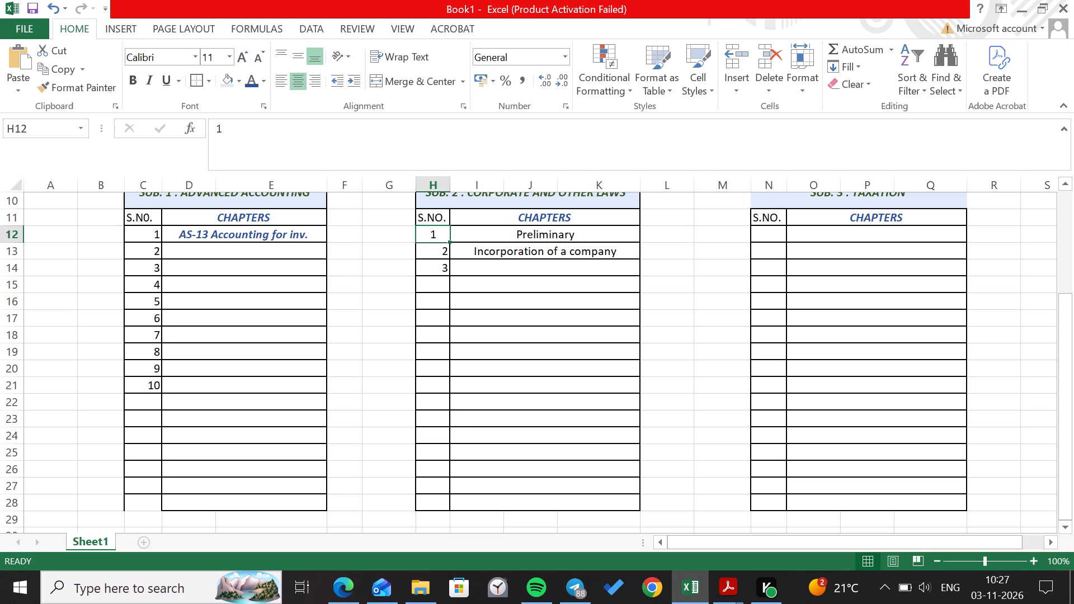
{"action": "left_click", "coordinate": [436, 256]}
{"action": "left_click", "coordinate": [302, 75]}
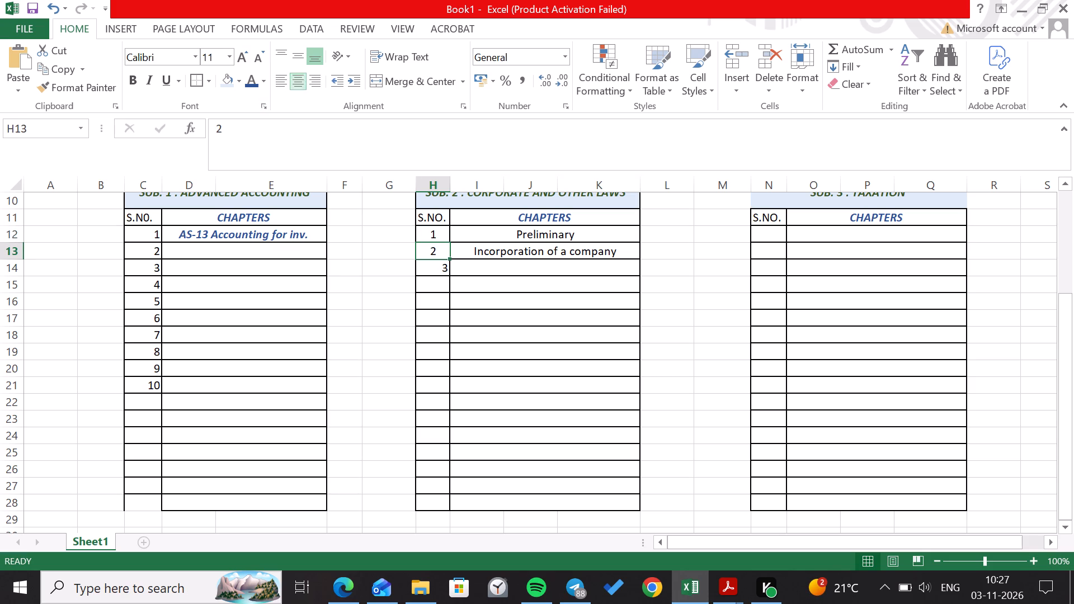
{"action": "left_click", "coordinate": [442, 267]}
{"action": "left_click", "coordinate": [294, 80]}
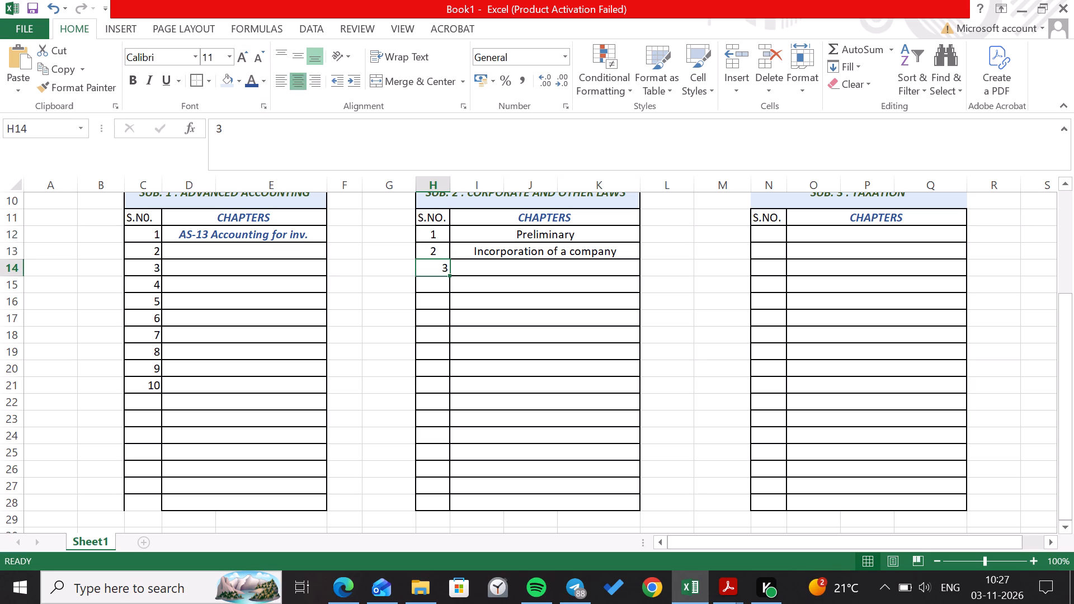
Fill serial number 1 down the Advanced Accounting S.NO. column through row 21 and centre-align those cells.
{"action": "left_click", "coordinate": [146, 228]}
{"action": "left_click_drag", "start_coordinate": [159, 240], "coordinate": [159, 249]}
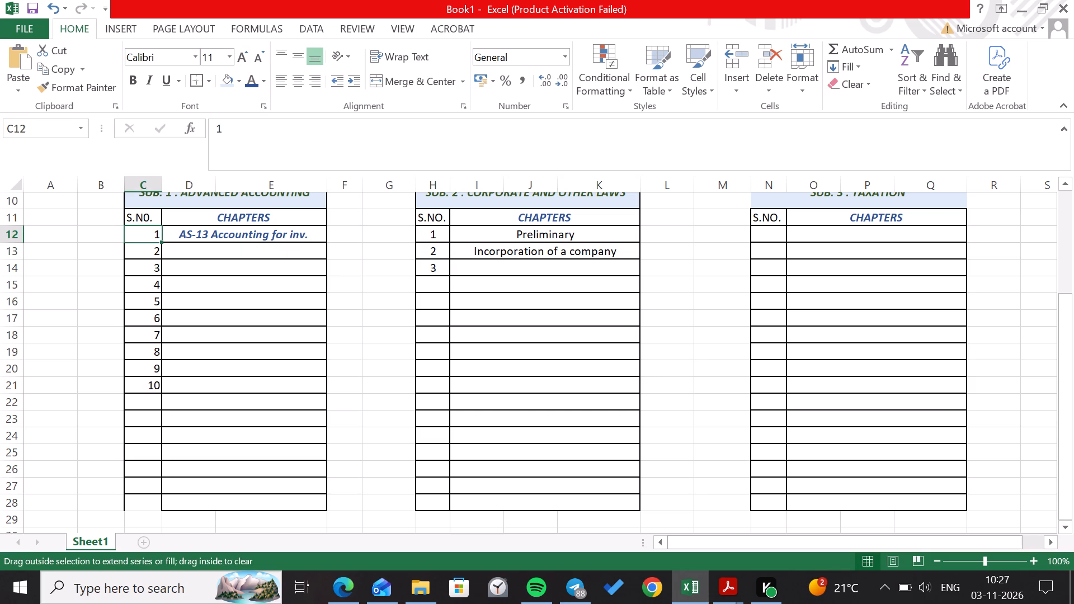
{"action": "left_click_drag", "start_coordinate": [159, 249], "coordinate": [143, 388]}
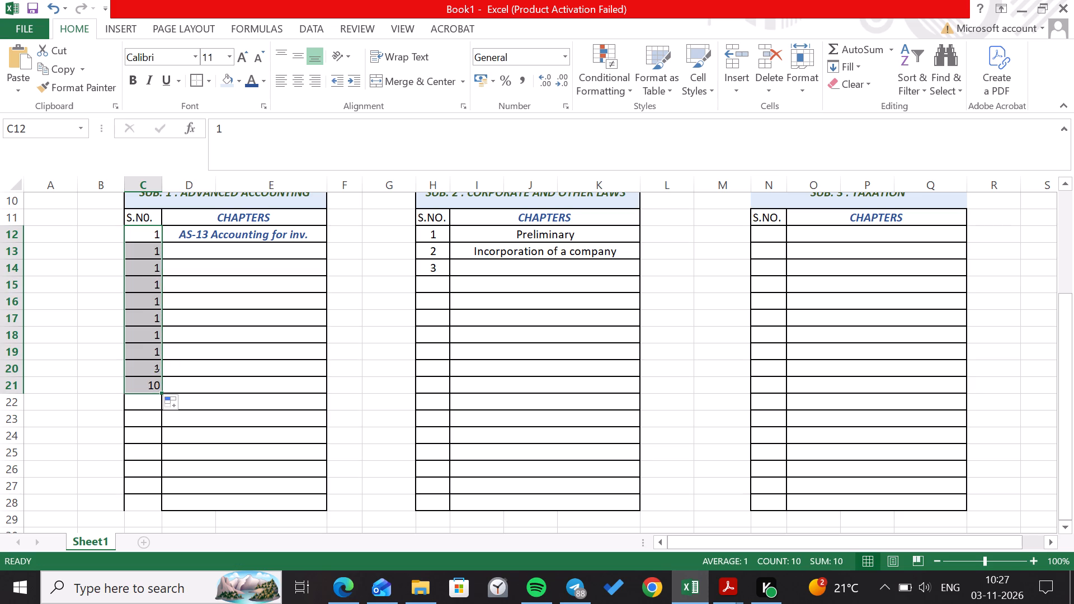
{"action": "left_click", "coordinate": [298, 80]}
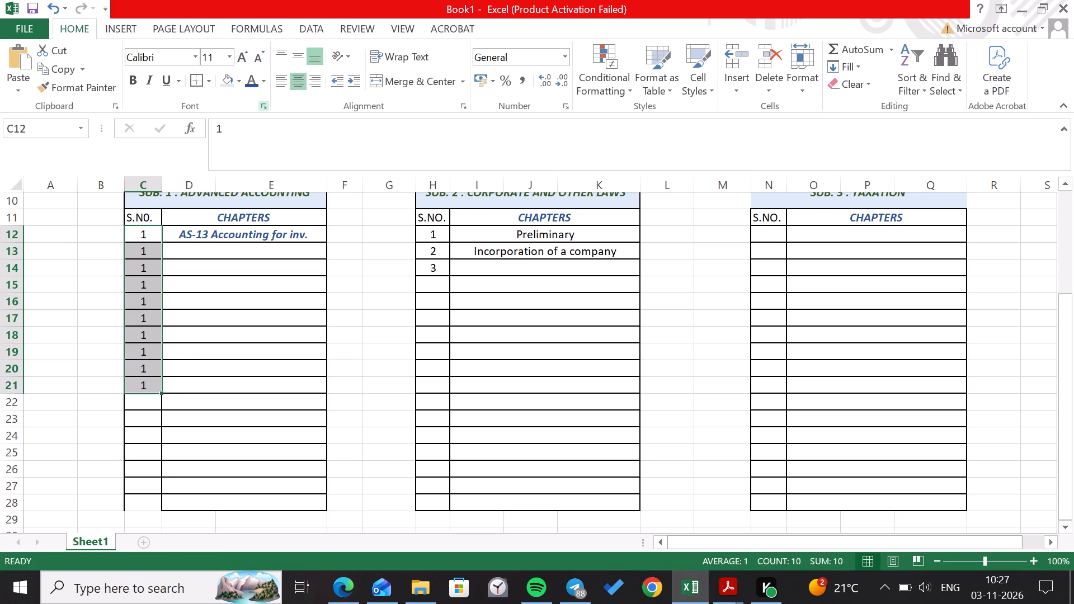
Renumber rows 13 to 15 of the Advanced Accounting S.NO. column as 2, 3 and 4.
{"action": "left_click", "coordinate": [151, 268]}
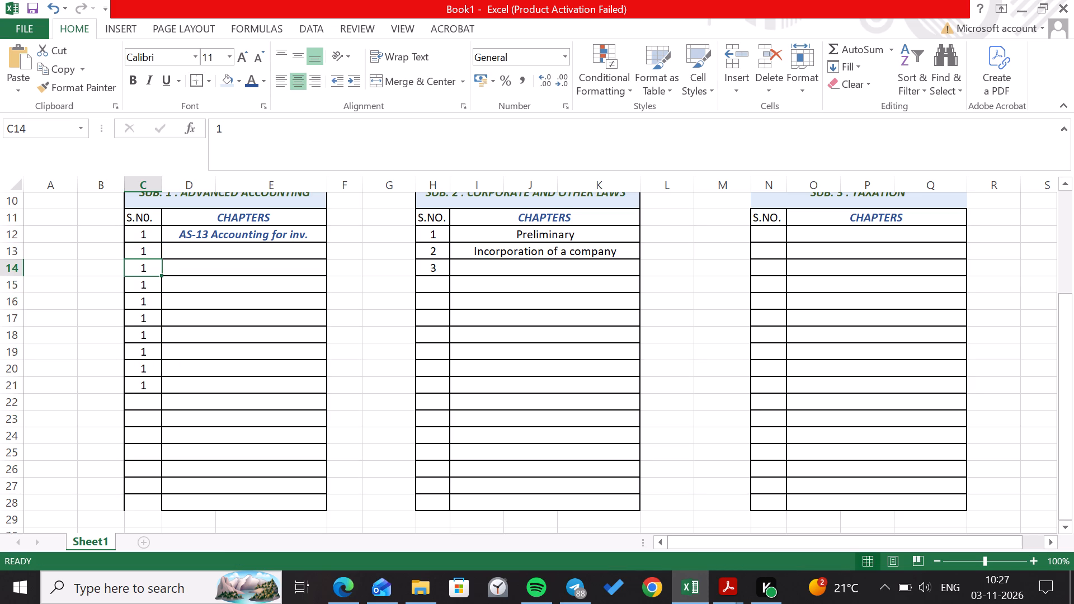
{"action": "left_click", "coordinate": [155, 234]}
{"action": "left_click", "coordinate": [147, 259]}
{"action": "left_click", "coordinate": [149, 255]}
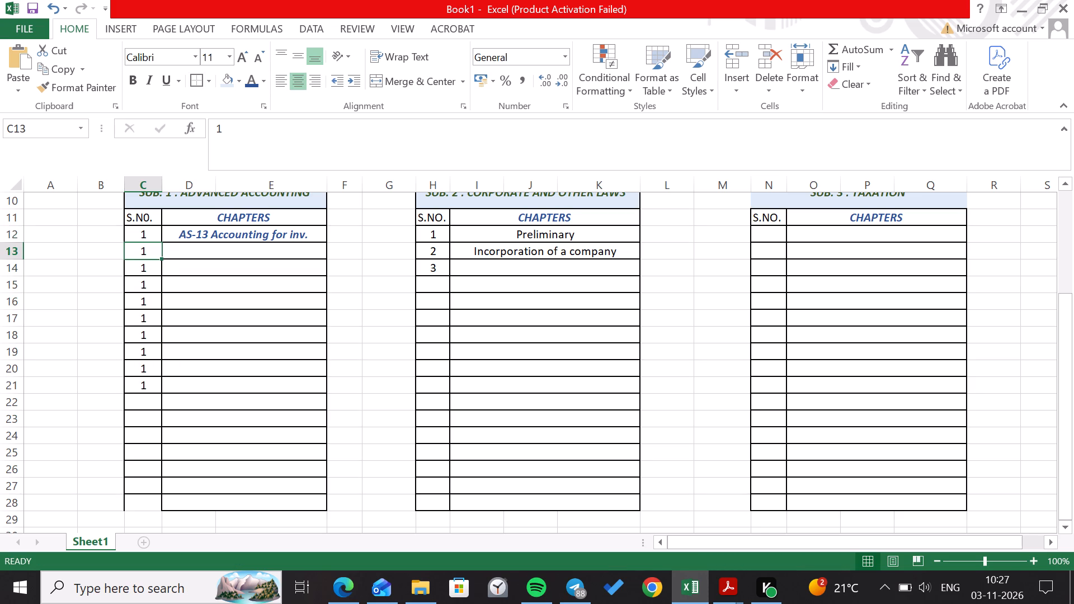
{"action": "key", "text": "BackSpace"}
{"action": "key", "text": "2"}
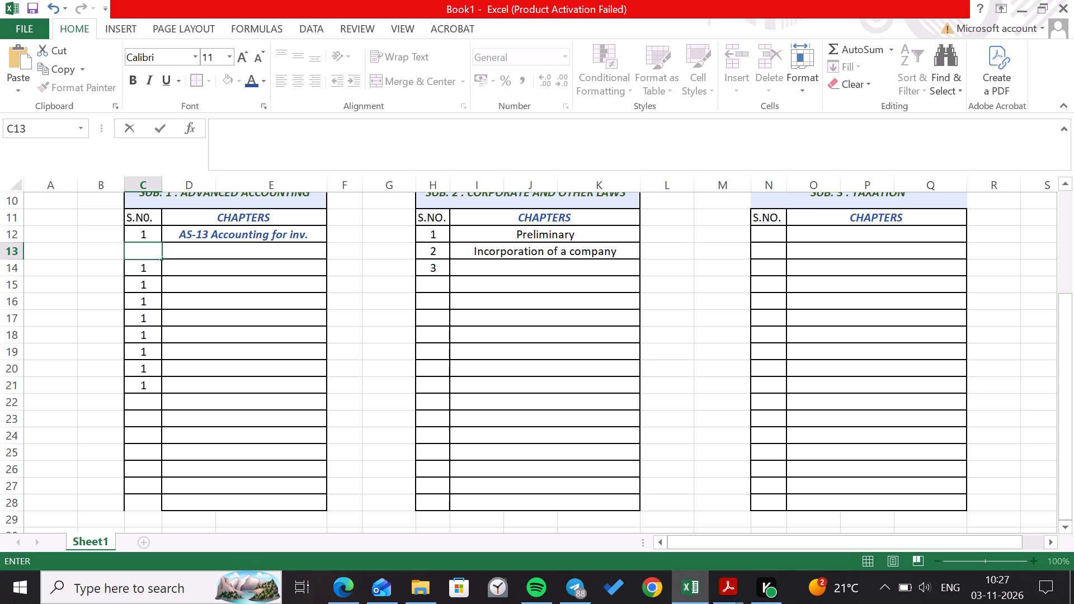
{"action": "key", "text": "Down"}
{"action": "key", "text": "BackSpace"}
{"action": "key", "text": "2"}
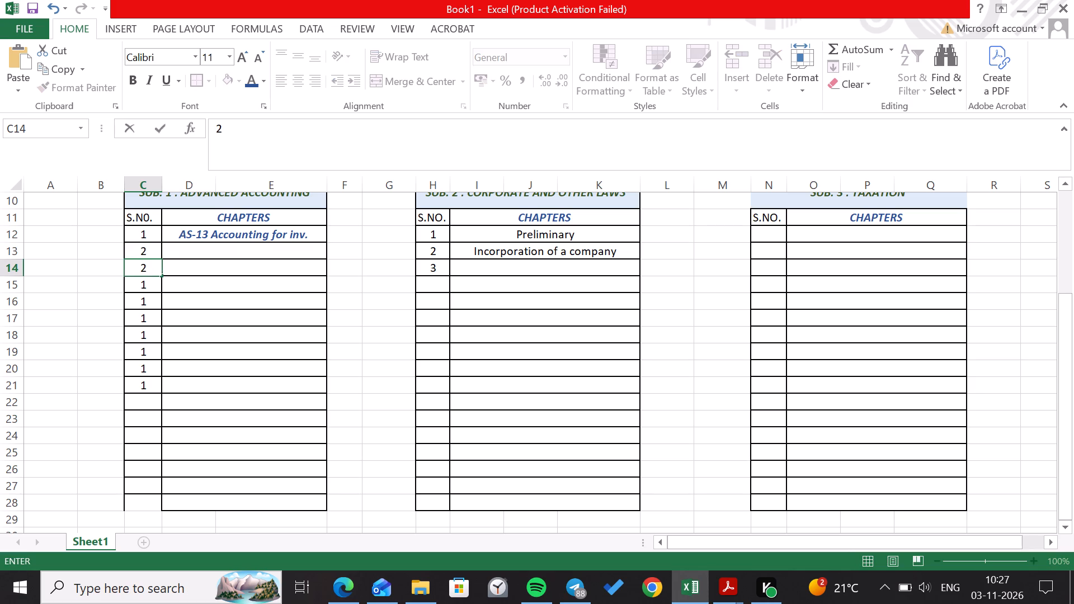
{"action": "key", "text": "BackSpace"}
{"action": "key", "text": "3"}
{"action": "key", "text": "Down"}
{"action": "key", "text": "BackSpace"}
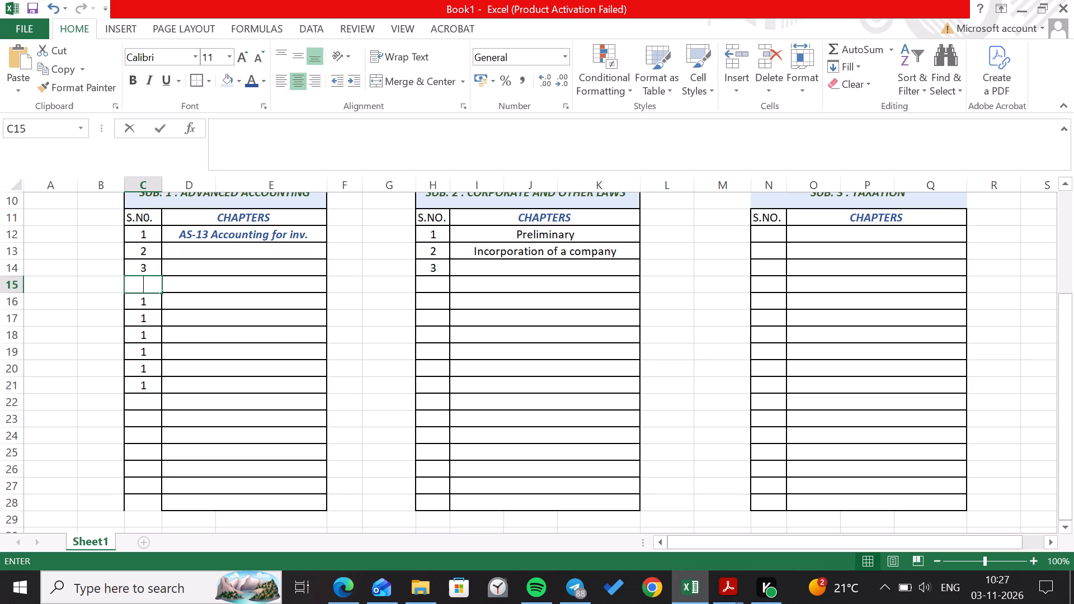
{"action": "key", "text": "4"}
{"action": "key", "text": "Down"}
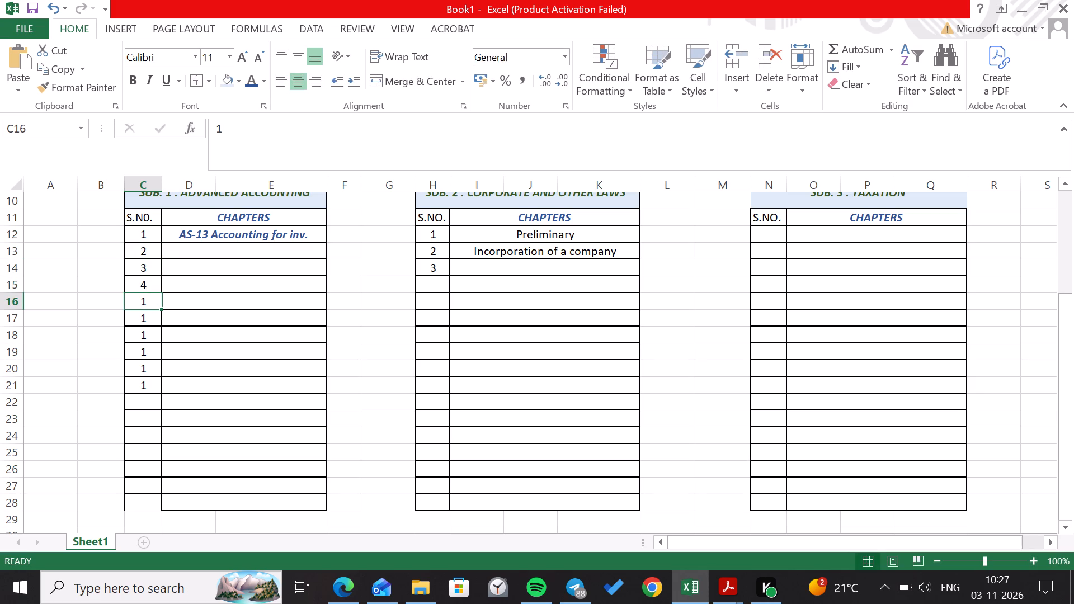
Renumber rows 16 to 18 of the Advanced Accounting S.NO. column as 5, 6 and 7.
{"action": "key", "text": "BackSpace"}
{"action": "key", "text": "5"}
{"action": "key", "text": "Down"}
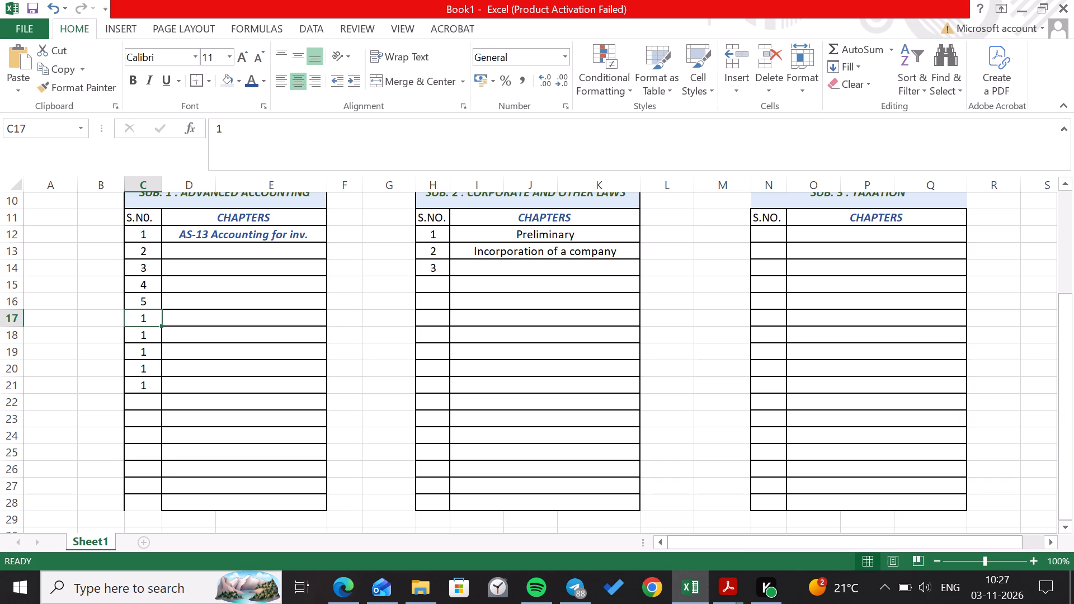
{"action": "key", "text": "BackSpace"}
{"action": "key", "text": "6"}
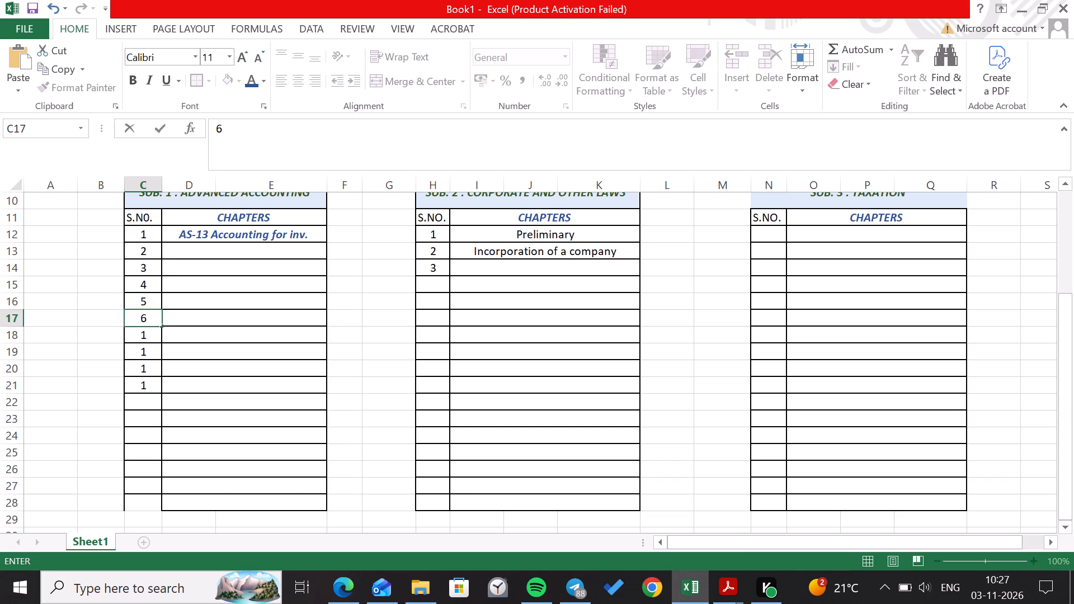
{"action": "key", "text": "Down"}
{"action": "key", "text": "BackSpace"}
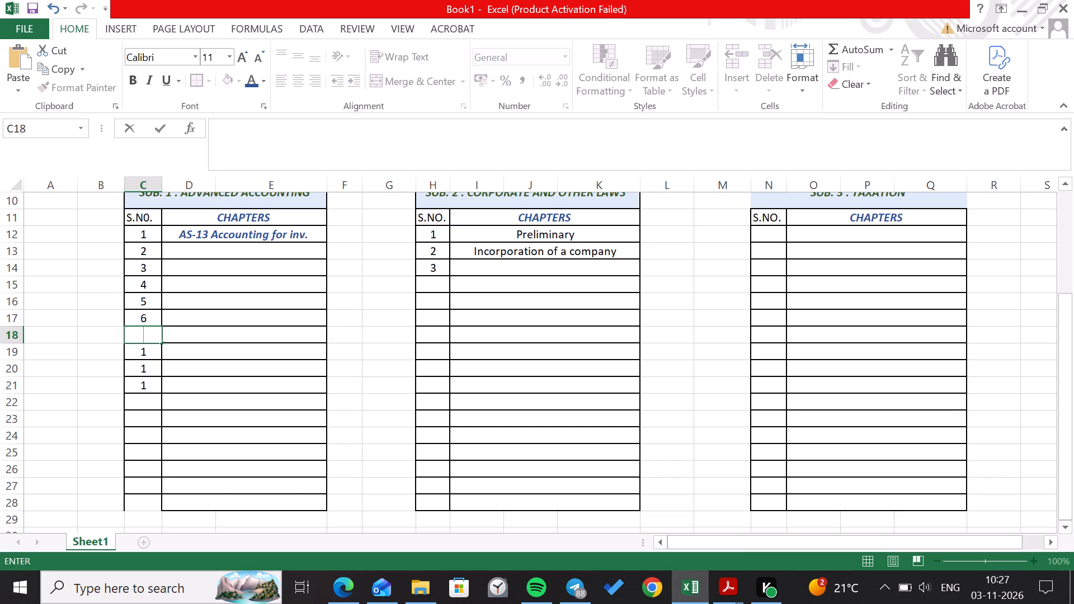
{"action": "key", "text": "7"}
{"action": "key", "text": "Down"}
Renumber rows 19 to 21 of the Advanced Accounting S.NO. column as 8, 9 and 10.
{"action": "key", "text": "BackSpace"}
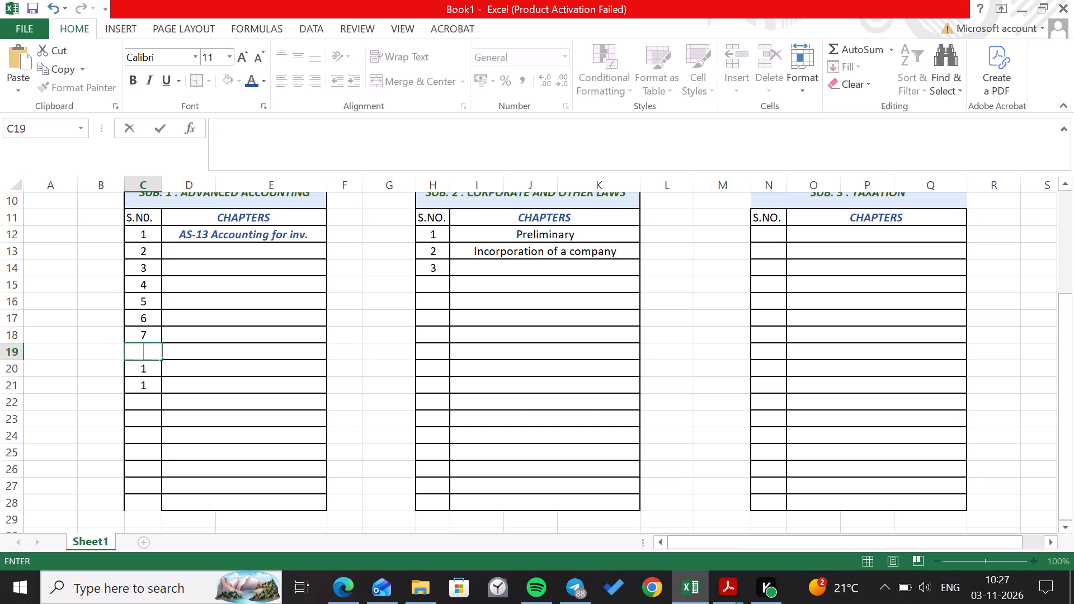
{"action": "key", "text": "8"}
{"action": "key", "text": "BackSpace"}
{"action": "key", "text": "8"}
{"action": "key", "text": "Down"}
{"action": "key", "text": "BackSpace"}
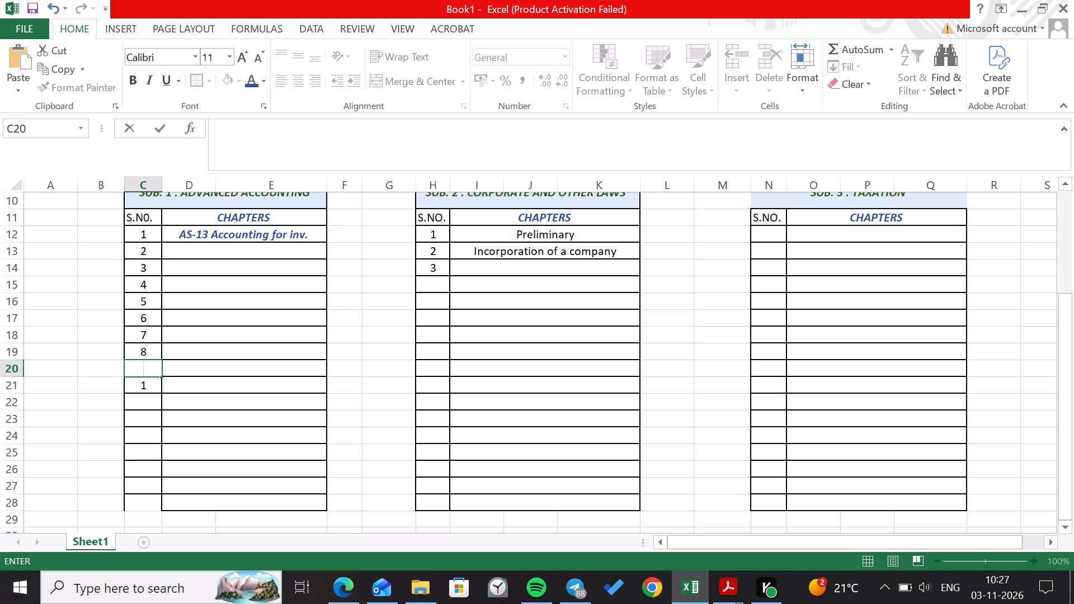
{"action": "key", "text": "9"}
{"action": "key", "text": "Down"}
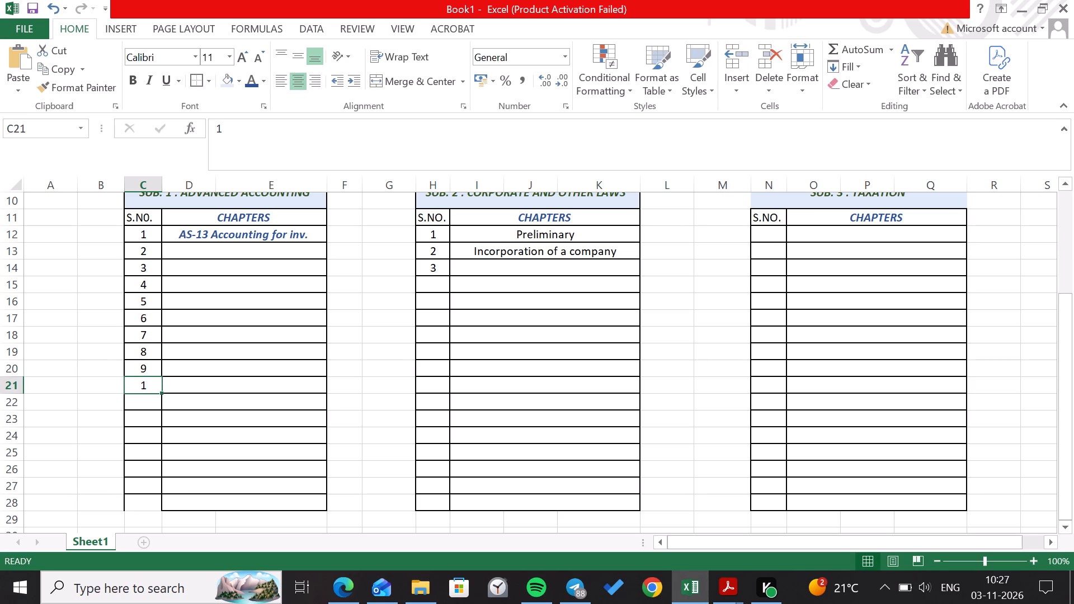
{"action": "key", "text": "0"}
{"action": "key", "text": "BackSpace"}
{"action": "type", "text": "10"}
Enter the chapter "Prospectus and allotment of securities" beside serial number 3 in the Corporate and Other Laws table, checking the e-book PDF.
{"action": "left_click", "coordinate": [541, 282]}
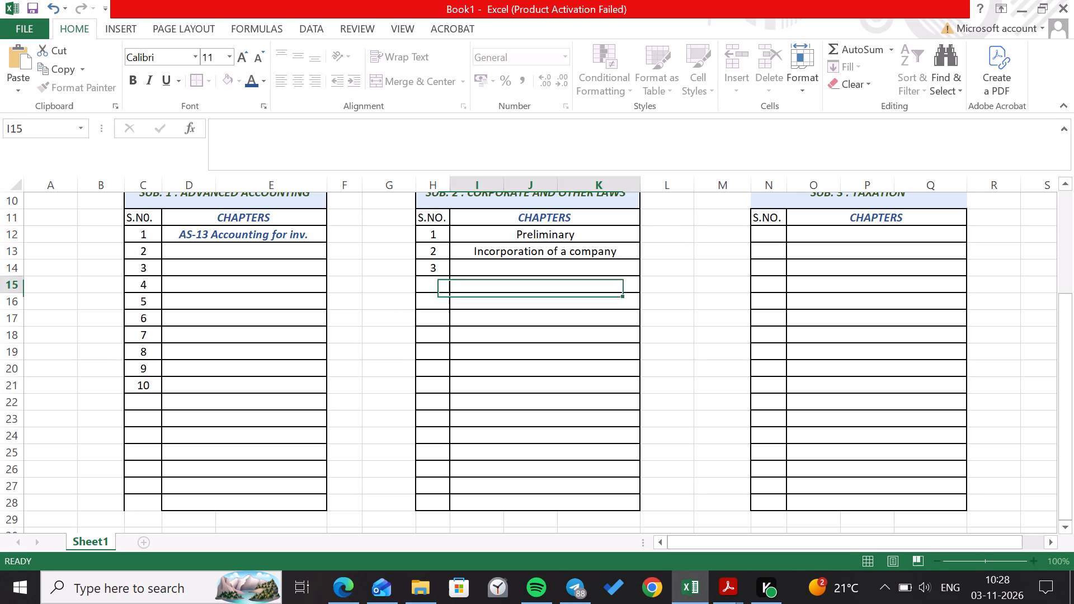
{"action": "left_click", "coordinate": [543, 272]}
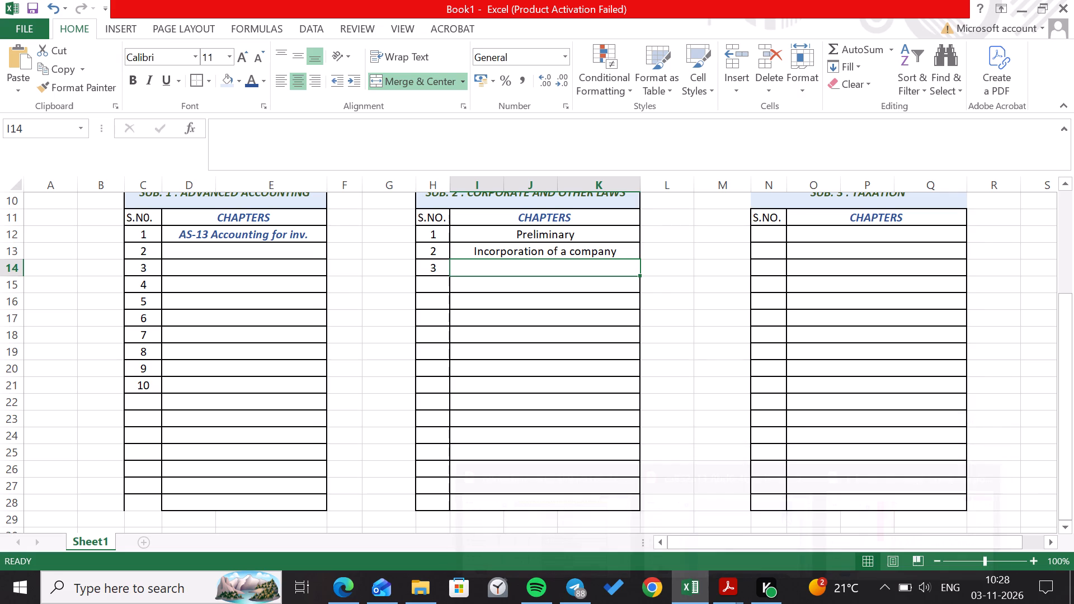
{"action": "left_click", "coordinate": [529, 272]}
{"action": "key", "text": "p"}
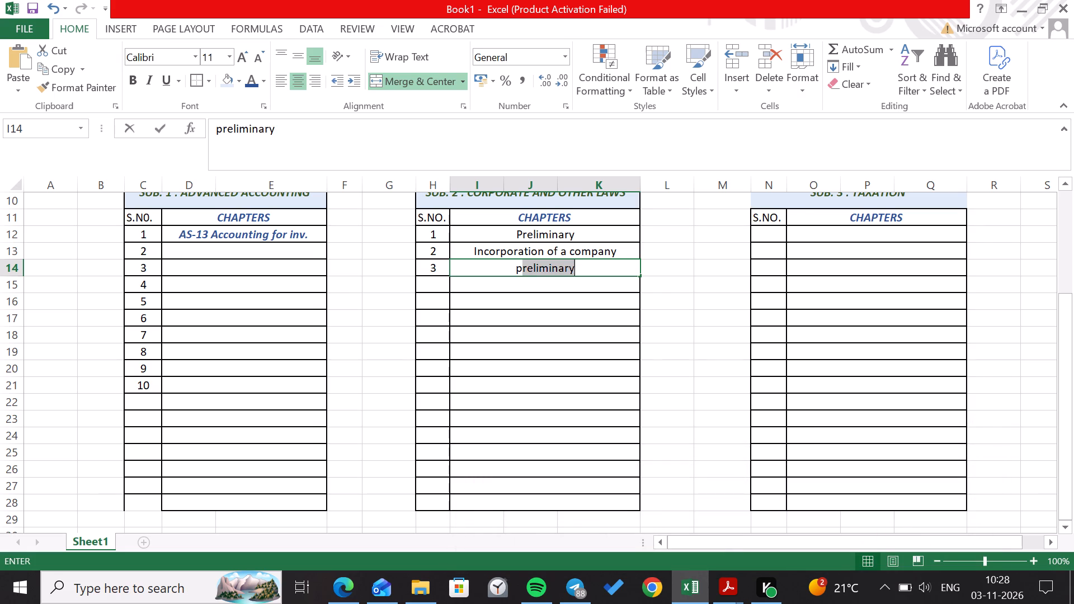
{"action": "key", "text": "BackSpace"}
{"action": "key", "text": "BackSpace"}
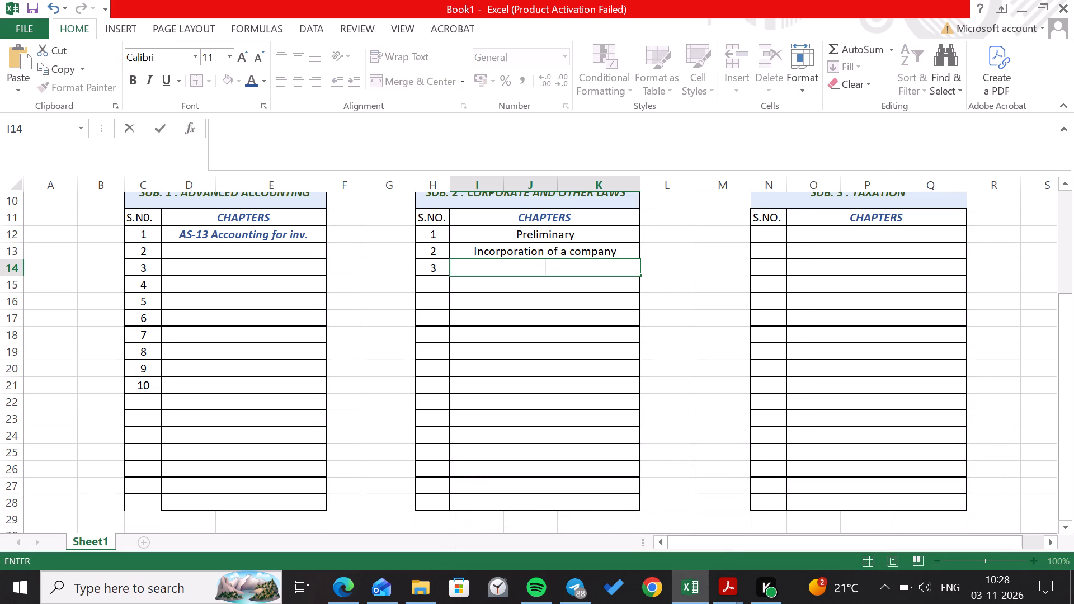
{"action": "key", "text": "shift+p"}
{"action": "type", "text": "ro"}
{"action": "type", "text": "pos"}
{"action": "key", "text": "BackSpace"}
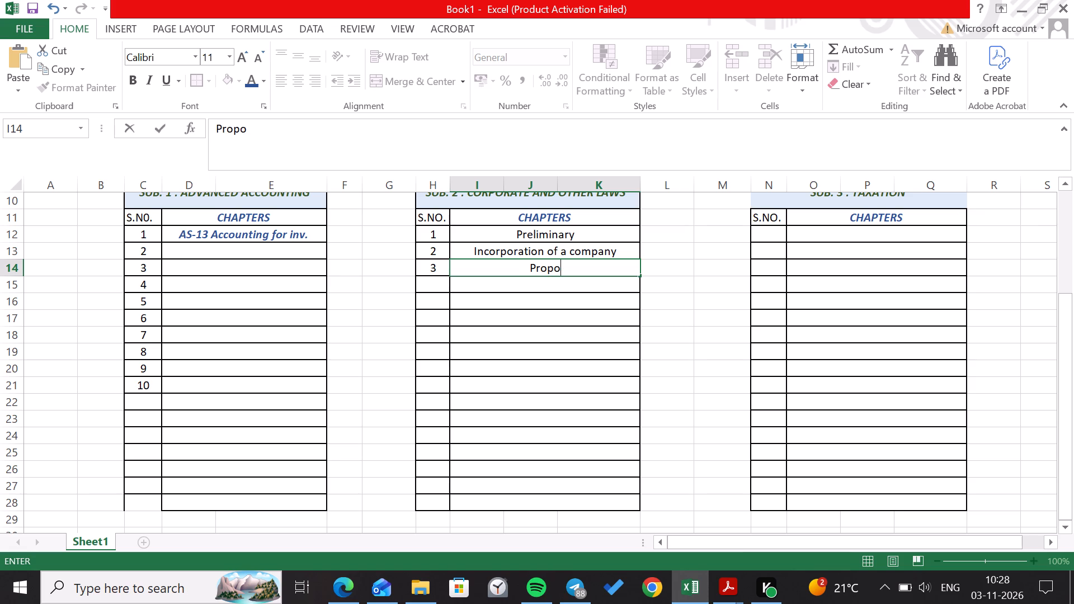
{"action": "key", "text": "BackSpace"}
{"action": "key", "text": "BackSpace"}
{"action": "type", "text": "spectus"}
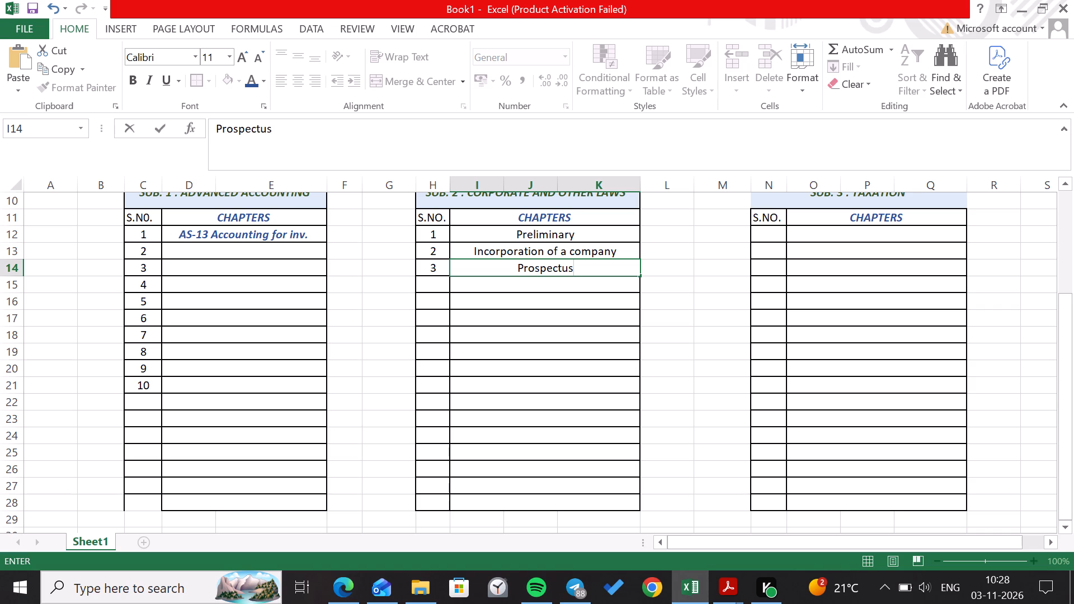
{"action": "scroll", "coordinate": [587, 275], "scroll_direction": "down", "scroll_amount": 1}
{"action": "scroll", "coordinate": [587, 275], "scroll_direction": "up", "scroll_amount": 1}
{"action": "key", "text": "space"}
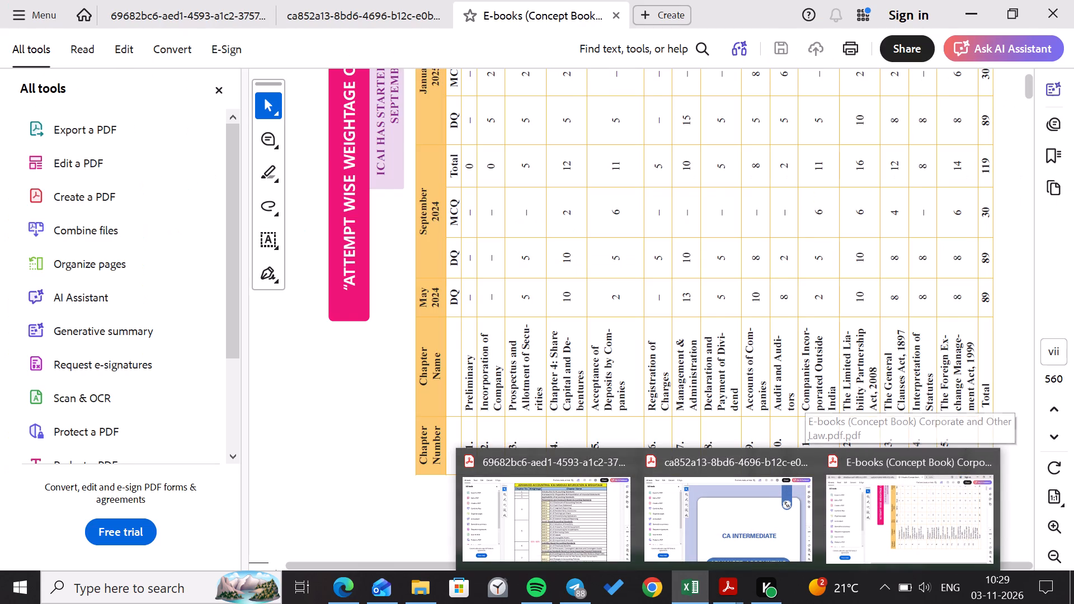
{"action": "type", "text": "and allotment of se"}
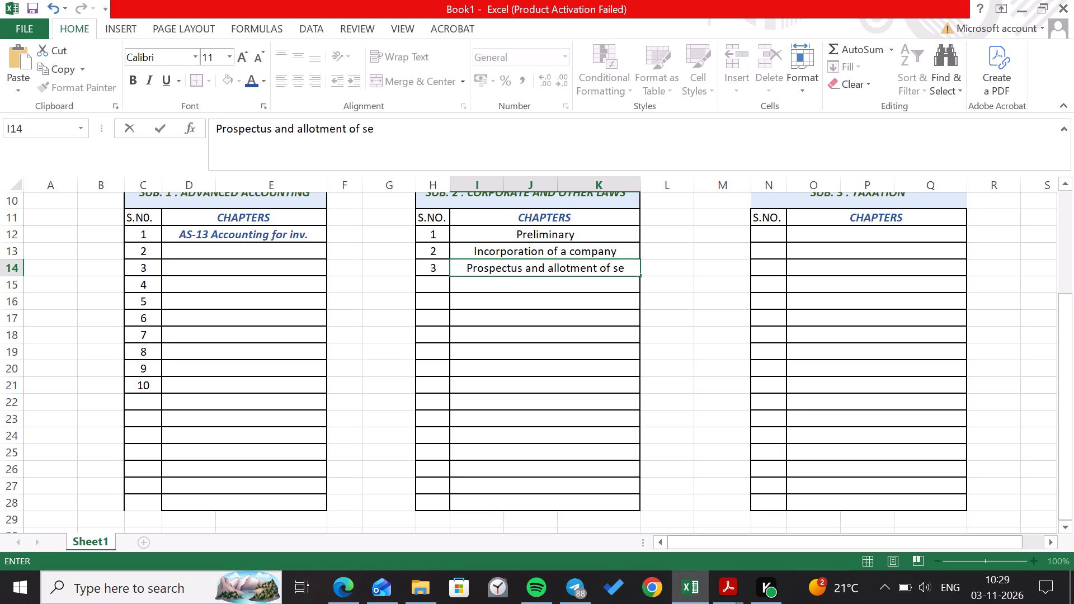
{"action": "type", "text": "curiti"}
{"action": "type", "text": "es"}
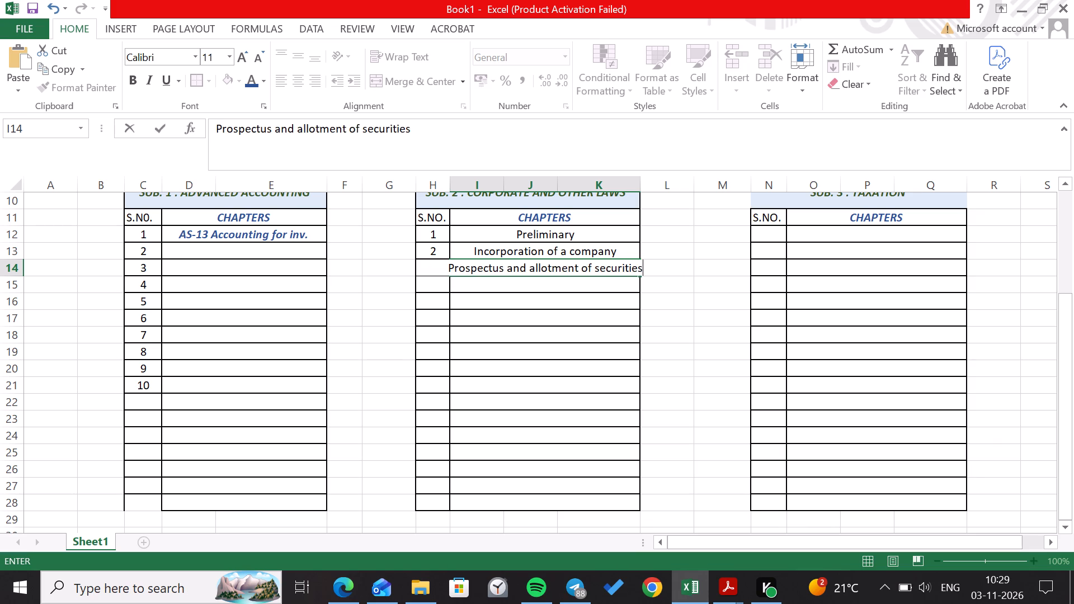
Widen column K so the Corporate and Other Laws chapter names fit inside the table.
{"action": "left_click", "coordinate": [641, 190]}
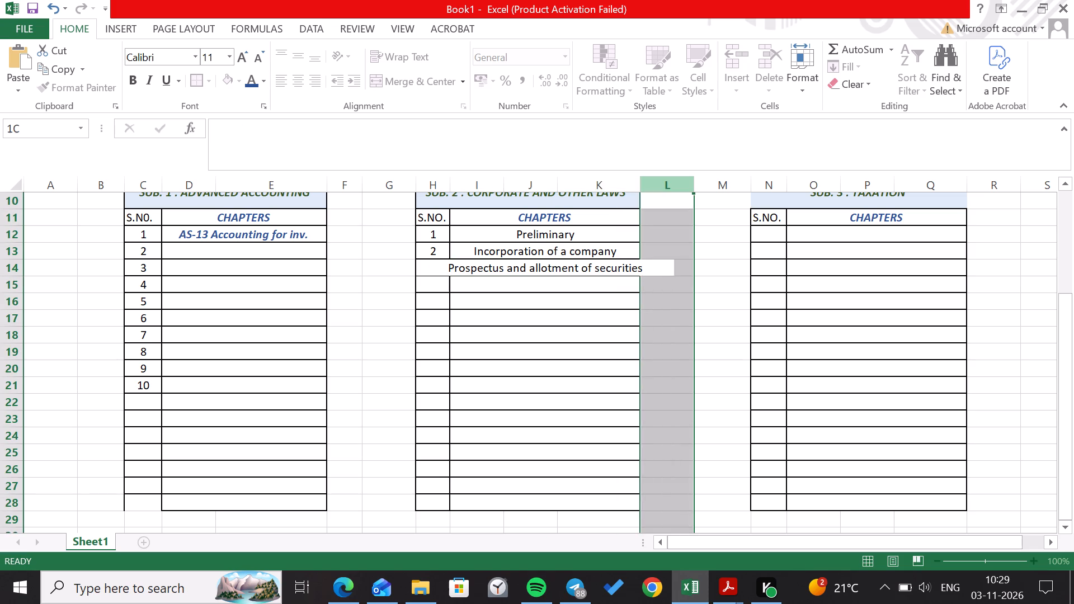
{"action": "left_click_drag", "start_coordinate": [640, 184], "coordinate": [673, 187]}
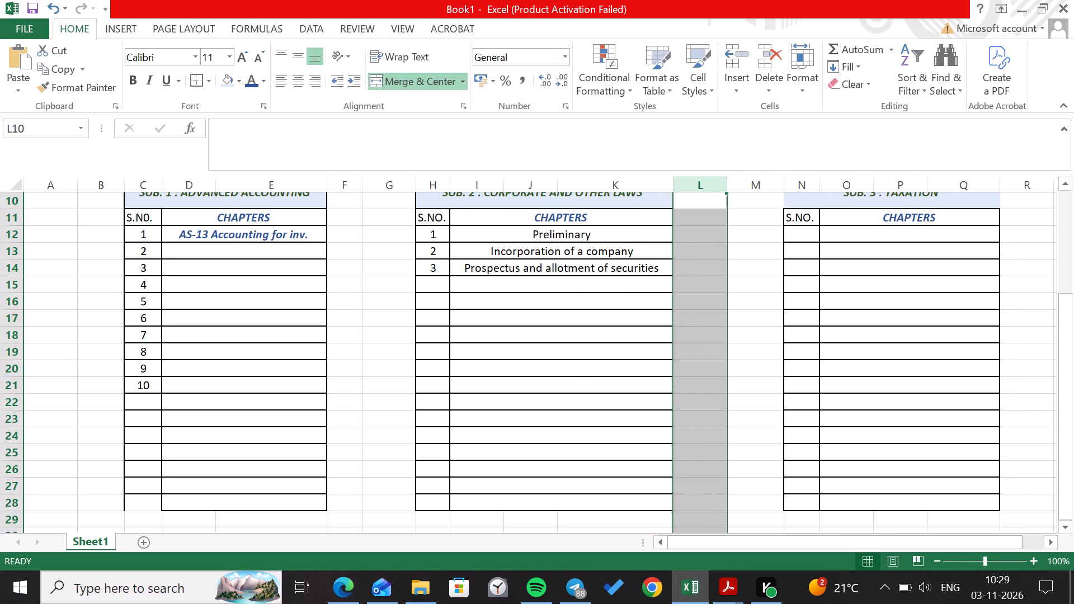
Enter serial number 4 in row 15 of the Corporate and Other Laws table.
{"action": "left_click", "coordinate": [583, 279]}
{"action": "key", "text": "Left"}
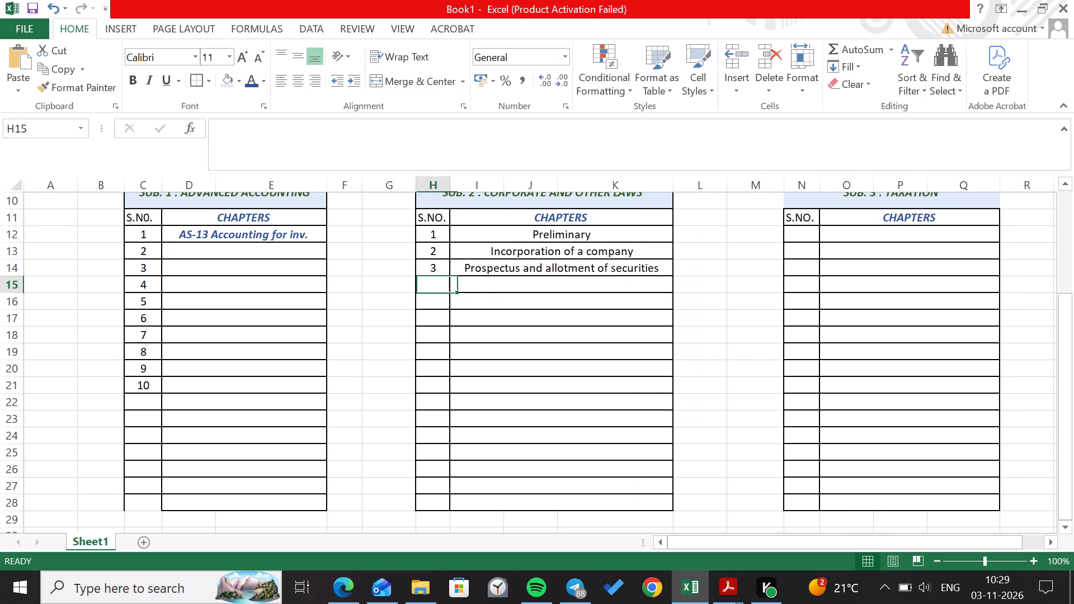
{"action": "key", "text": "4"}
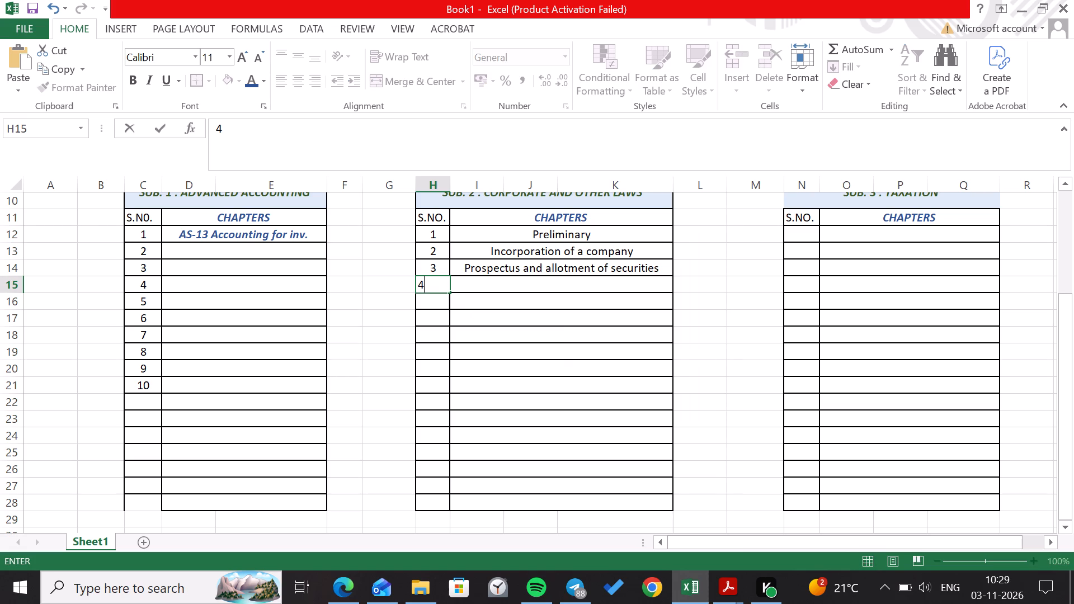
{"action": "key", "text": "Right"}
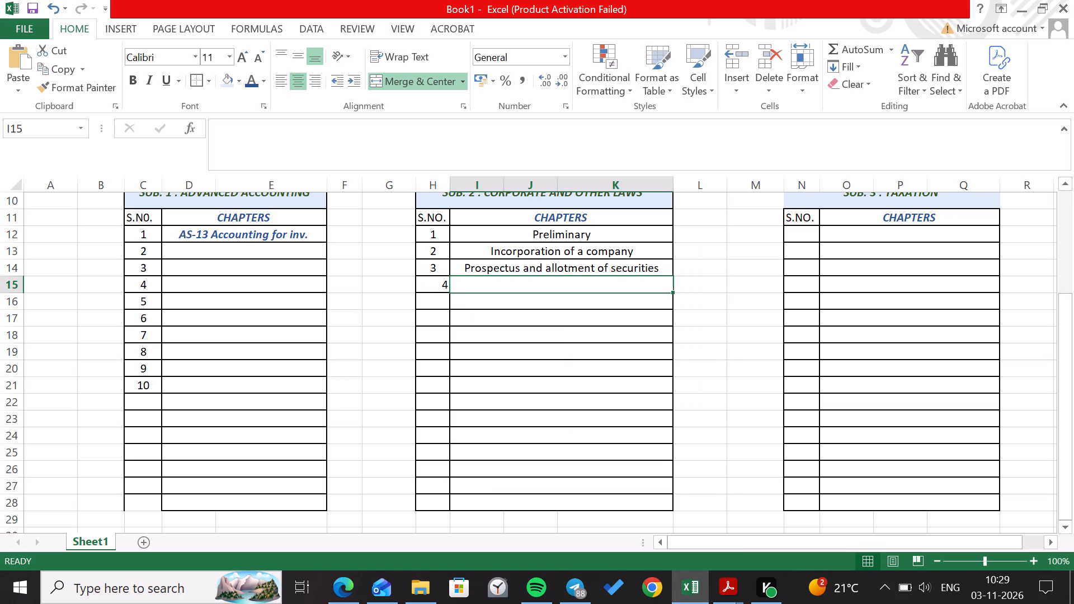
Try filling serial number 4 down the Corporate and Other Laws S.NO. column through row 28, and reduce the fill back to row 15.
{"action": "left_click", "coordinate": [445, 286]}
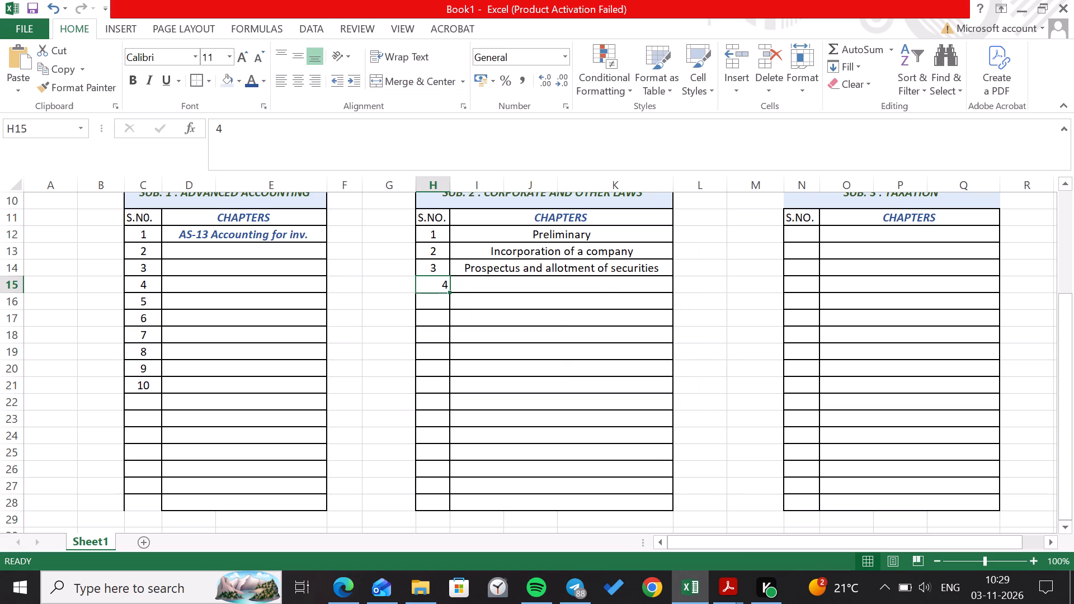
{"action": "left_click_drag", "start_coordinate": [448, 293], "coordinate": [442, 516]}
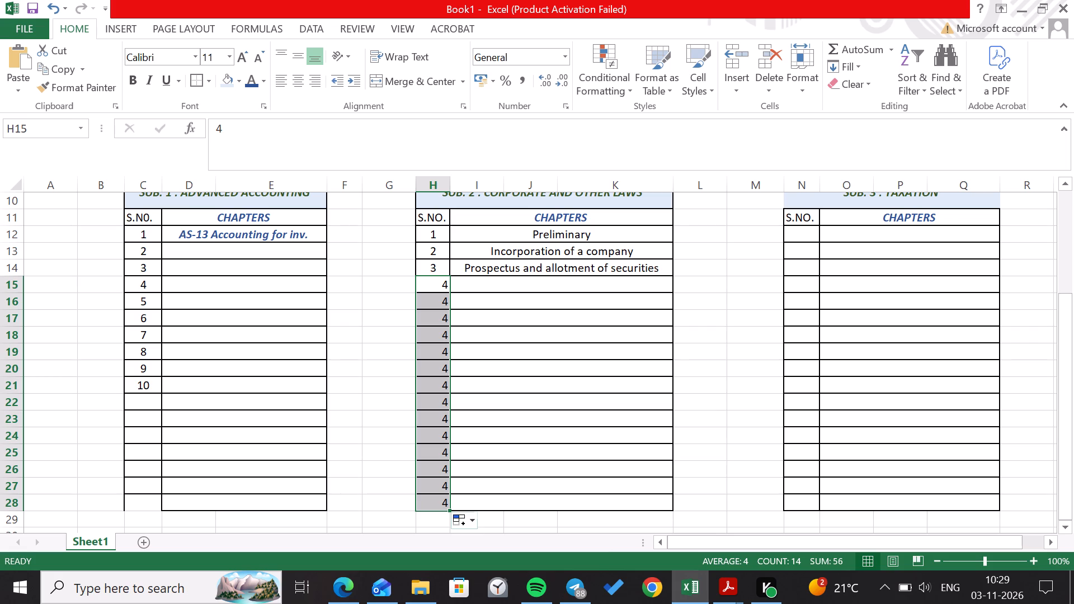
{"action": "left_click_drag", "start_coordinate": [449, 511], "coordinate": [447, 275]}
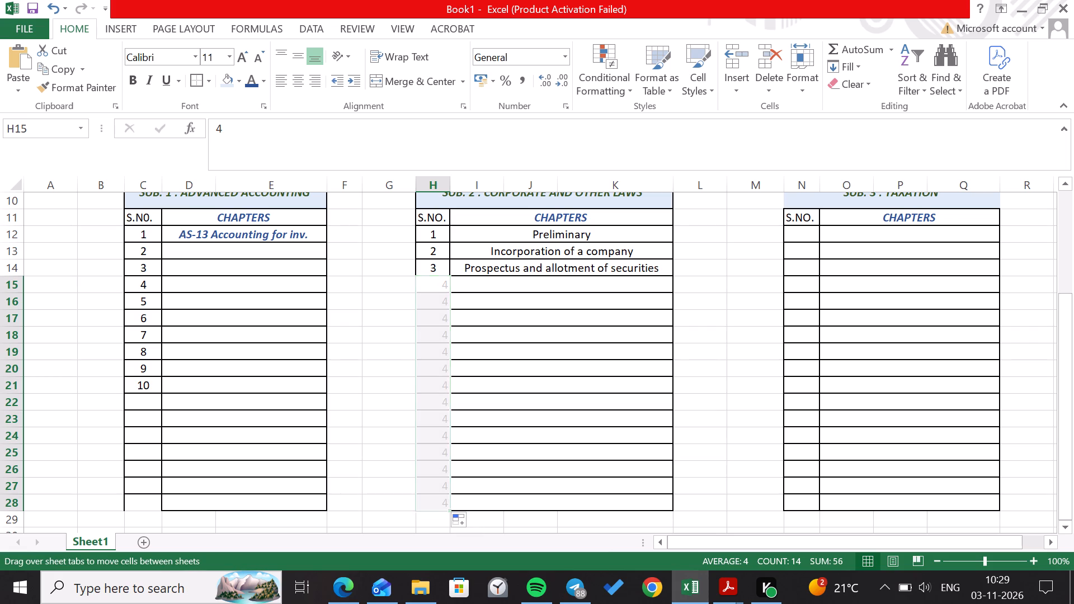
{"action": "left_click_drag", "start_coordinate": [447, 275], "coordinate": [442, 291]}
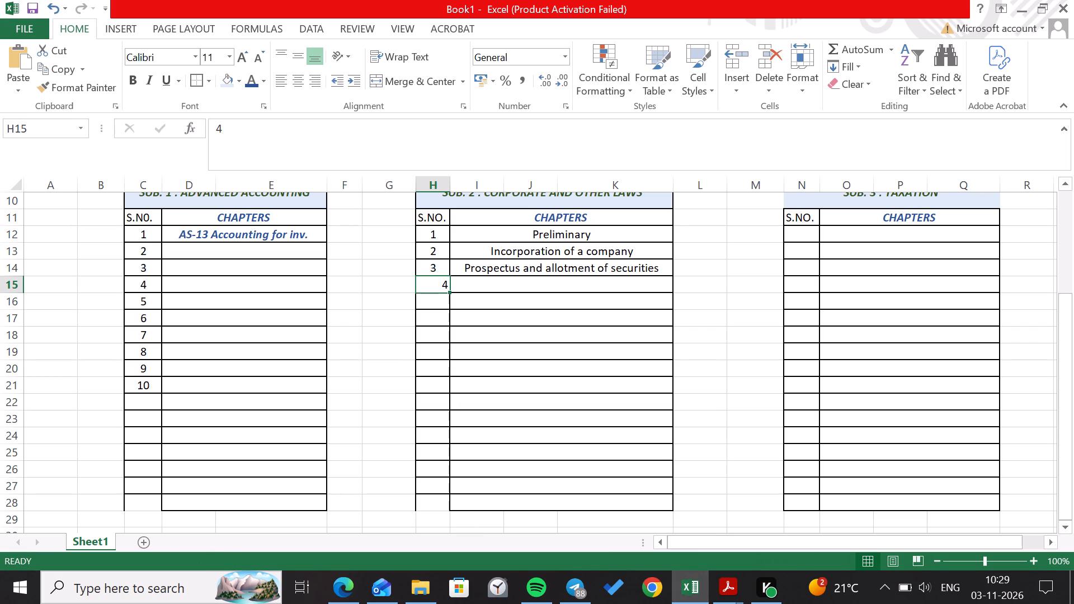
Centre the Corporate and Other Laws S.NO. cells from row 15 through row 28.
{"action": "left_click", "coordinate": [444, 305]}
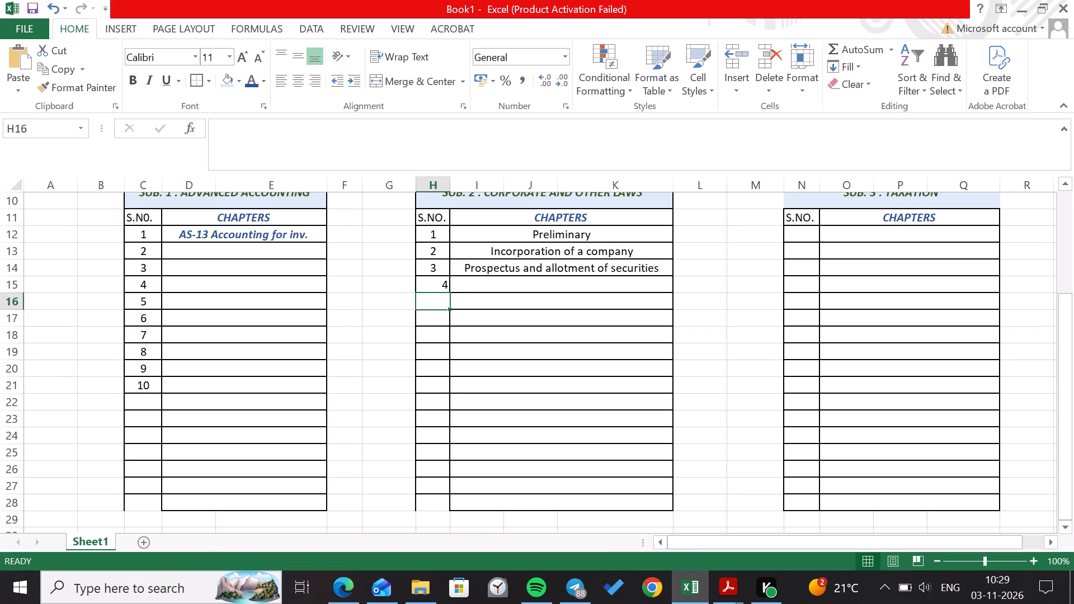
{"action": "left_click_drag", "start_coordinate": [447, 309], "coordinate": [442, 516]}
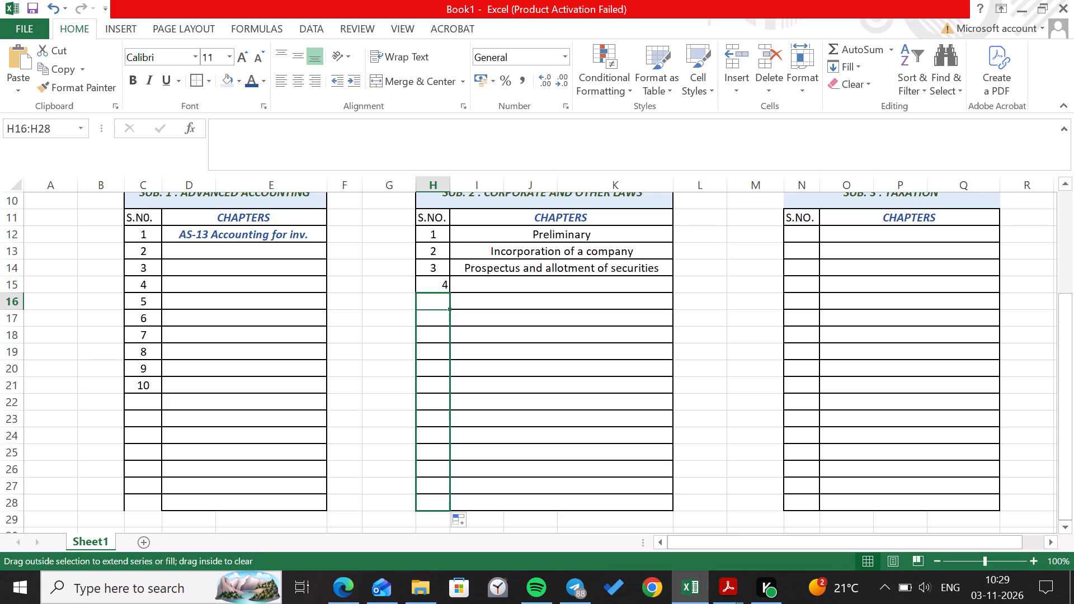
{"action": "left_click", "coordinate": [291, 78]}
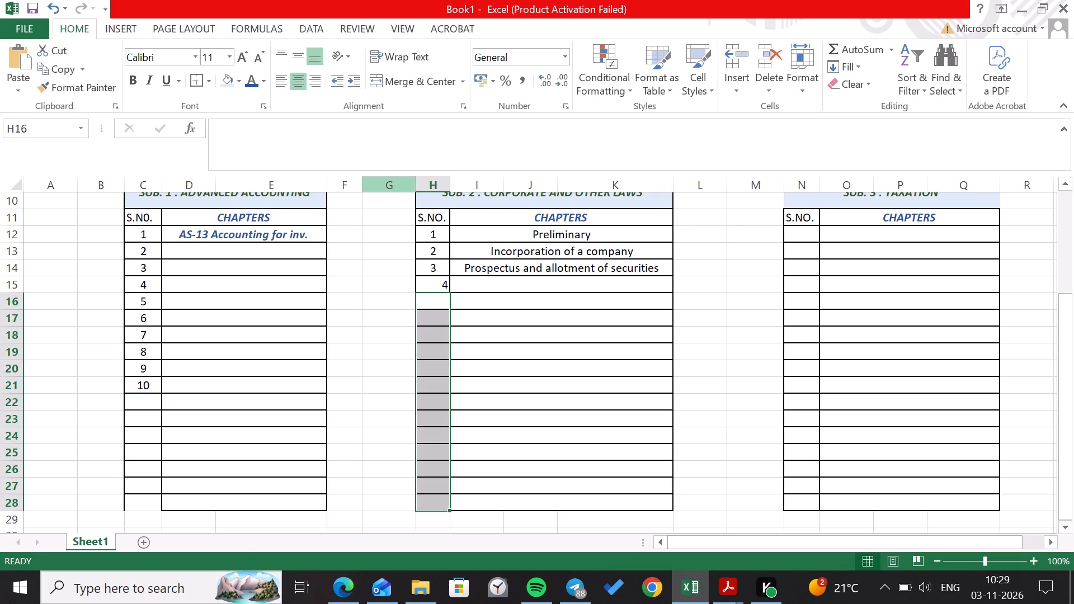
{"action": "left_click_drag", "start_coordinate": [431, 276], "coordinate": [432, 289]}
{"action": "left_click", "coordinate": [301, 75]}
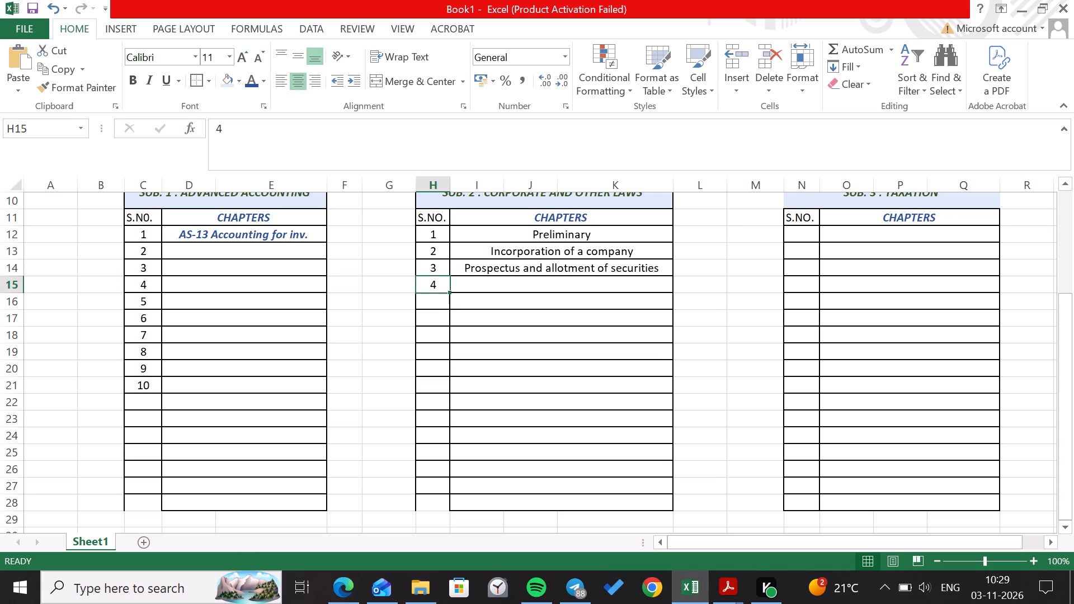
Enter serial numbers 5 and 6 in rows 16 and 17 of the Corporate and Other Laws table.
{"action": "left_click", "coordinate": [438, 302]}
{"action": "key", "text": "5"}
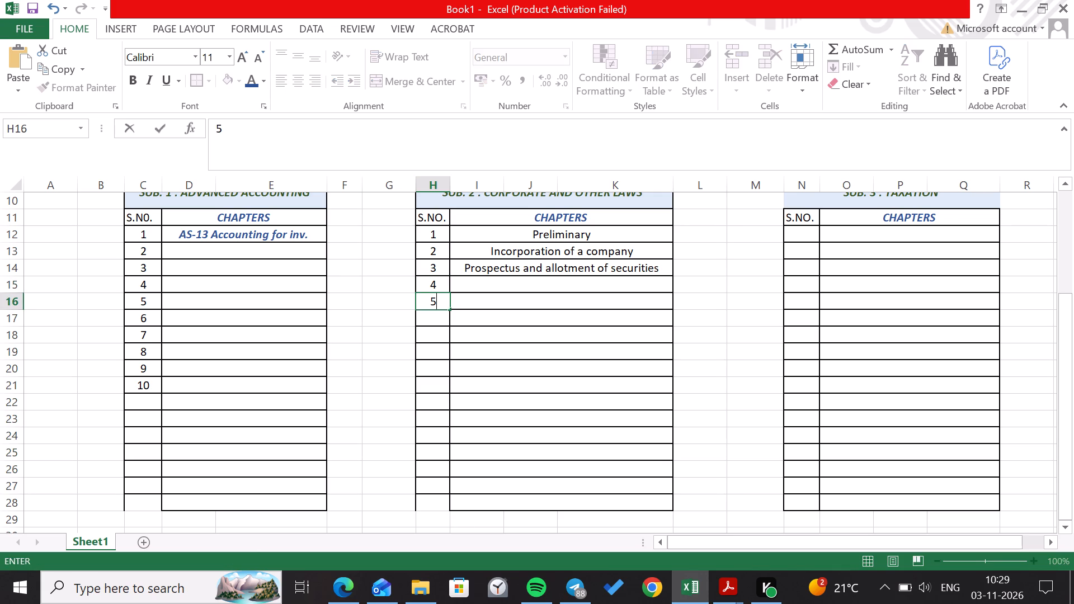
{"action": "left_click", "coordinate": [439, 322]}
{"action": "key", "text": "6"}
Enter the chapter "Share Capital and Debentures" beside serial number 4 in the Corporate and Other Laws table.
{"action": "left_click", "coordinate": [573, 288]}
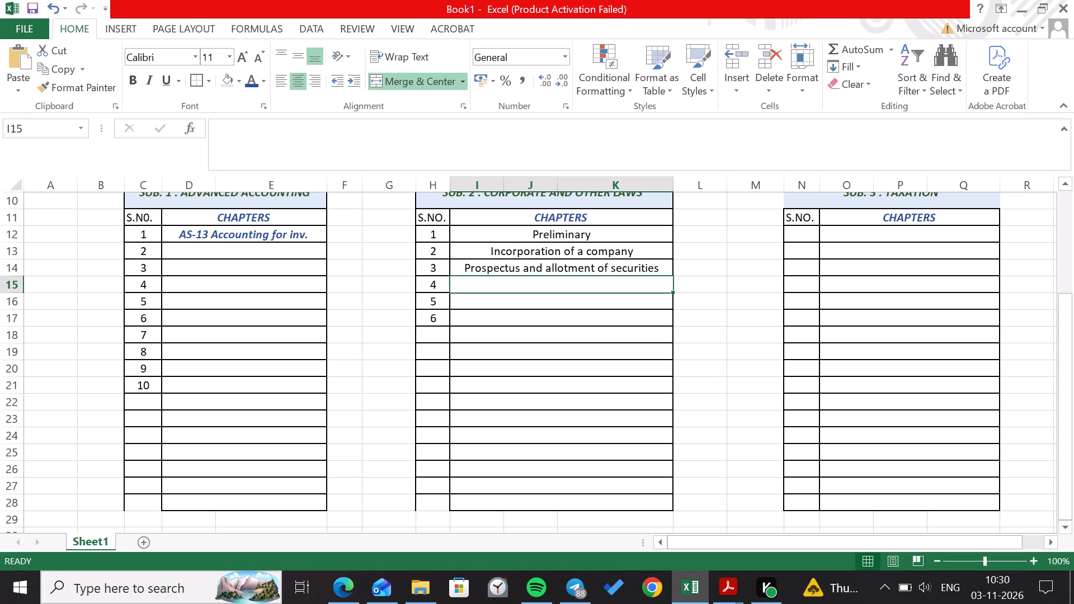
{"action": "key", "text": "s"}
{"action": "key", "text": "BackSpace"}
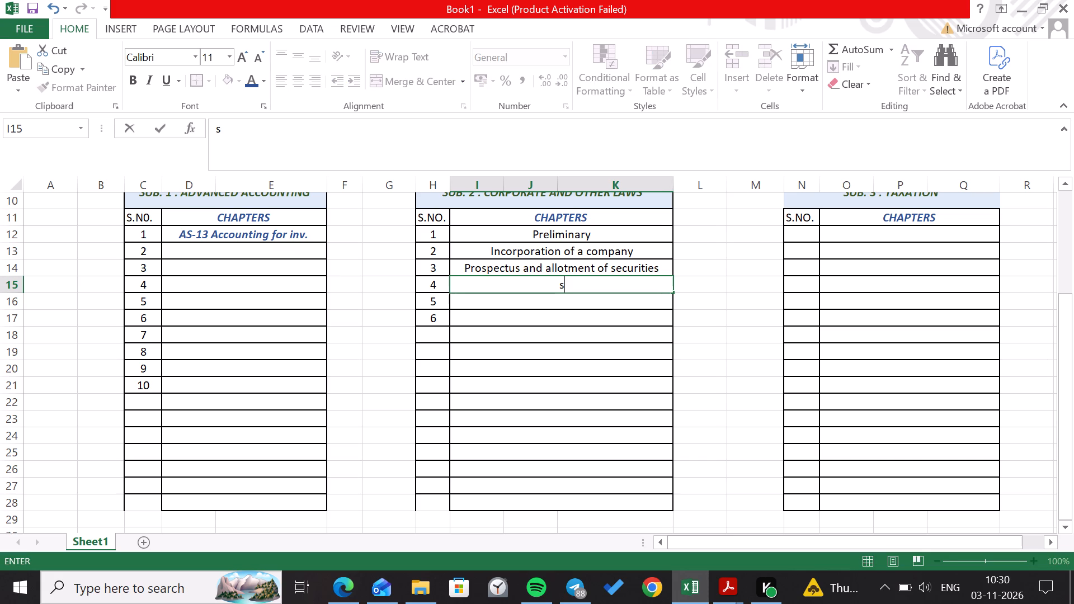
{"action": "type", "text": "Share"}
{"action": "key", "text": "space"}
{"action": "type", "text": "Capital amd"}
{"action": "key", "text": "space"}
{"action": "key", "text": "BackSpace"}
{"action": "key", "text": "BackSpace"}
{"action": "key", "text": "BackSpace"}
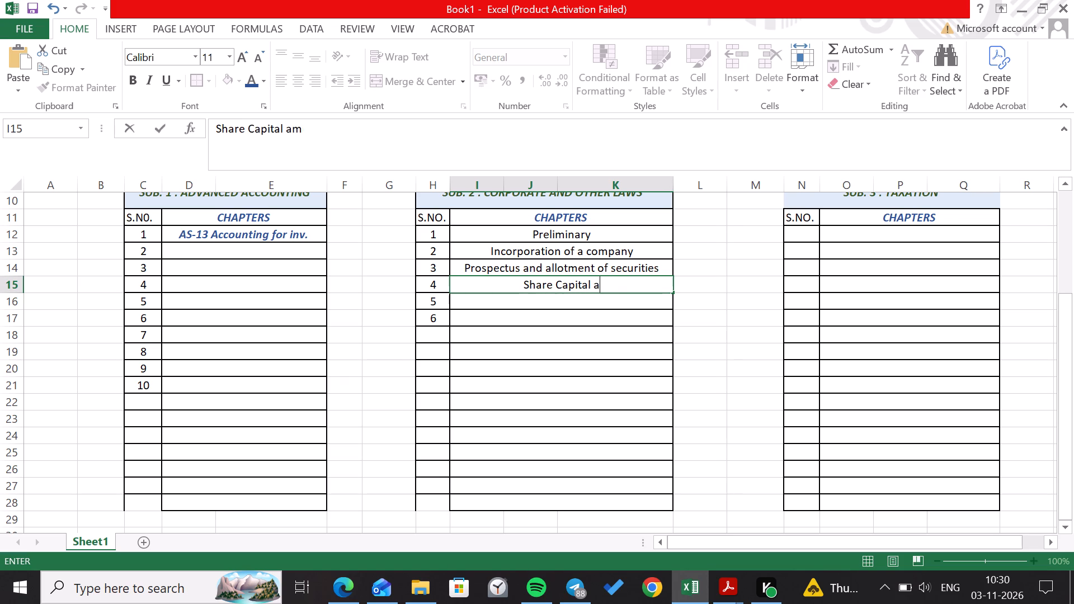
{"action": "type", "text": "nd"}
{"action": "key", "text": "space"}
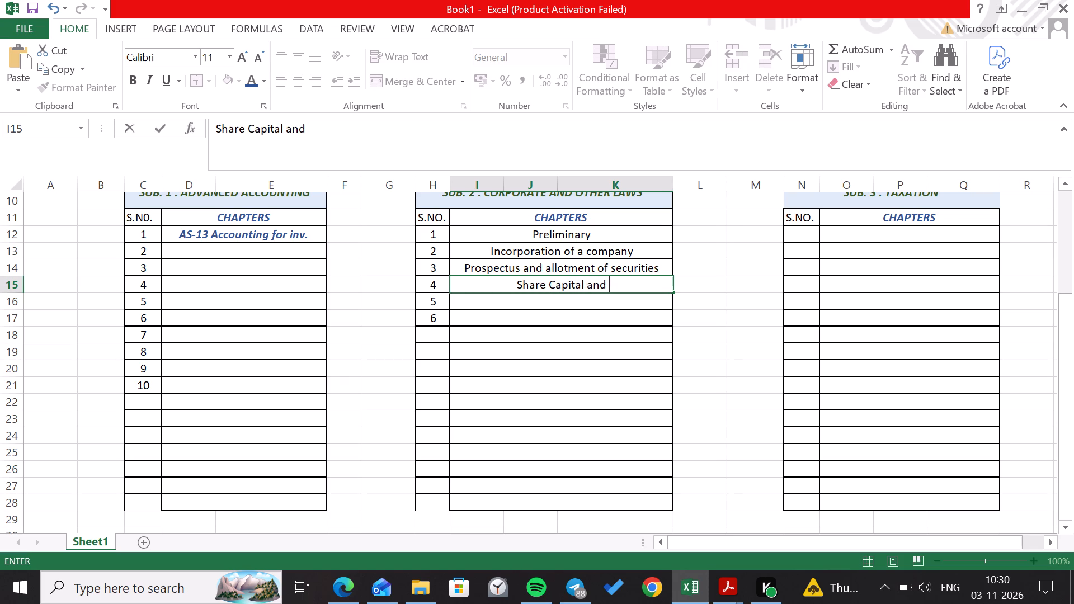
{"action": "key", "text": "shift+d"}
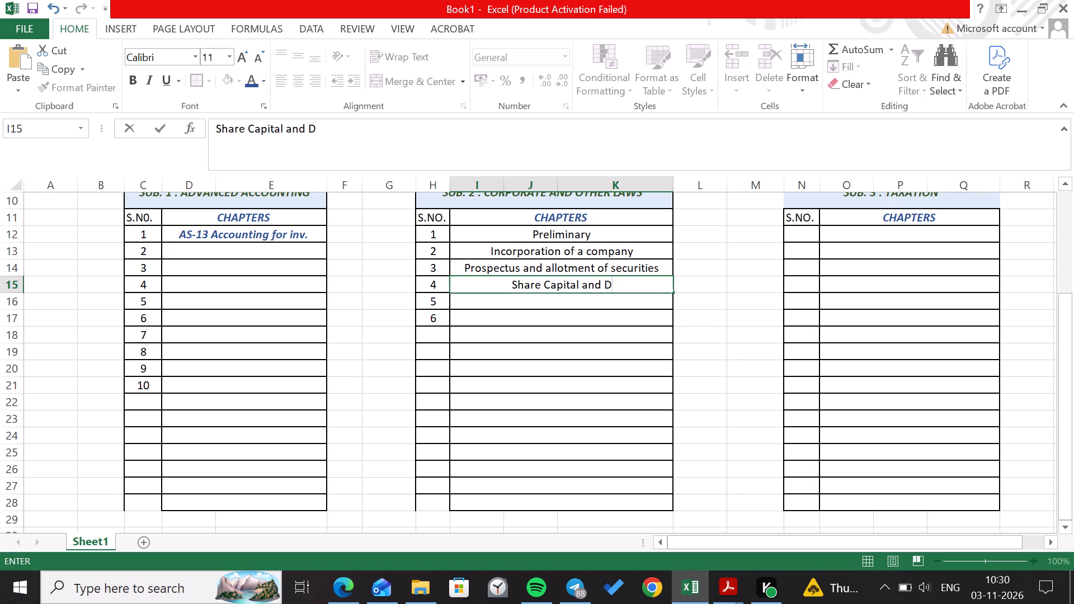
{"action": "type", "text": "ebentue"}
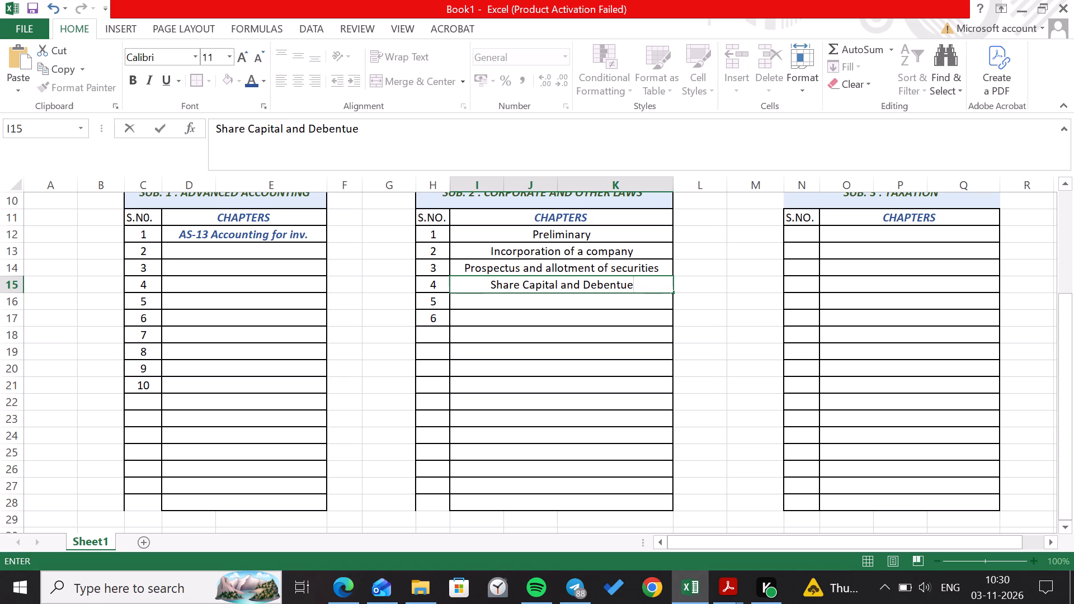
{"action": "key", "text": "BackSpace"}
{"action": "type", "text": "re"}
{"action": "key", "text": "s"}
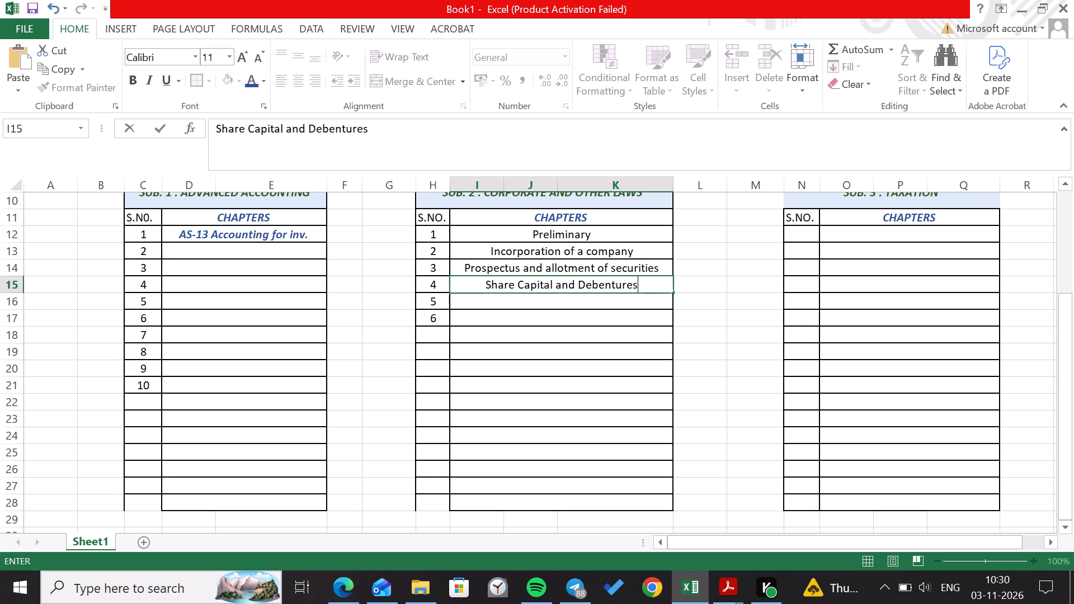
Enter the chapter "Acceptance of deposits by companies" beside serial number 5 in the Corporate and Other Laws table.
{"action": "left_click", "coordinate": [573, 305]}
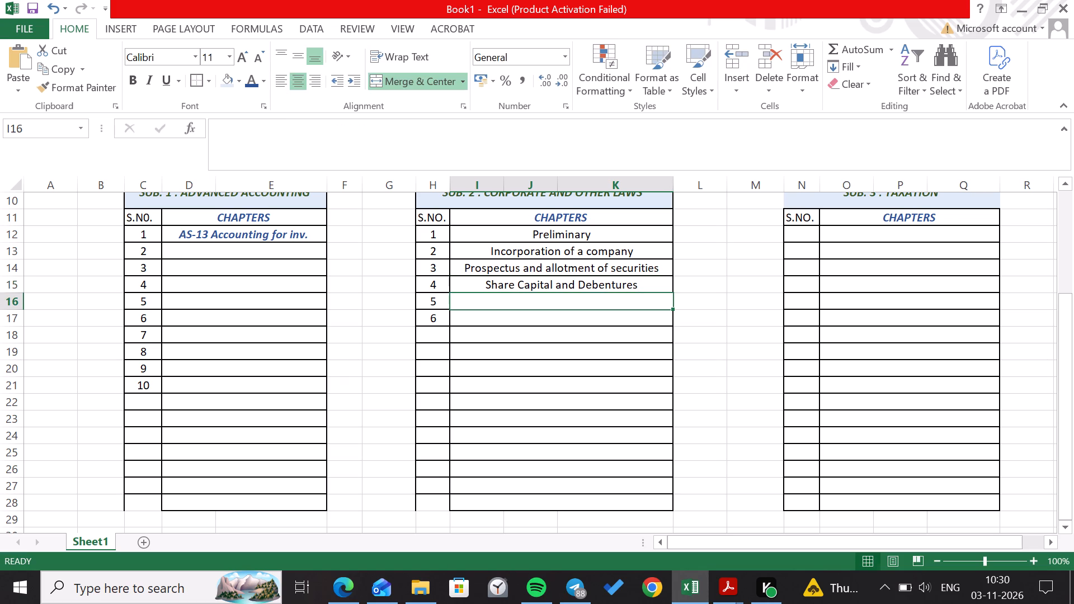
{"action": "type", "text": "Accep"}
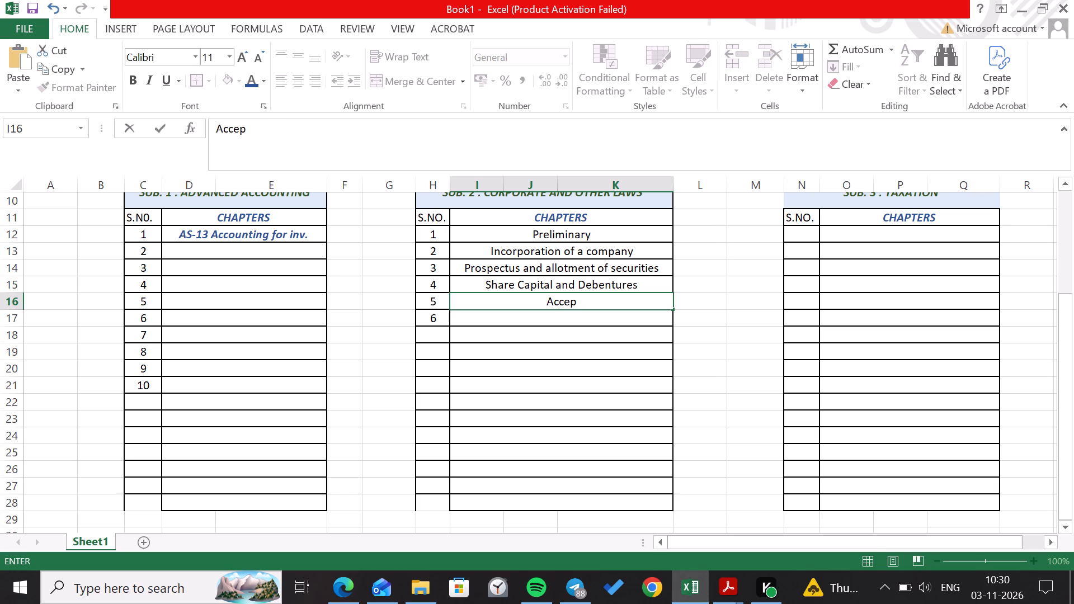
{"action": "key", "text": "t"}
{"action": "type", "text": "nce"}
{"action": "left_click", "coordinate": [569, 302]}
{"action": "key", "text": "a"}
{"action": "left_click", "coordinate": [604, 305]}
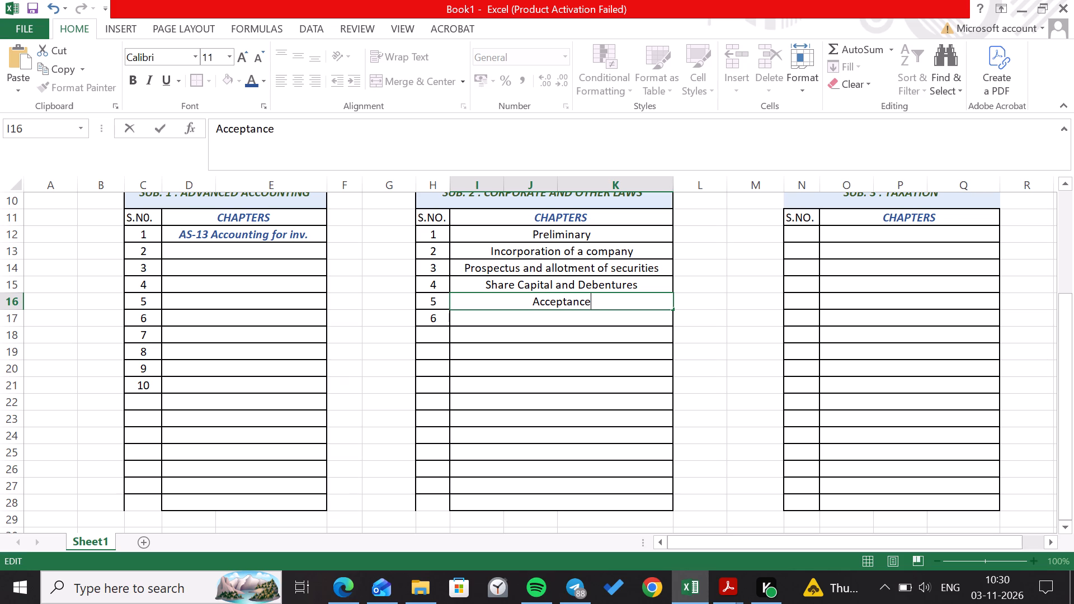
{"action": "key", "text": "space"}
{"action": "type", "text": "od"}
{"action": "key", "text": "BackSpace"}
{"action": "type", "text": "f deposit"}
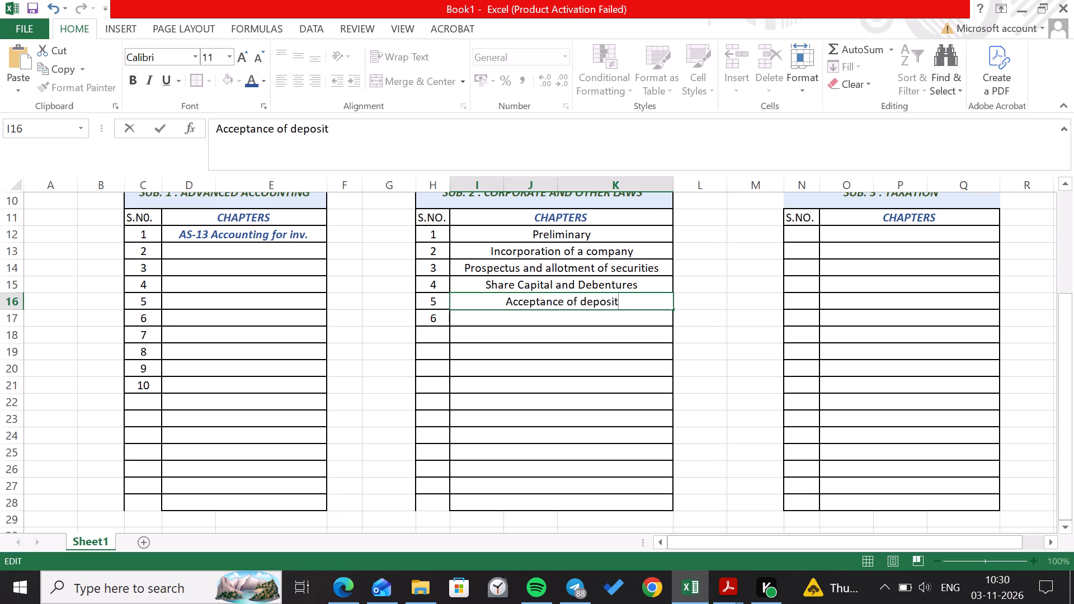
{"action": "key", "text": "s"}
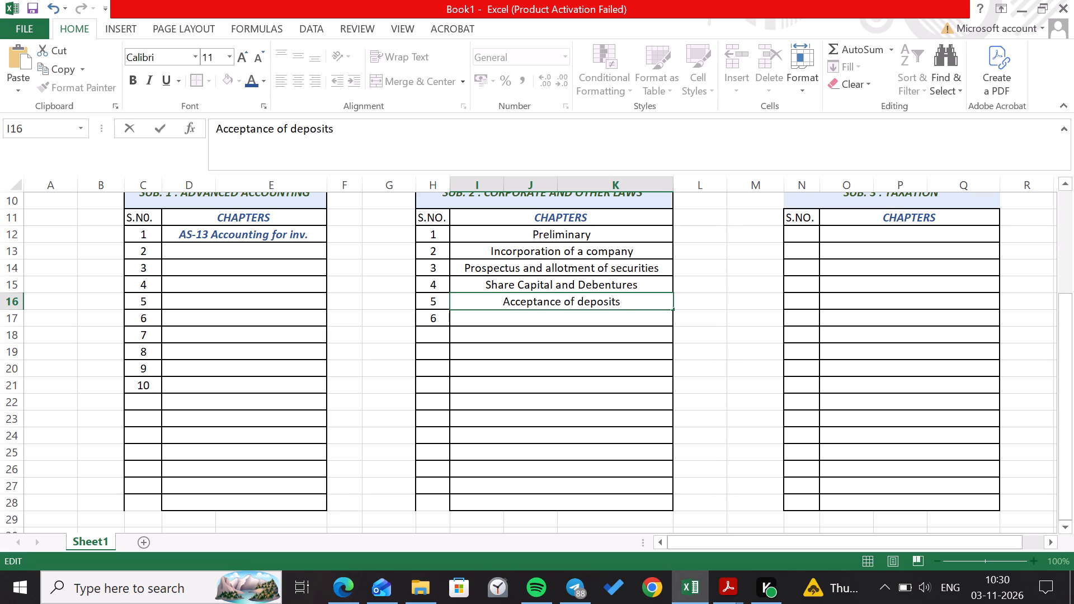
{"action": "key", "text": "space"}
{"action": "type", "text": "by comp"}
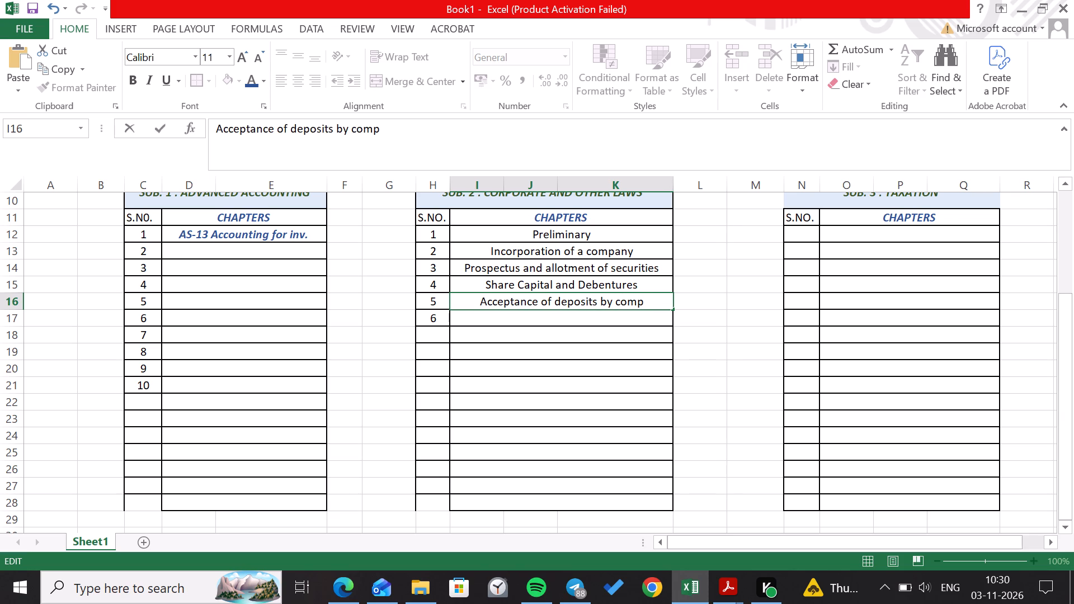
{"action": "type", "text": "anies"}
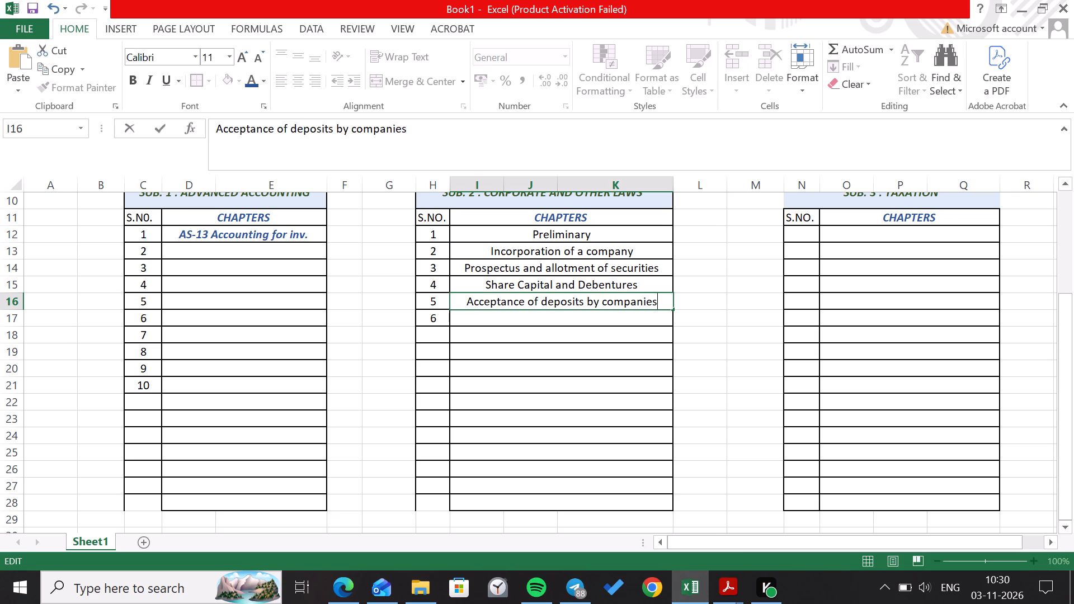
Enter the chapter "Registration of Charges" beside serial number 6 in the Corporate and Other Laws table.
{"action": "left_click", "coordinate": [600, 318]}
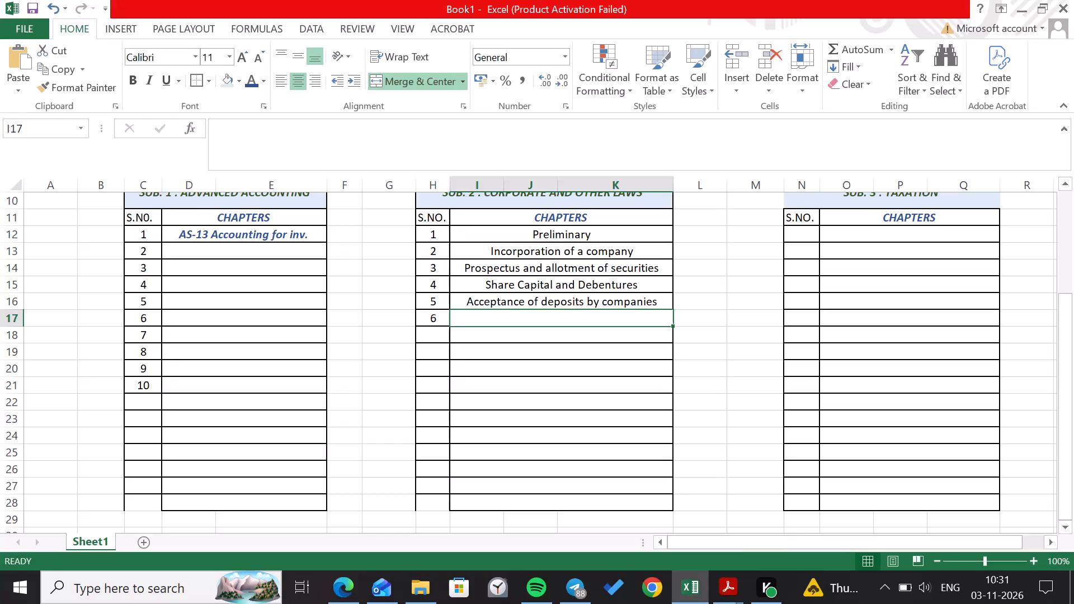
{"action": "type", "text": "Regi"}
{"action": "type", "text": "stration"}
{"action": "key", "text": "space"}
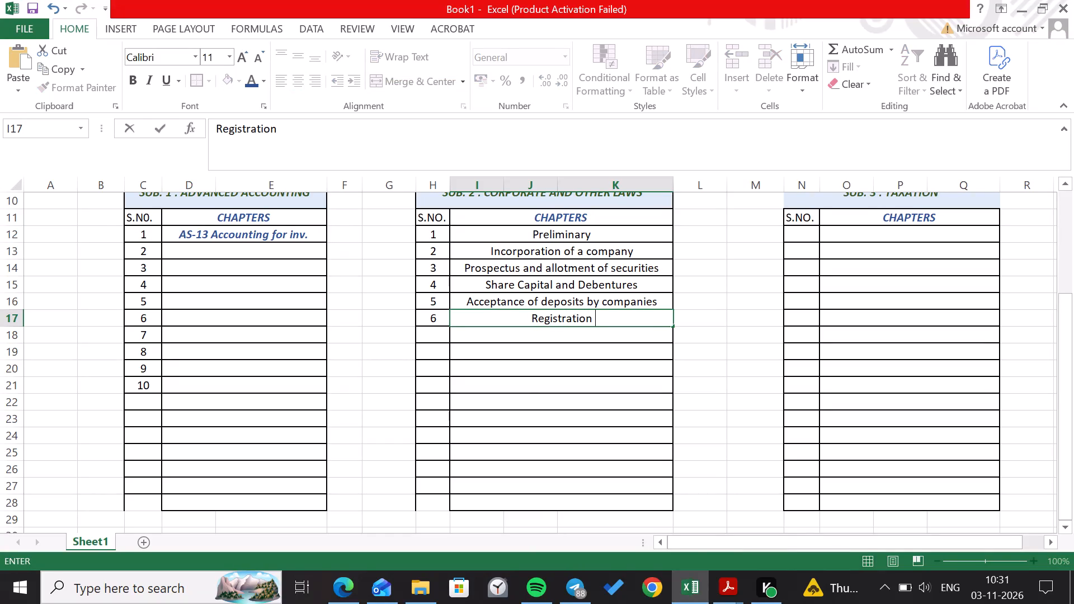
{"action": "type", "text": "of Charges"}
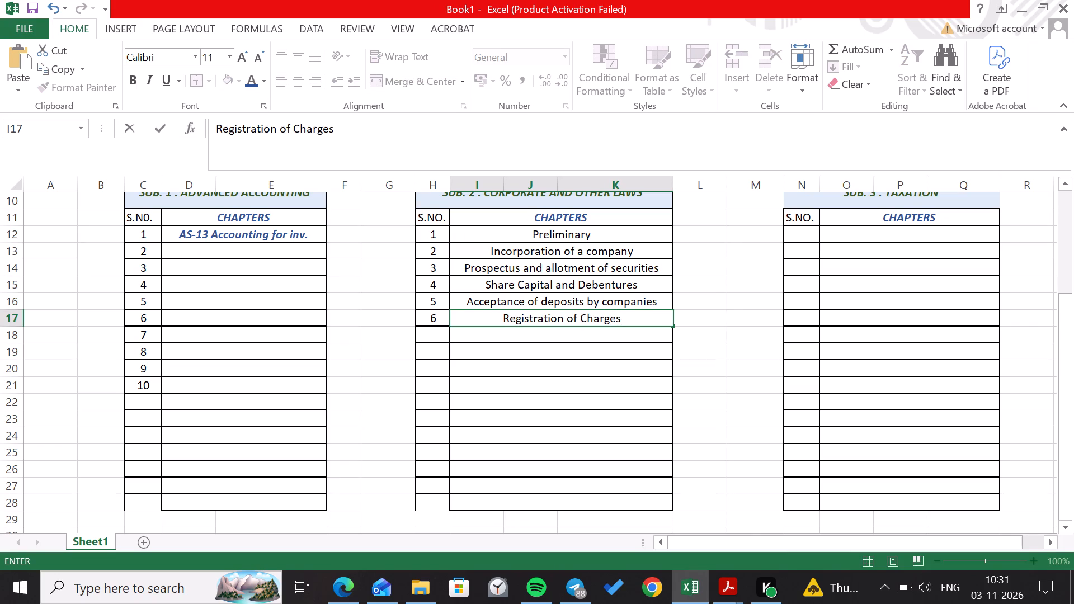
Add serial number 7 with the chapter "Management and Administration" in row 18 of the Corporate and Other Laws table.
{"action": "key", "text": "Down"}
{"action": "key", "text": "Left"}
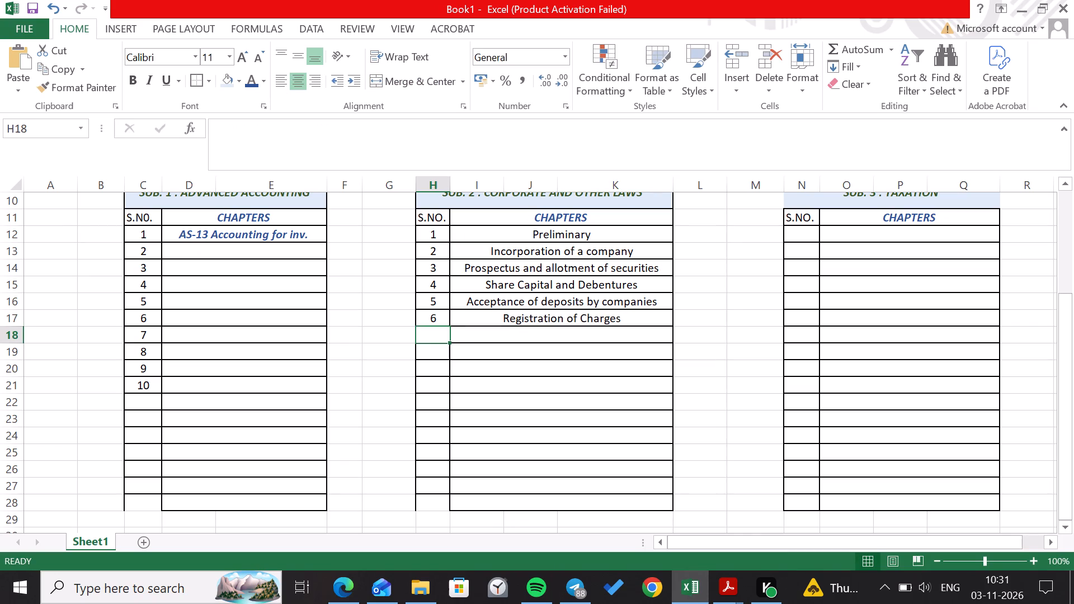
{"action": "key", "text": "7"}
{"action": "key", "text": "Right"}
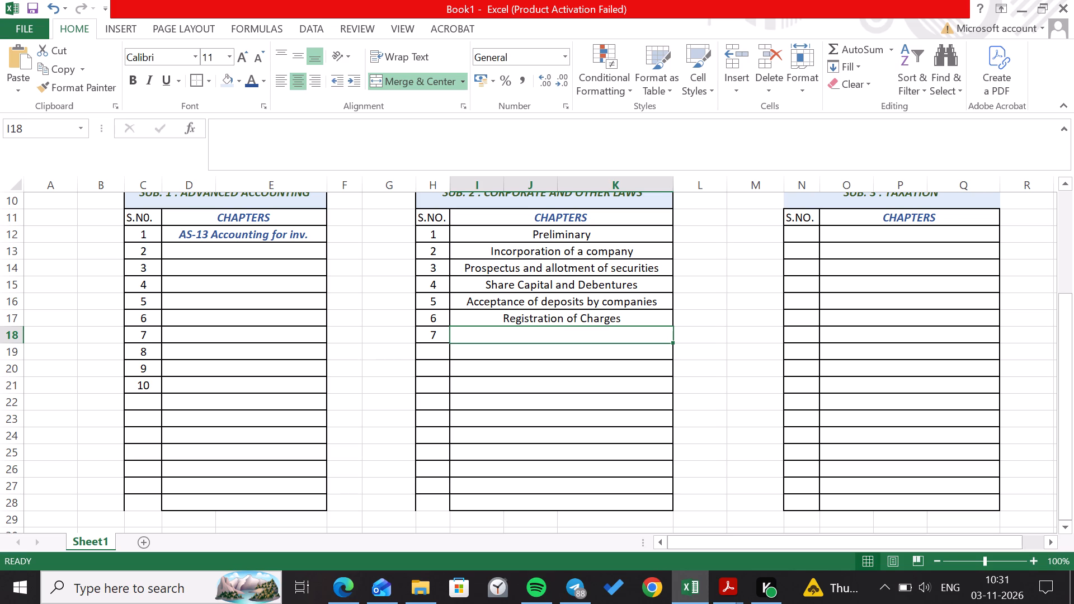
{"action": "type", "text": "man"}
{"action": "key", "text": "BackSpace"}
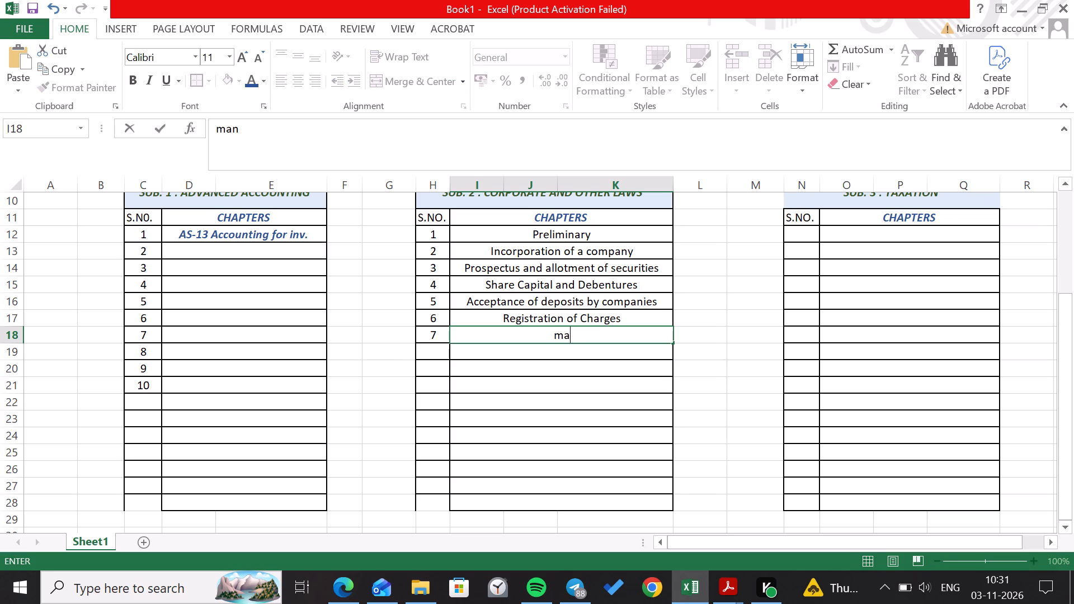
{"action": "key", "text": "BackSpace"}
{"action": "key", "text": "BackSpace"}
{"action": "key", "text": "shift+m"}
{"action": "type", "text": "anagemen"}
{"action": "key", "text": "y"}
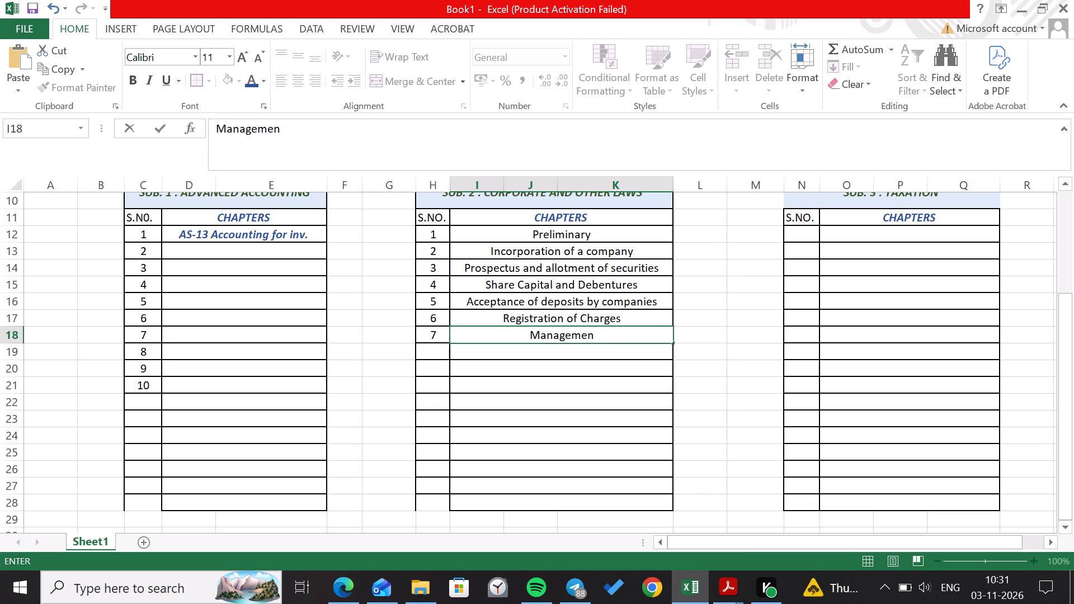
{"action": "key", "text": "BackSpace"}
{"action": "type", "text": "t"}
{"action": "key", "text": "space"}
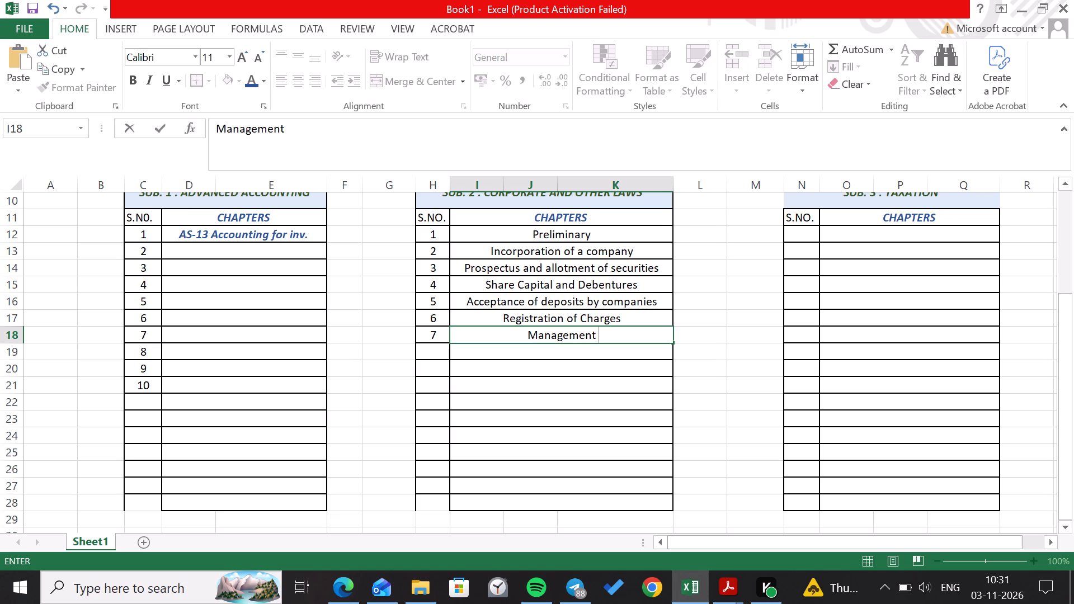
{"action": "type", "text": "and"}
{"action": "key", "text": "space"}
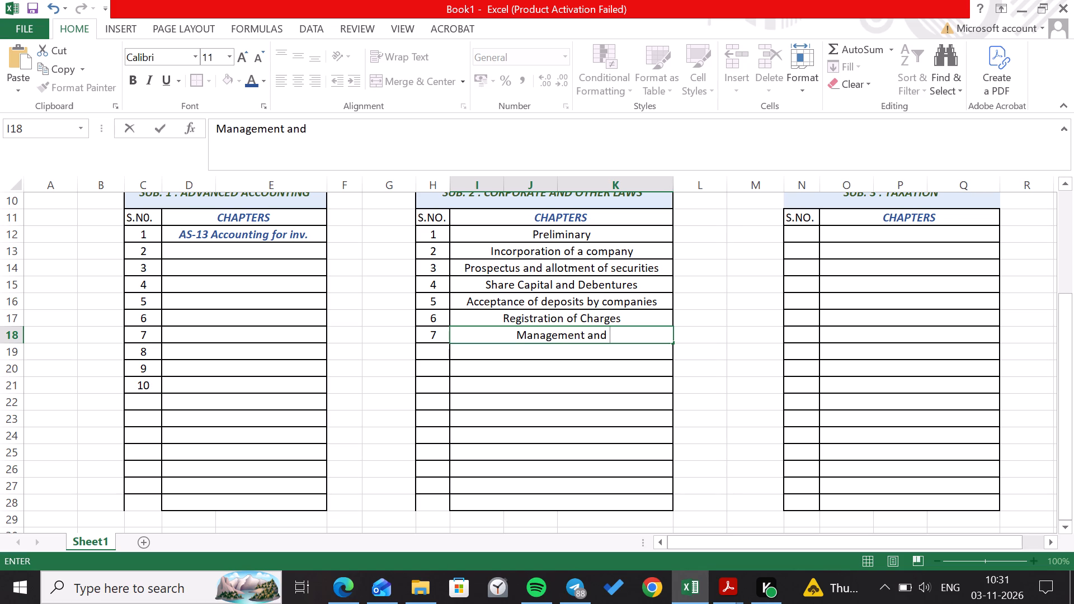
{"action": "type", "text": "Administration"}
Add serial number 8 with the chapter "Declaration and Payment of Dividend" in row 19 of the Corporate and Other Laws table.
{"action": "key", "text": "Down"}
{"action": "key", "text": "Left"}
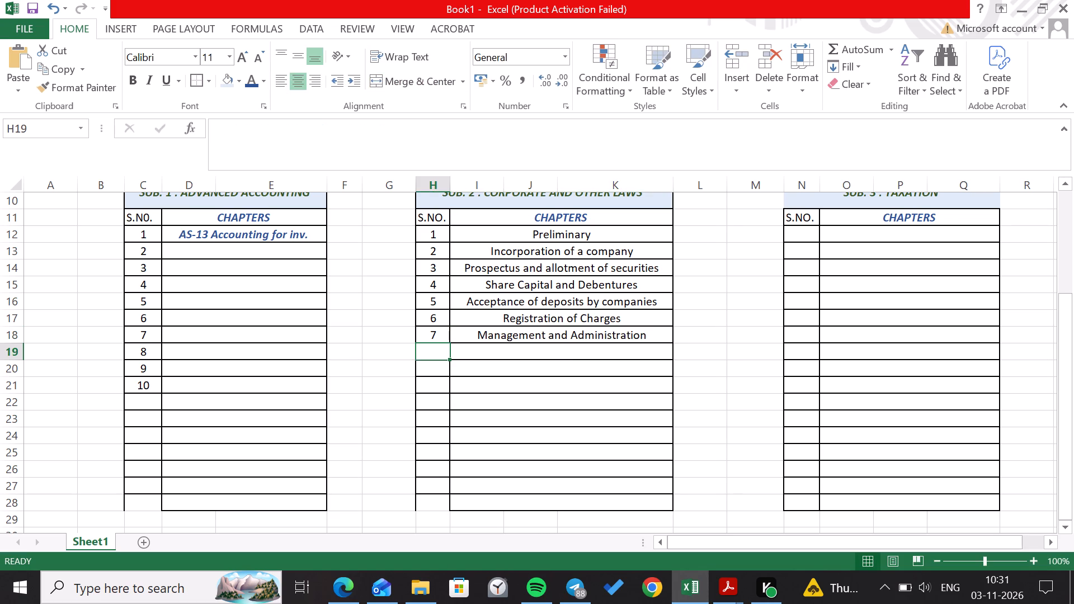
{"action": "key", "text": "8"}
{"action": "key", "text": "Right"}
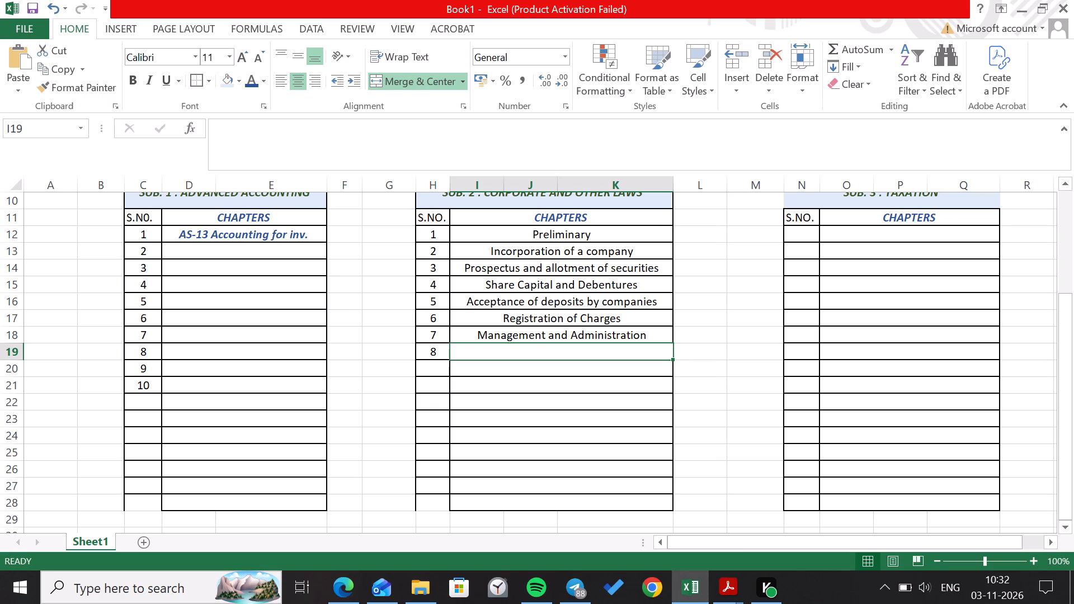
{"action": "type", "text": "Declaration"}
{"action": "key", "text": "space"}
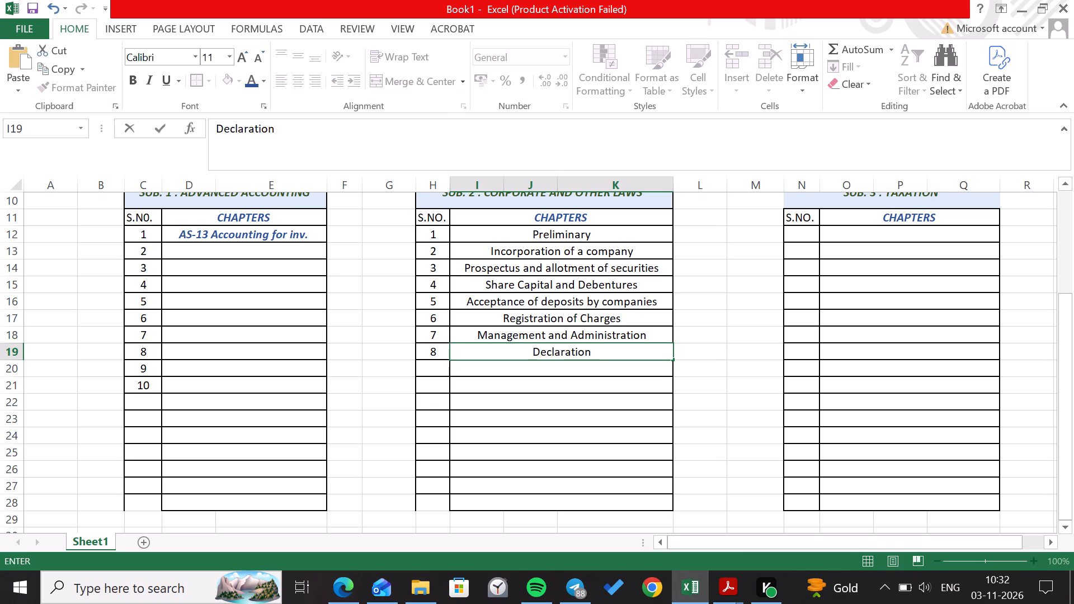
{"action": "type", "text": "abd"}
{"action": "key", "text": "space"}
{"action": "key", "text": "BackSpace"}
{"action": "key", "text": "BackSpace"}
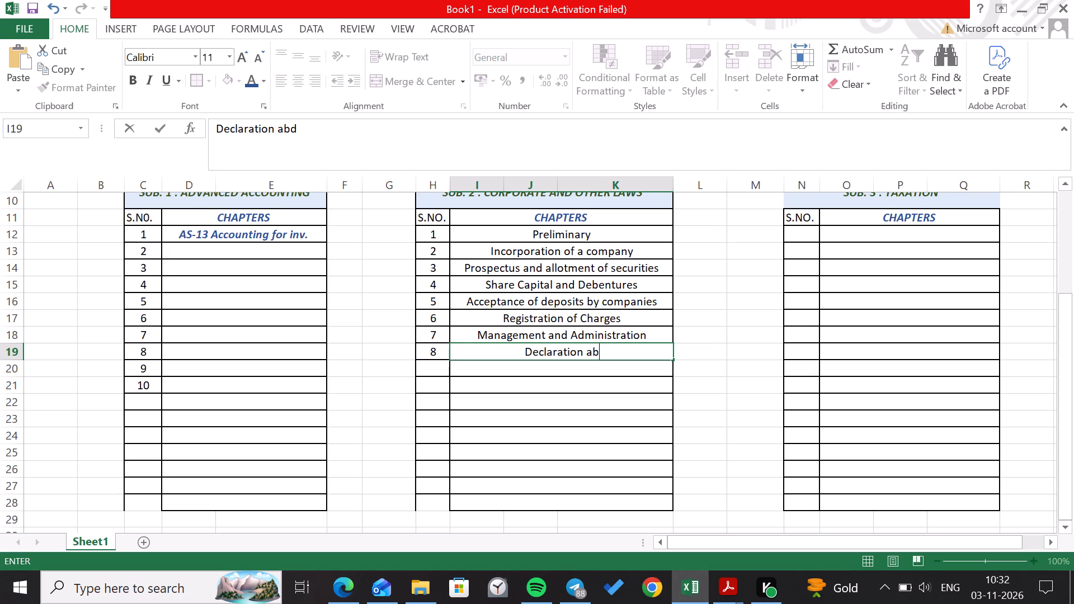
{"action": "key", "text": "BackSpace"}
{"action": "key", "text": "BackSpace"}
{"action": "key", "text": "BackSpace"}
{"action": "key", "text": "BackSpace"}
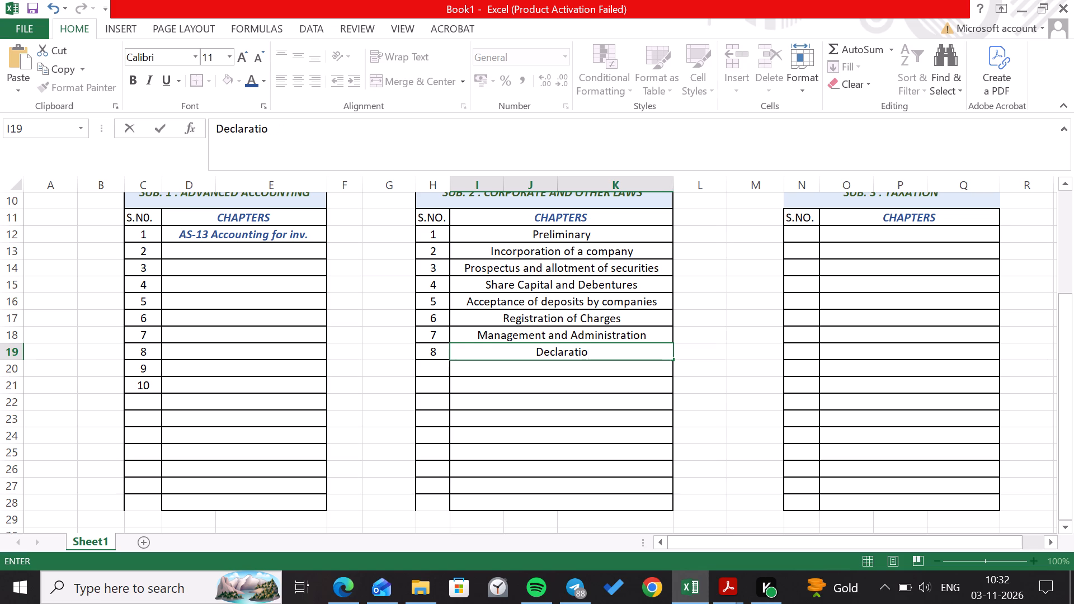
{"action": "type", "text": "n"}
{"action": "key", "text": "space"}
{"action": "type", "text": "An"}
{"action": "key", "text": "BackSpace"}
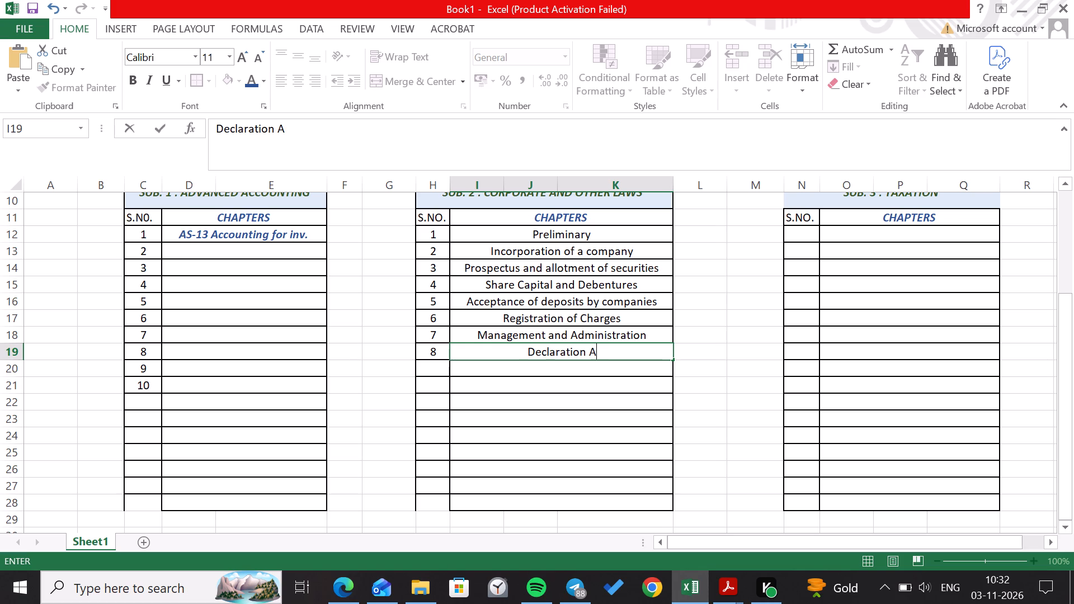
{"action": "key", "text": "BackSpace"}
{"action": "type", "text": "and"}
{"action": "key", "text": "space"}
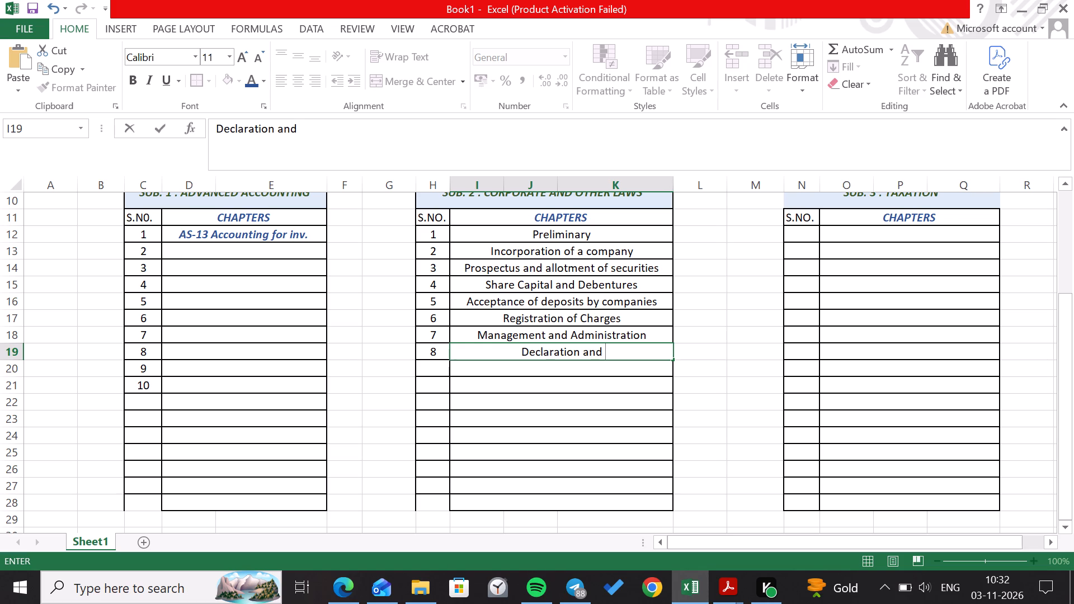
{"action": "type", "text": "Payment"}
{"action": "key", "text": "space"}
{"action": "type", "text": "of"}
{"action": "key", "text": "space"}
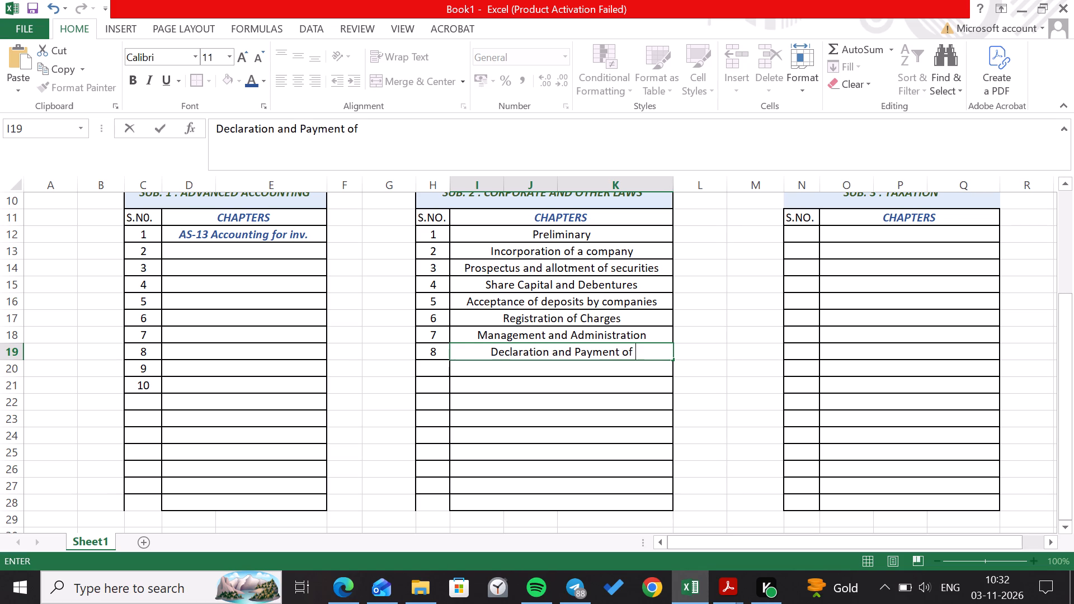
{"action": "type", "text": "Divi"}
{"action": "type", "text": "dw"}
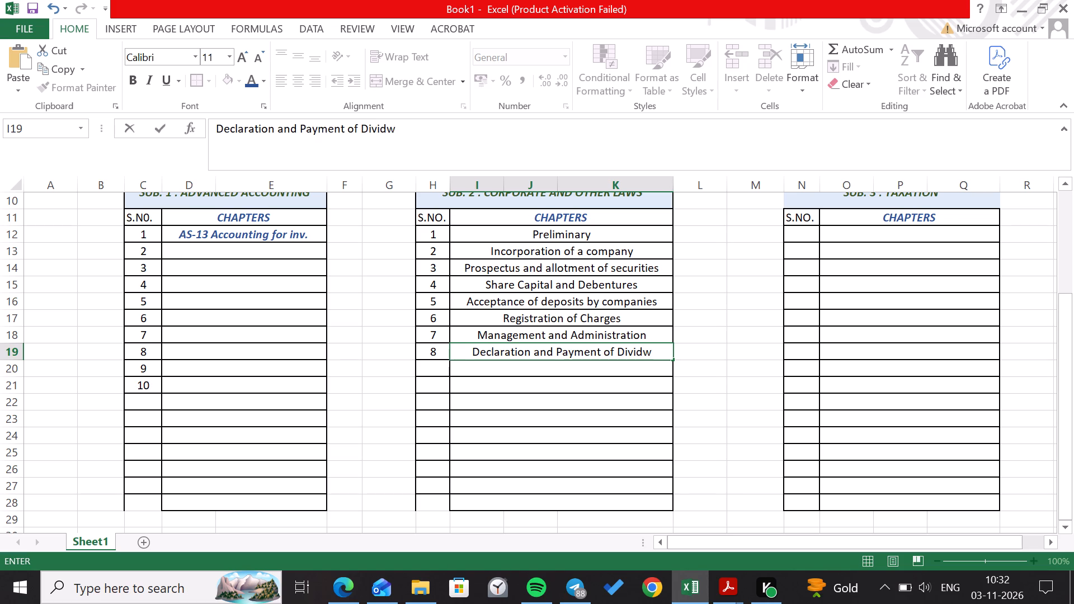
{"action": "key", "text": "BackSpace"}
{"action": "type", "text": "end"}
Add serial number 9 with the chapter "Accounts of Companies" in row 20 of the Corporate and Other Laws table.
{"action": "key", "text": "Down"}
{"action": "key", "text": "Left"}
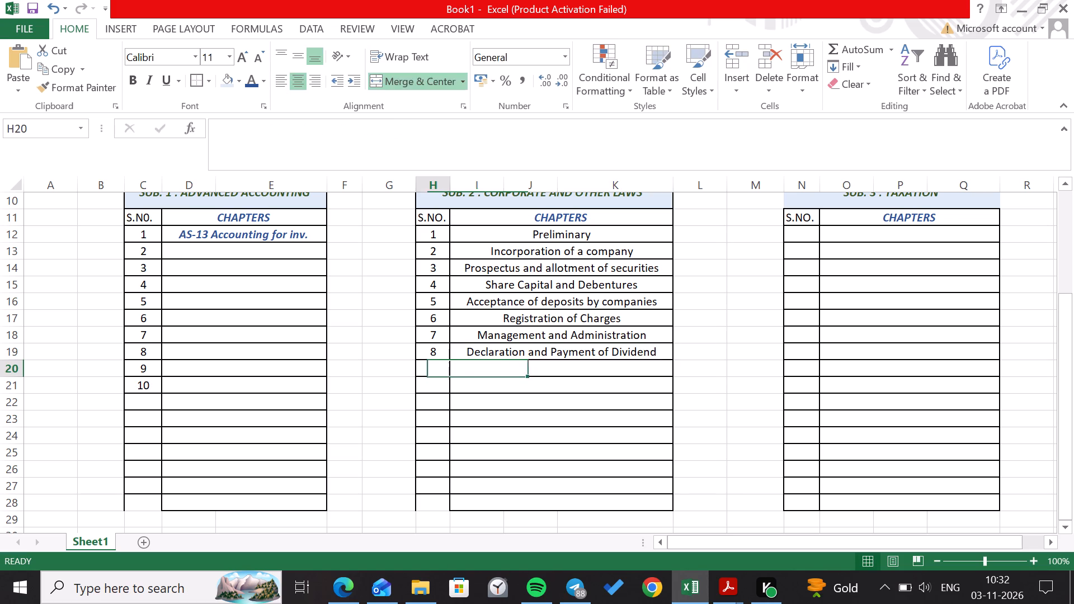
{"action": "key", "text": "9"}
{"action": "key", "text": "Right"}
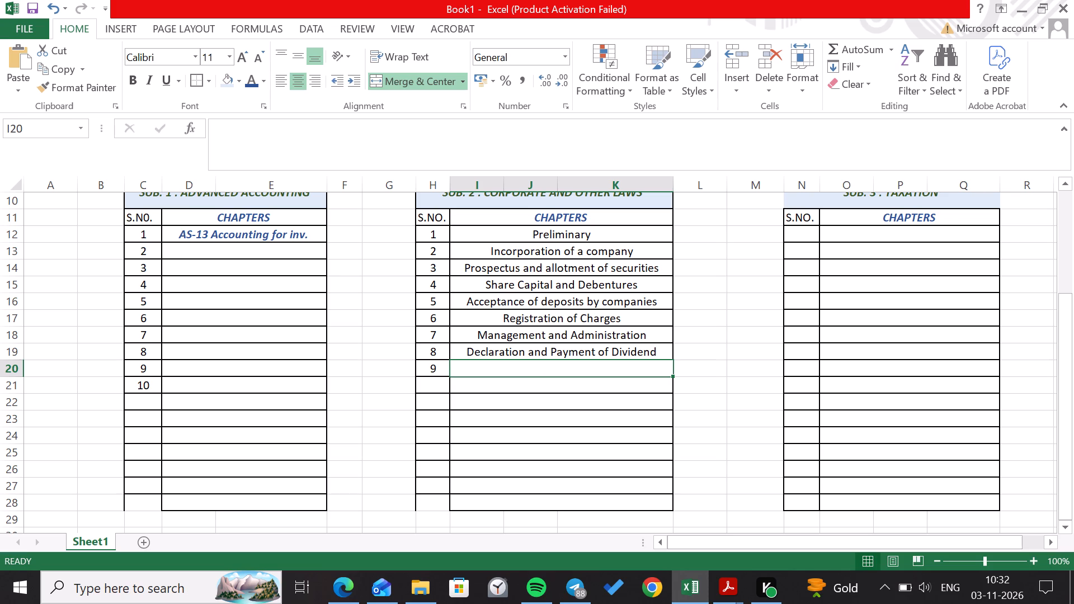
{"action": "type", "text": "Acc"}
{"action": "type", "text": "oun"}
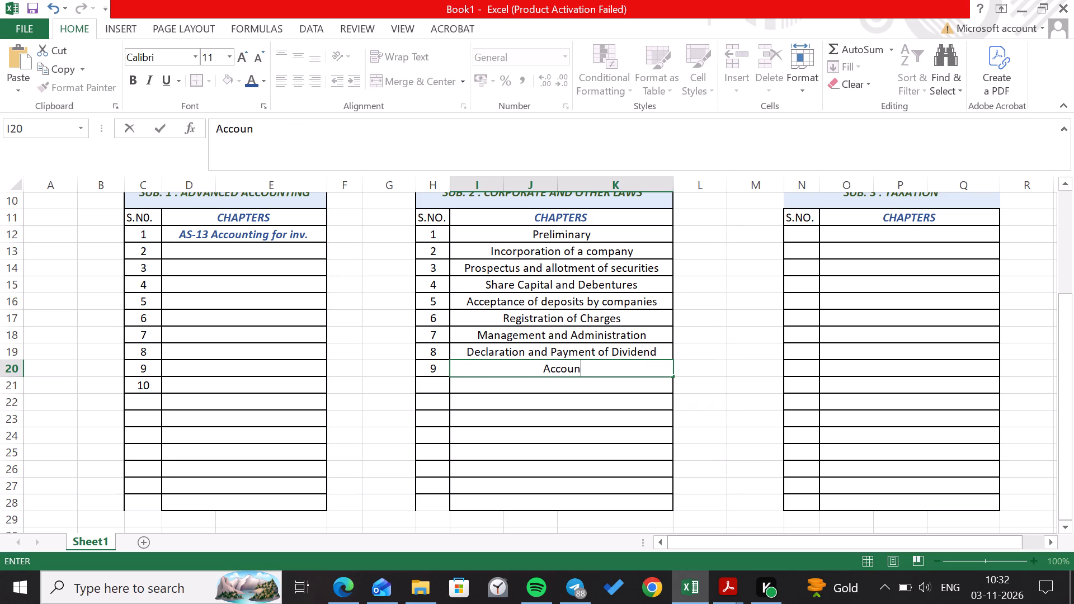
{"action": "key", "text": "t"}
{"action": "type", "text": "s of Companies"}
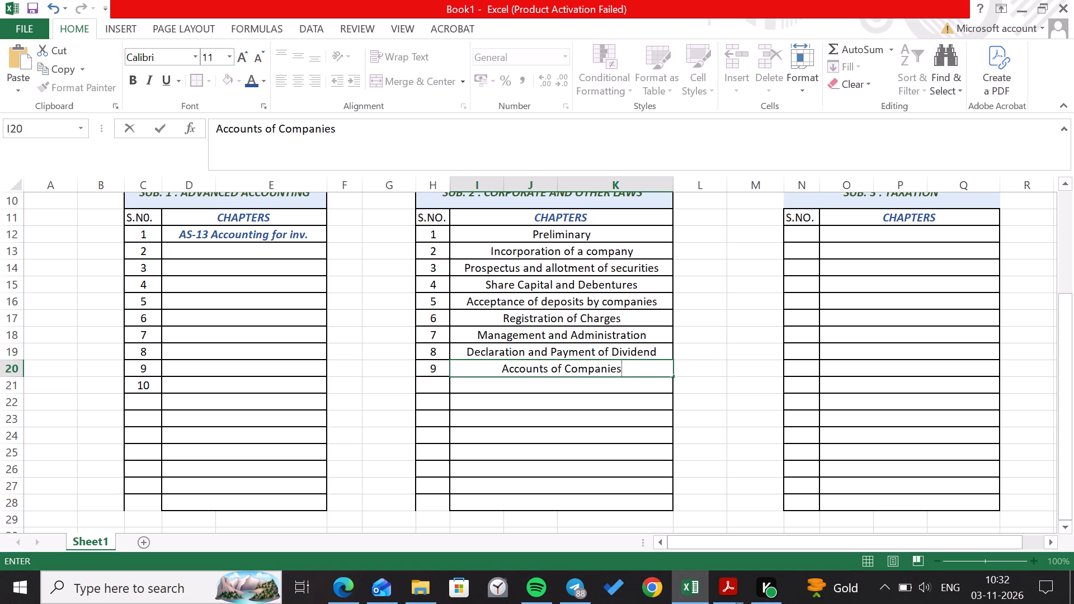
Add serial number 10 with the chapter "Audit and Auditors" in row 21 of the Corporate and Other Laws table.
{"action": "key", "text": "Down"}
{"action": "key", "text": "Left"}
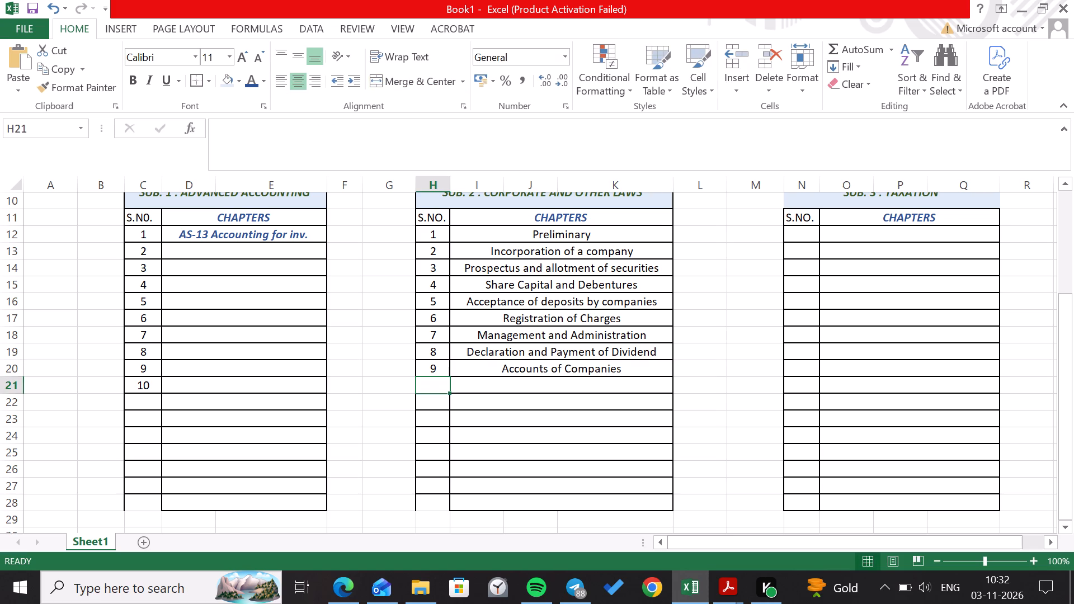
{"action": "type", "text": "10"}
{"action": "key", "text": "Right"}
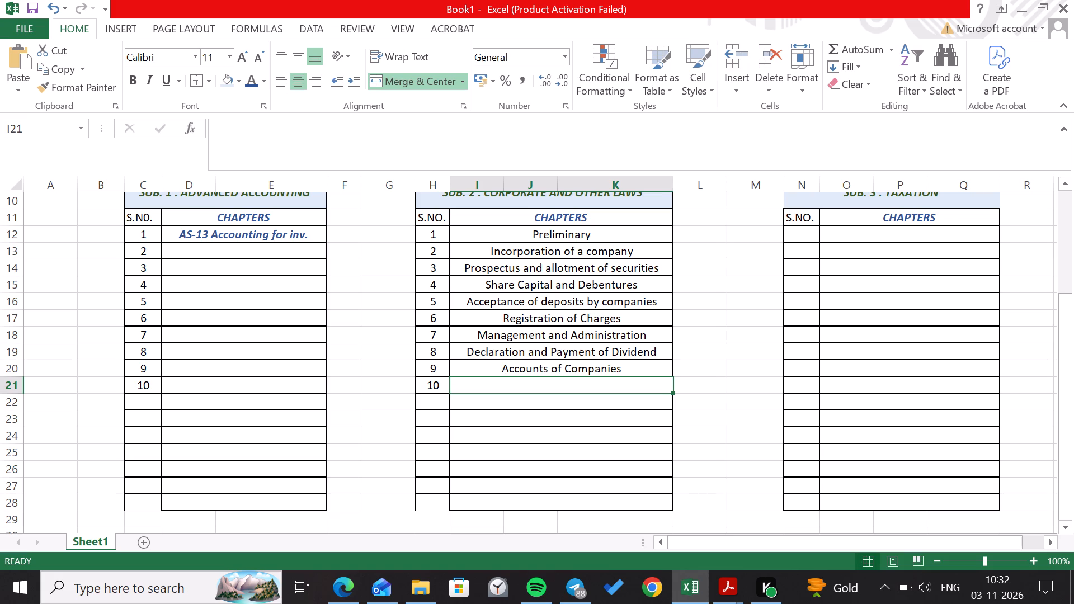
{"action": "key", "text": "shift+a"}
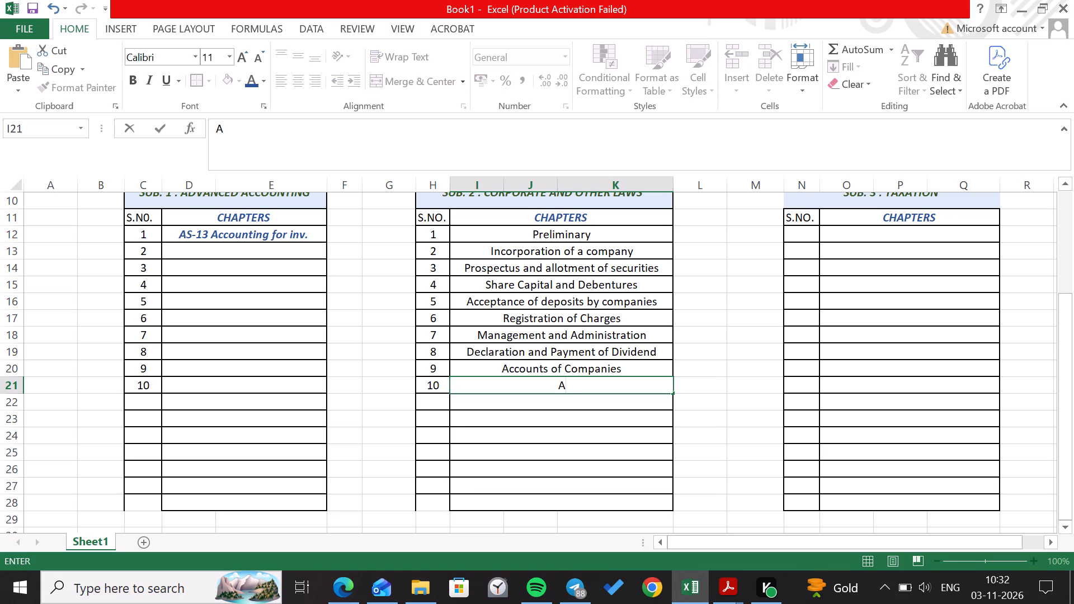
{"action": "type", "text": "udit and a"}
{"action": "key", "text": "BackSpace"}
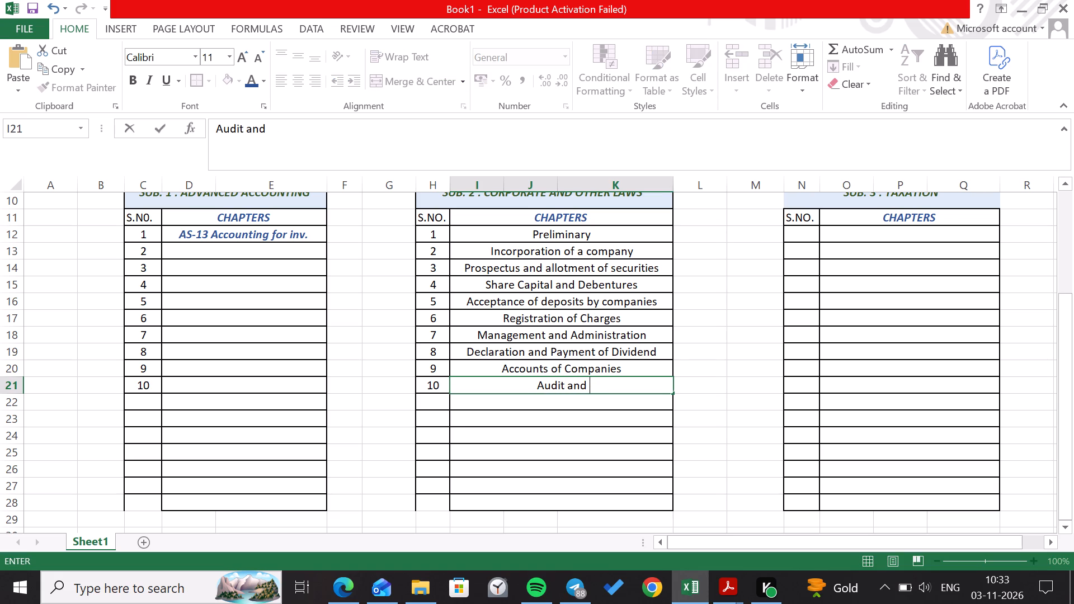
{"action": "key", "text": "shift+a"}
{"action": "type", "text": "uditio"}
{"action": "key", "text": "BackSpace"}
{"action": "key", "text": "BackSpace"}
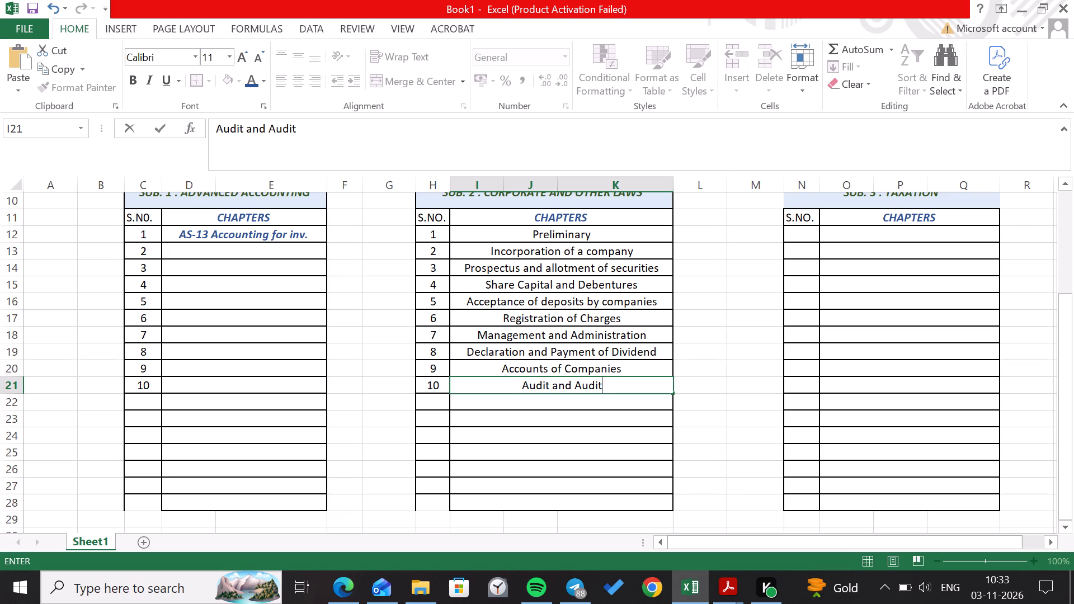
{"action": "type", "text": "or"}
{"action": "key", "text": "s"}
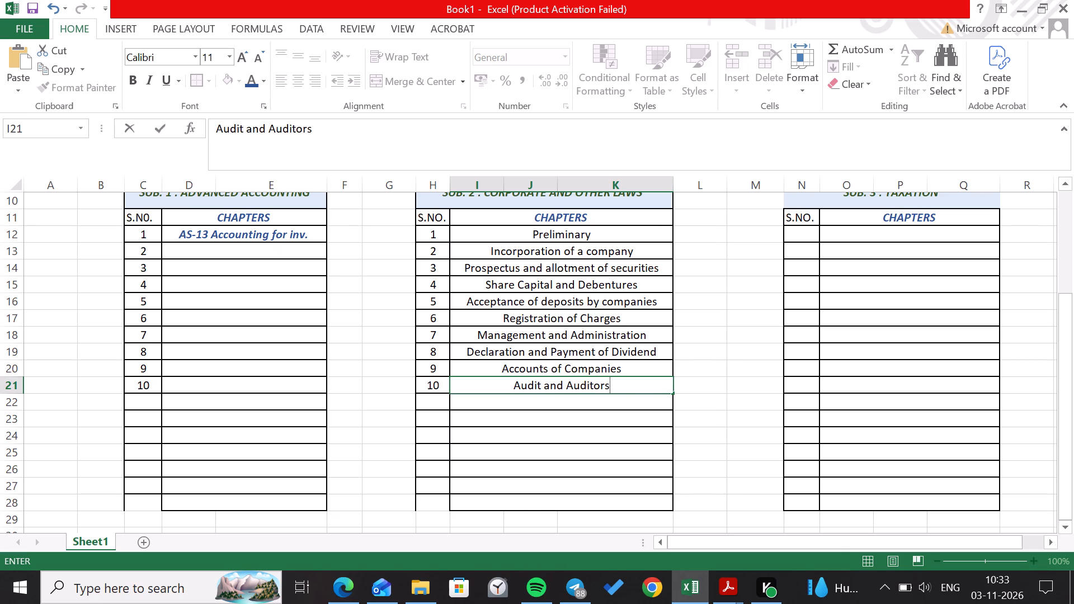
Enter the chapter "Companies Incoporated Outside India" in row 22 of the Corporate and Other Laws table.
{"action": "key", "text": "Down"}
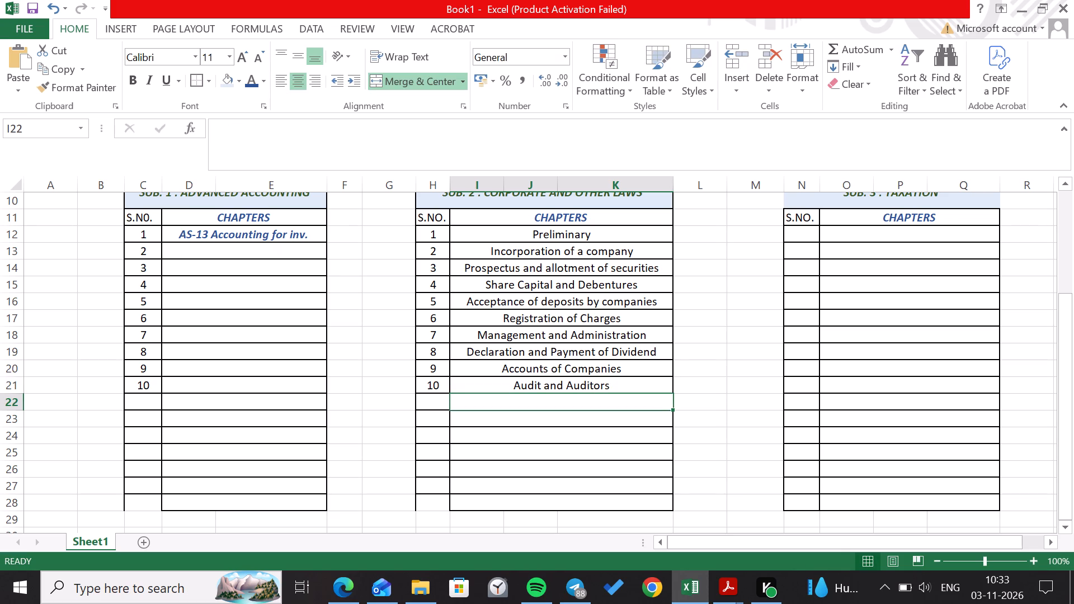
{"action": "key", "text": "shift+c"}
{"action": "key", "text": "o"}
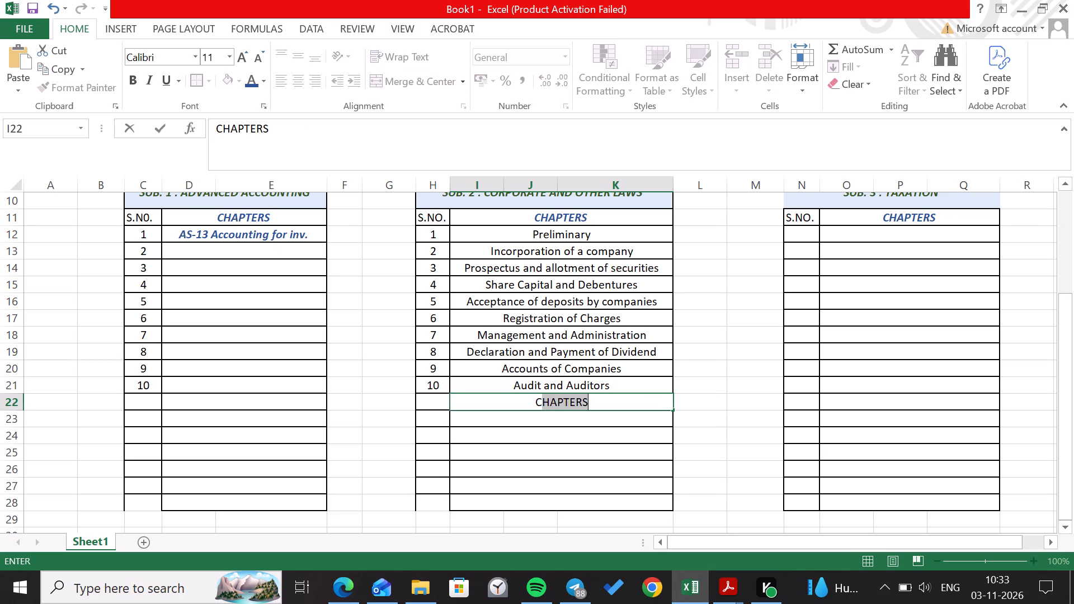
{"action": "type", "text": "mpanie"}
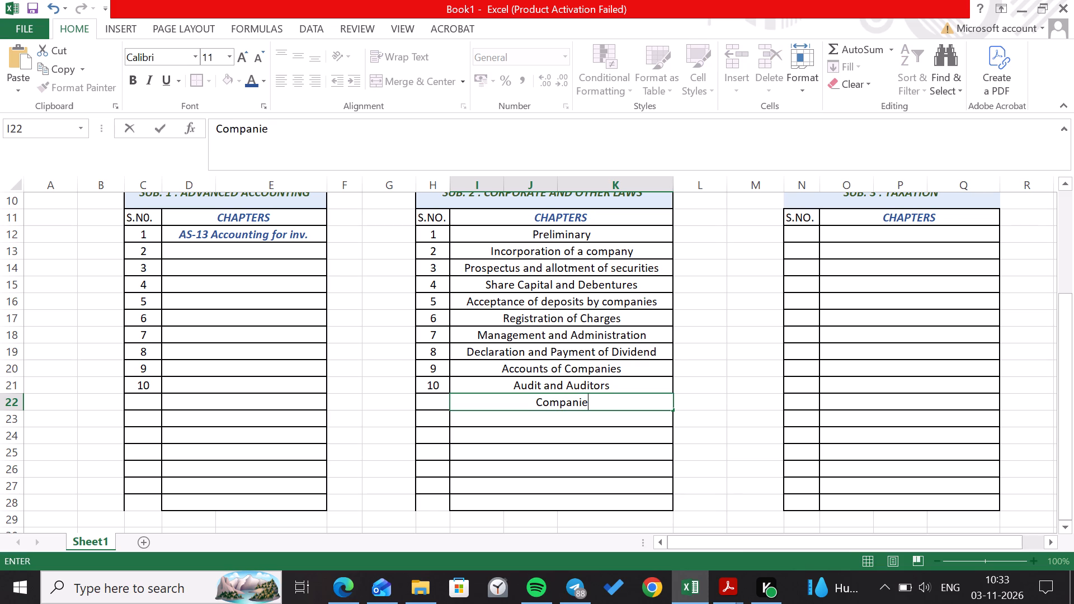
{"action": "type", "text": "s"}
{"action": "key", "text": "space"}
{"action": "type", "text": "In"}
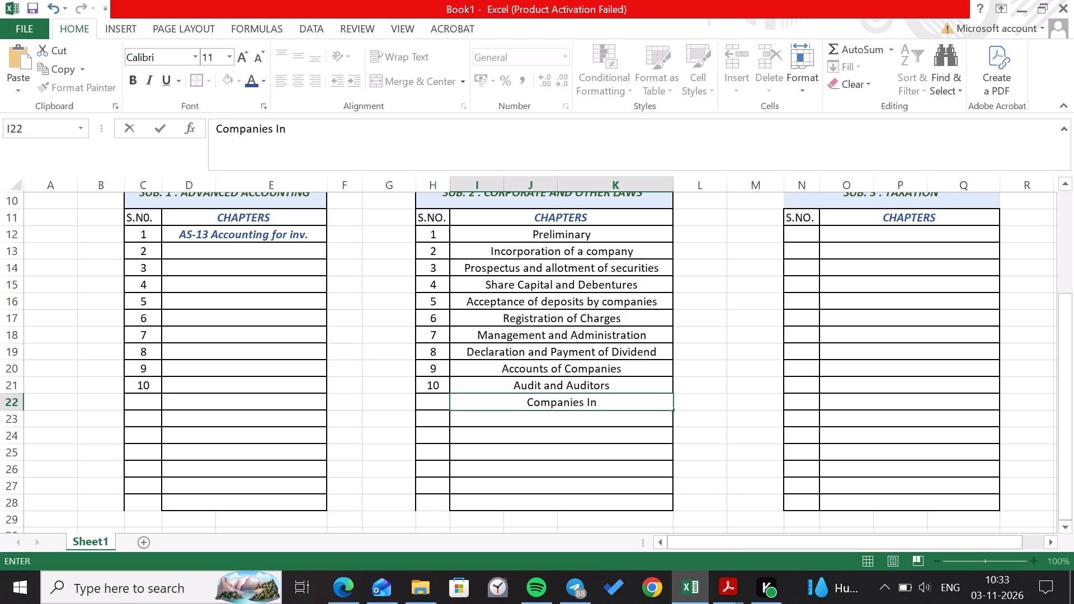
{"action": "type", "text": "copr"}
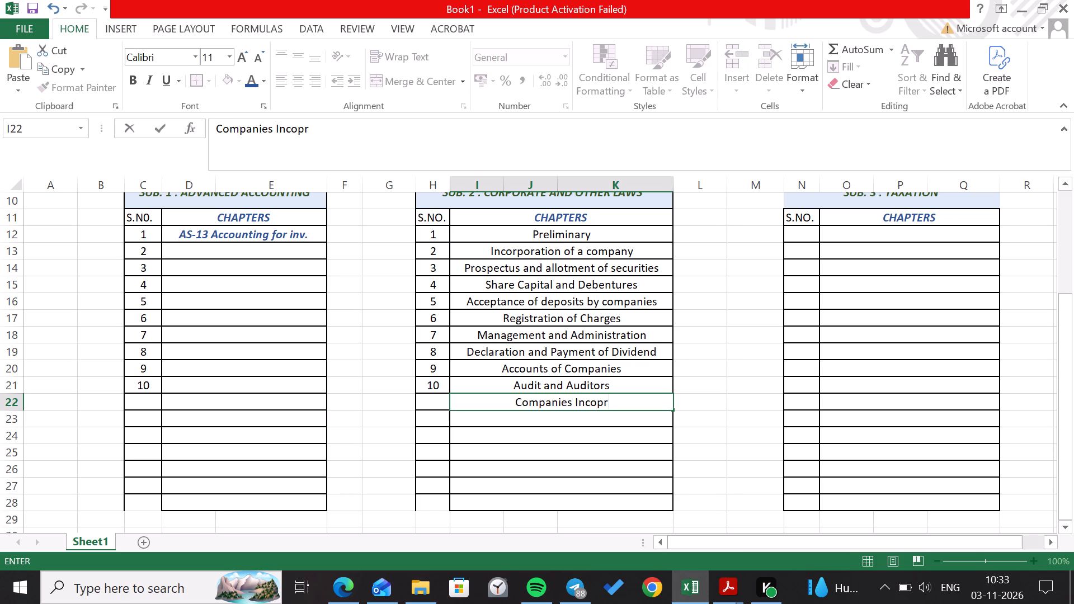
{"action": "key", "text": "BackSpace"}
{"action": "key", "text": "BackSpace"}
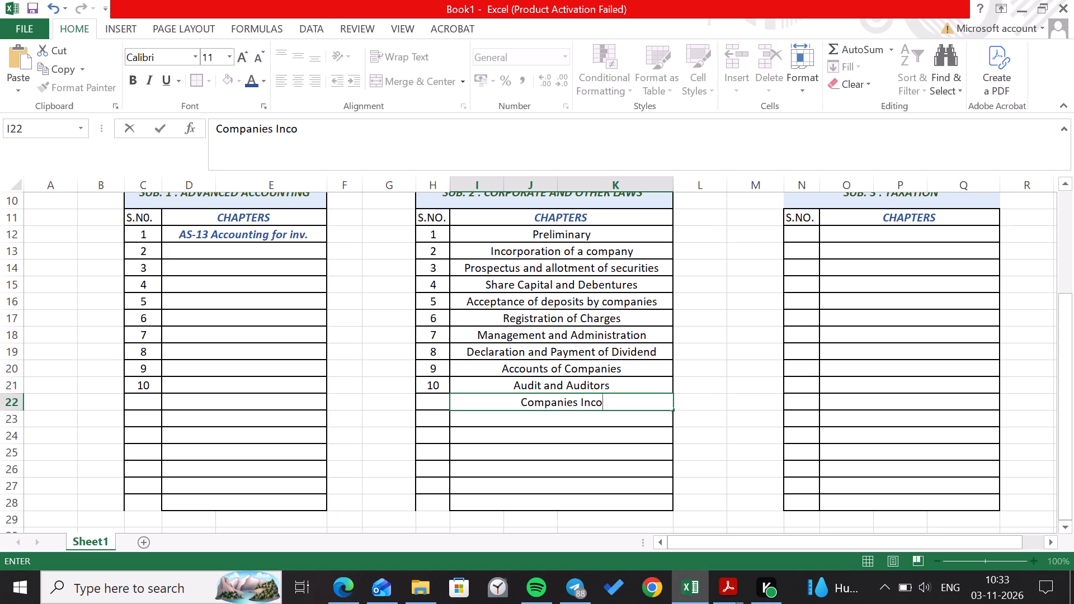
{"action": "type", "text": "porated"}
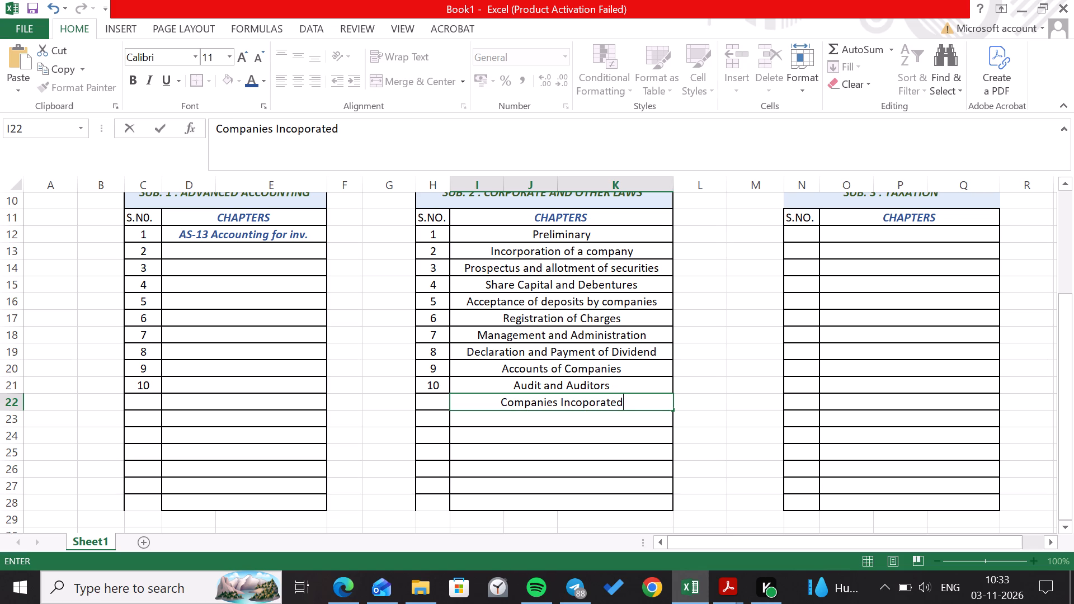
{"action": "key", "text": "space"}
{"action": "type", "text": "Outside India"}
{"action": "key", "text": "space"}
Enter the chapter "The LLP Act , 2008" in row 23 of the Corporate and Other Laws table.
{"action": "key", "text": "Down"}
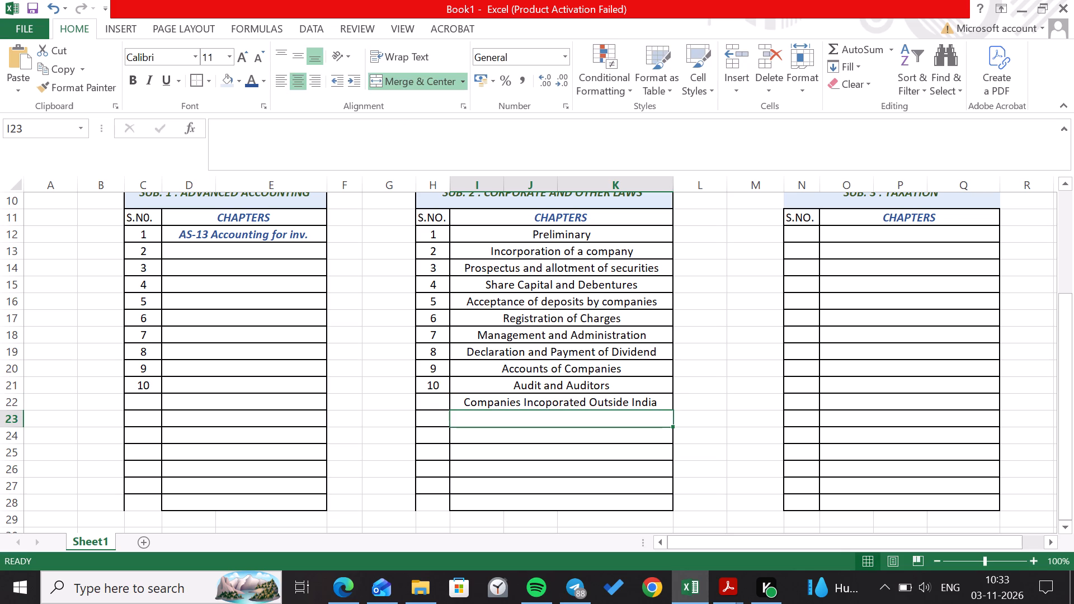
{"action": "type", "text": "The"}
{"action": "key", "text": "space"}
{"action": "type", "text": "LLP Act <"}
{"action": "key", "text": "space"}
{"action": "key", "text": "BackSpace"}
{"action": "key", "text": "BackSpace"}
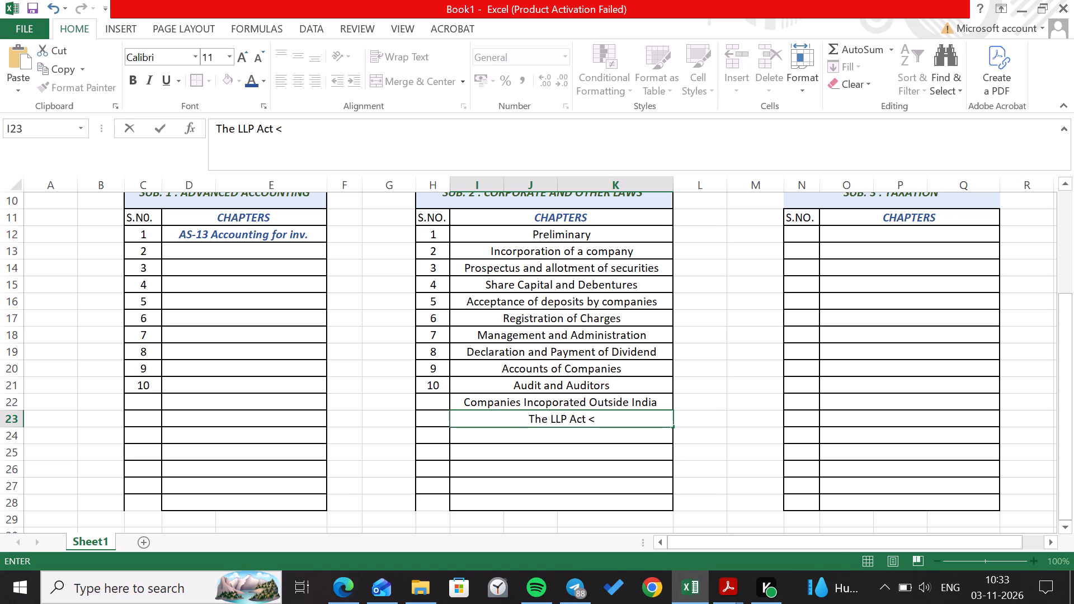
{"action": "type", "text": ", 2008"}
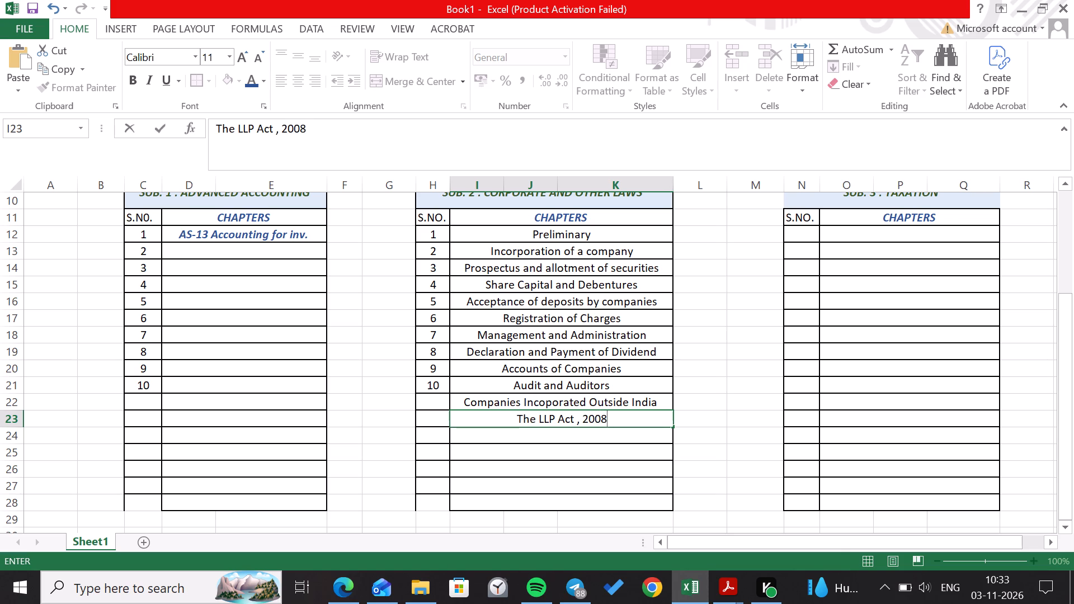
Number rows 22 and 23 of the Corporate and Other Laws table as 11 and 12.
{"action": "key", "text": "Left"}
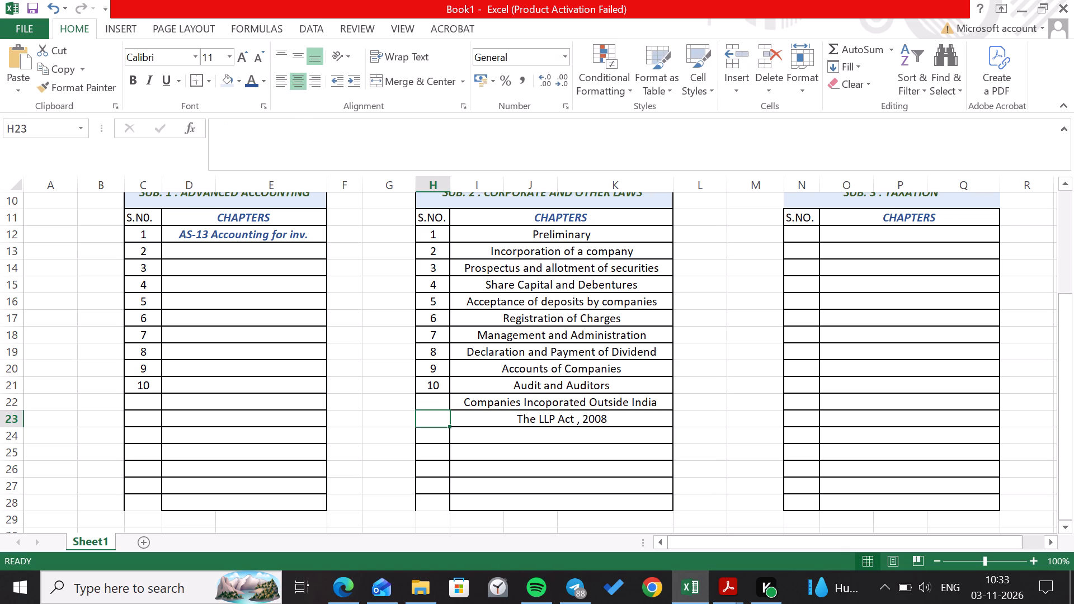
{"action": "key", "text": "Up"}
{"action": "type", "text": "11"}
{"action": "key", "text": "Down"}
{"action": "type", "text": "12"}
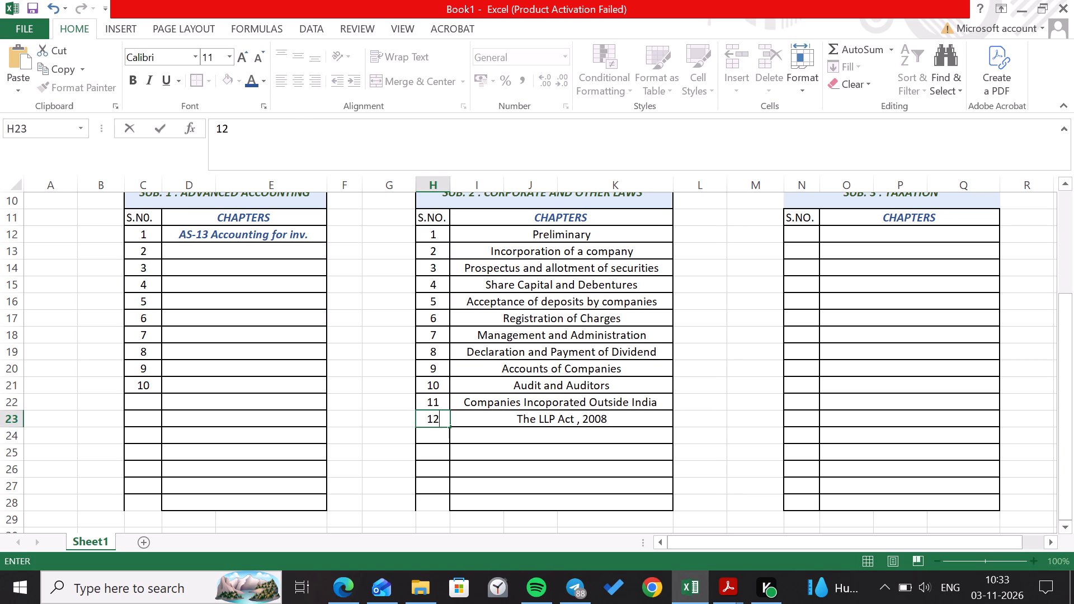
Add serial number 13 with the chapter "The General Clause Act, 1897" in row 24 of the Corporate and Other Laws table.
{"action": "key", "text": "Down"}
{"action": "type", "text": "13"}
{"action": "key", "text": "Right"}
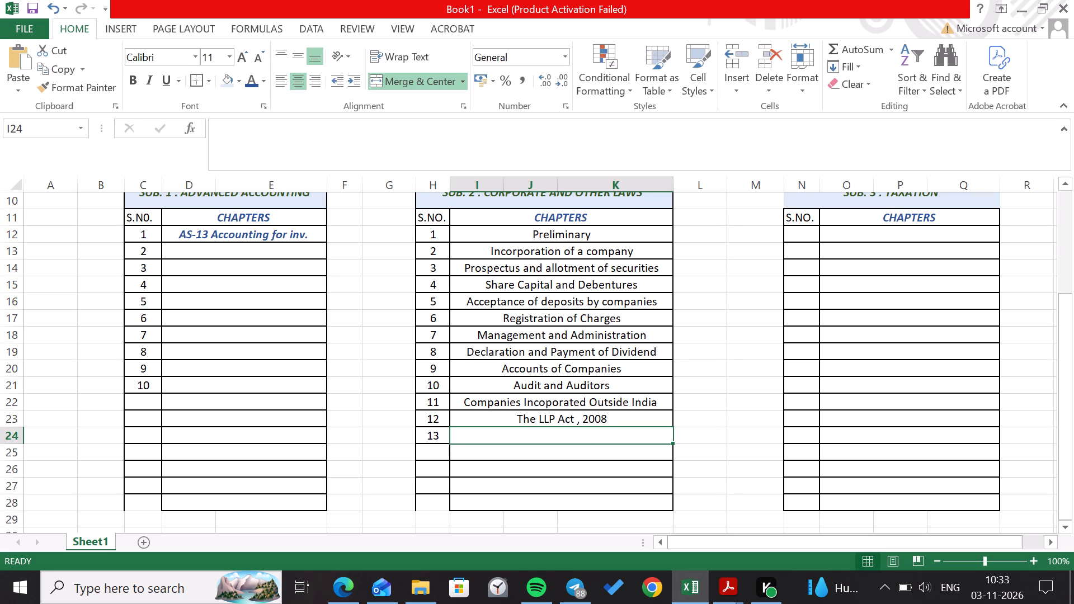
{"action": "type", "text": "he general cluse"}
{"action": "key", "text": "space"}
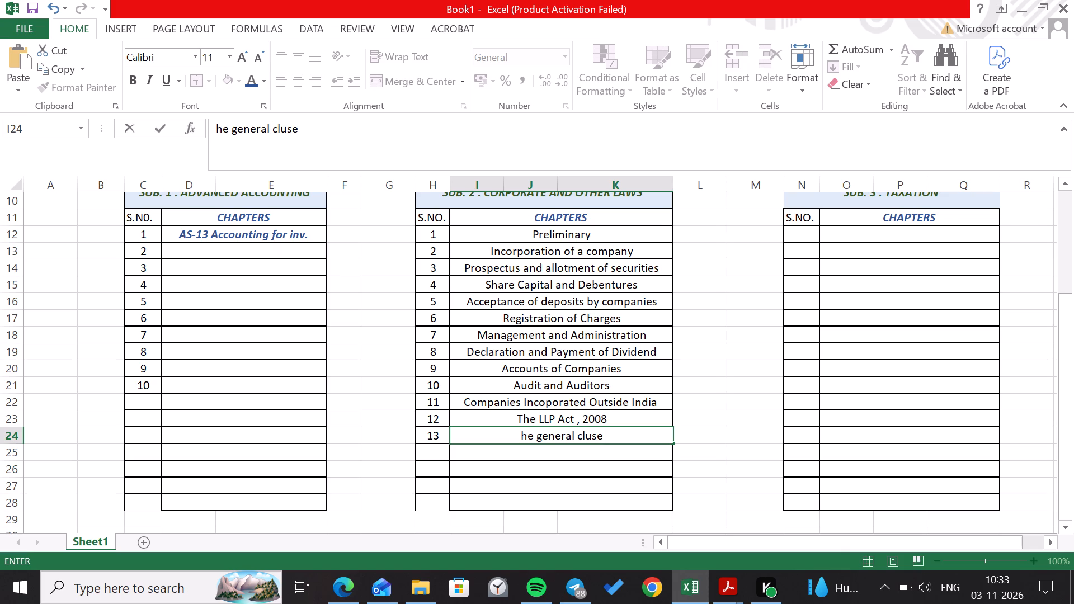
{"action": "left_click", "coordinate": [513, 430]}
{"action": "key", "text": "shift+t"}
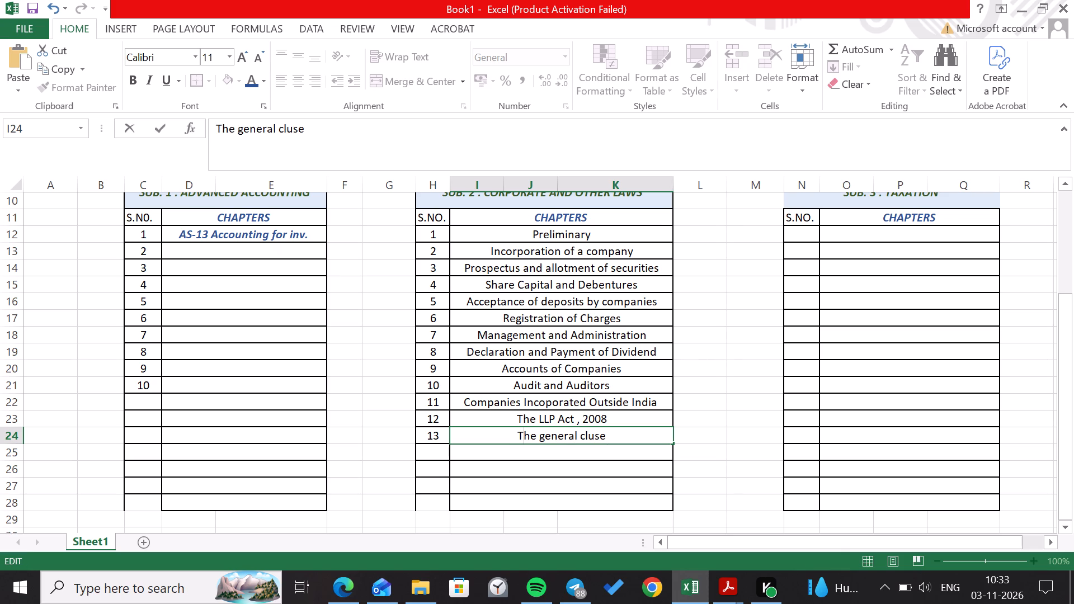
{"action": "left_click", "coordinate": [543, 440]}
{"action": "key", "text": "BackSpace"}
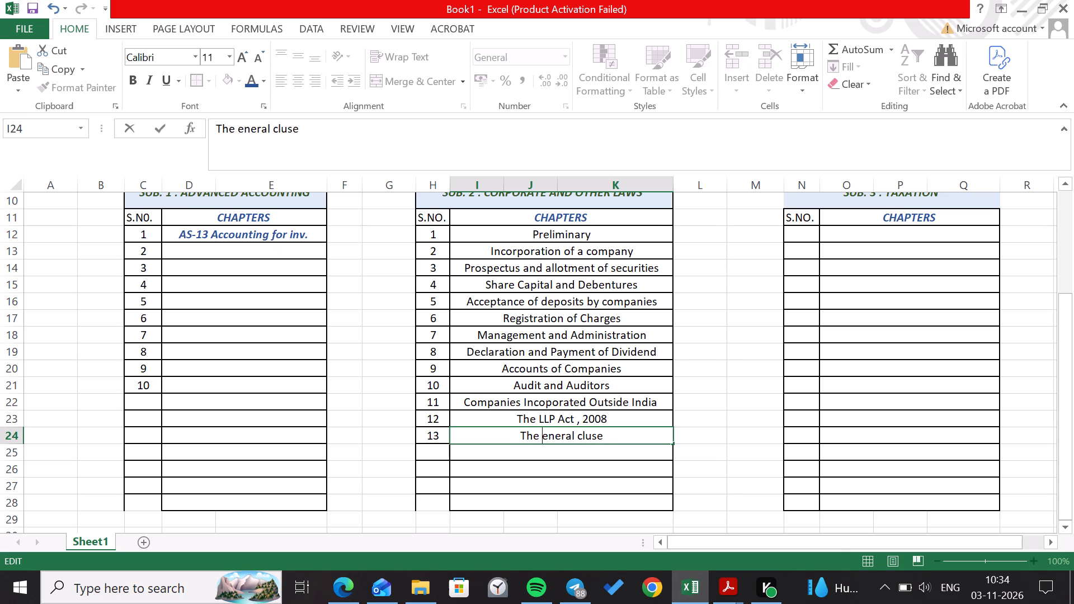
{"action": "key", "text": "shift+g"}
{"action": "left_click", "coordinate": [585, 438]}
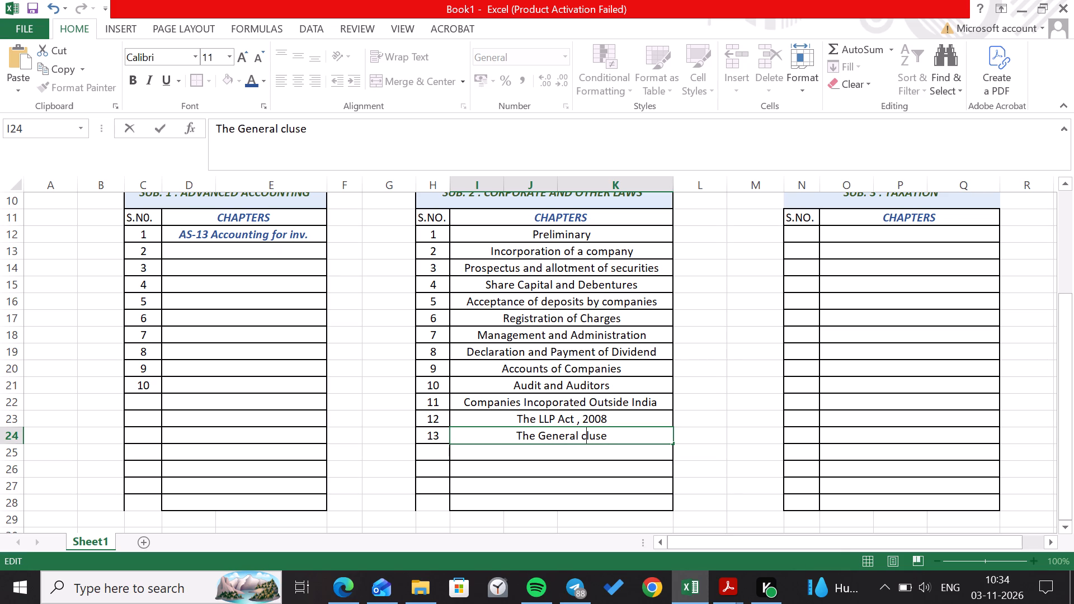
{"action": "key", "text": "BackSpace"}
{"action": "key", "text": "shift+c"}
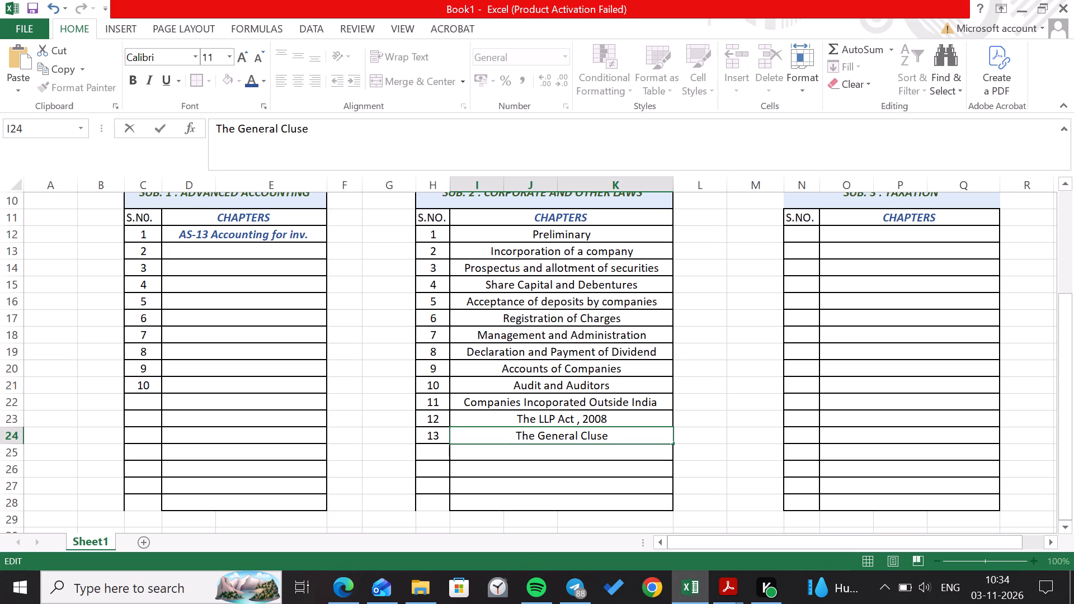
{"action": "left_click", "coordinate": [590, 435]}
{"action": "key", "text": "a"}
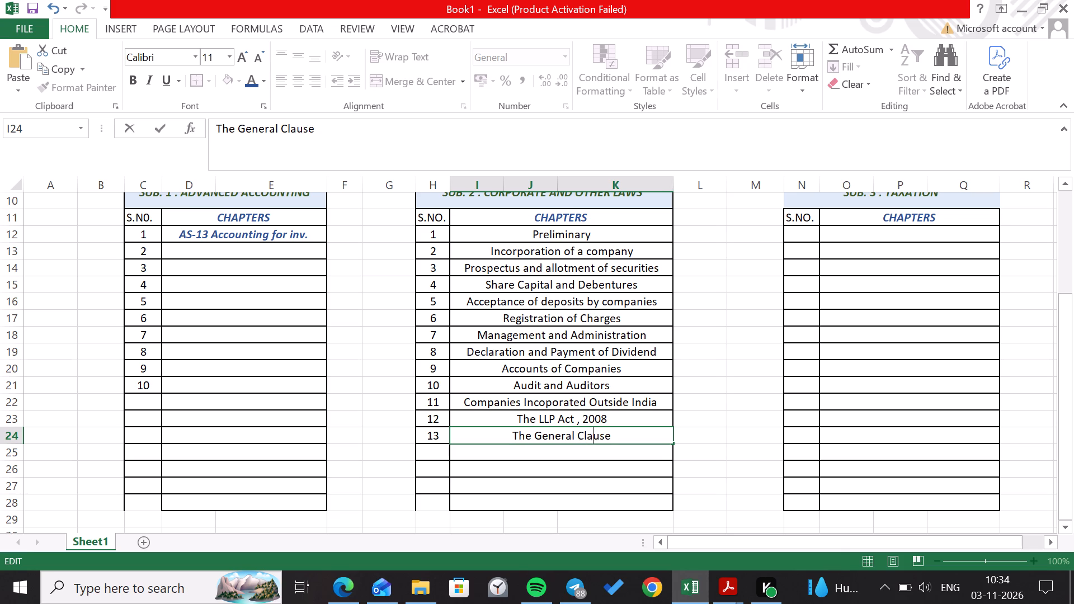
{"action": "left_click", "coordinate": [623, 436]}
{"action": "key", "text": "space"}
{"action": "type", "text": "Act"}
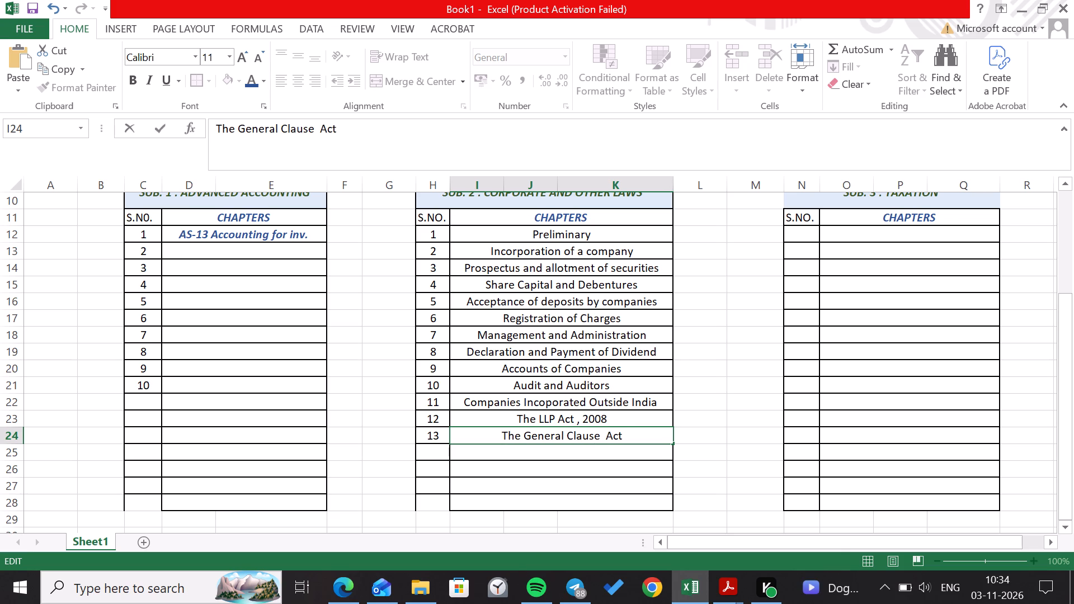
{"action": "type", "text": ", 19"}
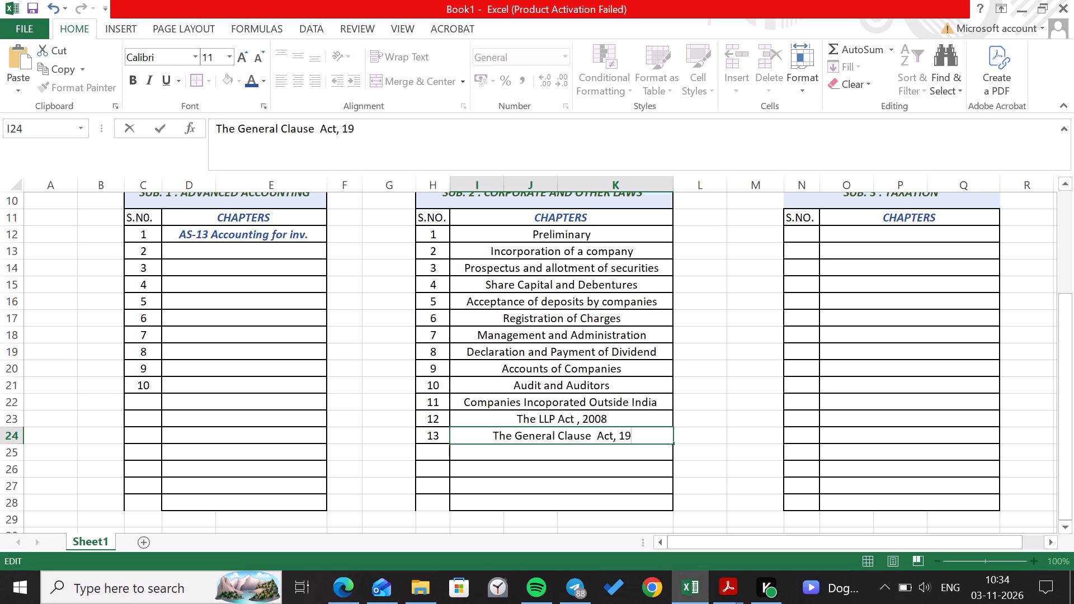
{"action": "key", "text": "BackSpace"}
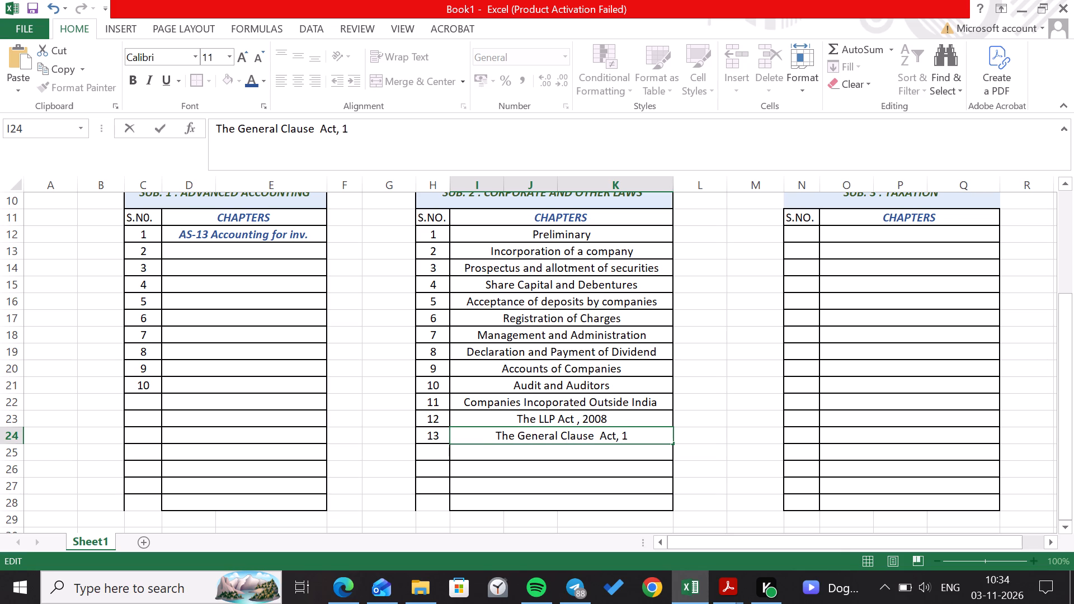
{"action": "type", "text": "89"}
{"action": "key", "text": "7"}
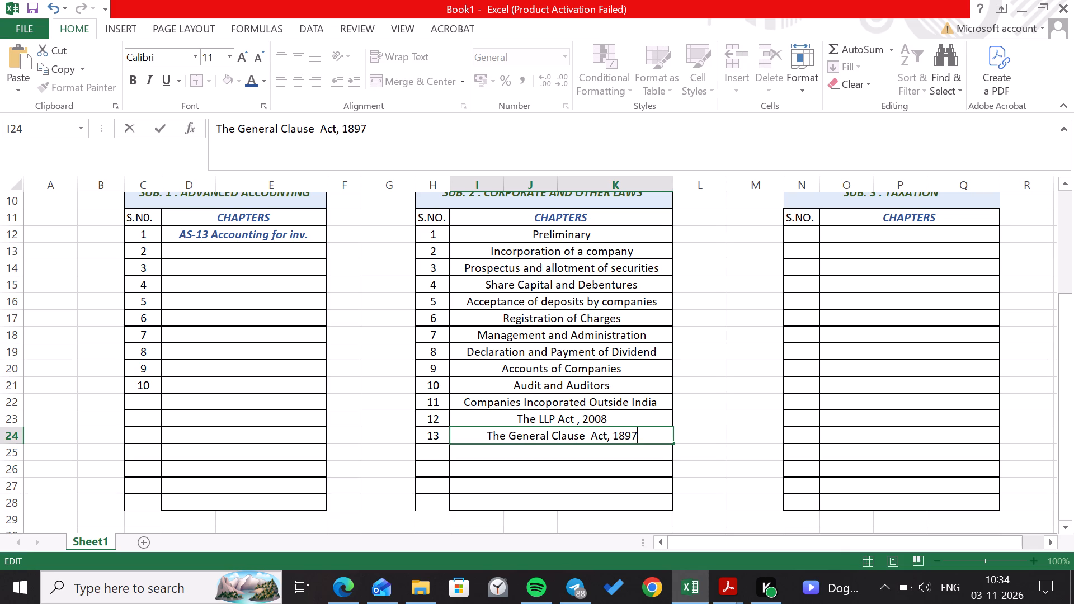
Add serial number 14 with the chapter "Interpretation of Statutes" in row 25 of the Corporate and Other Laws table.
{"action": "left_click", "coordinate": [443, 457]}
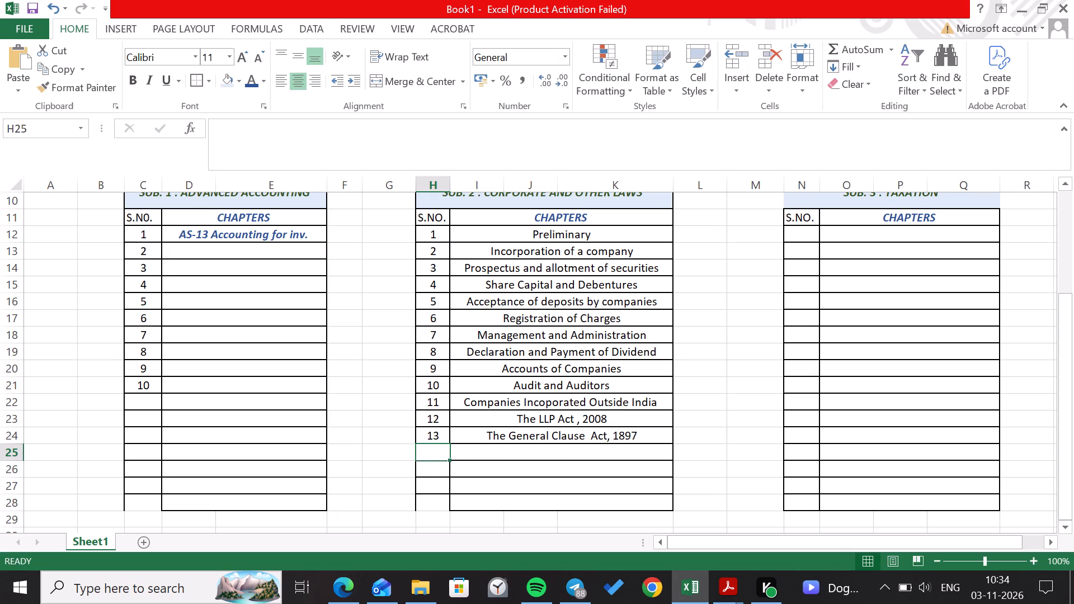
{"action": "type", "text": "14"}
{"action": "left_click", "coordinate": [515, 456]}
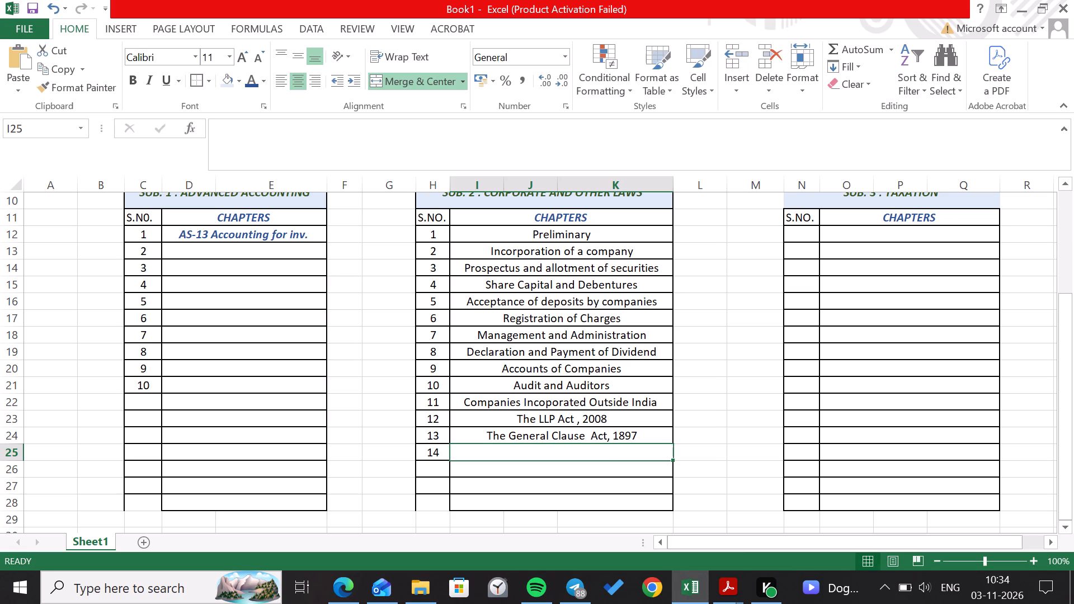
{"action": "type", "text": "In"}
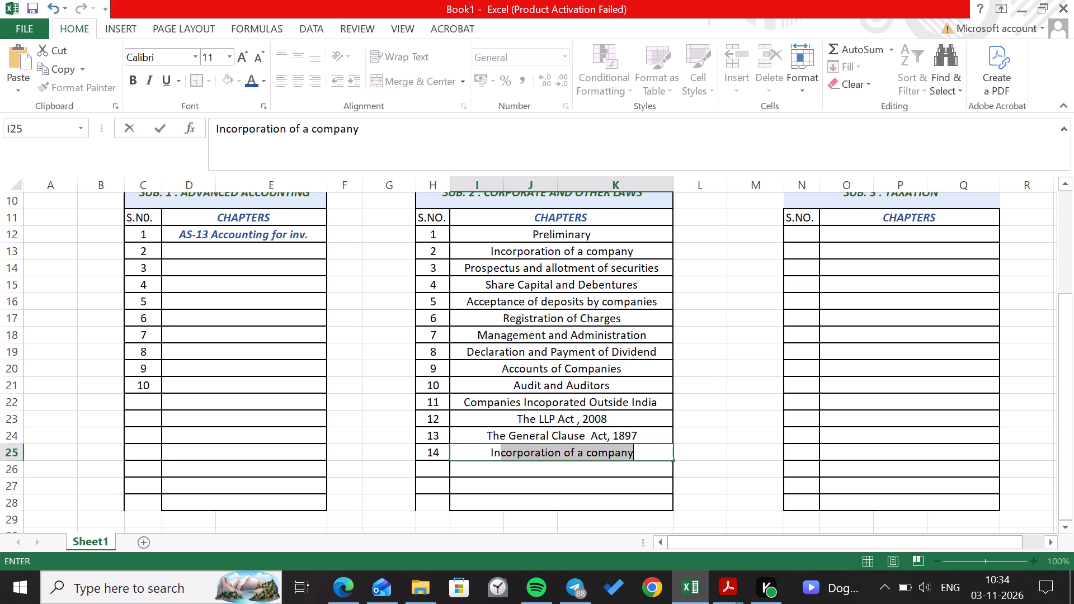
{"action": "type", "text": "tre"}
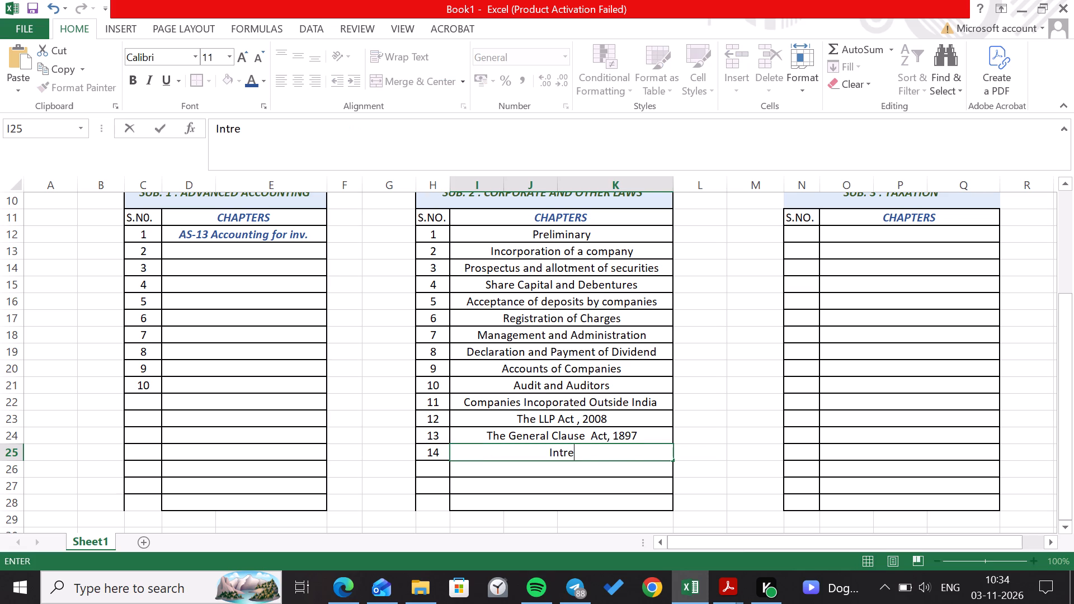
{"action": "key", "text": "BackSpace"}
{"action": "key", "text": "BackSpace"}
{"action": "type", "text": "er"}
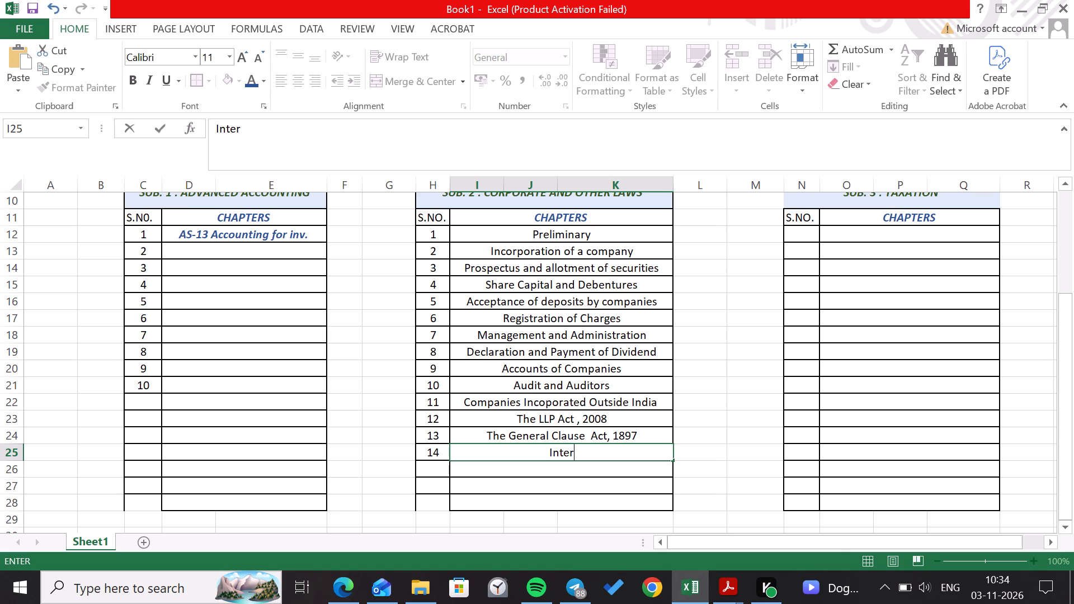
{"action": "type", "text": "pretation"}
{"action": "key", "text": "space"}
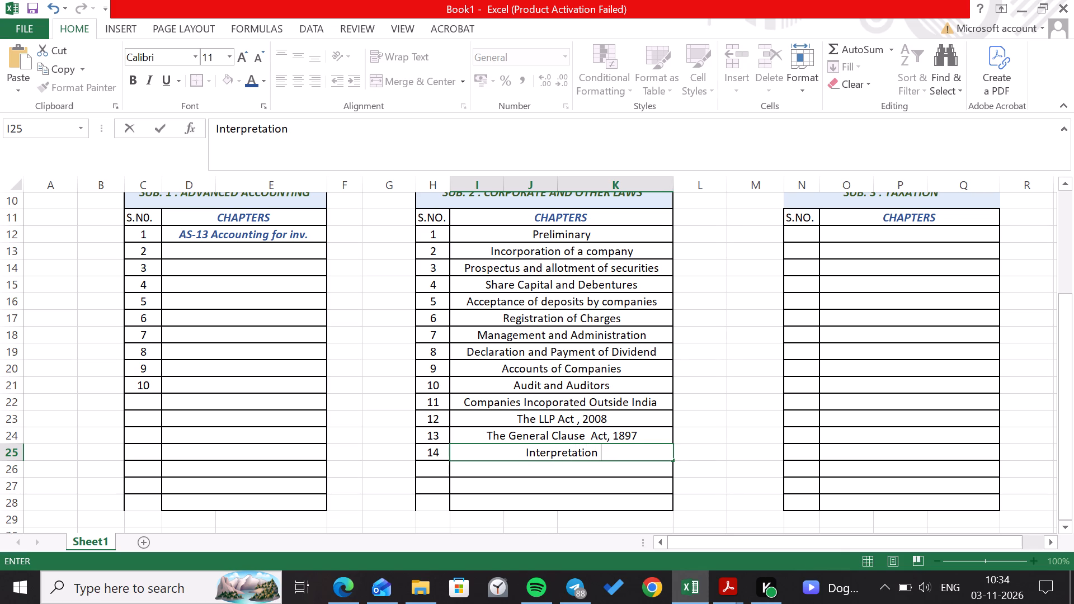
{"action": "type", "text": "of Stautues"}
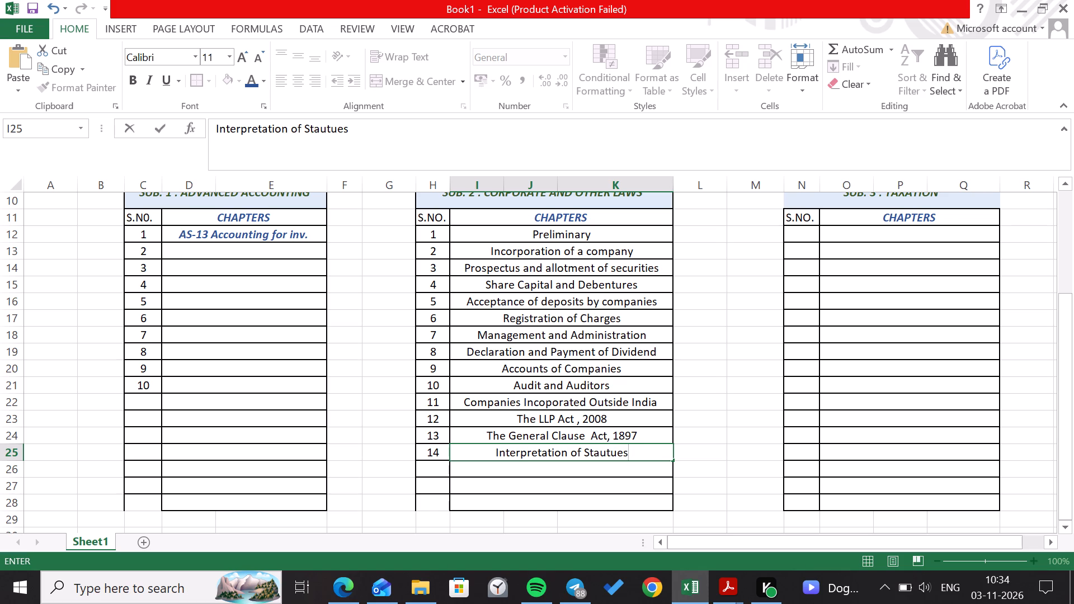
{"action": "key", "text": "BackSpace"}
{"action": "key", "text": "BackSpace"}
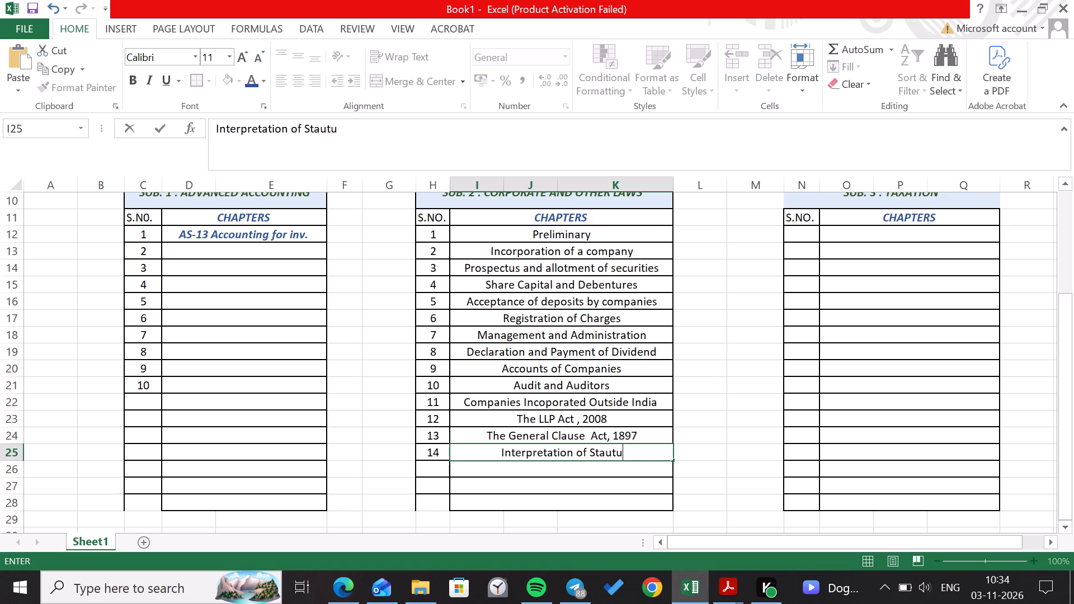
{"action": "key", "text": "BackSpace"}
{"action": "key", "text": "BackSpace"}
{"action": "key", "text": "BackSpace"}
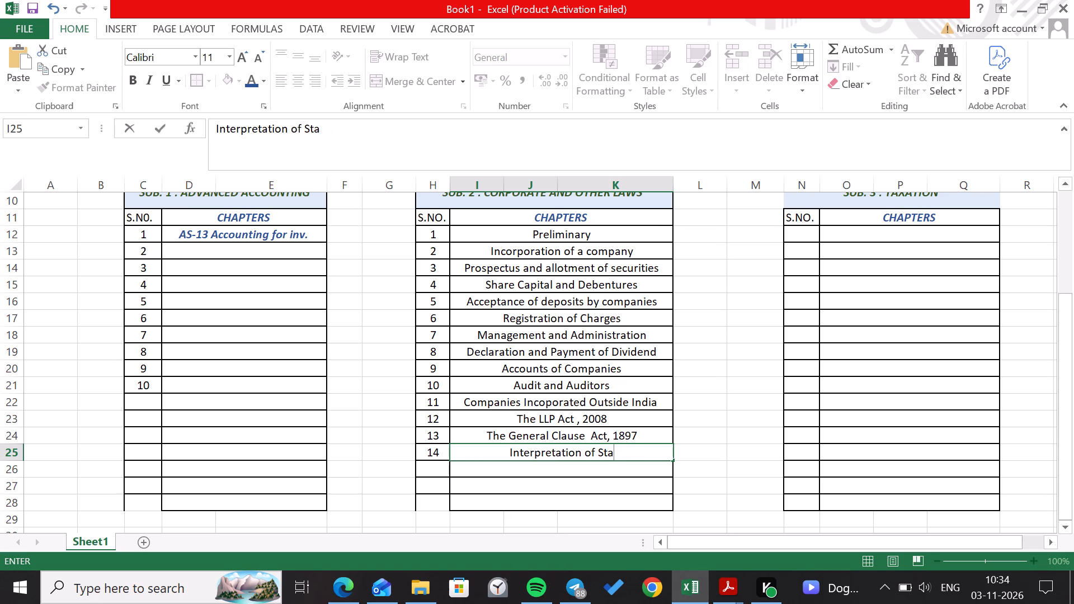
{"action": "type", "text": "tutes"}
Add serial number 15 with the chapter "The Foreign Excange Management ct,1999" in row 26 of the Corporate and Other Laws table.
{"action": "scroll", "coordinate": [563, 503], "scroll_direction": "down", "scroll_amount": 1}
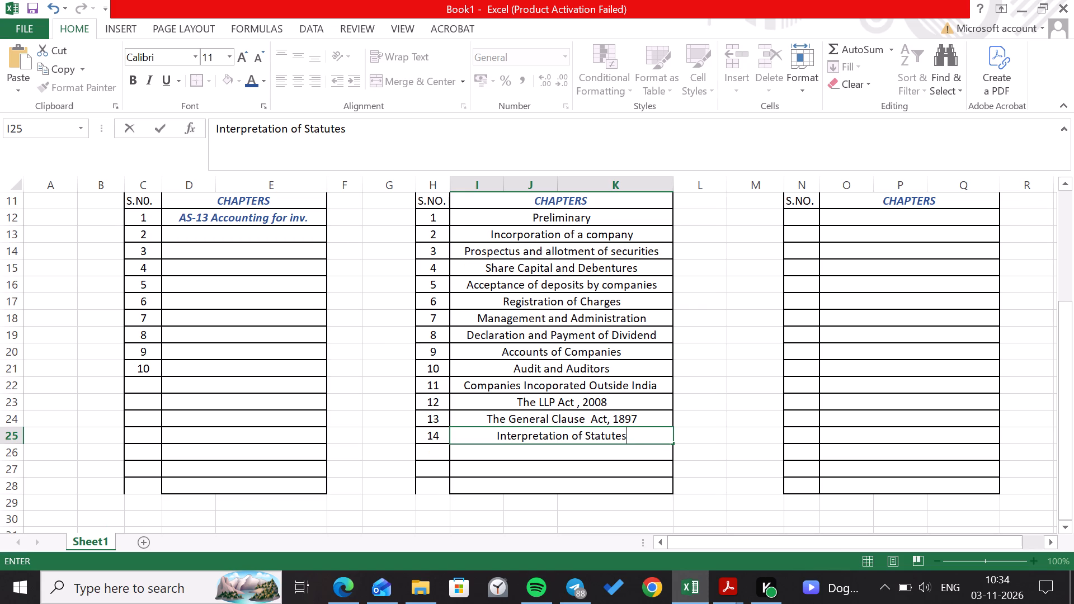
{"action": "scroll", "coordinate": [483, 452], "scroll_direction": "down", "scroll_amount": 5}
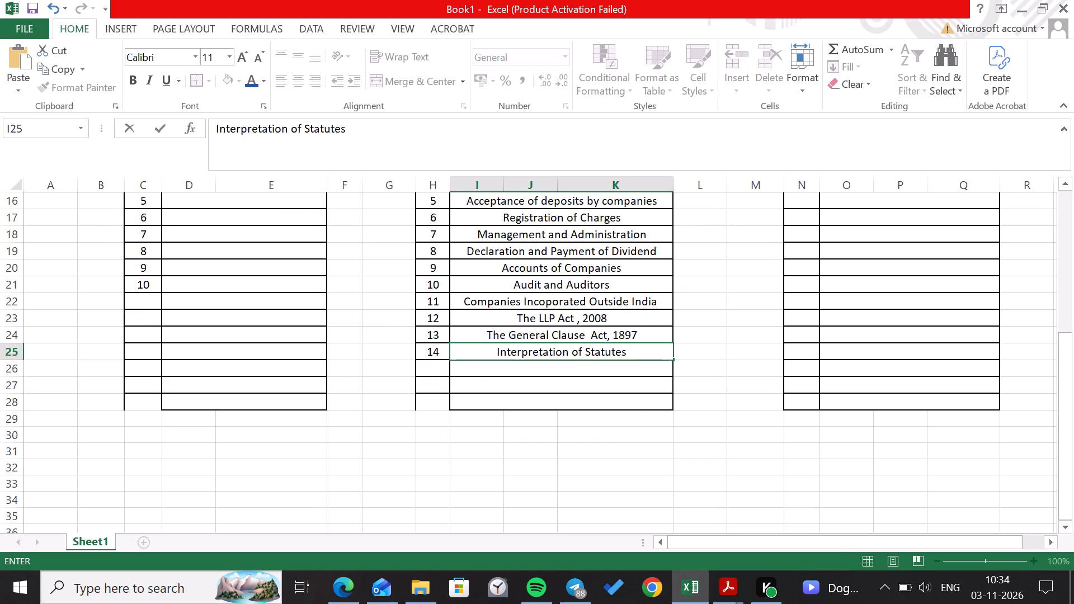
{"action": "left_click", "coordinate": [437, 372]}
{"action": "key", "text": "1"}
{"action": "key", "text": "5"}
{"action": "left_click", "coordinate": [510, 373]}
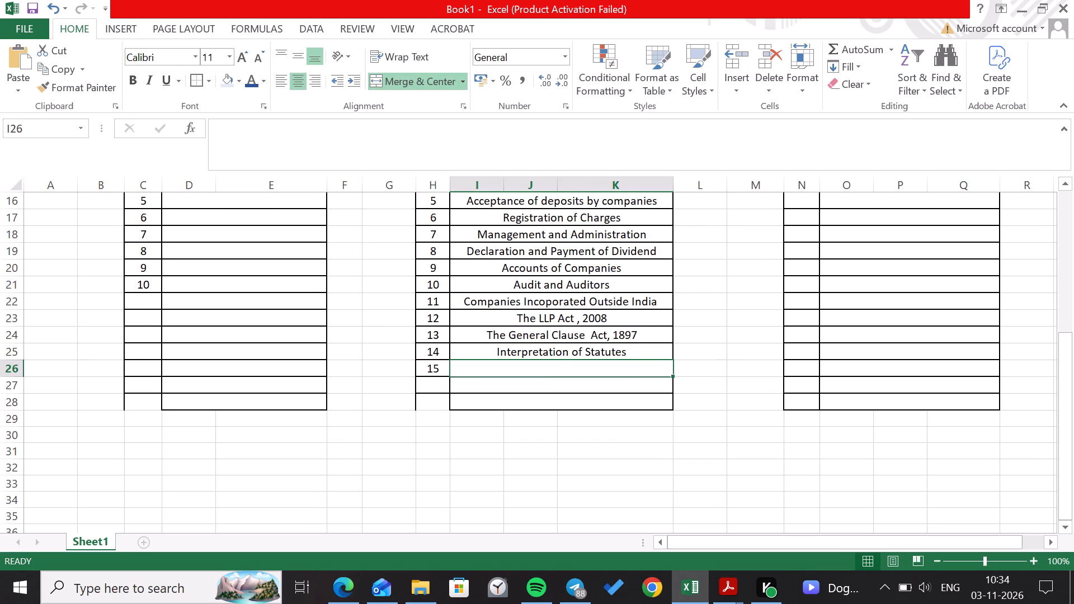
{"action": "type", "text": "TH"}
{"action": "key", "text": "BackSpace"}
{"action": "type", "text": "e"}
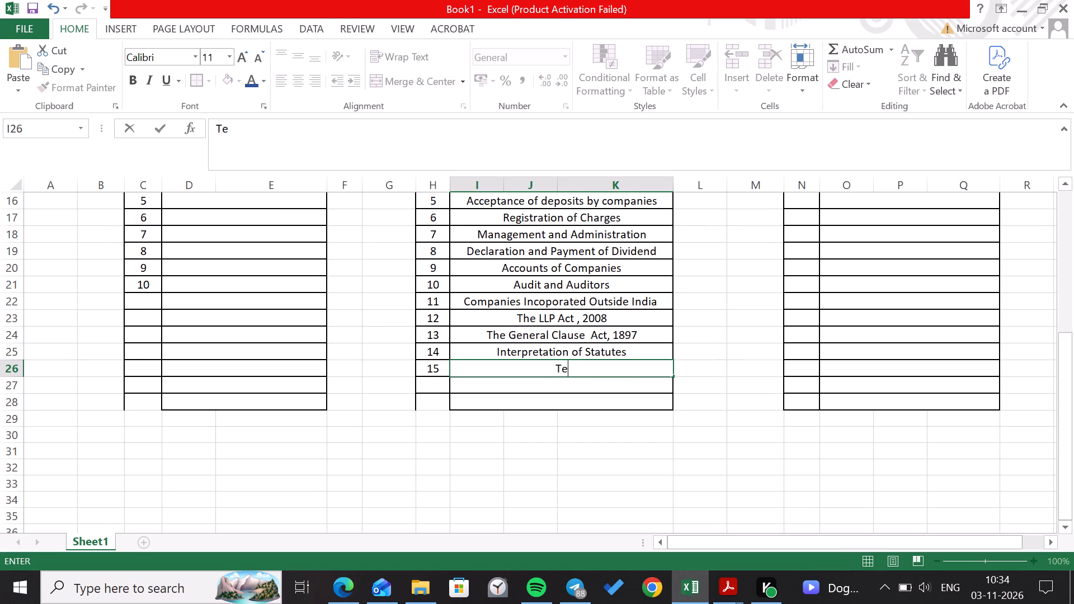
{"action": "key", "text": "space"}
{"action": "key", "text": "Delete"}
{"action": "key", "text": "Delete"}
{"action": "key", "text": "BackSpace"}
{"action": "key", "text": "BackSpace"}
{"action": "type", "text": "he"}
{"action": "key", "text": "space"}
{"action": "type", "text": "Foreing"}
{"action": "key", "text": "BackSpace"}
{"action": "key", "text": "BackSpace"}
{"action": "type", "text": "gn"}
{"action": "key", "text": "space"}
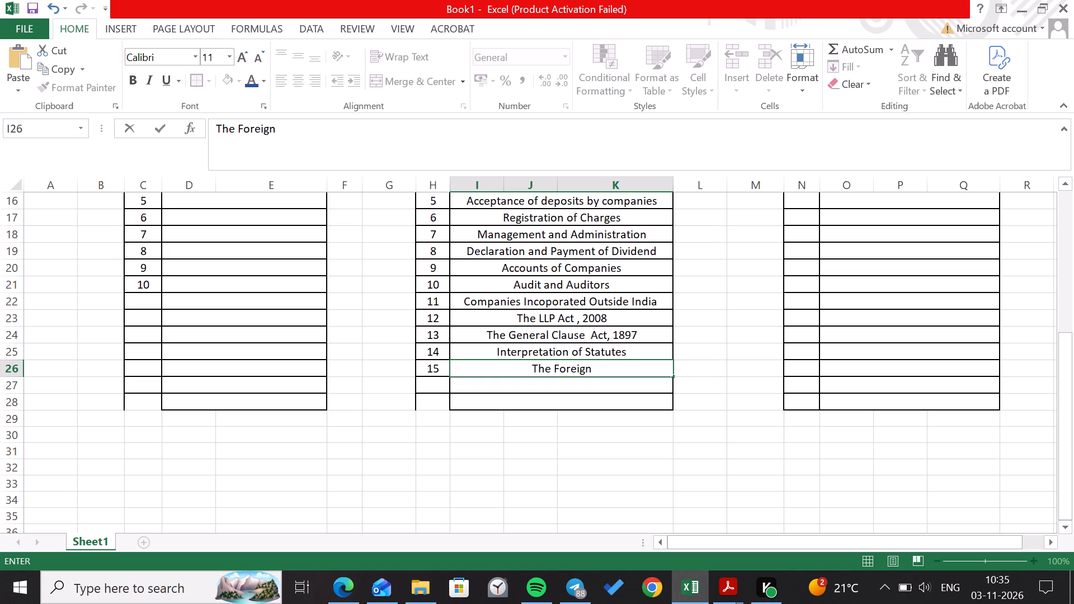
{"action": "type", "text": "Exc"}
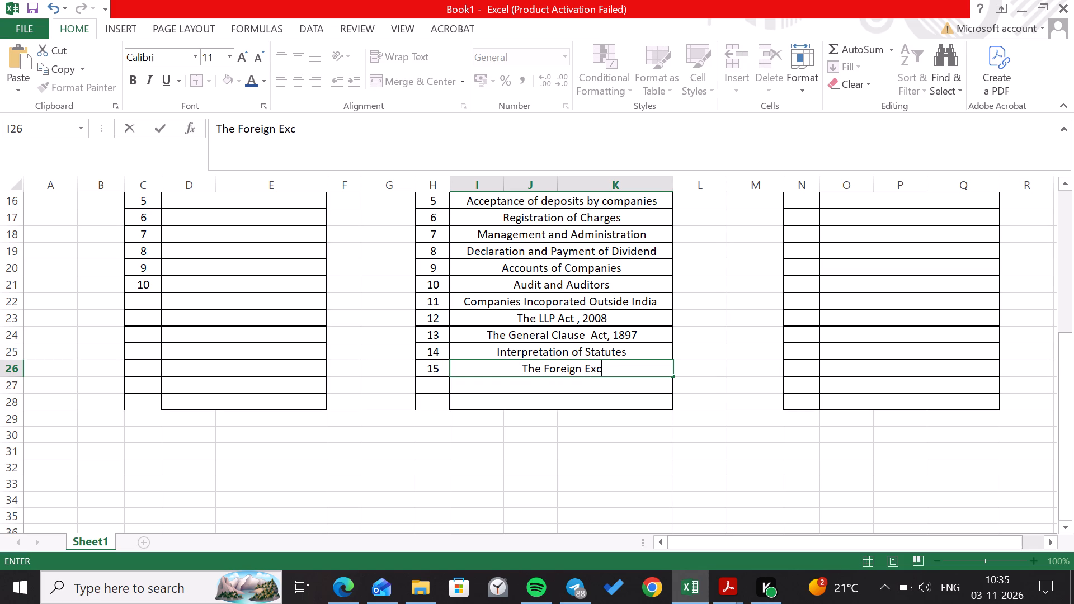
{"action": "type", "text": "ange Management"}
{"action": "key", "text": "space"}
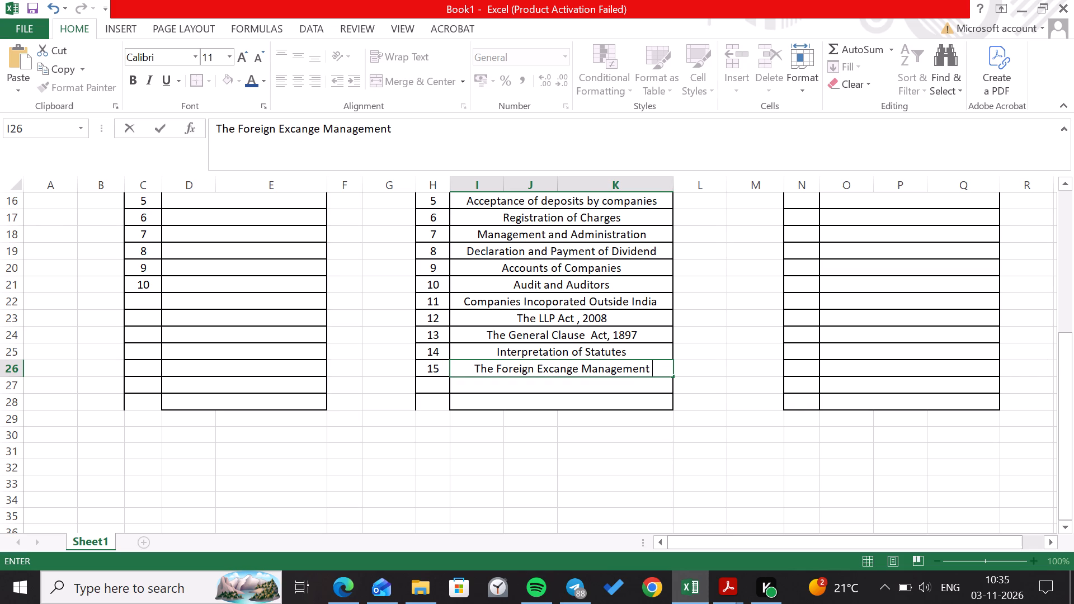
{"action": "type", "text": "ct"}
{"action": "type", "text": ",1999"}
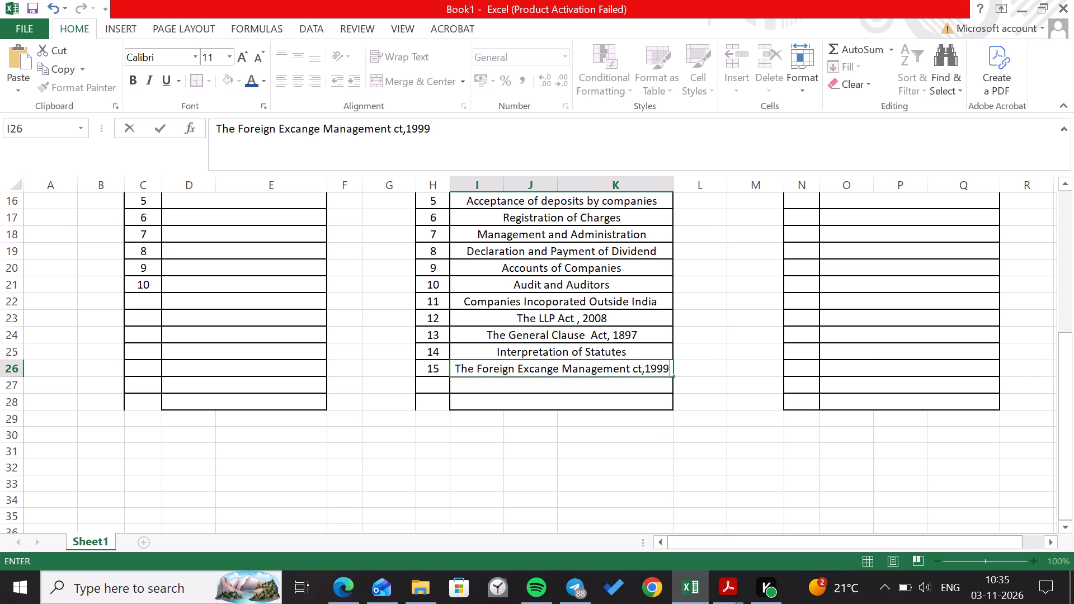
Correct the row 26 chapter title to read "The Foreign Excange Management Act,1999".
{"action": "left_click_drag", "start_coordinate": [631, 368], "coordinate": [634, 383]}
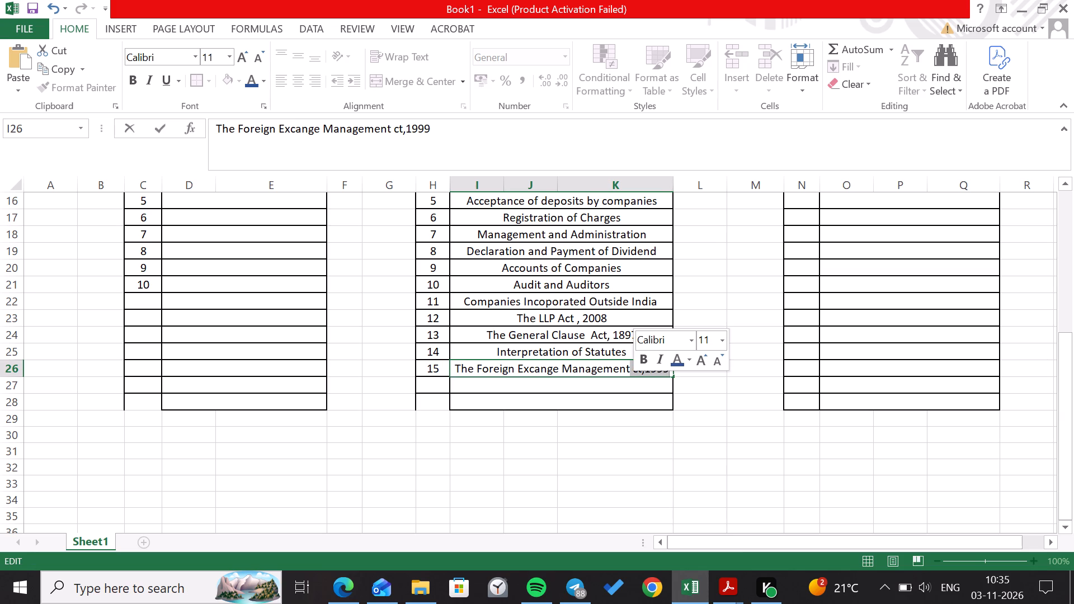
{"action": "left_click", "coordinate": [632, 381]}
{"action": "left_click", "coordinate": [630, 372]}
{"action": "double_click", "coordinate": [634, 374]}
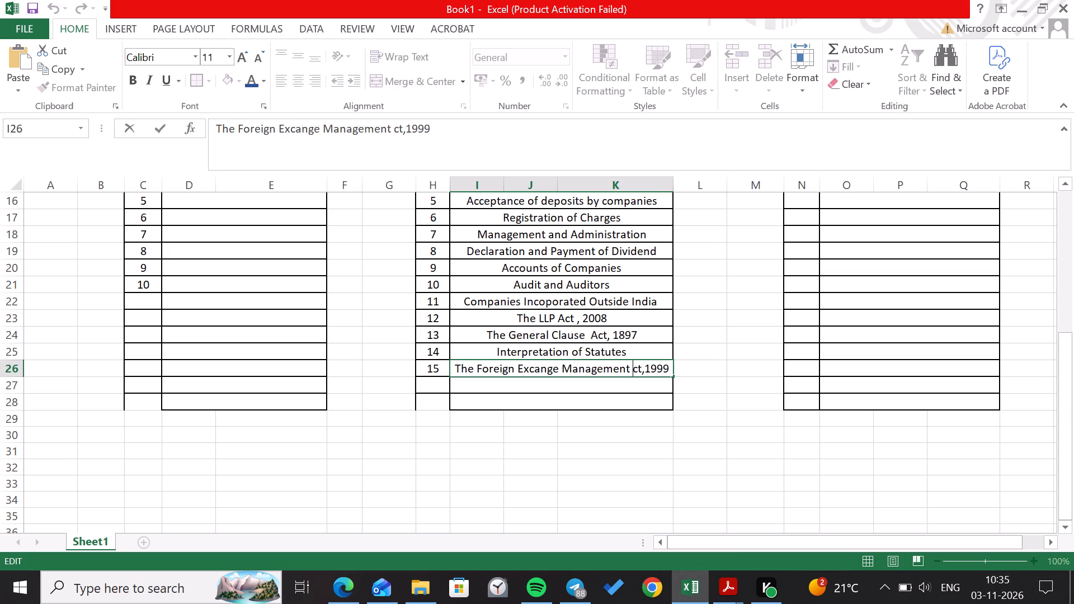
{"action": "key", "text": "a"}
{"action": "key", "text": "BackSpace"}
{"action": "key", "text": "shift+a"}
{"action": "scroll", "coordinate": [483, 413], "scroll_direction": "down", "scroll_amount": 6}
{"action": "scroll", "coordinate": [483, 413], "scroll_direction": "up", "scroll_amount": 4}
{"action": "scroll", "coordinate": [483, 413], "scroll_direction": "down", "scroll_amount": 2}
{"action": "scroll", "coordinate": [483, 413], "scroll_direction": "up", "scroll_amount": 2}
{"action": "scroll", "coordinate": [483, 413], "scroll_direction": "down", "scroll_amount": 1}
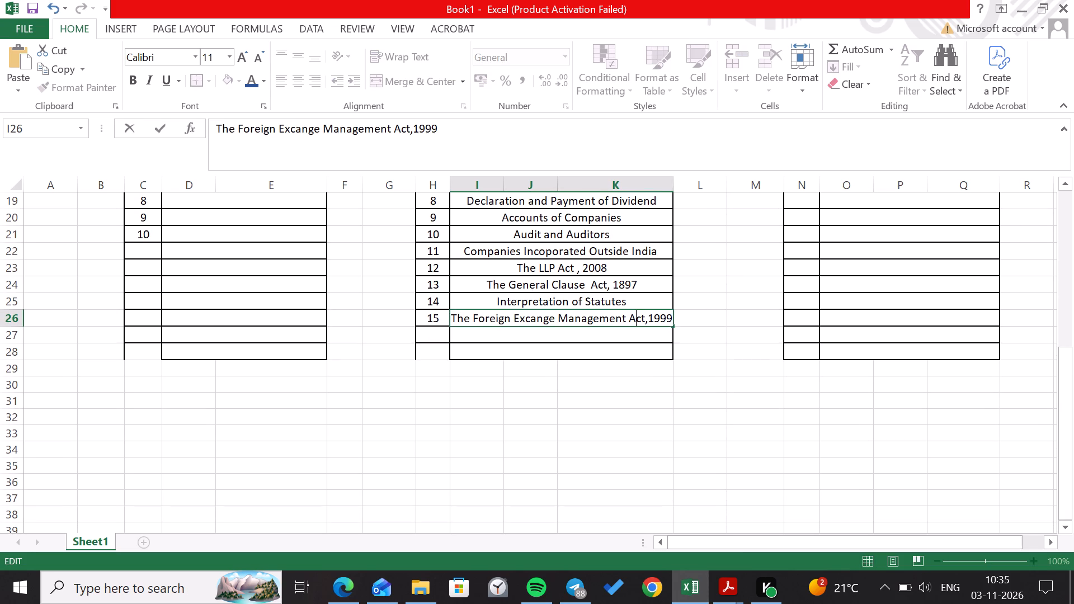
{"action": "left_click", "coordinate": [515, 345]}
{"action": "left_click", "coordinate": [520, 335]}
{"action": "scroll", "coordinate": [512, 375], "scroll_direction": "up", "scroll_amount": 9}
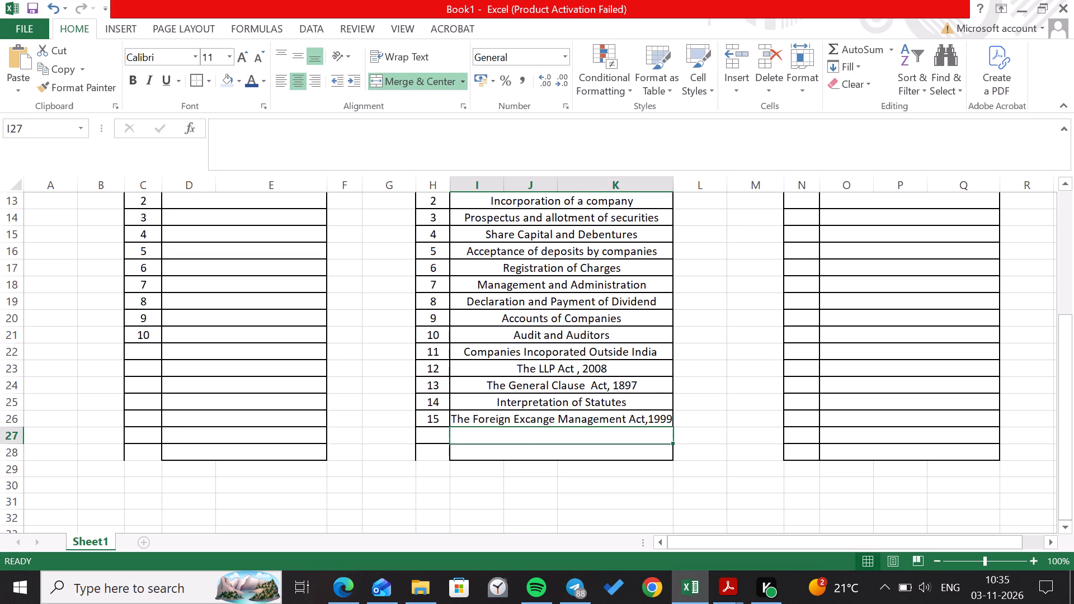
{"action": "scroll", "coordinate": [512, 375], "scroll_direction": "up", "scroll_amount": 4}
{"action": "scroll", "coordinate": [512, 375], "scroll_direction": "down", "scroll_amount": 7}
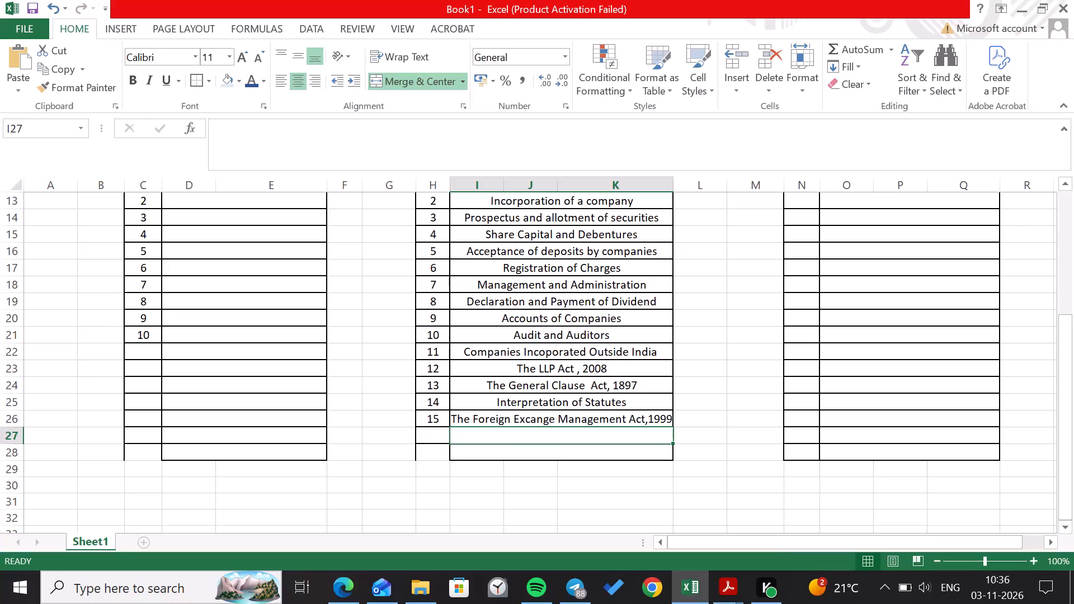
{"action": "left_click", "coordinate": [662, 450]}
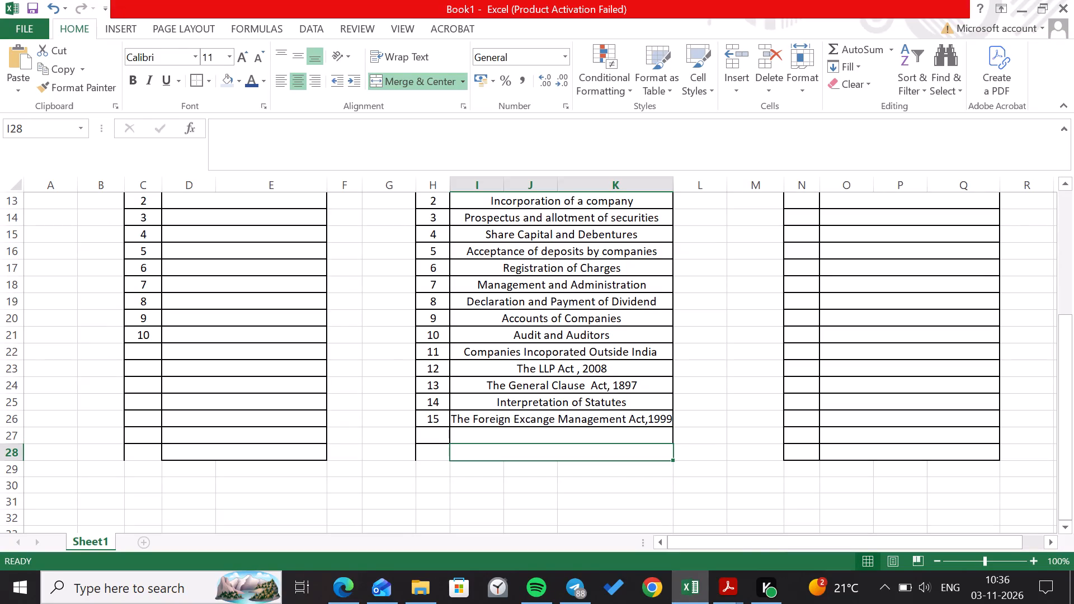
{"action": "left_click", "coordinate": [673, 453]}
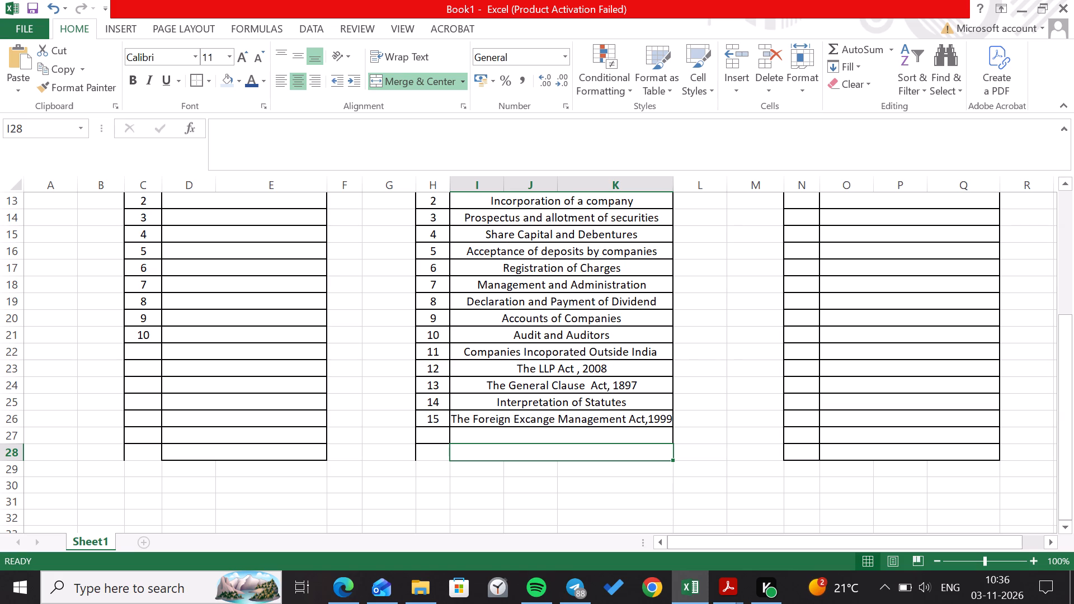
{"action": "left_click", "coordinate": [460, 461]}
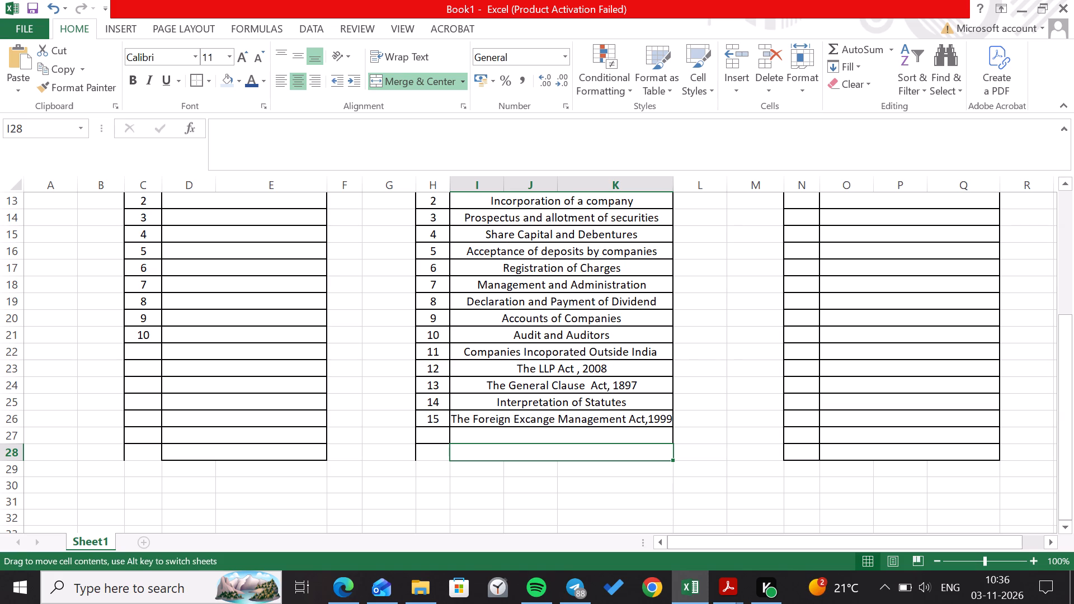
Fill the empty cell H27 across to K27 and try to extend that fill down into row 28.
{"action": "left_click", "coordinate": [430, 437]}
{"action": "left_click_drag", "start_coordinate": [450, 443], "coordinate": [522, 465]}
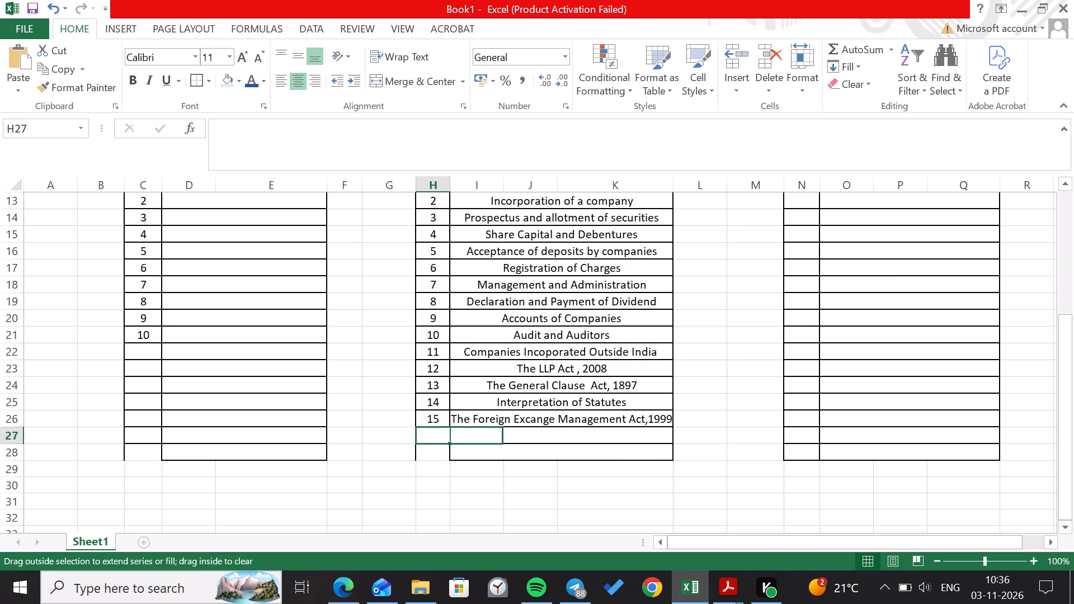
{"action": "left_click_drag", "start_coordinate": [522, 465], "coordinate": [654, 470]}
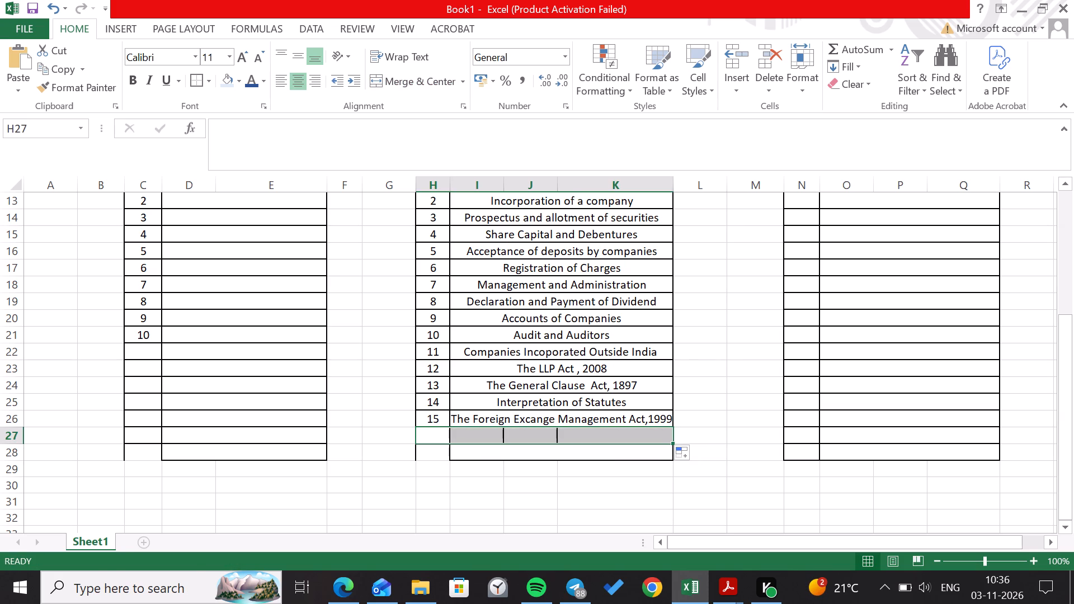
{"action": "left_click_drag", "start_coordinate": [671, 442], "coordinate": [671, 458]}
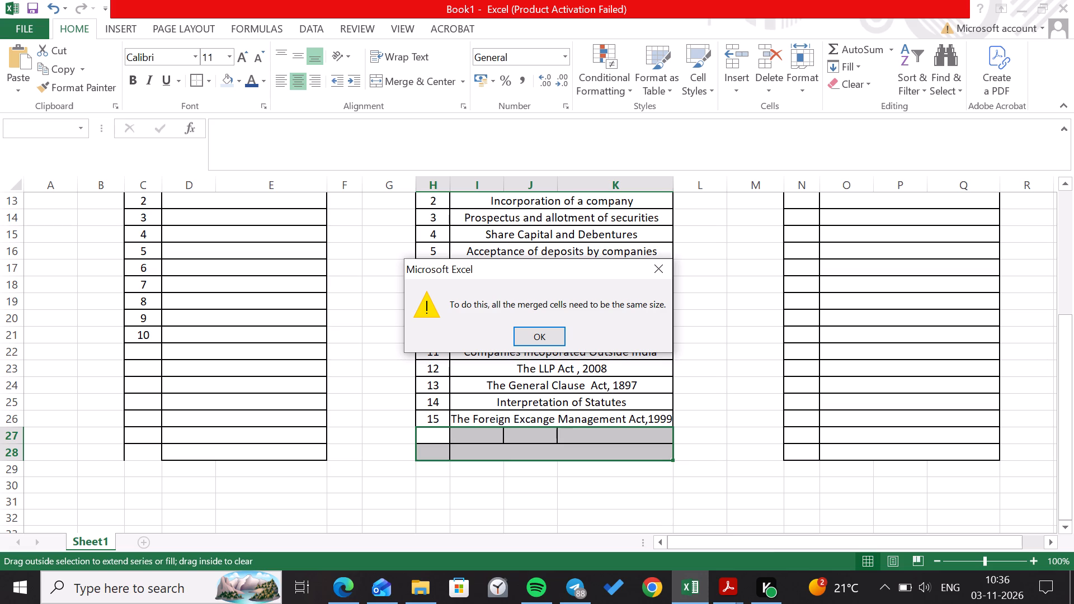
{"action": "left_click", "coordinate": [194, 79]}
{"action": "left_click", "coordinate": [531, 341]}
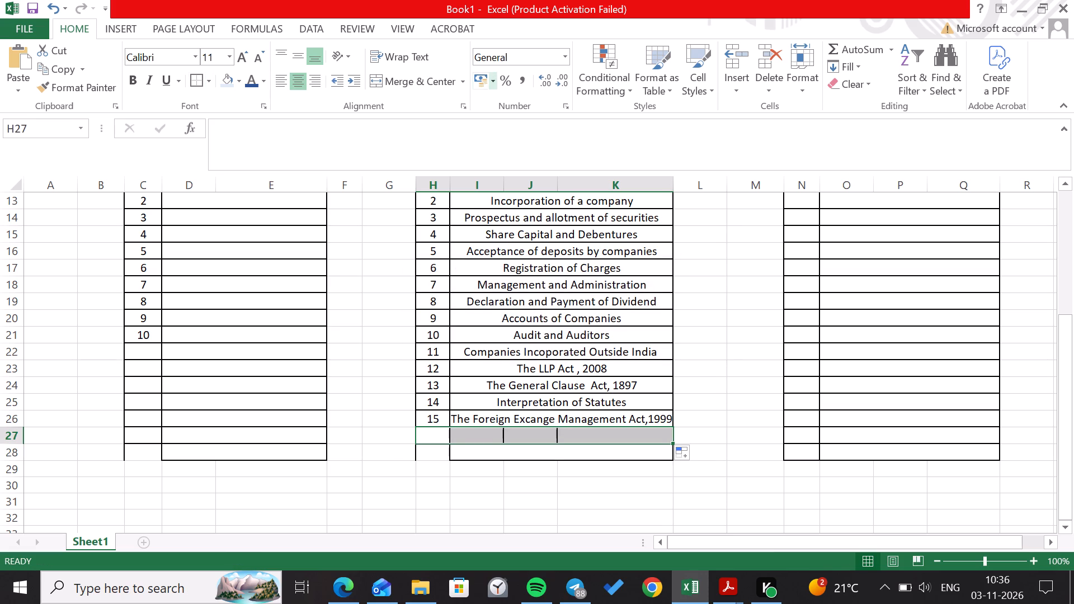
Merge and centre cells H27:K27 below the Corporate and Other Laws list and apply No Border to them.
{"action": "left_click", "coordinate": [412, 75]}
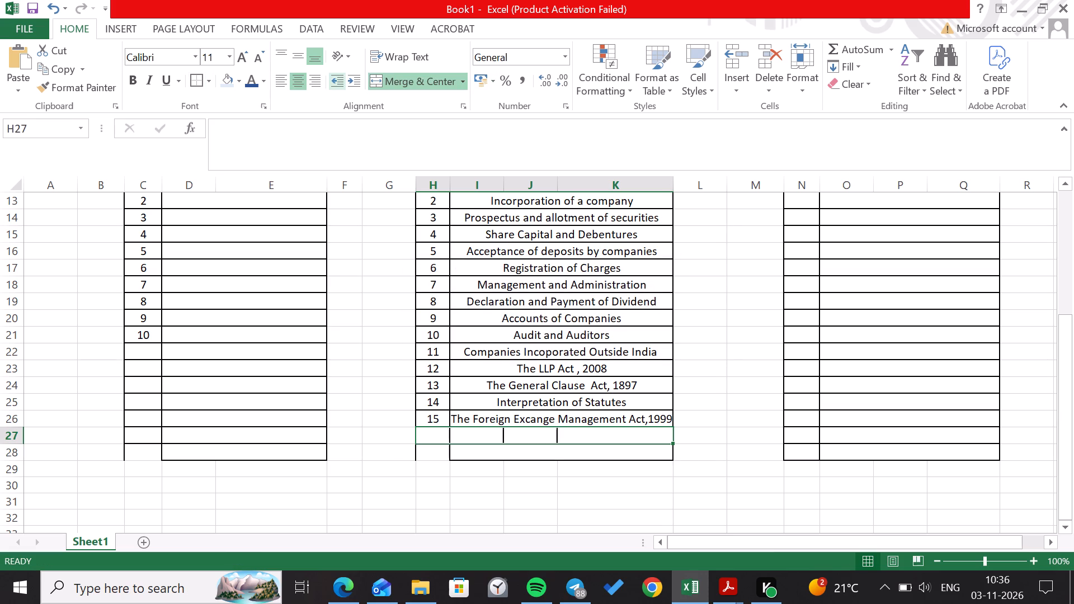
{"action": "left_click", "coordinate": [188, 83]}
{"action": "left_click", "coordinate": [191, 81]}
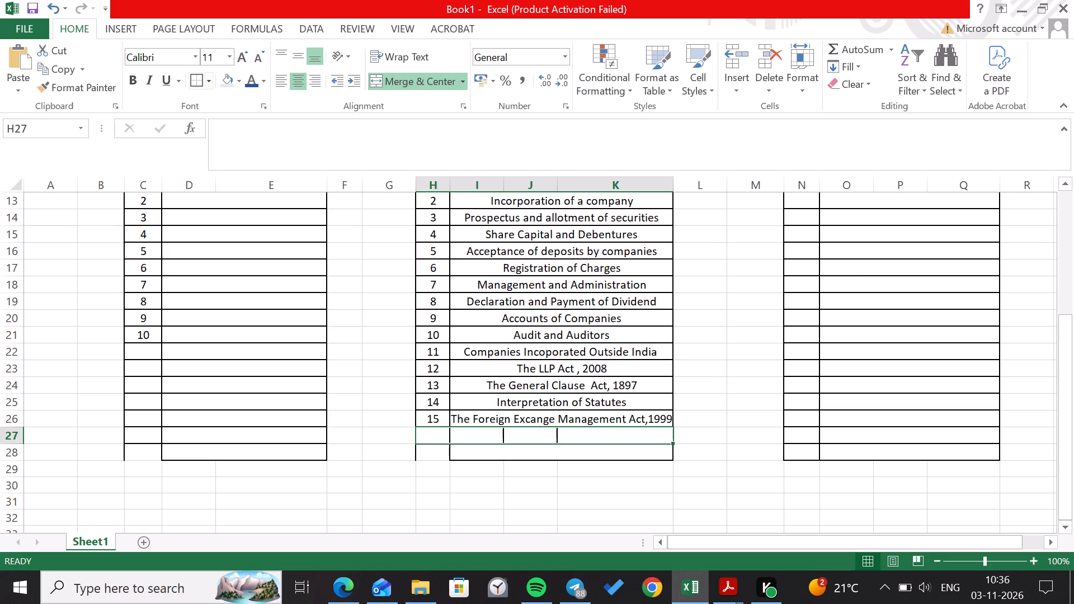
{"action": "left_click", "coordinate": [581, 482]}
{"action": "left_click", "coordinate": [572, 452]}
{"action": "left_click", "coordinate": [575, 440]}
{"action": "left_click", "coordinate": [210, 81]}
{"action": "left_click", "coordinate": [253, 202]}
Unmerge the cells H27:K27 below the Corporate and Other Laws list.
{"action": "left_click", "coordinate": [534, 449]}
{"action": "left_click", "coordinate": [445, 454]}
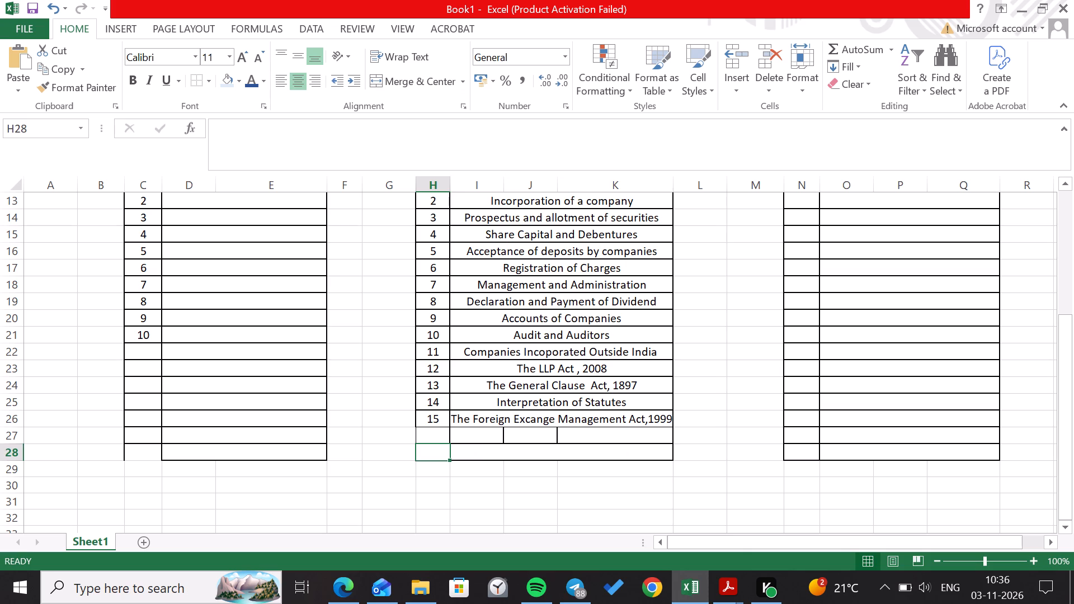
{"action": "left_click", "coordinate": [440, 440]}
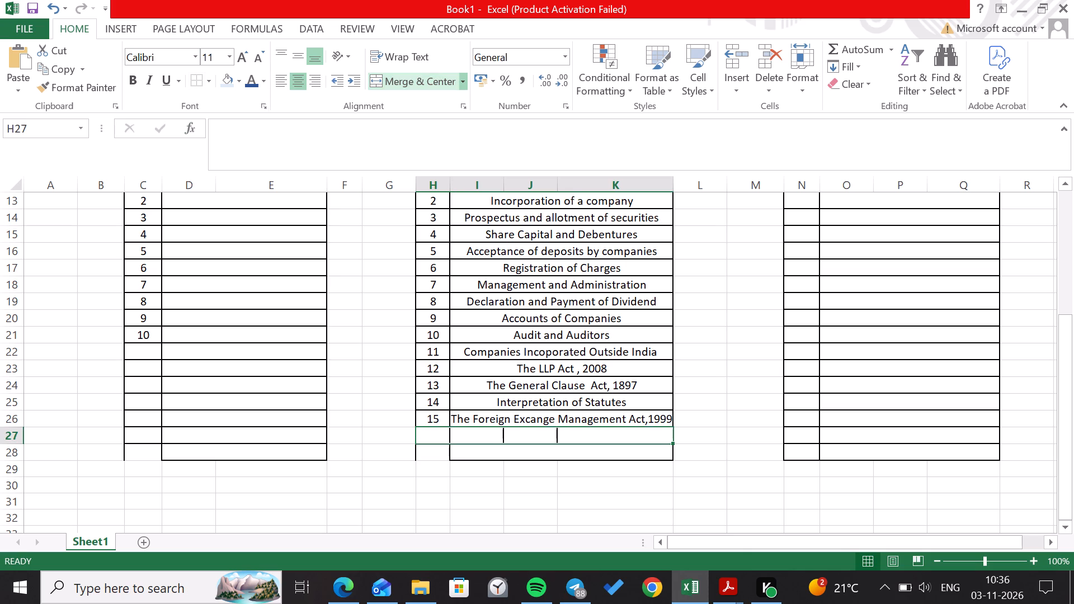
{"action": "left_click", "coordinate": [422, 75]}
{"action": "left_click", "coordinate": [422, 75]}
{"action": "left_click", "coordinate": [422, 75]}
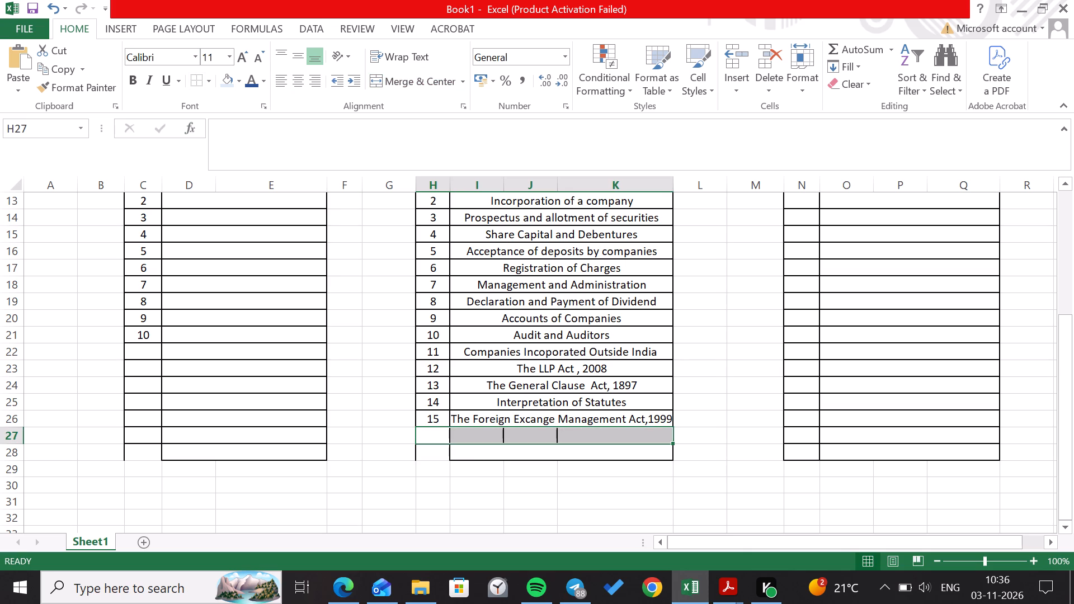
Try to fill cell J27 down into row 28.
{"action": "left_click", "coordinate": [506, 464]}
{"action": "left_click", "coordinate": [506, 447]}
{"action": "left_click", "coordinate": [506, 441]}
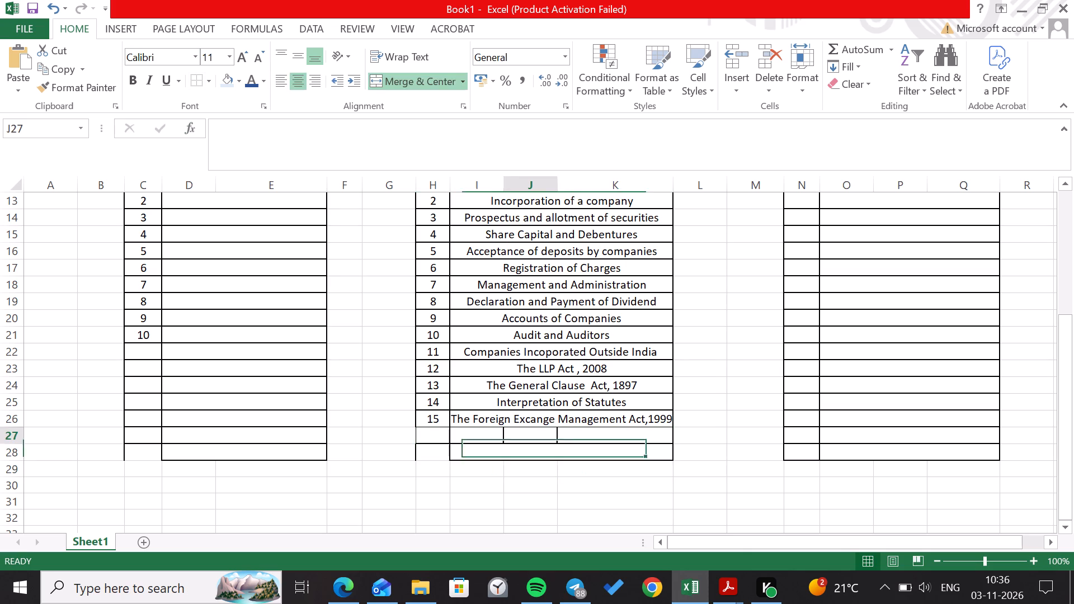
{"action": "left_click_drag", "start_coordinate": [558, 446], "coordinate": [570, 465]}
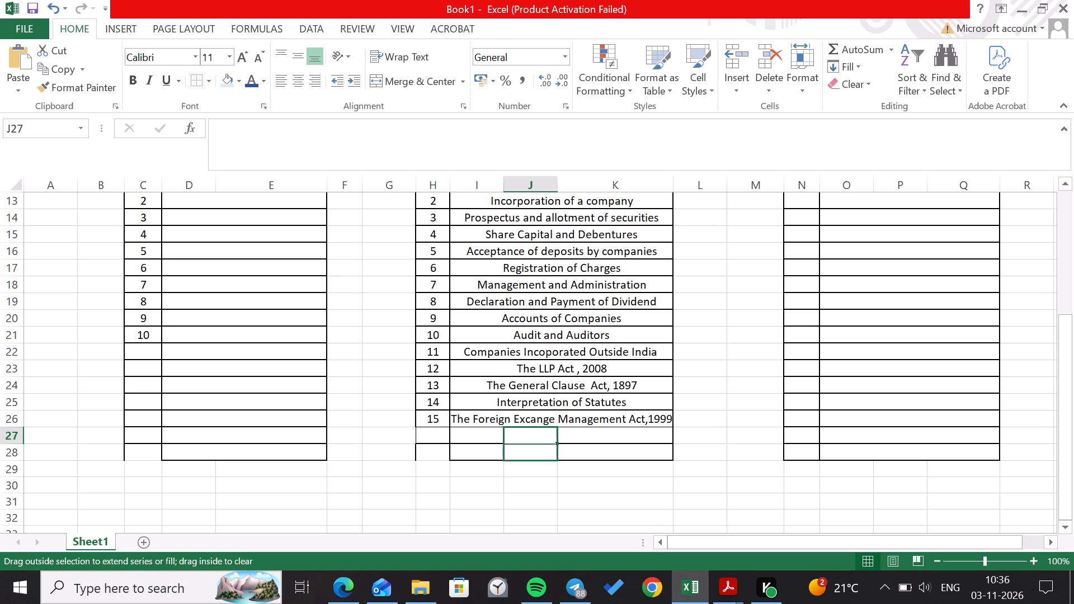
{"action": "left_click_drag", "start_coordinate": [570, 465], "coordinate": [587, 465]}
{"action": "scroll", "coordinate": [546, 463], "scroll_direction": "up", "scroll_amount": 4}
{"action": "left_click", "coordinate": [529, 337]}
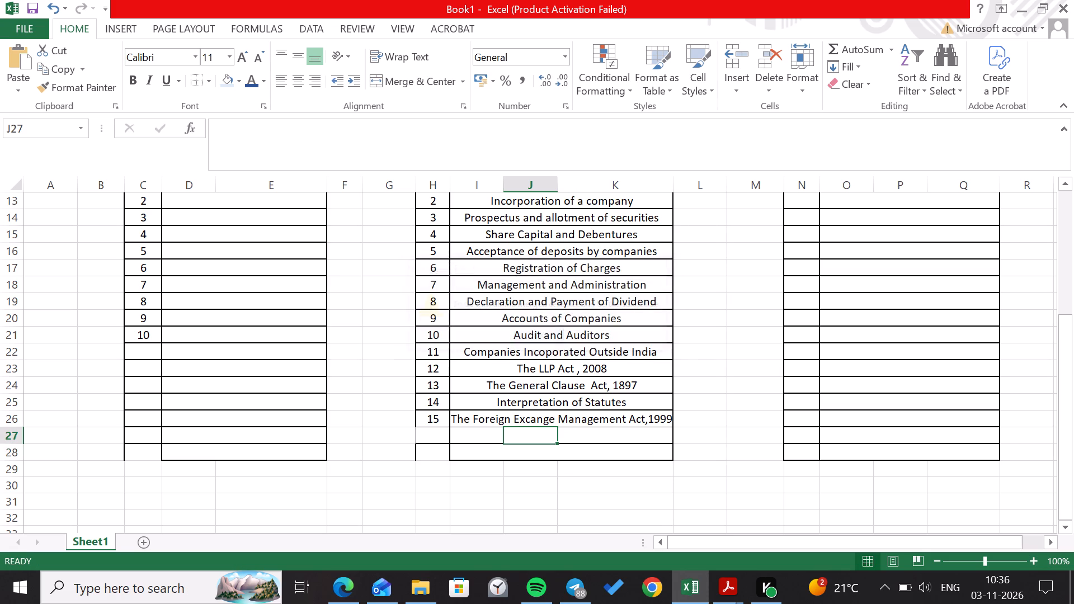
Clear the remaining row 27 borders by filling the borderless cell H27 across to K27.
{"action": "left_click", "coordinate": [425, 434]}
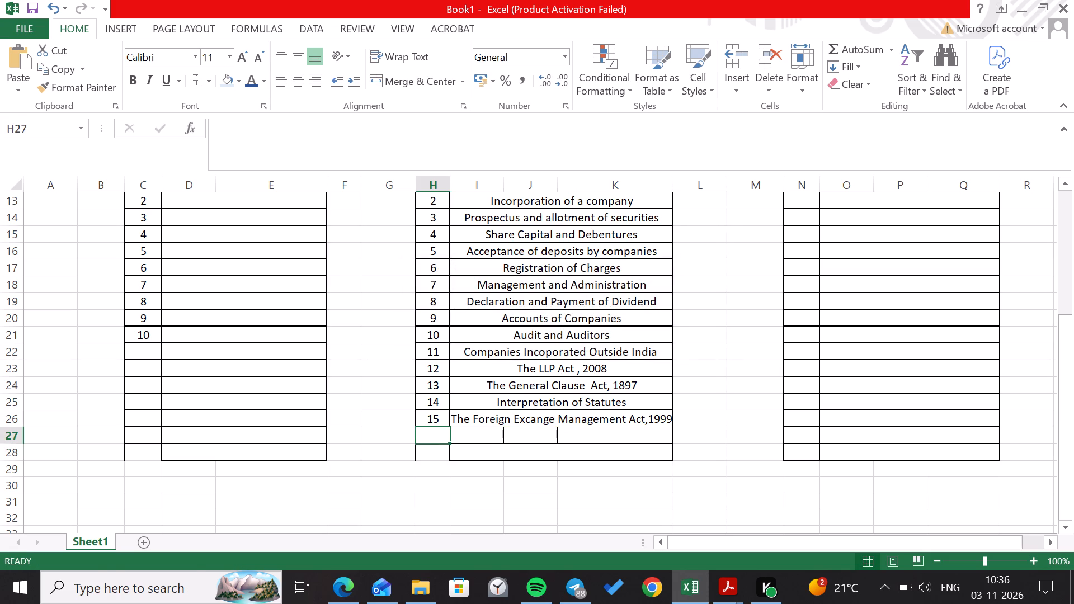
{"action": "left_click_drag", "start_coordinate": [447, 441], "coordinate": [671, 463]}
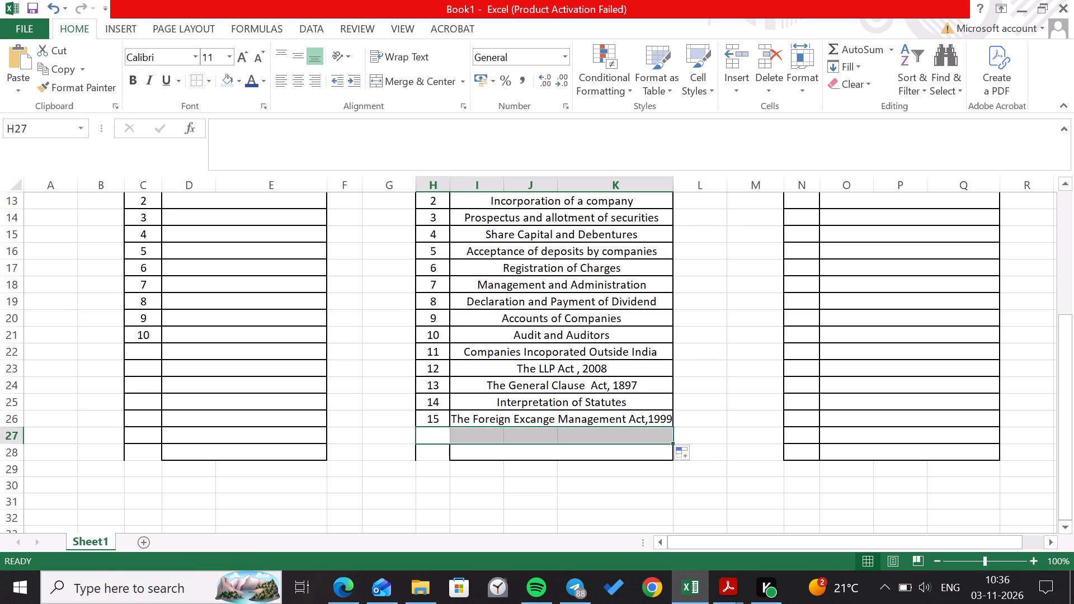
{"action": "left_click_drag", "start_coordinate": [672, 442], "coordinate": [674, 467]}
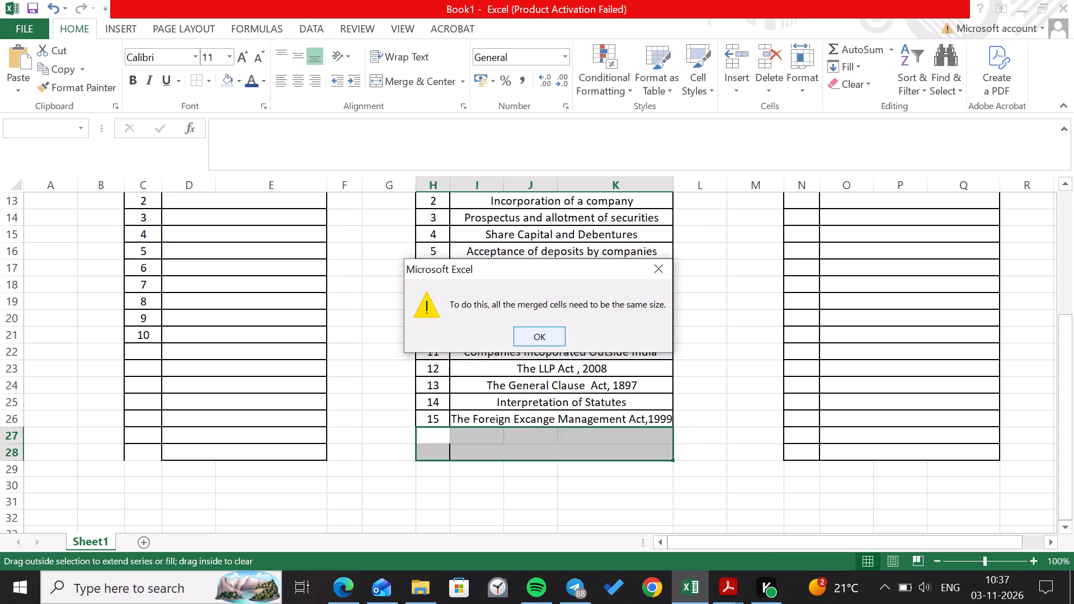
{"action": "left_click", "coordinate": [543, 438]}
{"action": "left_click", "coordinate": [413, 433]}
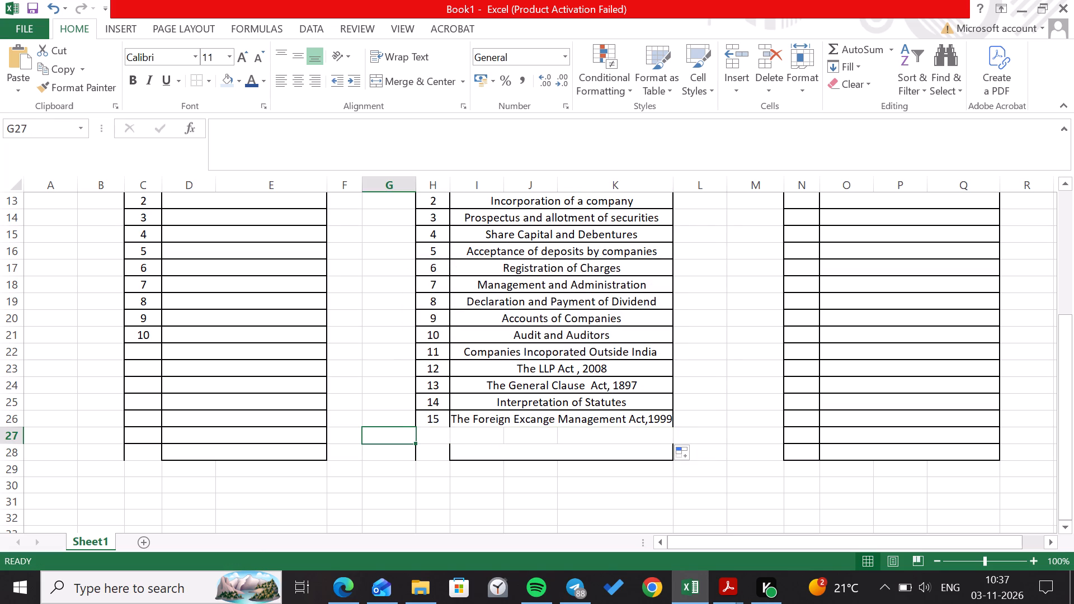
Unmerge the cells I28:K28 in the last row of the Corporate and Other Laws table.
{"action": "left_click", "coordinate": [451, 457]}
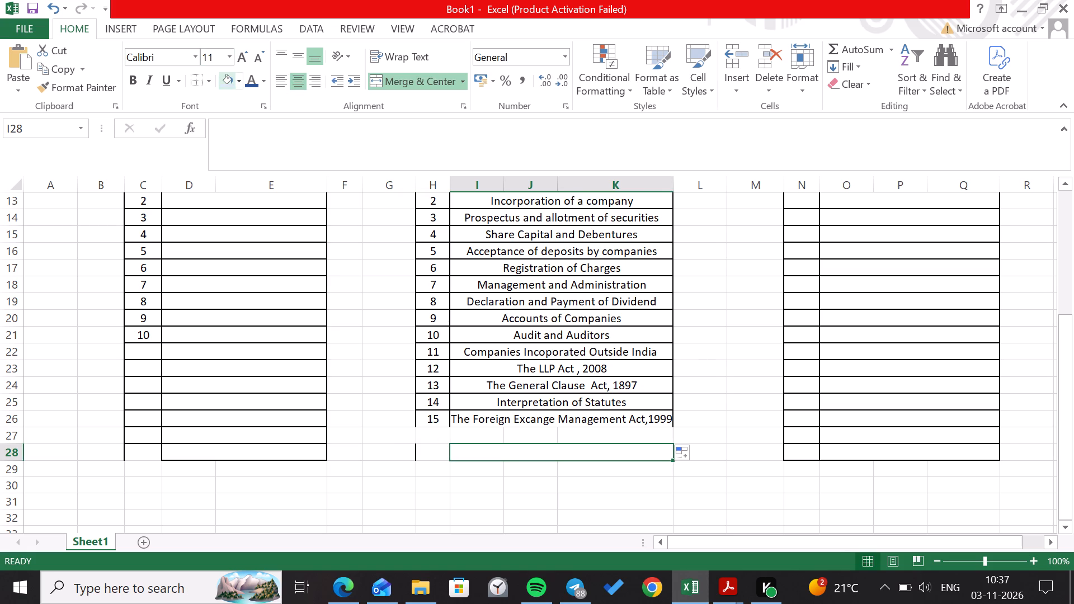
{"action": "left_click", "coordinate": [199, 84]}
{"action": "left_click", "coordinate": [378, 84]}
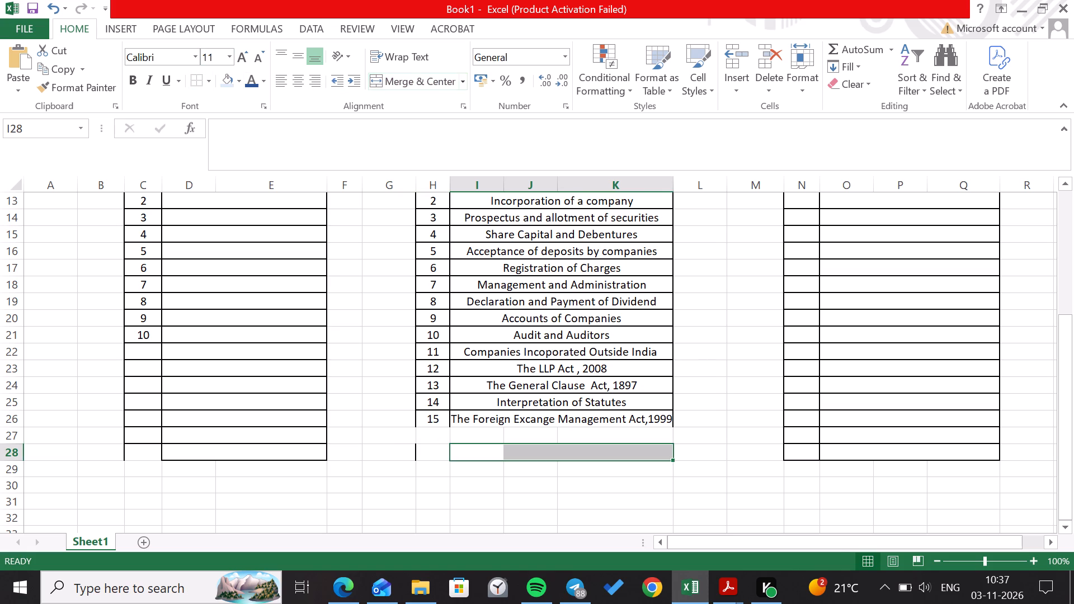
Fill the empty cell H28 across to K28 and apply No Border to H28:K28.
{"action": "left_click", "coordinate": [428, 452]}
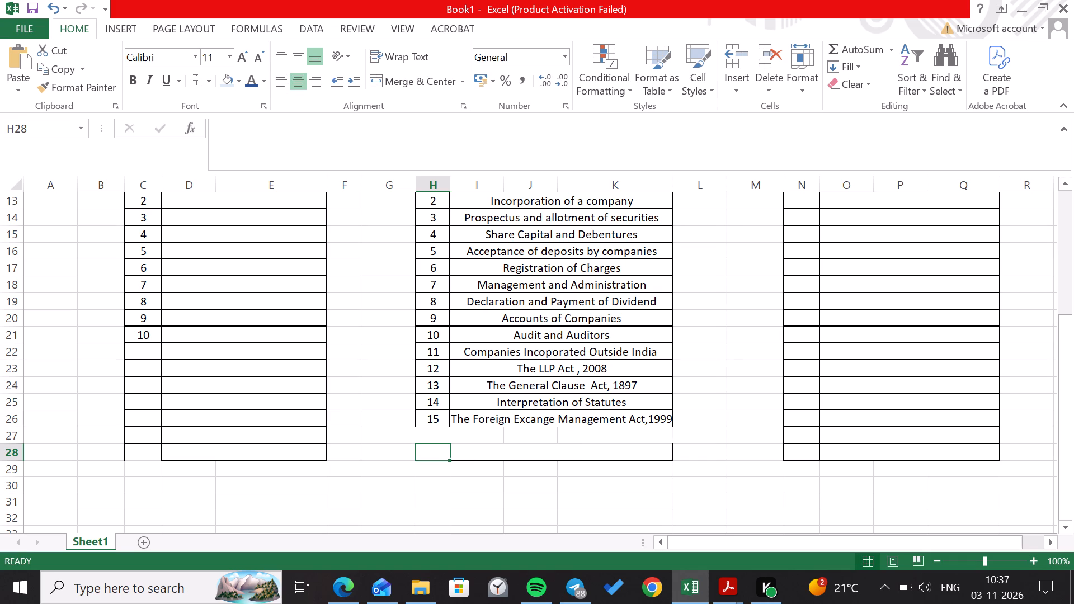
{"action": "left_click_drag", "start_coordinate": [449, 460], "coordinate": [668, 460]}
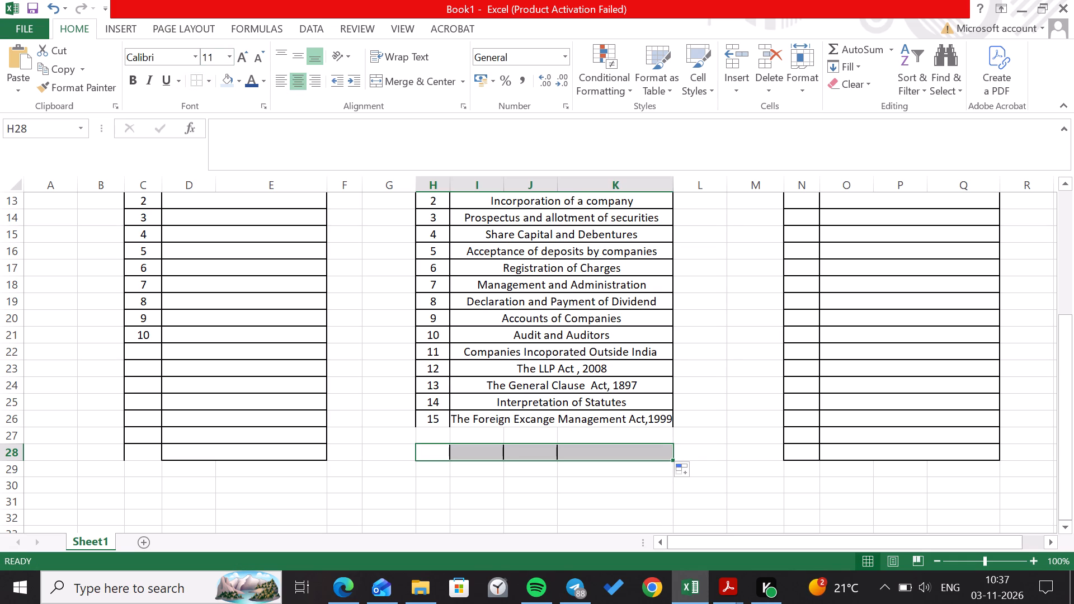
{"action": "left_click", "coordinate": [204, 77]}
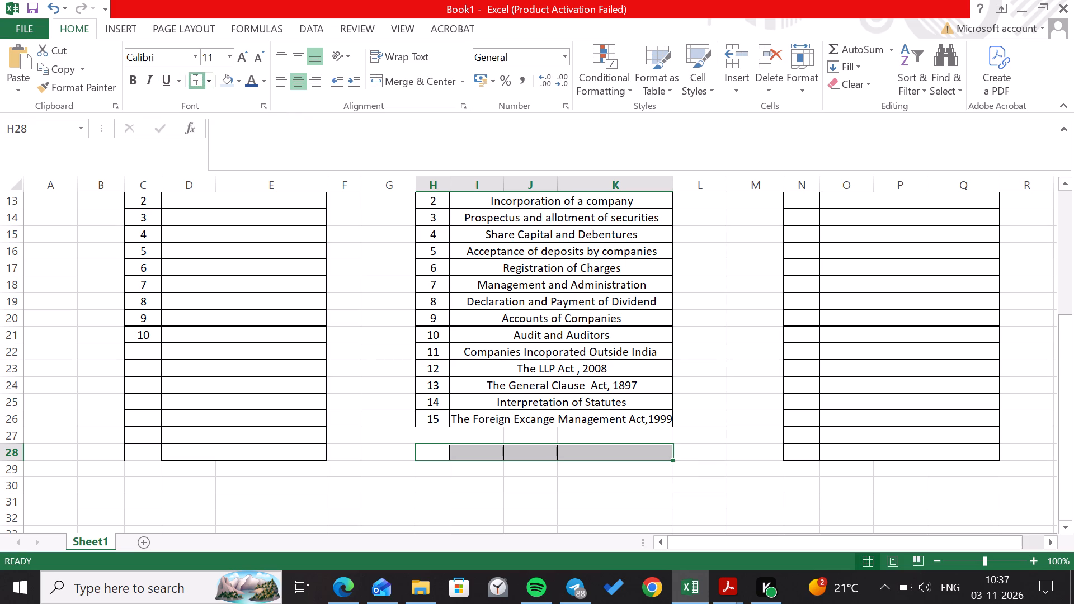
{"action": "left_click", "coordinate": [207, 78]}
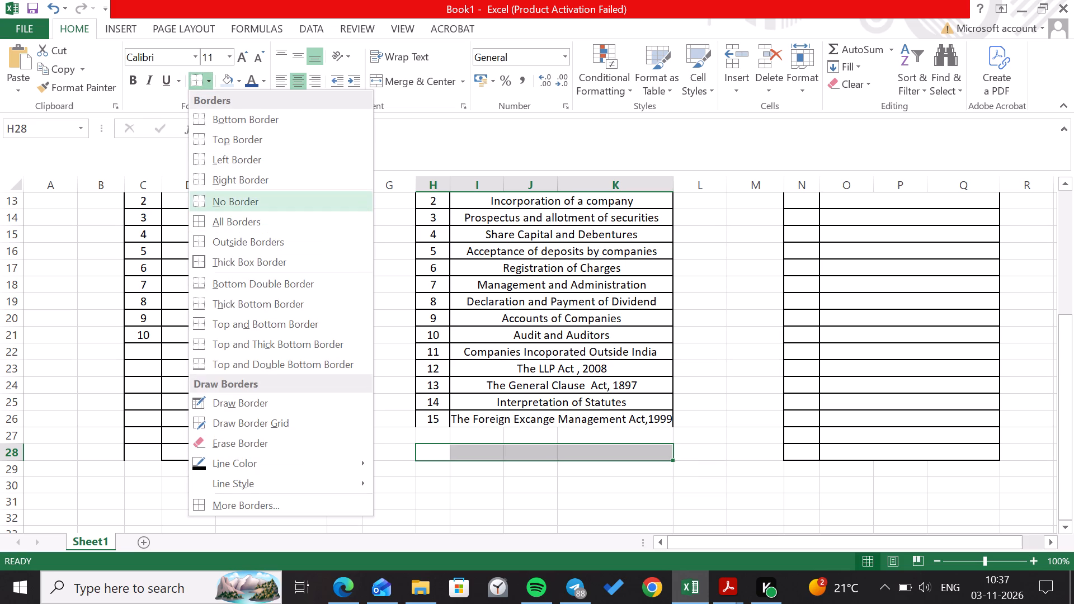
{"action": "left_click", "coordinate": [224, 209]}
{"action": "left_click", "coordinate": [461, 465]}
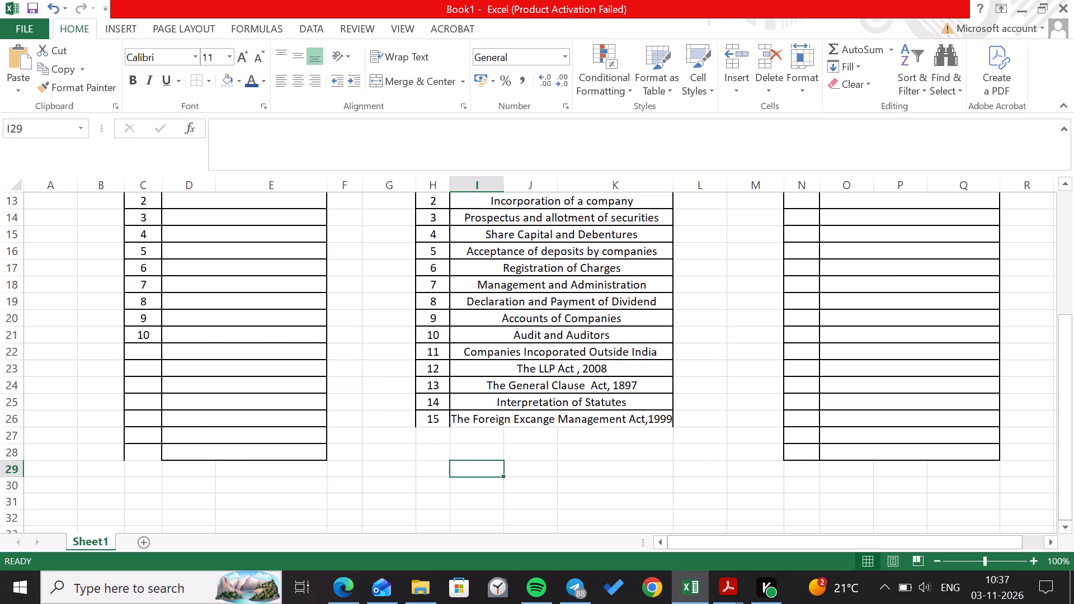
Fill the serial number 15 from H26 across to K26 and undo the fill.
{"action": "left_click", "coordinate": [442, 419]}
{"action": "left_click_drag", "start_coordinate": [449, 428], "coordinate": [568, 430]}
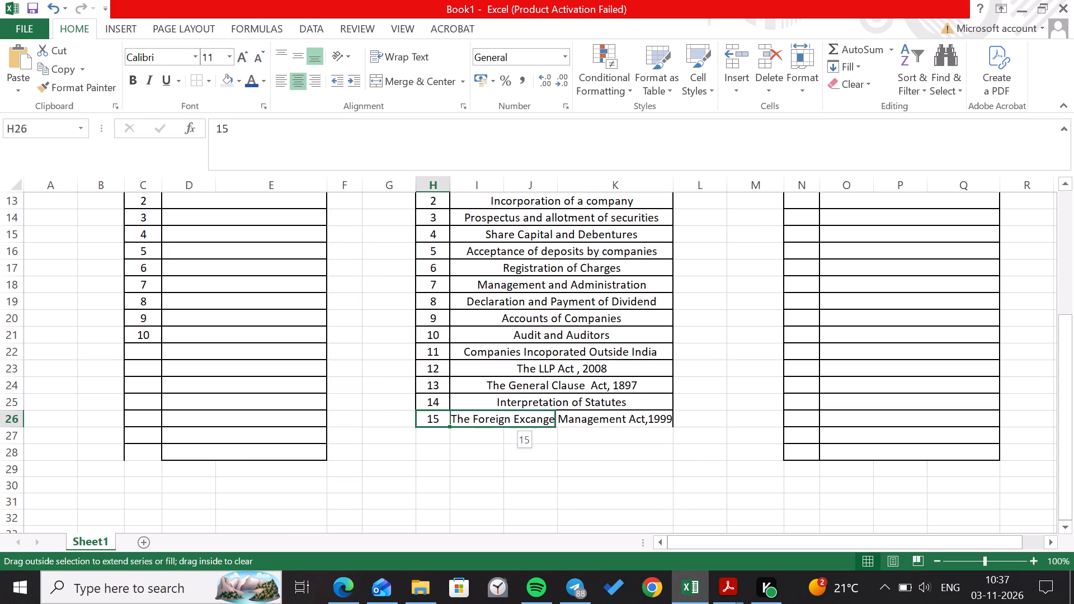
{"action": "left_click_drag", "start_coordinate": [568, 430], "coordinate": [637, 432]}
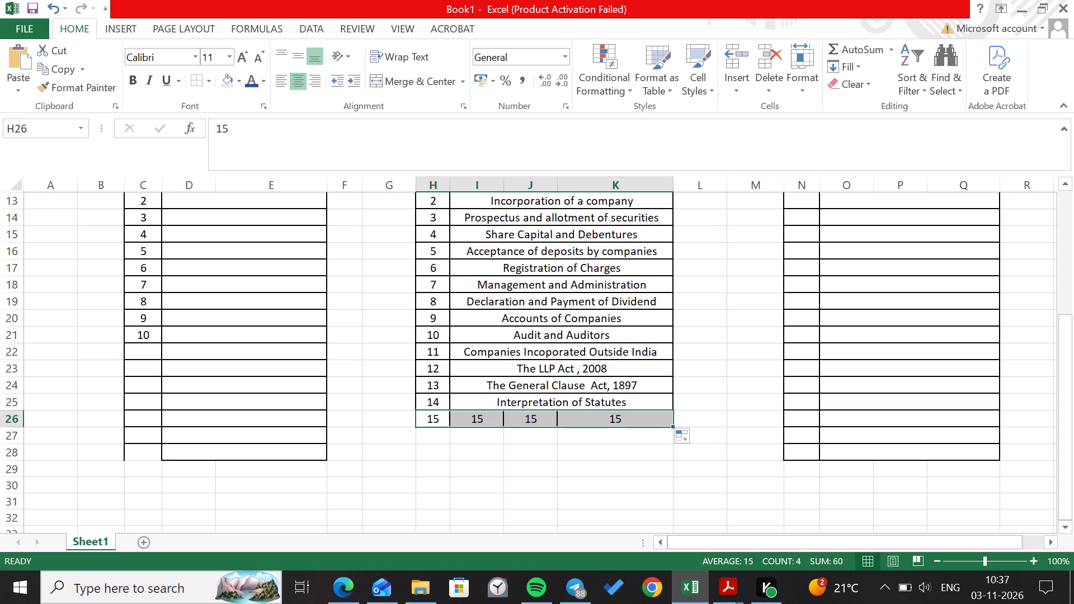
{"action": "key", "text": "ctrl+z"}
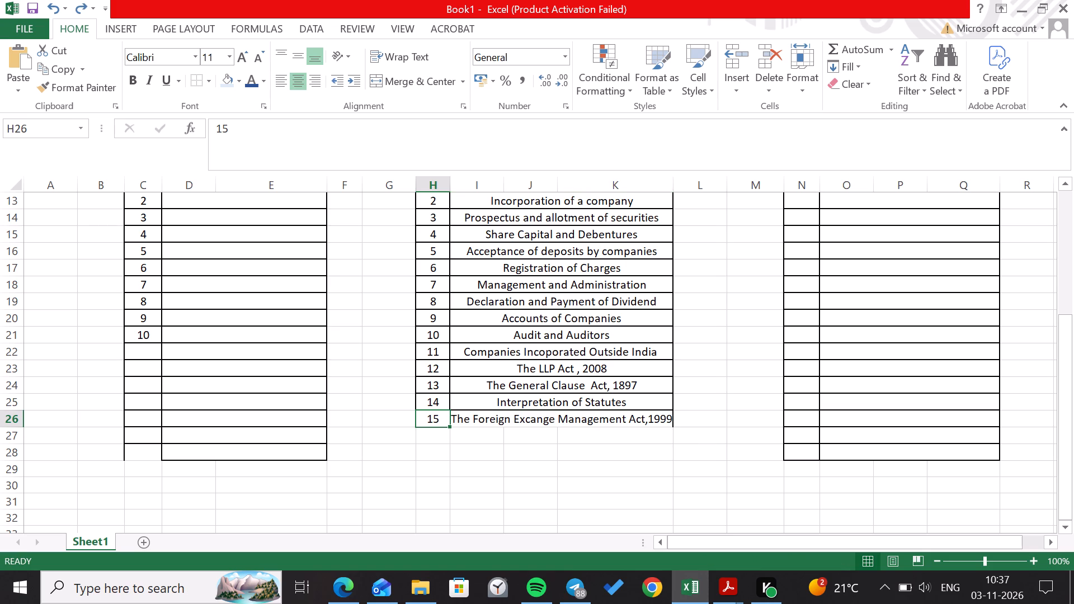
Apply a Thick Box Border to I26, The Foreign Excange Management Act,1999, and to its serial number cell H26.
{"action": "left_click", "coordinate": [488, 427]}
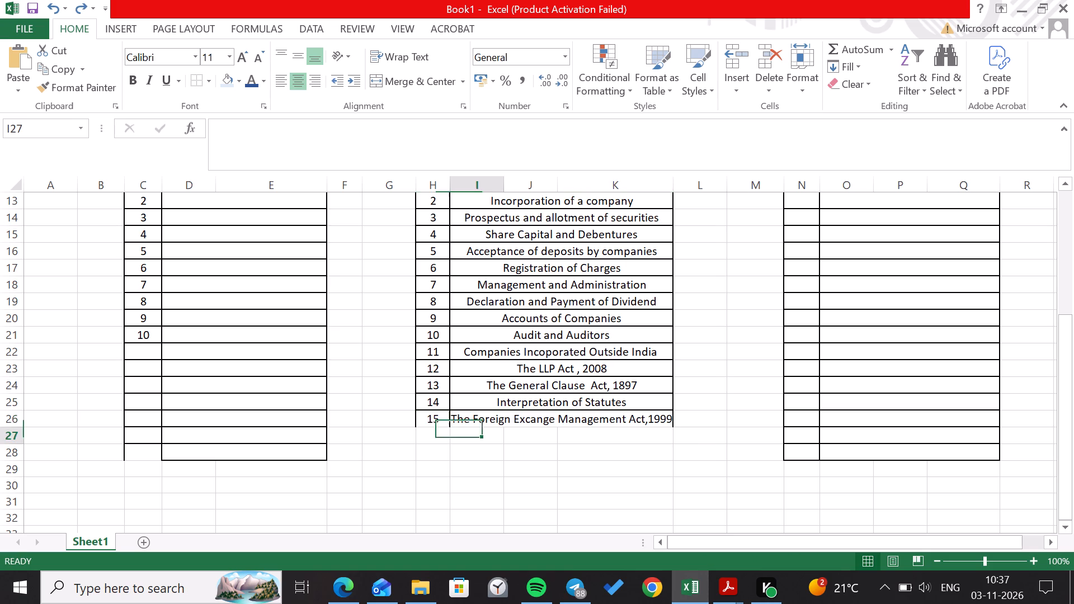
{"action": "left_click", "coordinate": [488, 419]}
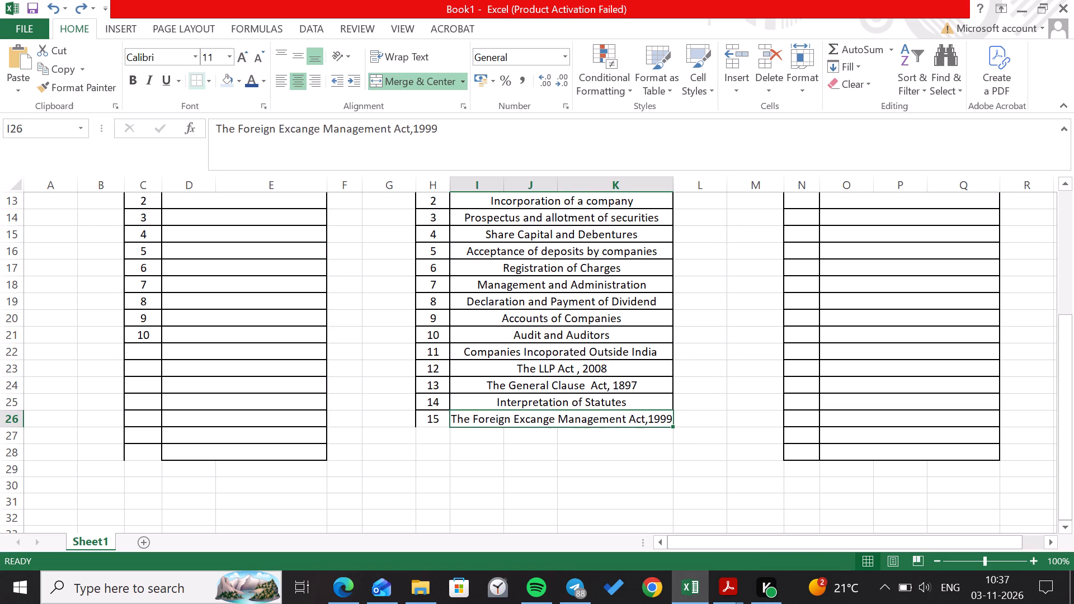
{"action": "left_click", "coordinate": [205, 82]}
{"action": "left_click", "coordinate": [205, 81]}
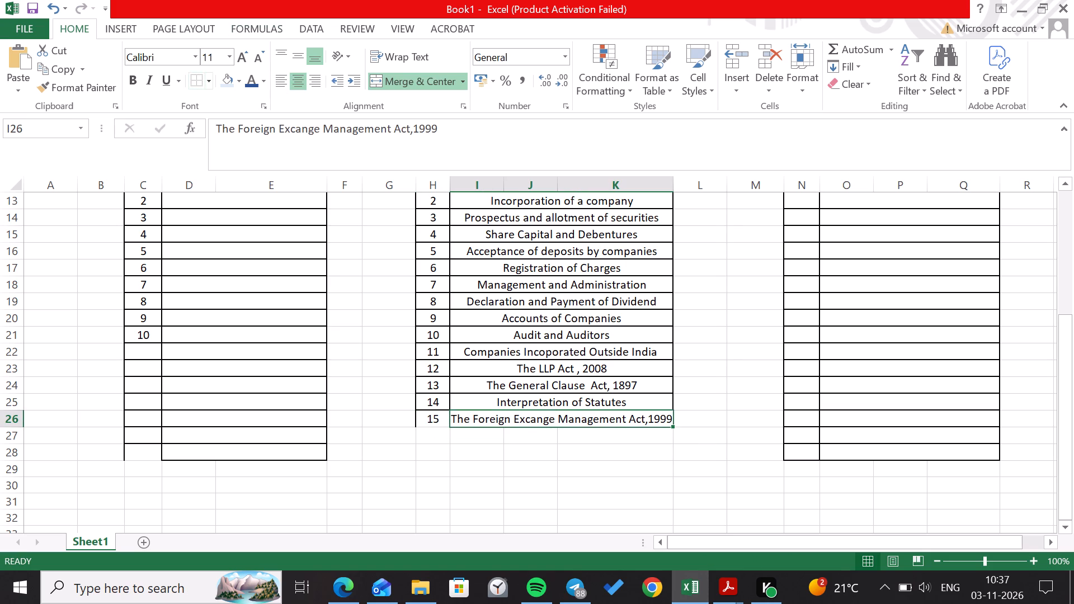
{"action": "left_click", "coordinate": [206, 79]}
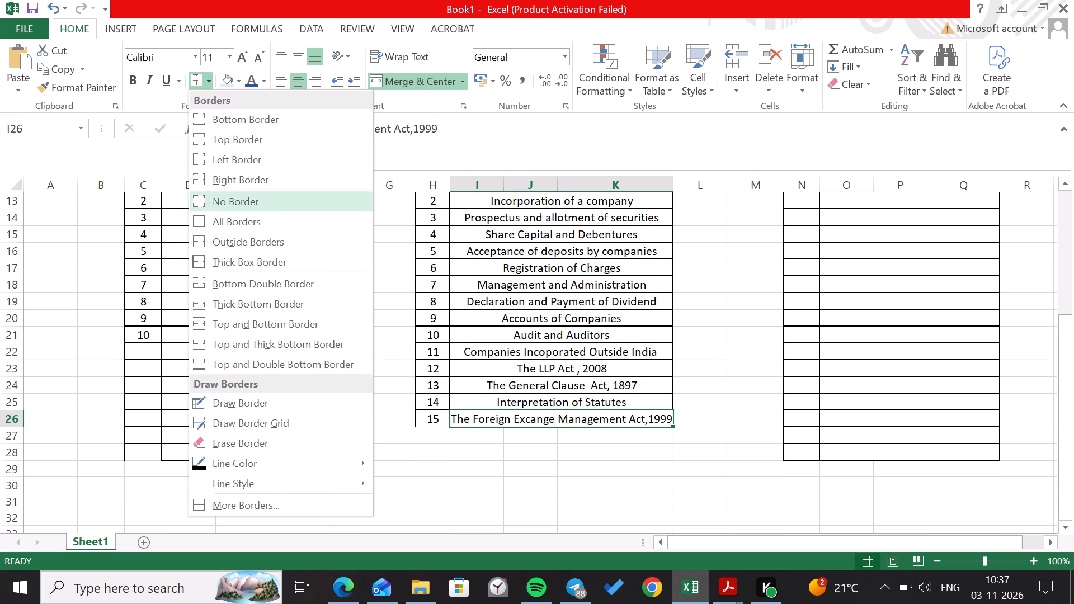
{"action": "left_click", "coordinate": [250, 262]}
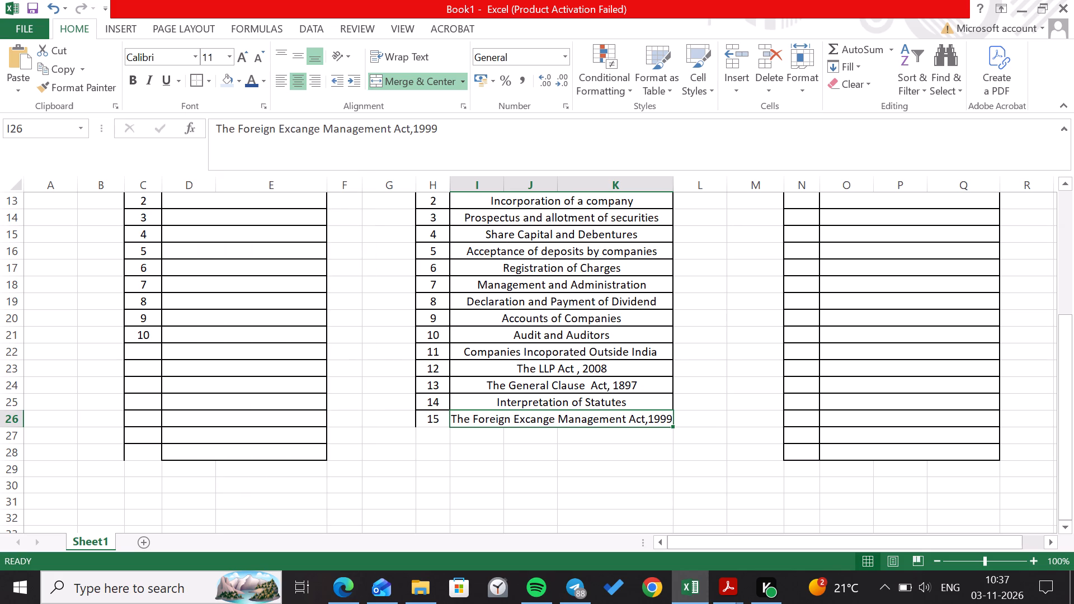
{"action": "left_click", "coordinate": [430, 427]}
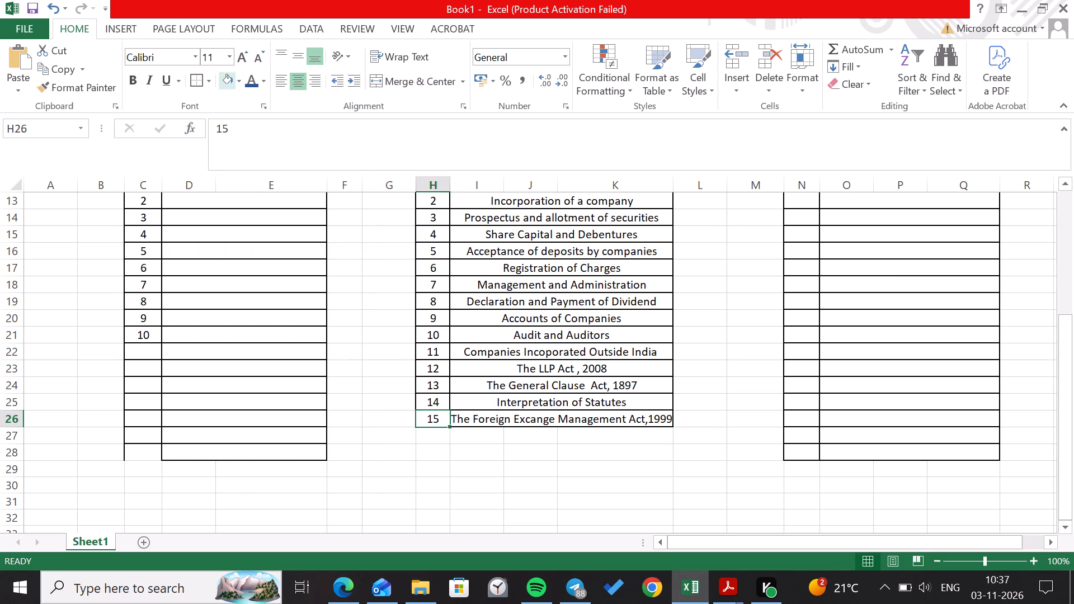
{"action": "left_click", "coordinate": [200, 76]}
{"action": "left_click", "coordinate": [480, 452]}
Examine the three subject tables from their headings down to their last rows.
{"action": "scroll", "coordinate": [466, 471], "scroll_direction": "up", "scroll_amount": 6}
{"action": "scroll", "coordinate": [436, 374], "scroll_direction": "down", "scroll_amount": 5}
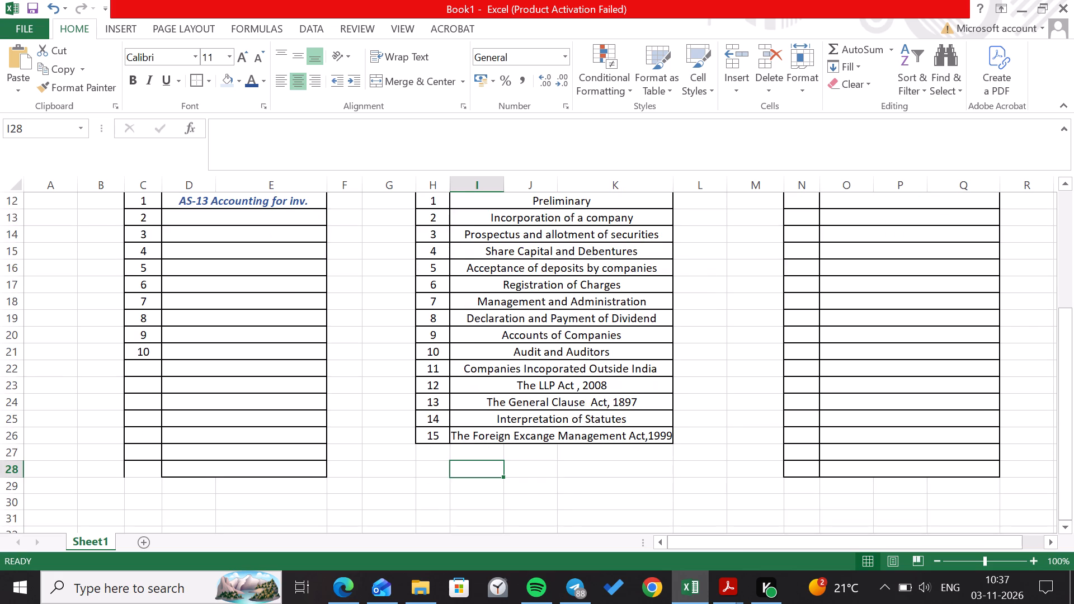
{"action": "scroll", "coordinate": [413, 369], "scroll_direction": "up", "scroll_amount": 8}
{"action": "scroll", "coordinate": [393, 369], "scroll_direction": "down", "scroll_amount": 7}
{"action": "scroll", "coordinate": [258, 273], "scroll_direction": "up", "scroll_amount": 2}
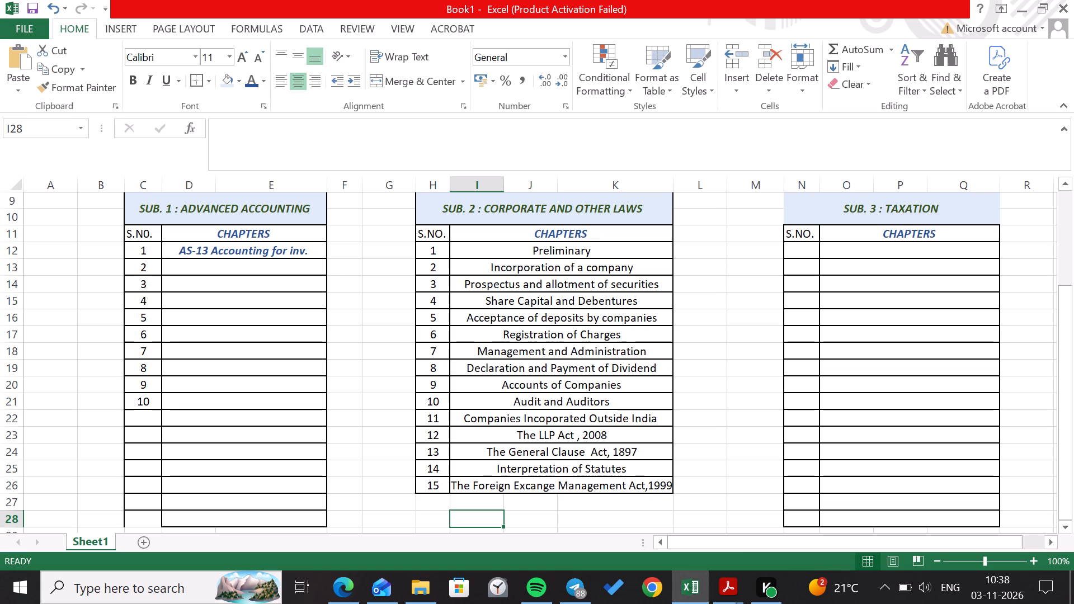
{"action": "scroll", "coordinate": [777, 325], "scroll_direction": "up", "scroll_amount": 4}
{"action": "scroll", "coordinate": [777, 322], "scroll_direction": "down", "scroll_amount": 14}
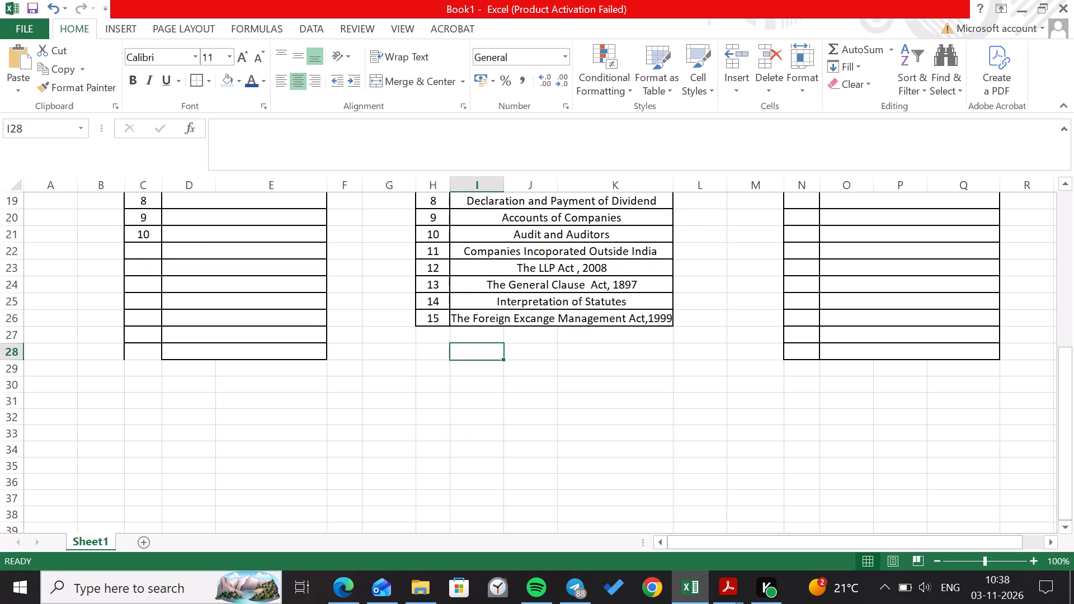
{"action": "scroll", "coordinate": [777, 322], "scroll_direction": "up", "scroll_amount": 5}
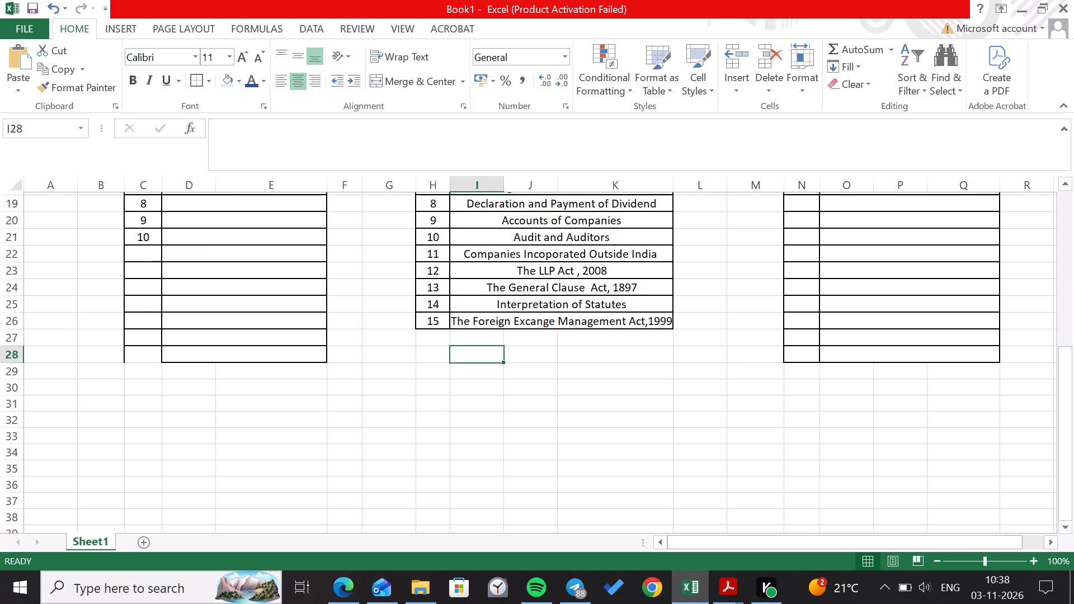
{"action": "scroll", "coordinate": [777, 322], "scroll_direction": "up", "scroll_amount": 4}
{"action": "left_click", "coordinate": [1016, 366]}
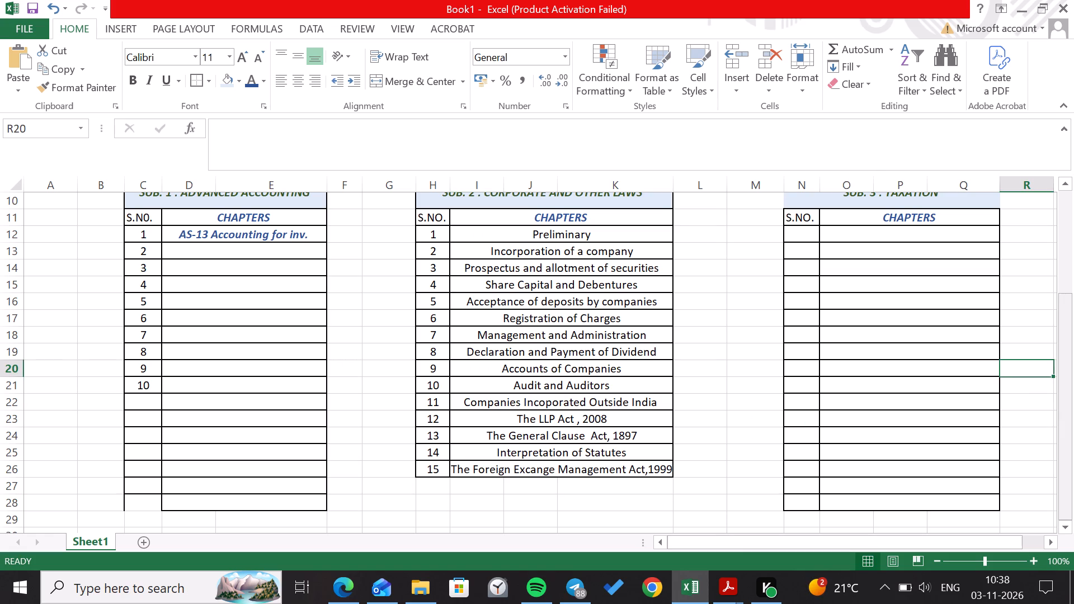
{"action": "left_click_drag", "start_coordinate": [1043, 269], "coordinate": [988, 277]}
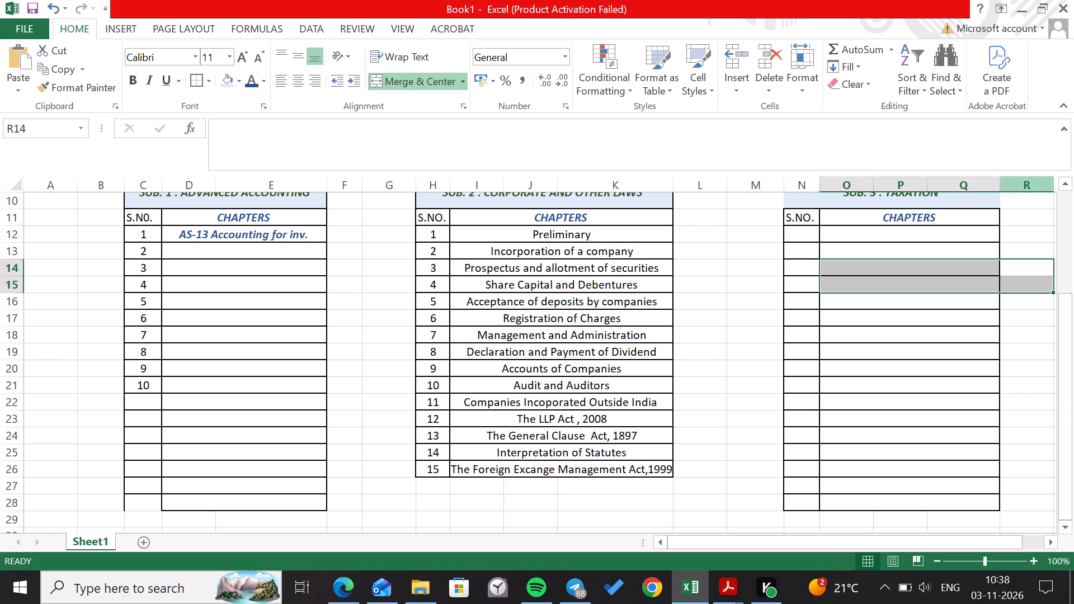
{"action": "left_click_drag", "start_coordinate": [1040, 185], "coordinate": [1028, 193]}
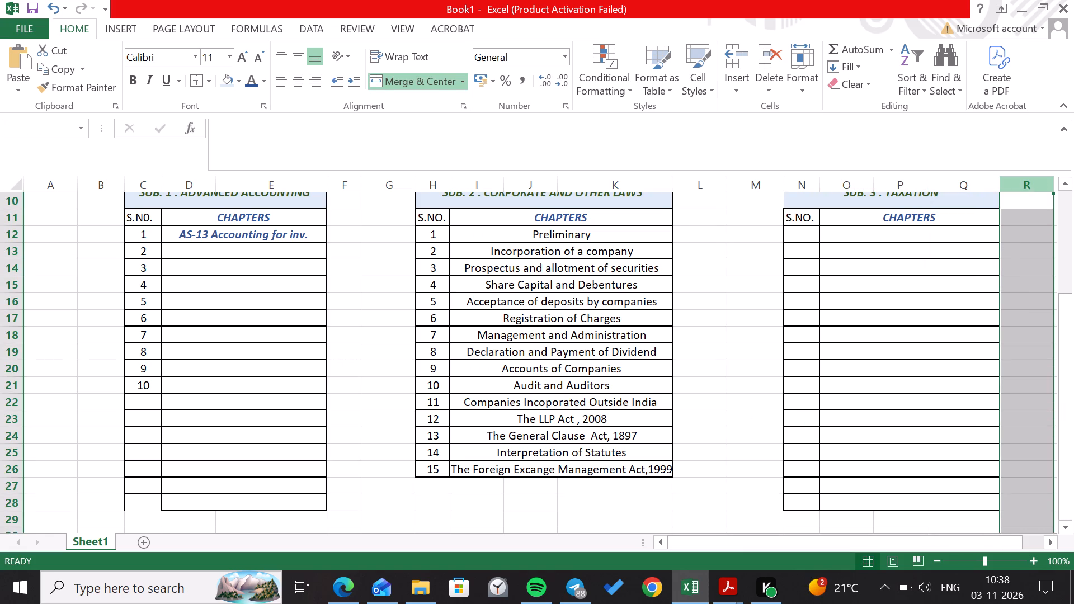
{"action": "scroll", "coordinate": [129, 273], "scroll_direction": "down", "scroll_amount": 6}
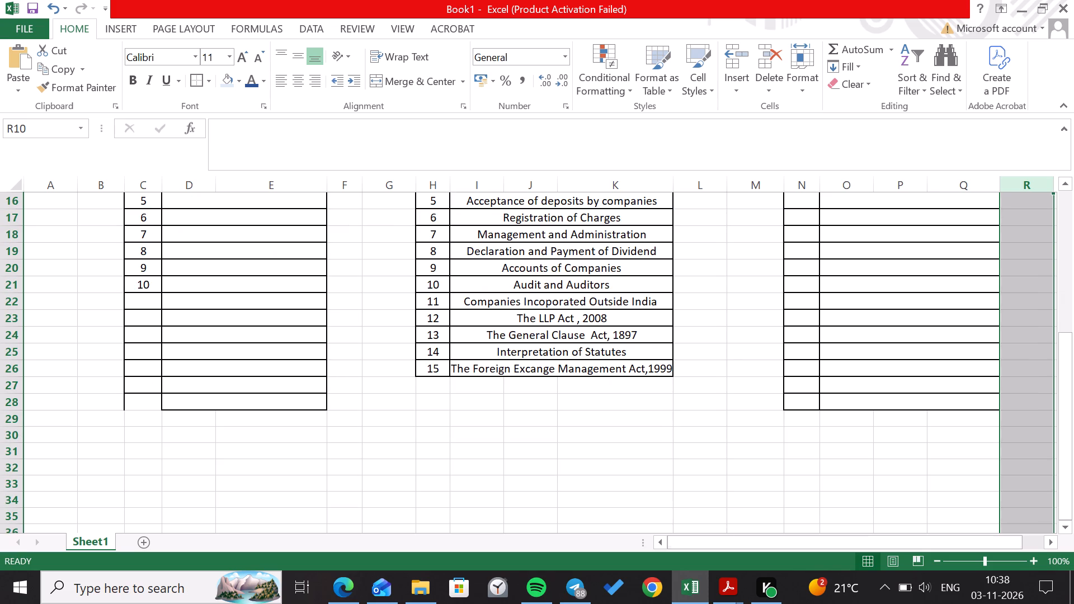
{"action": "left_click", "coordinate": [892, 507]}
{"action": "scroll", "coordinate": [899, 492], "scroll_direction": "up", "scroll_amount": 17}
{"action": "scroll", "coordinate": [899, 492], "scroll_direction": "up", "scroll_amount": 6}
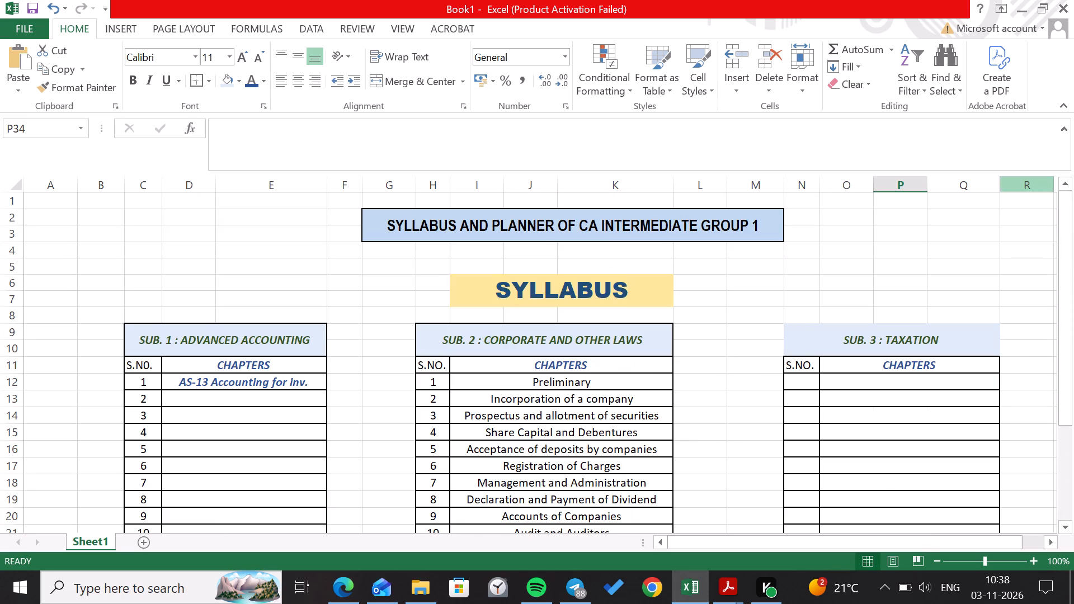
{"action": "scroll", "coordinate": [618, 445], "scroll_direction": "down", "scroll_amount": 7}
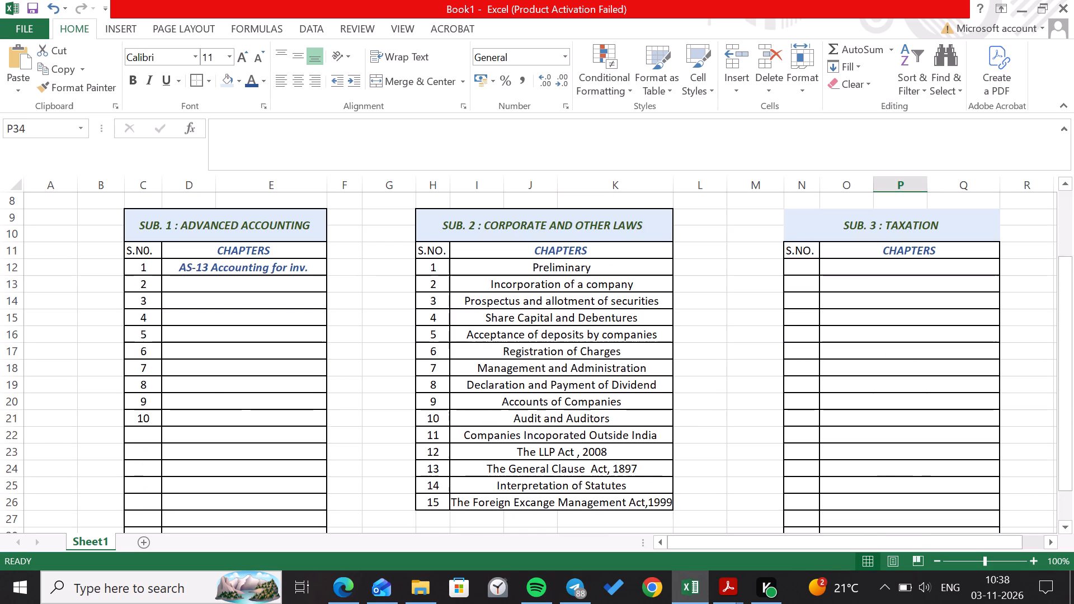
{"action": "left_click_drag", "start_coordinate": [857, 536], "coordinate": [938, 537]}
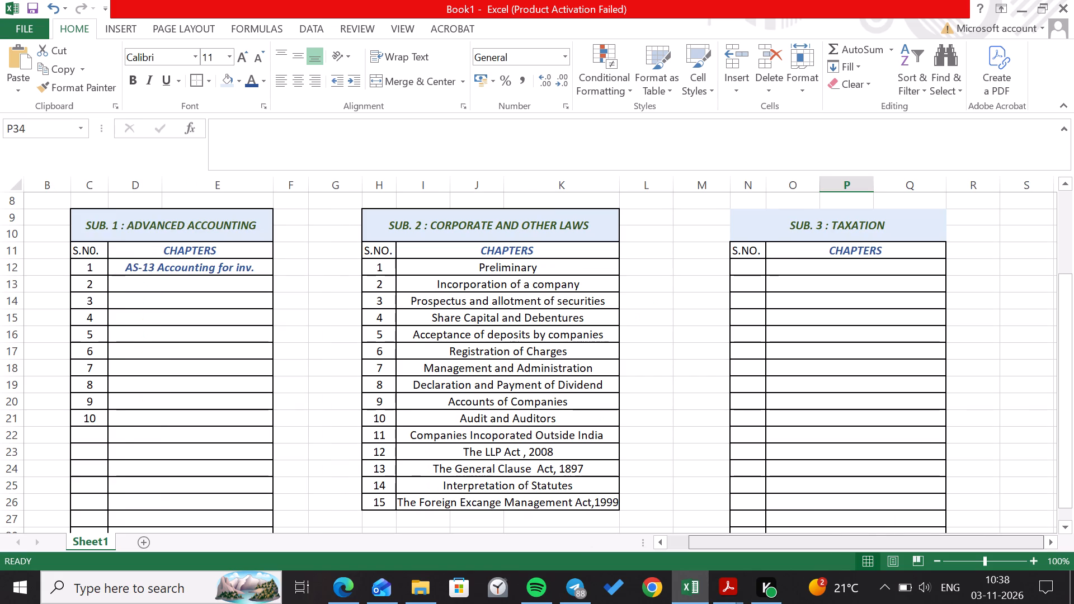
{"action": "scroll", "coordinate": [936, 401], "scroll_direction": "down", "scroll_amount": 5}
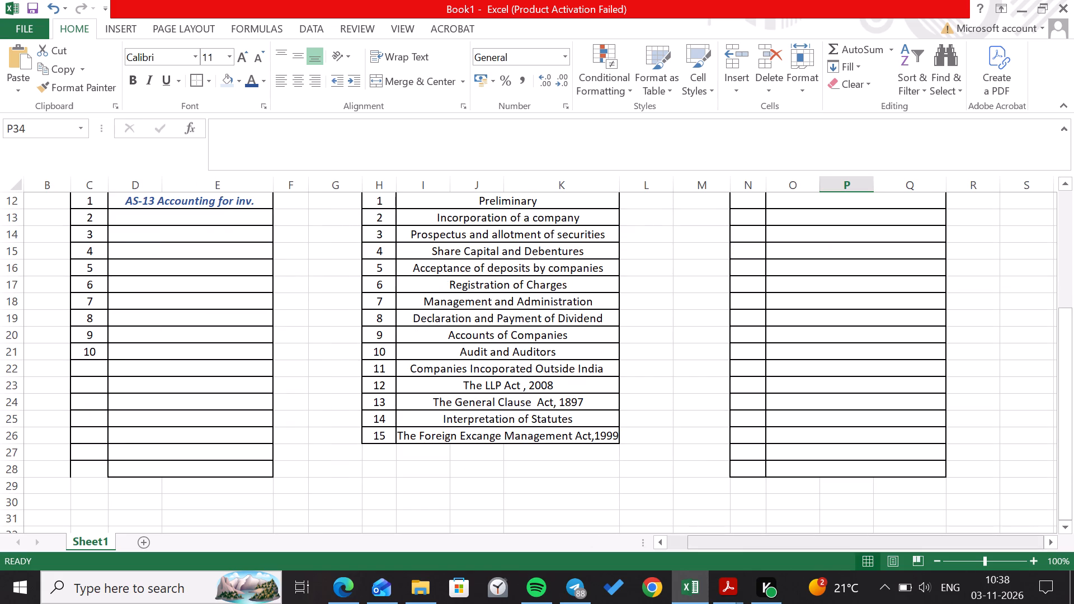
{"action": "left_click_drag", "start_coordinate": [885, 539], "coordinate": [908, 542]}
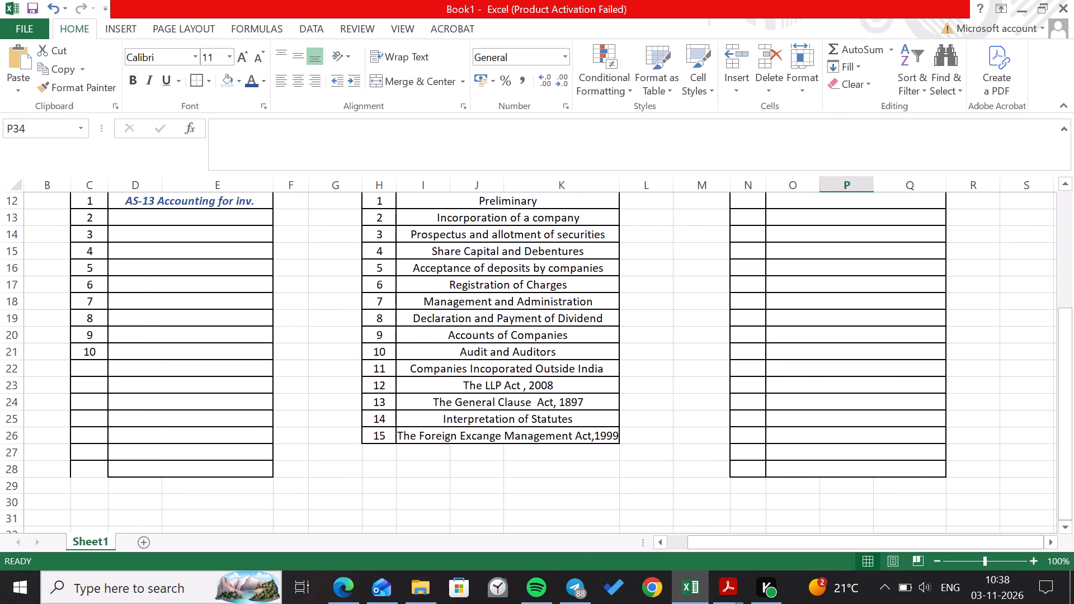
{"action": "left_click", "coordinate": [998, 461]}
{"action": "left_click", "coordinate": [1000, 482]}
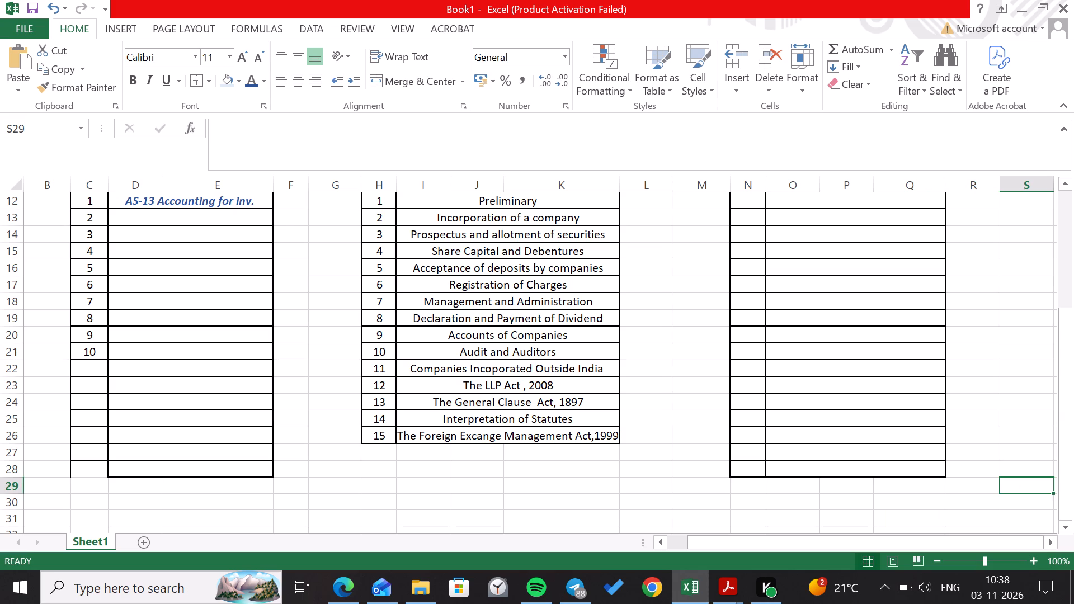
Fill the empty cell R28, beside the last row of the Taxation table, across to Y28.
{"action": "left_click", "coordinate": [996, 473]}
{"action": "left_click_drag", "start_coordinate": [1000, 477], "coordinate": [1037, 479]}
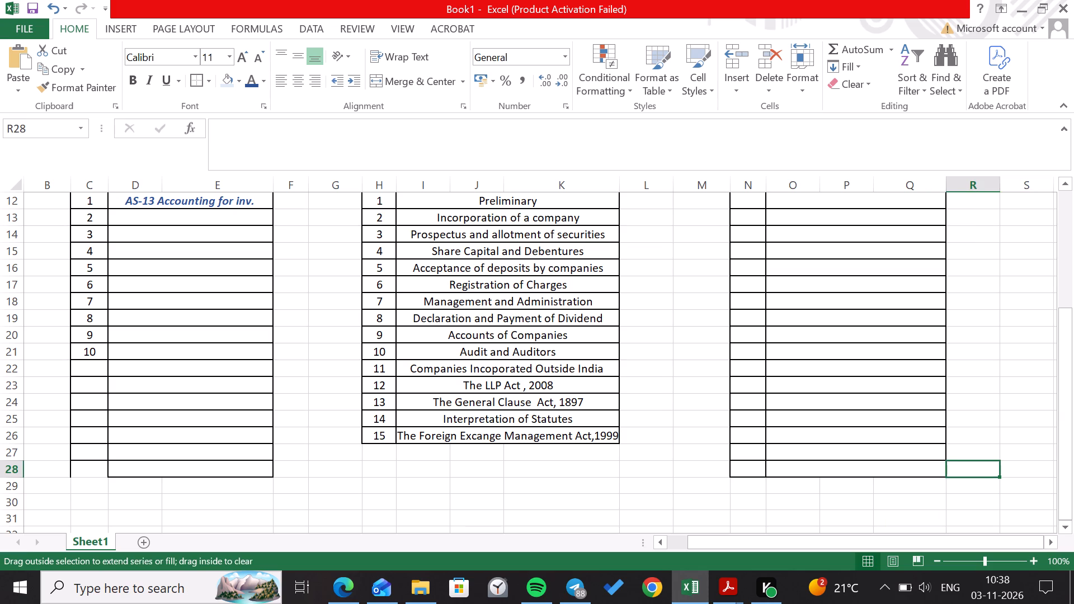
{"action": "left_click_drag", "start_coordinate": [1037, 479], "coordinate": [1031, 482]}
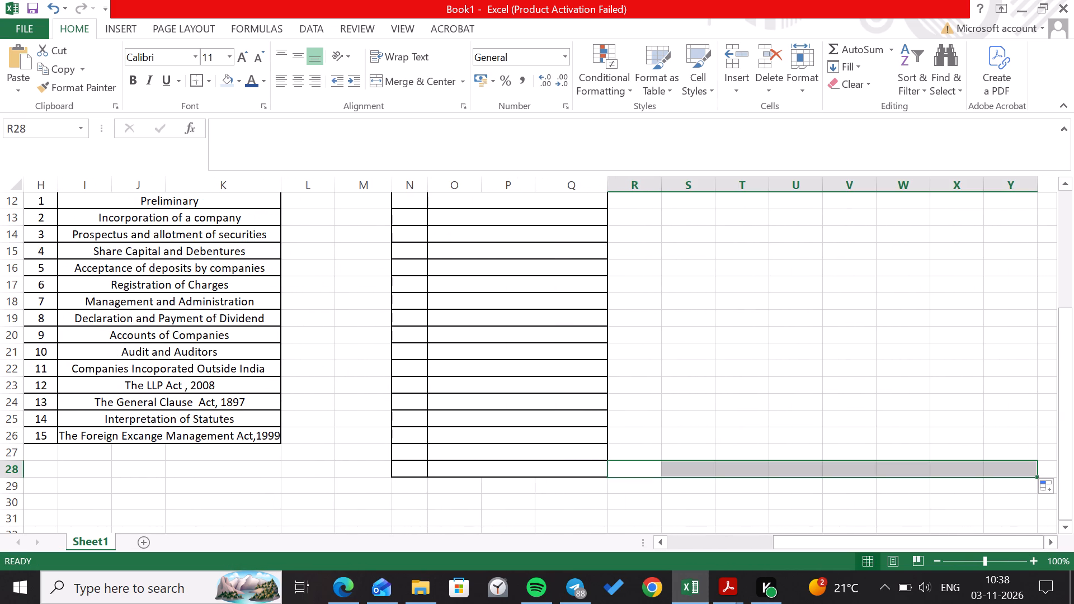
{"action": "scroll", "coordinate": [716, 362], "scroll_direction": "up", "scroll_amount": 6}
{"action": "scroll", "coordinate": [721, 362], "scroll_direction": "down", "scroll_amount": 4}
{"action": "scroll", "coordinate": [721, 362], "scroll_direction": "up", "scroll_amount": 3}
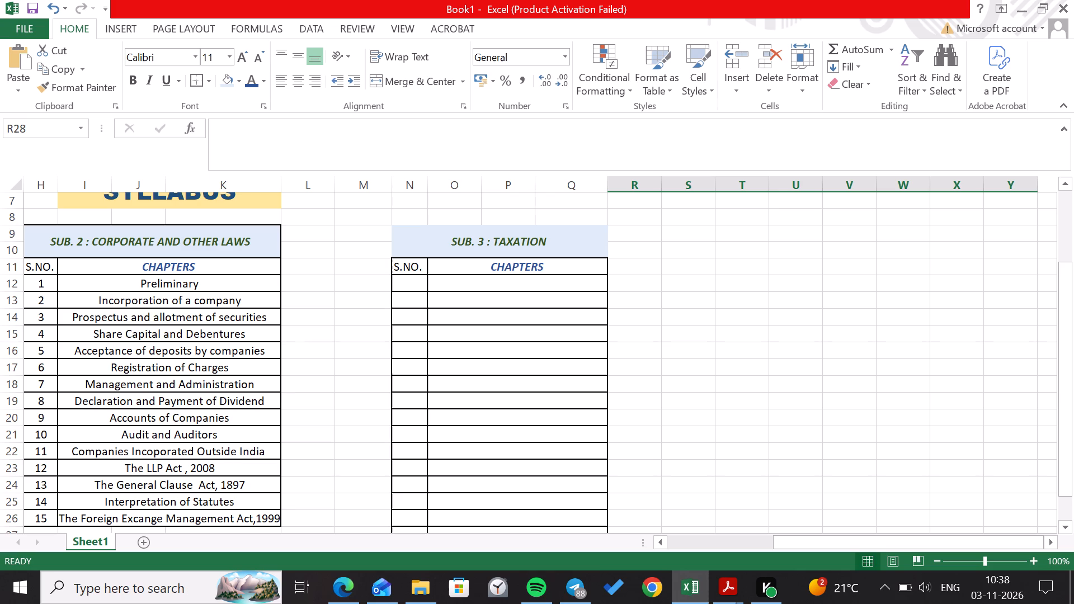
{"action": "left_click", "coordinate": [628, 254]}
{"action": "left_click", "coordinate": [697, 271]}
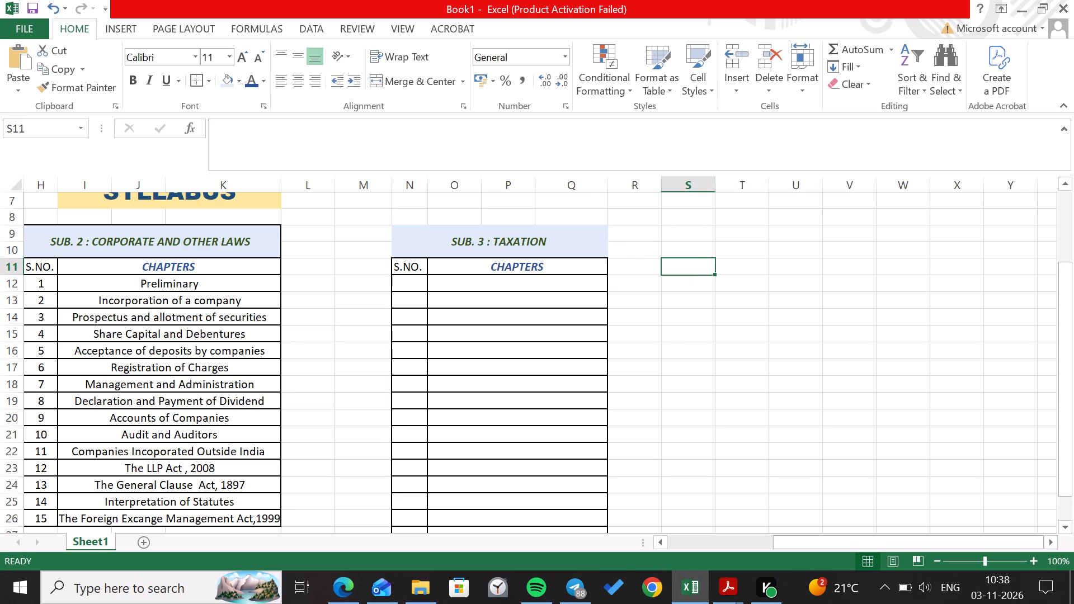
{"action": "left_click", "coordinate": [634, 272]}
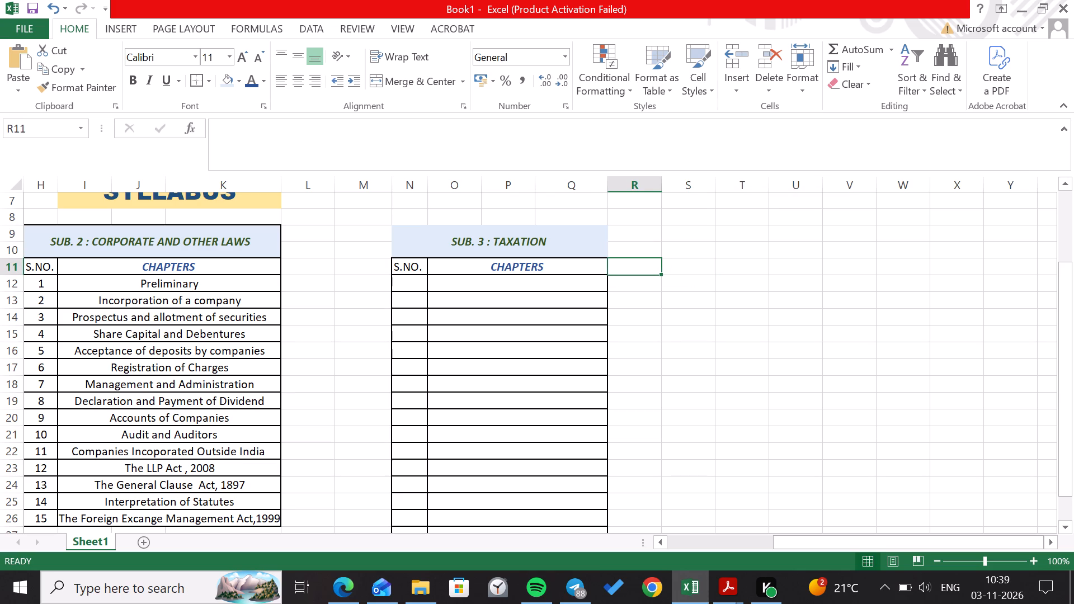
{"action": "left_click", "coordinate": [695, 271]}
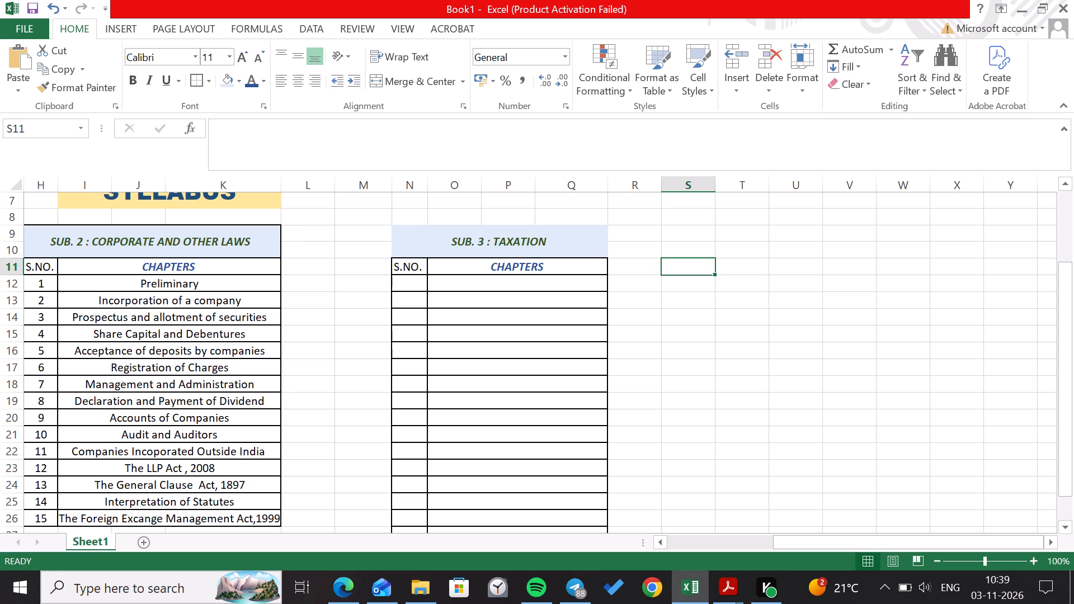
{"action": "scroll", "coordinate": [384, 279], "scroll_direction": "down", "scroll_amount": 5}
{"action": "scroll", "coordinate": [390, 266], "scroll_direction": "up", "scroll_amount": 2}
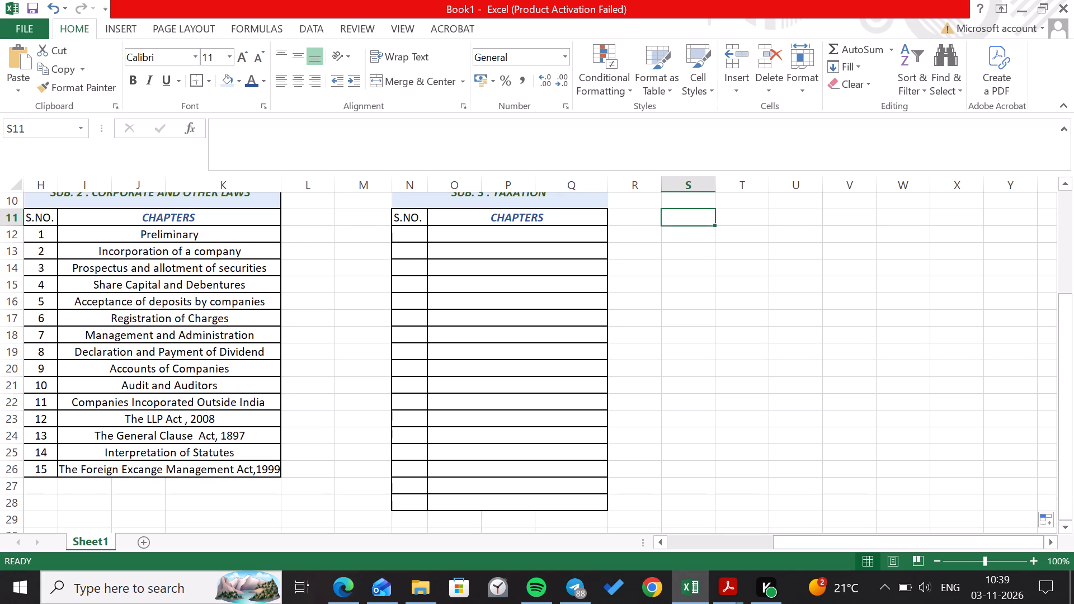
Clear the S.NO. heading from cell N11 of the Taxation table.
{"action": "left_click", "coordinate": [396, 213]}
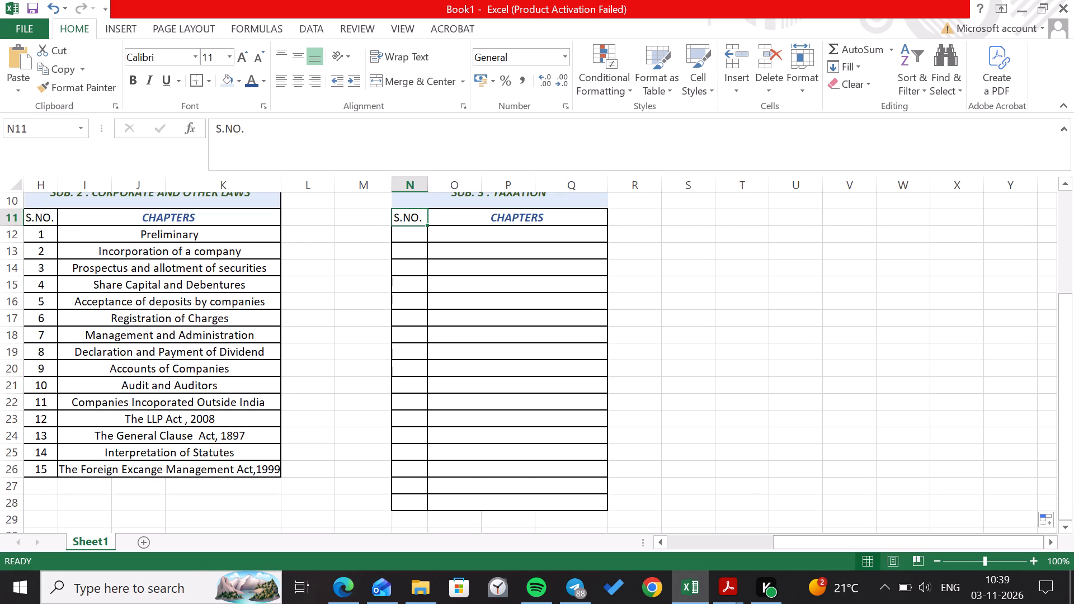
{"action": "left_click_drag", "start_coordinate": [428, 228], "coordinate": [431, 285]}
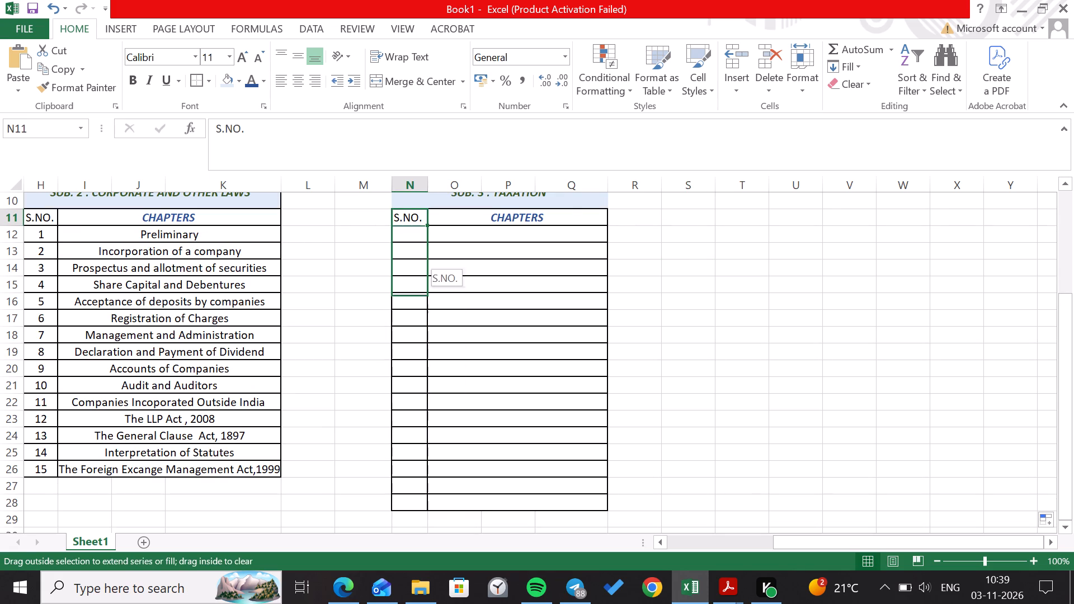
{"action": "left_click_drag", "start_coordinate": [431, 285], "coordinate": [415, 212]}
{"action": "left_click", "coordinate": [416, 241]}
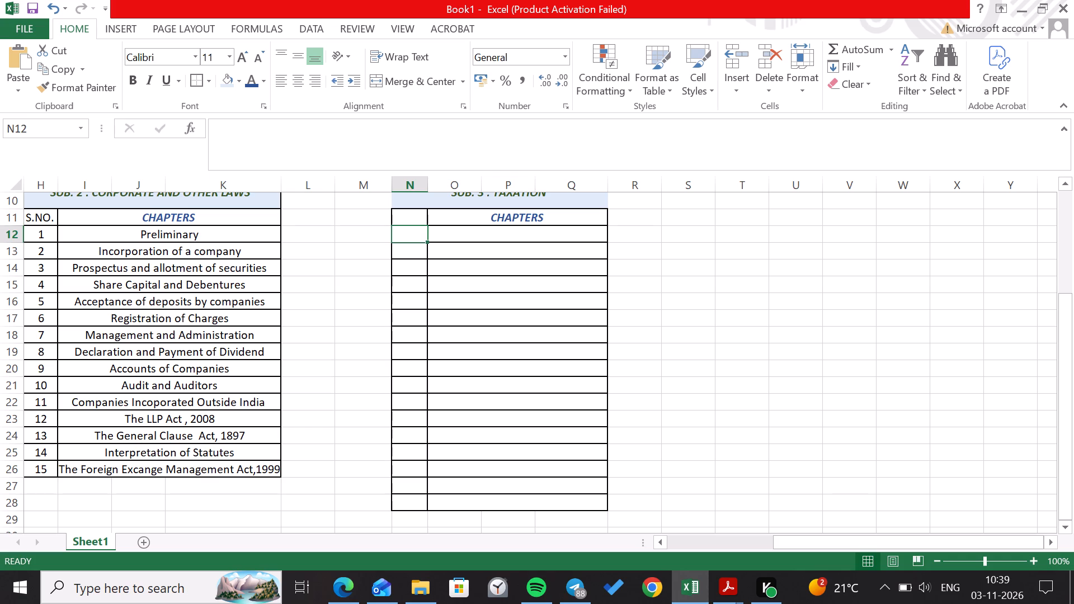
Fill the Taxation table's empty serial number column down to row 28, first from N11 and again from N12.
{"action": "left_click", "coordinate": [420, 220]}
{"action": "left_click_drag", "start_coordinate": [425, 225], "coordinate": [426, 503]}
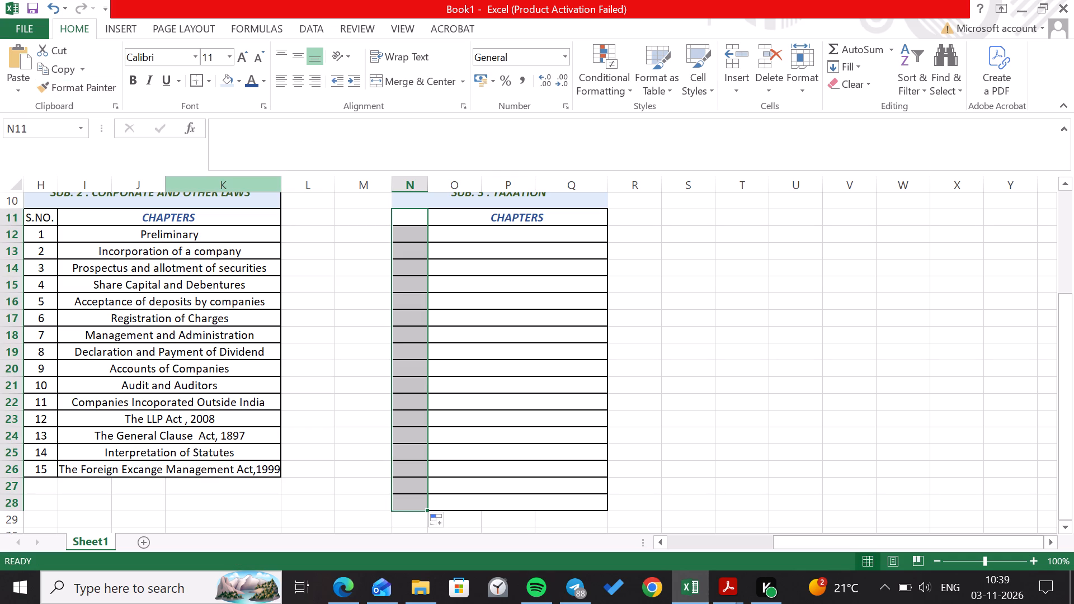
{"action": "left_click", "coordinate": [398, 226]}
{"action": "left_click_drag", "start_coordinate": [428, 243], "coordinate": [499, 311]}
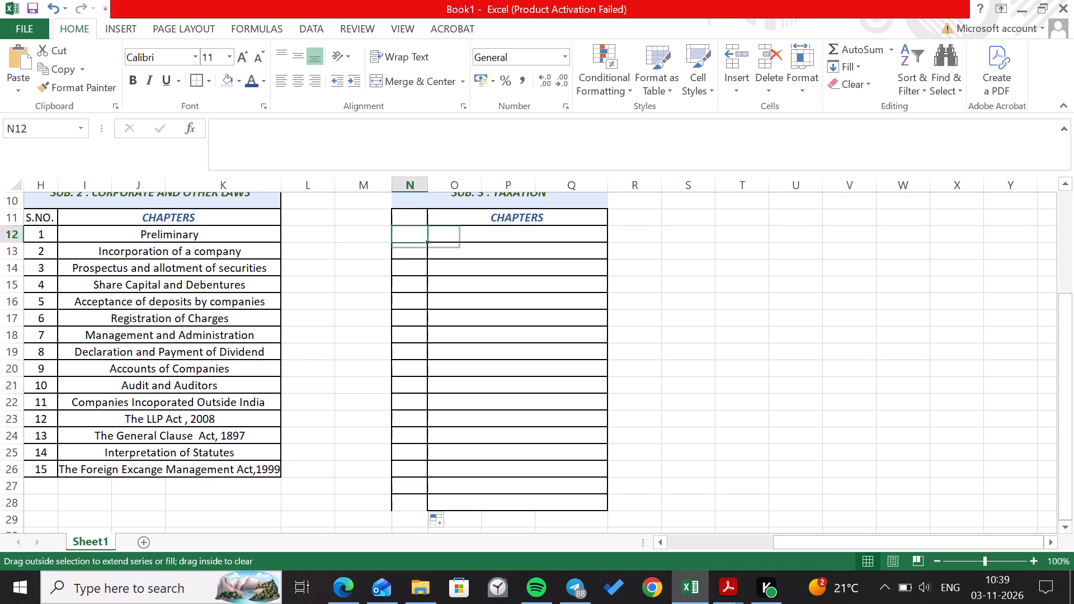
{"action": "left_click_drag", "start_coordinate": [499, 311], "coordinate": [568, 515]}
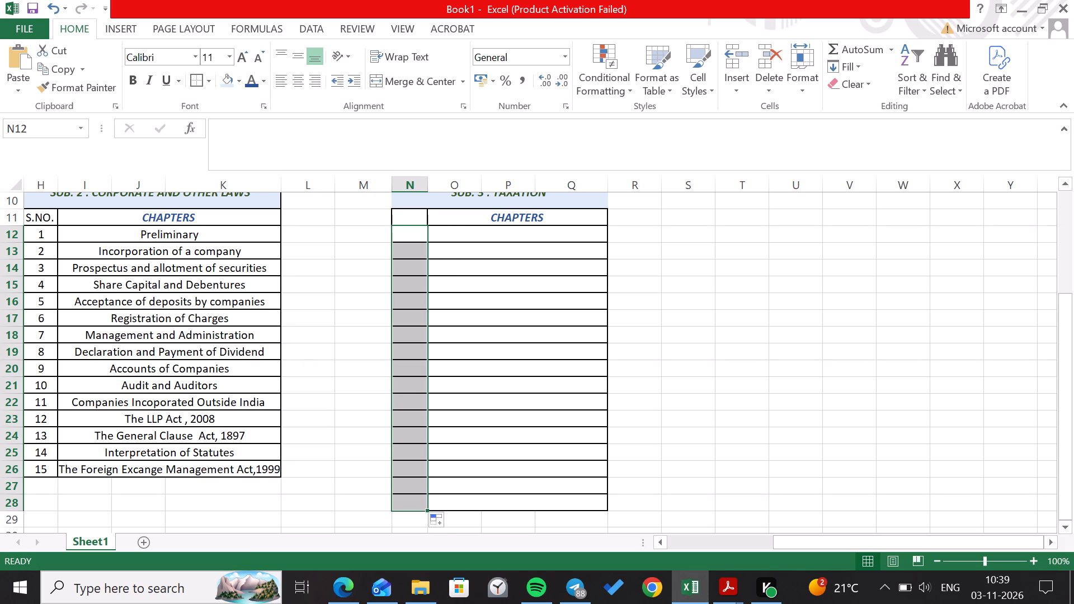
Fill the empty cells N12:N28 across to column Q and copy that block's format to the range starting at S12.
{"action": "left_click_drag", "start_coordinate": [430, 510], "coordinate": [551, 510]}
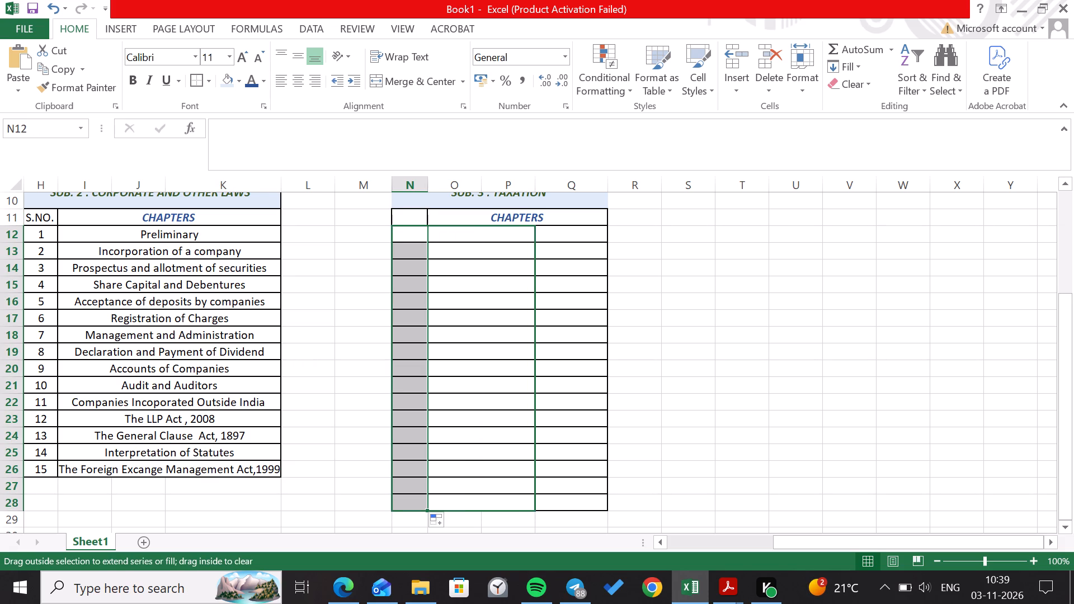
{"action": "left_click_drag", "start_coordinate": [551, 510], "coordinate": [591, 510]}
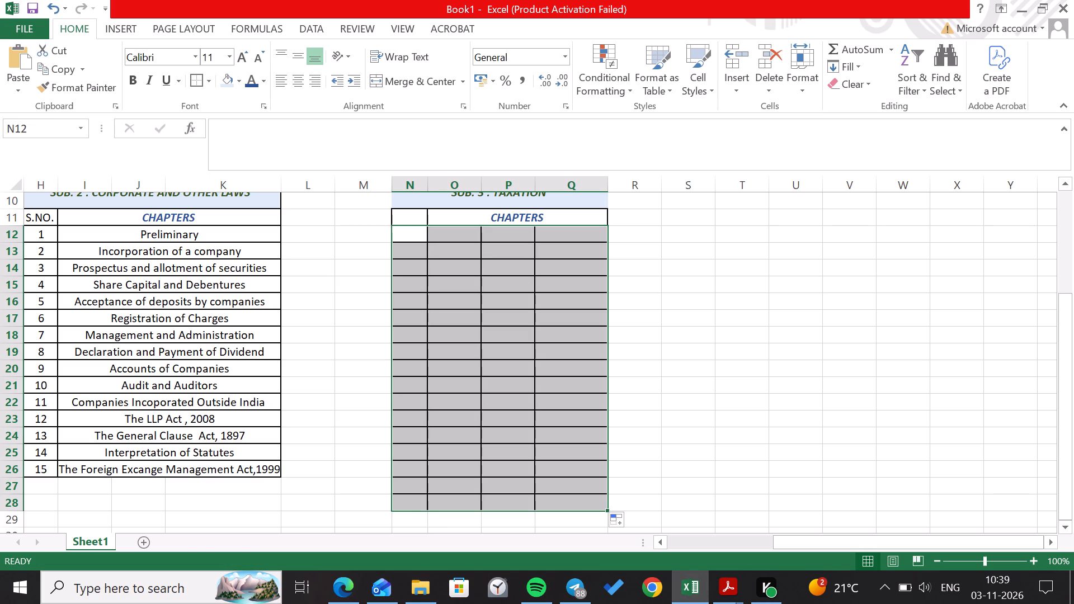
{"action": "left_click", "coordinate": [115, 86]}
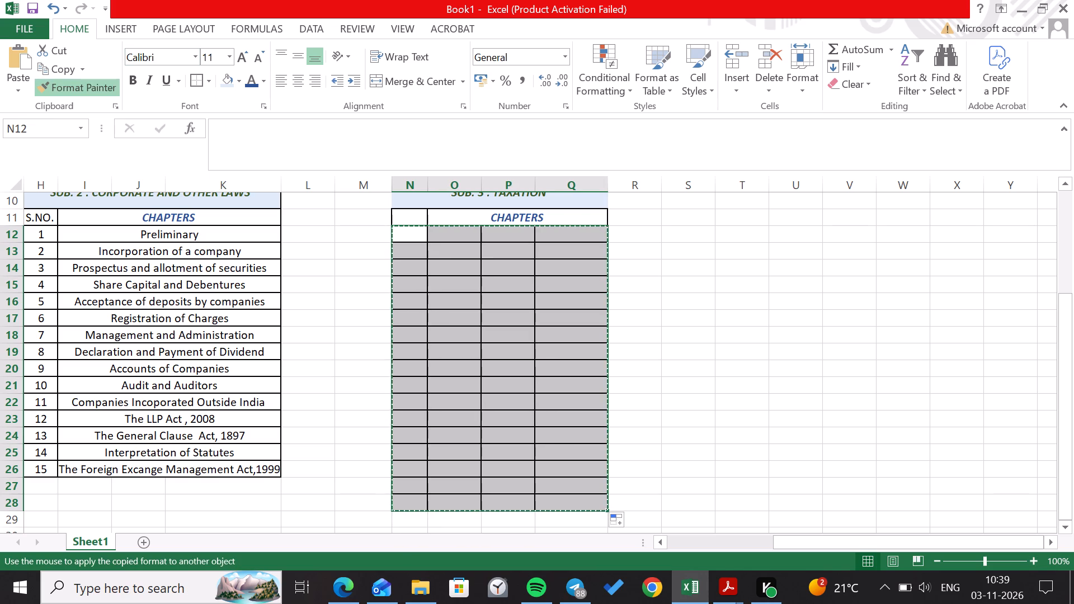
{"action": "left_click", "coordinate": [698, 242]}
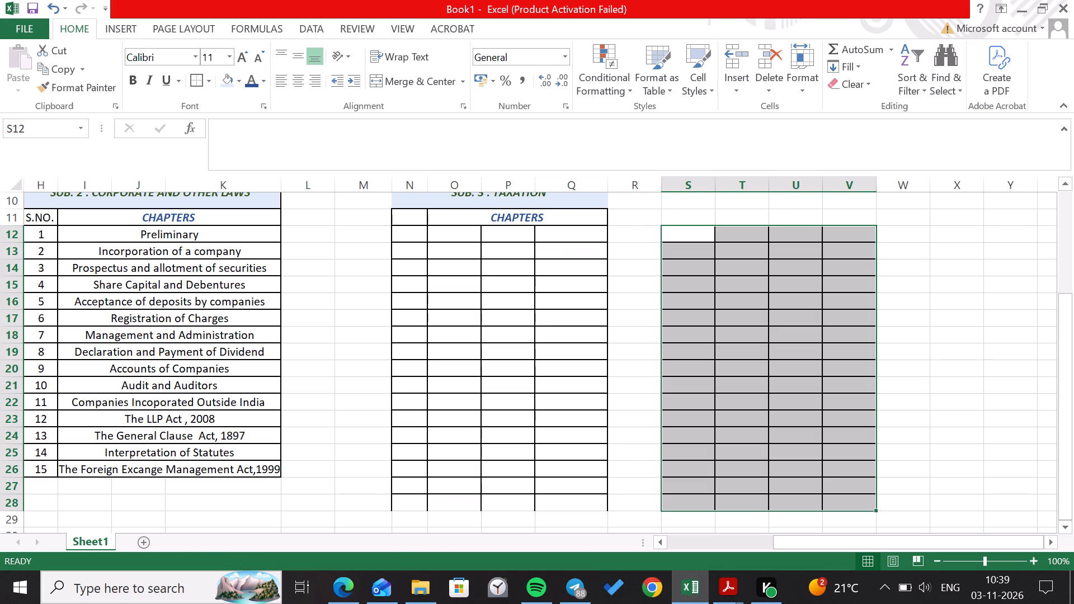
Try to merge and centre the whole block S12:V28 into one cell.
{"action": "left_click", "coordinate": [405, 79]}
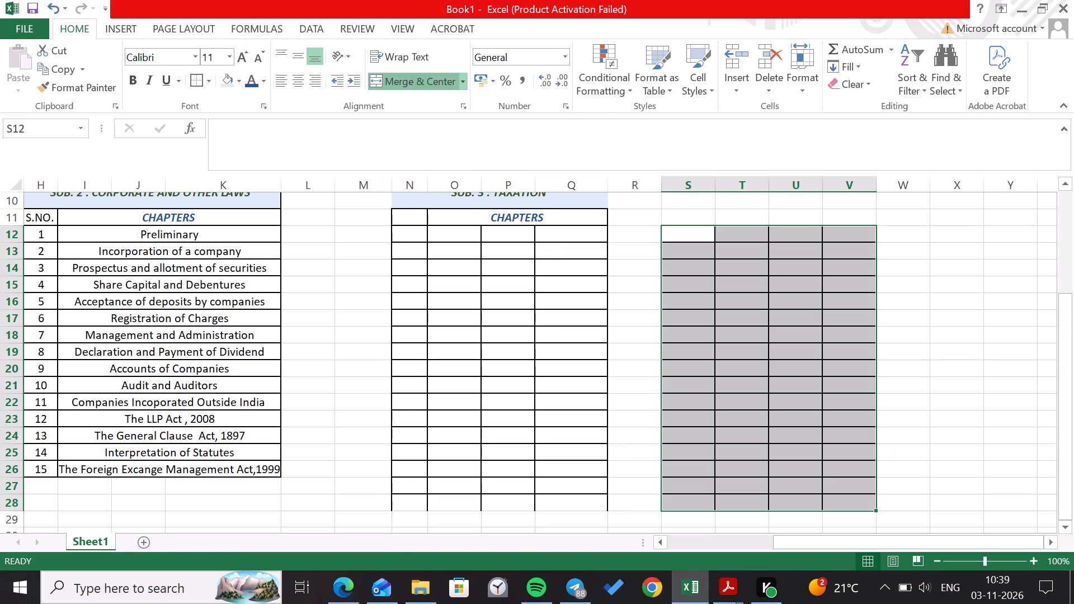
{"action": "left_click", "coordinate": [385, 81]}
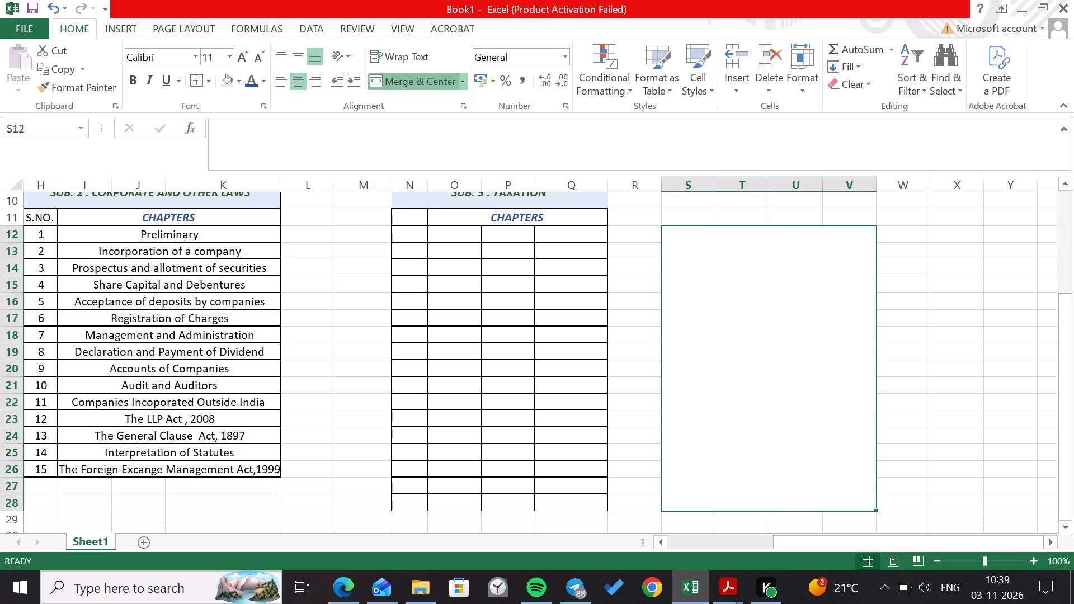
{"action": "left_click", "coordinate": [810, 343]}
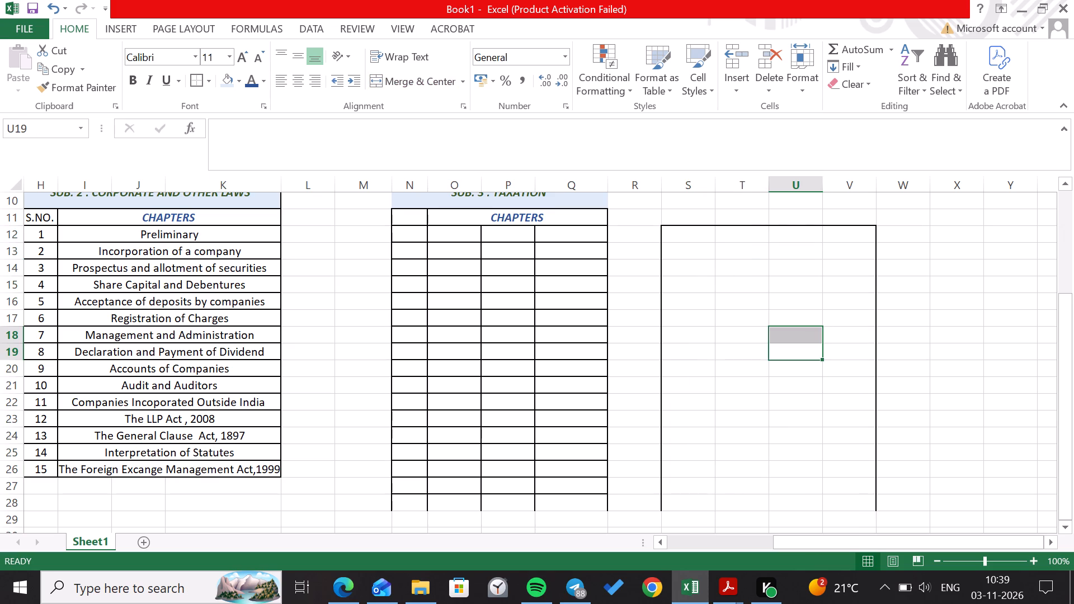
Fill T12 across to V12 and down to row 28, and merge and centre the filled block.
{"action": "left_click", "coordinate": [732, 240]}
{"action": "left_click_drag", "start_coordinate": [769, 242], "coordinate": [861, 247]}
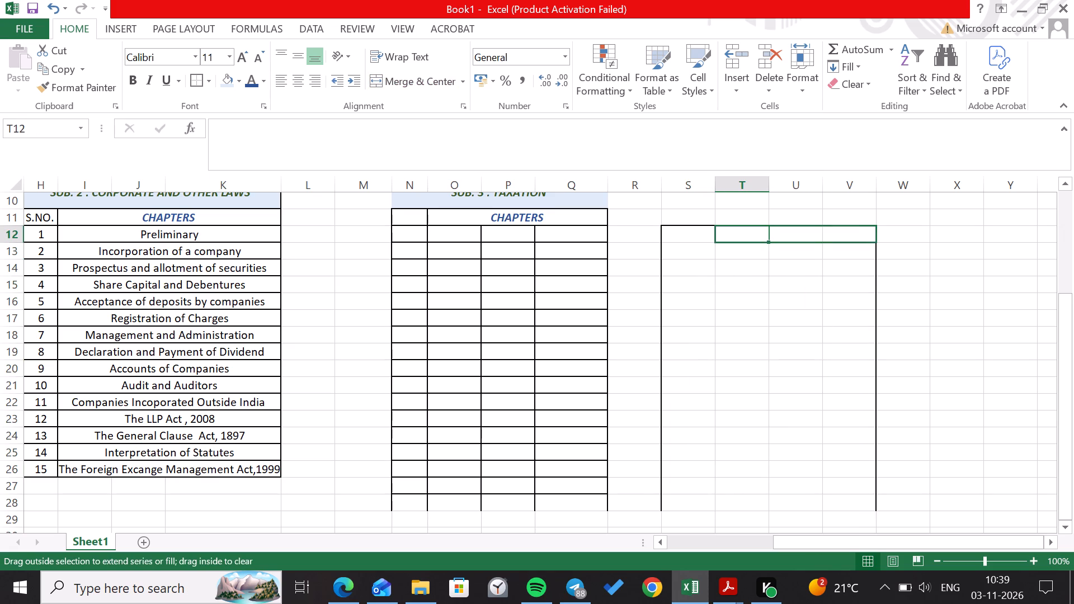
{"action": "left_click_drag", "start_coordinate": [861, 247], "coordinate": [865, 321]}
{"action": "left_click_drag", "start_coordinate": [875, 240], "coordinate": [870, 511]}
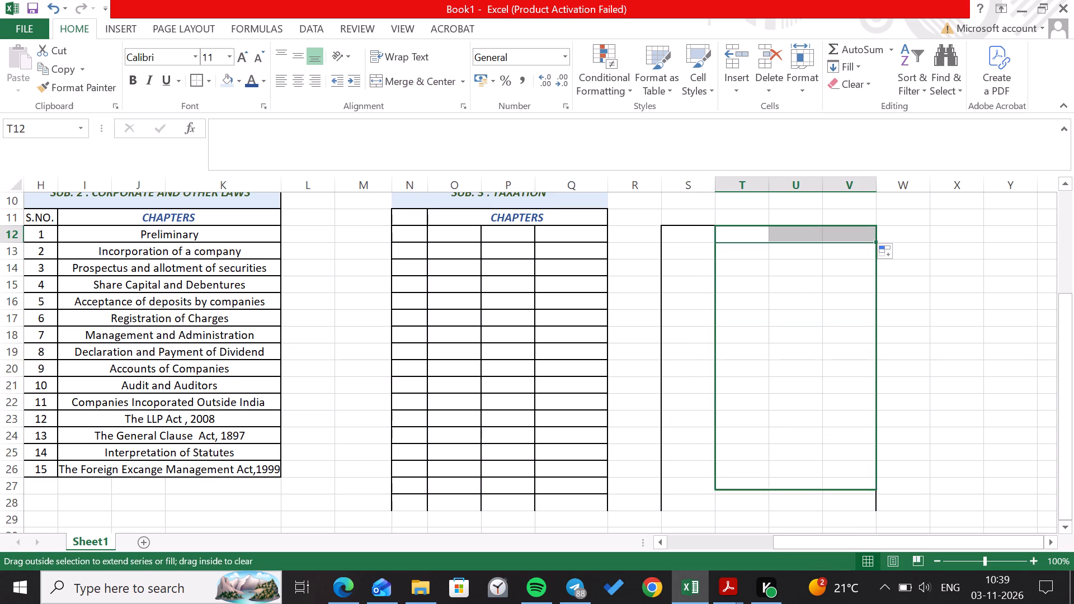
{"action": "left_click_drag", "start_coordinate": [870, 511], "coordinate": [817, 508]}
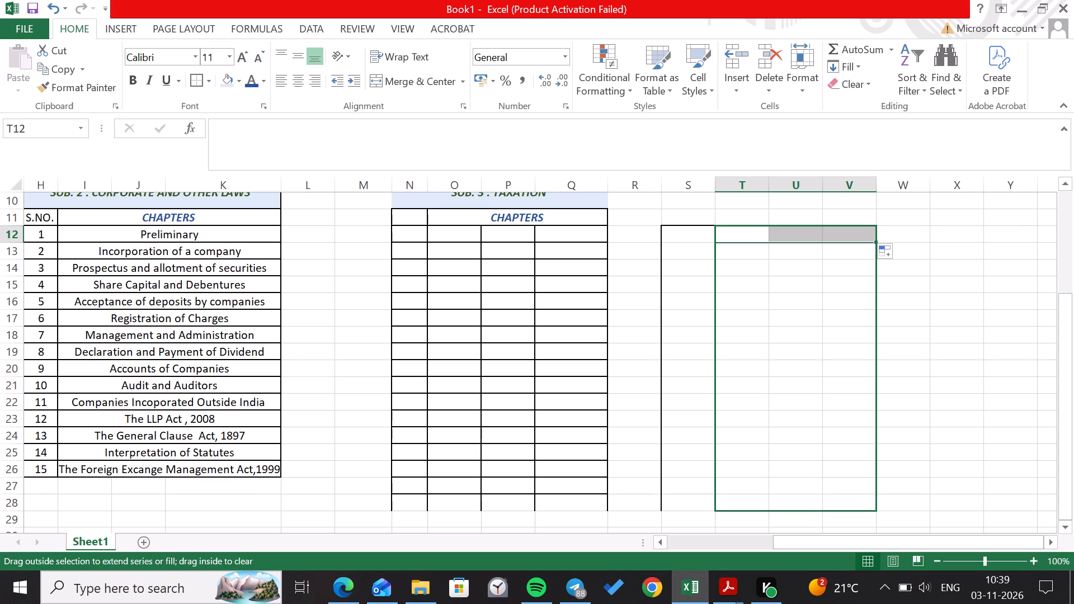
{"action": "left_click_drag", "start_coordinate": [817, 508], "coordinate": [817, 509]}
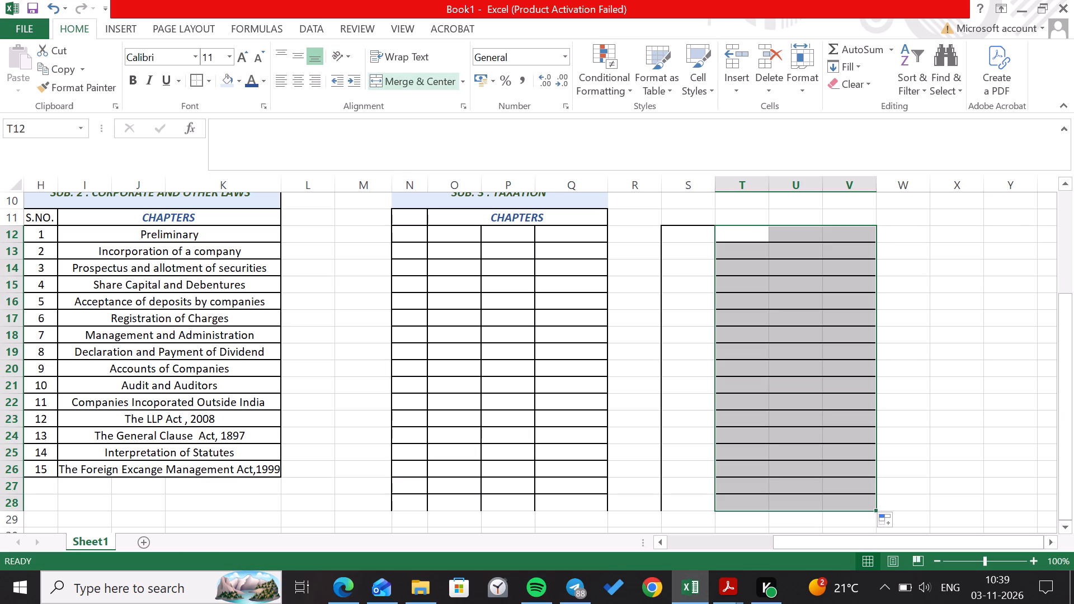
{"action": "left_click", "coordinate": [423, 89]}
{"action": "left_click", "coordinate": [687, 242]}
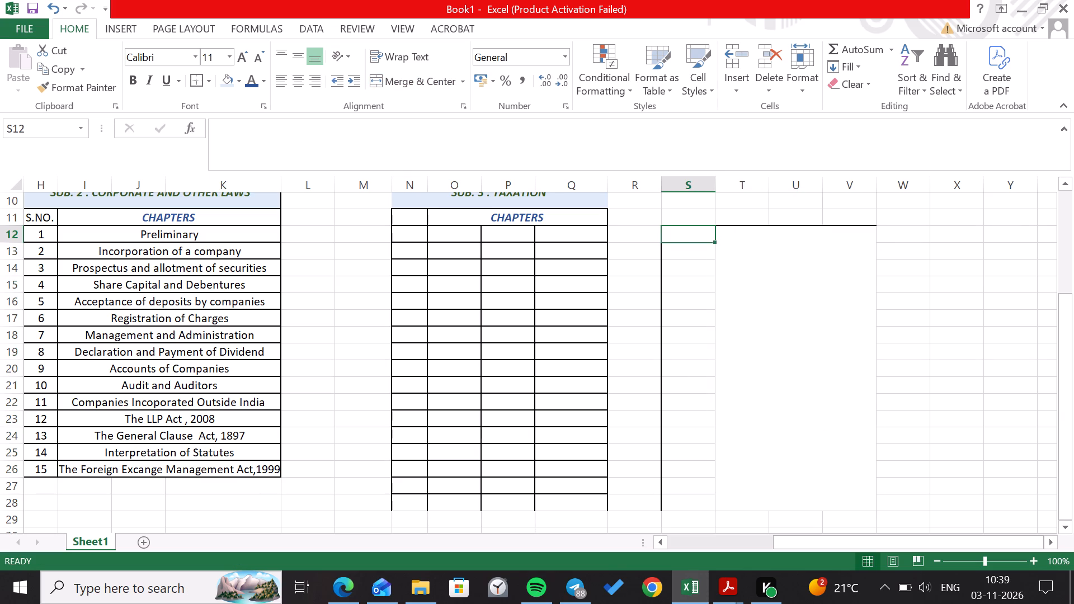
Merge and centre O12:Q12 under the Taxation CHAPTERS heading and repeat that merged format row by row down to row 28.
{"action": "left_click", "coordinate": [469, 238]}
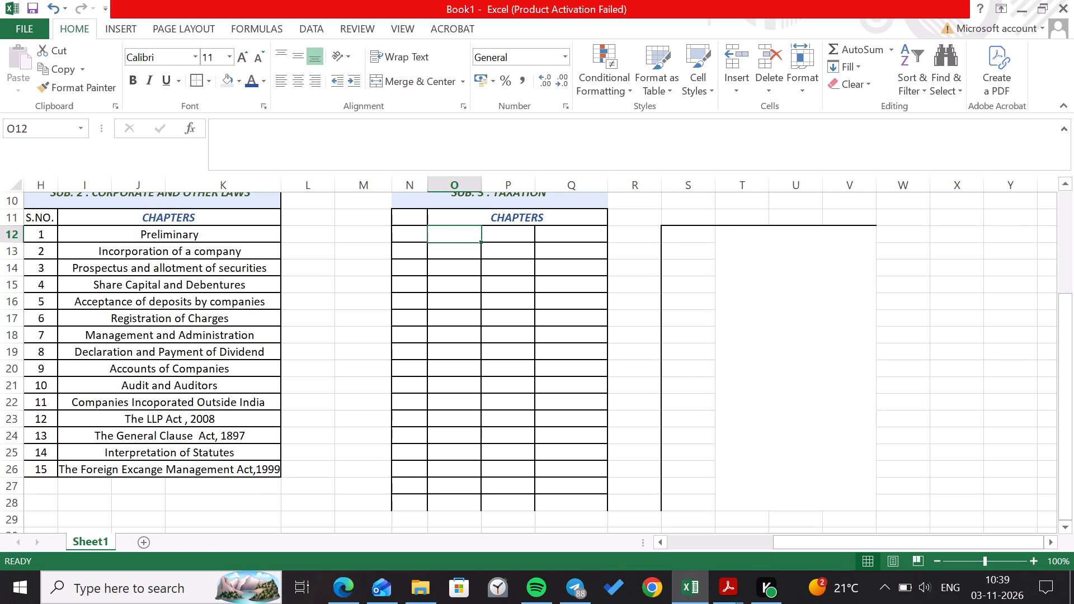
{"action": "left_click_drag", "start_coordinate": [483, 242], "coordinate": [585, 239]}
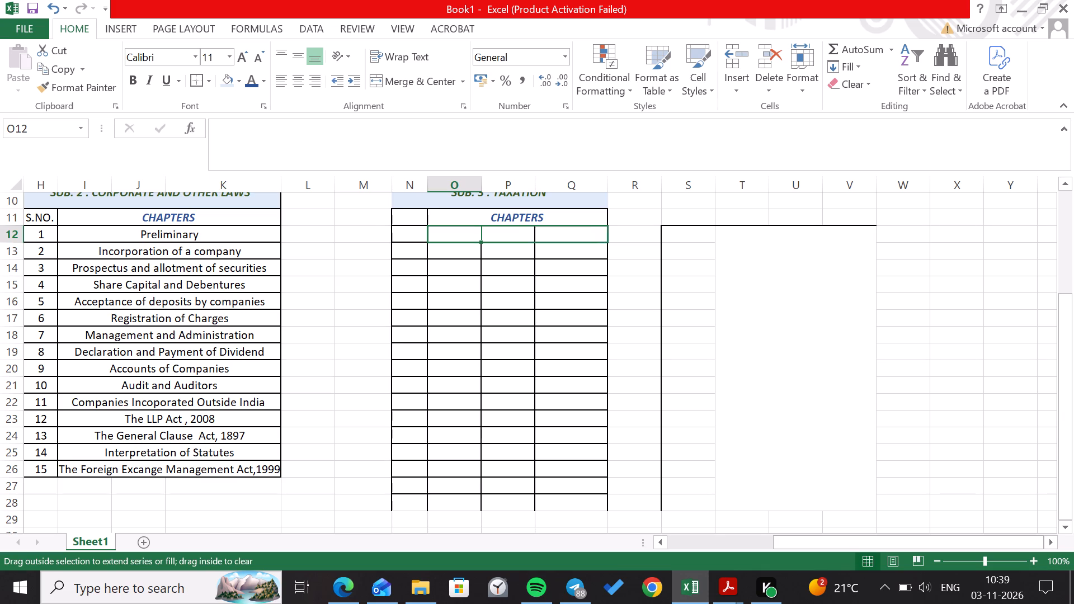
{"action": "left_click_drag", "start_coordinate": [585, 239], "coordinate": [587, 239]}
{"action": "left_click", "coordinate": [385, 73]}
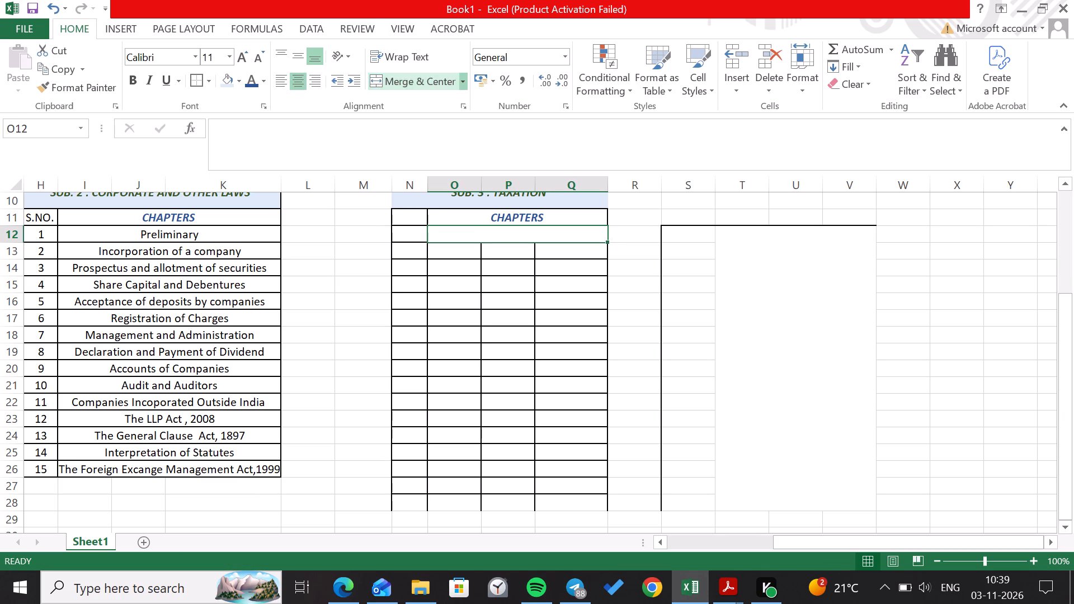
{"action": "left_click", "coordinate": [72, 83]}
{"action": "left_click", "coordinate": [473, 247]}
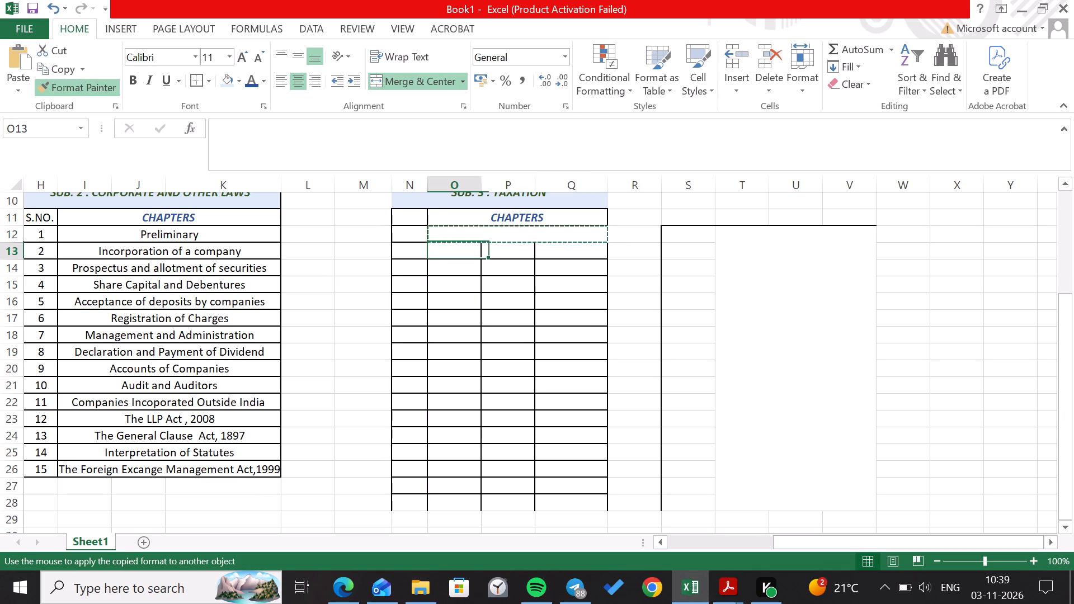
{"action": "left_click_drag", "start_coordinate": [606, 259], "coordinate": [616, 517]}
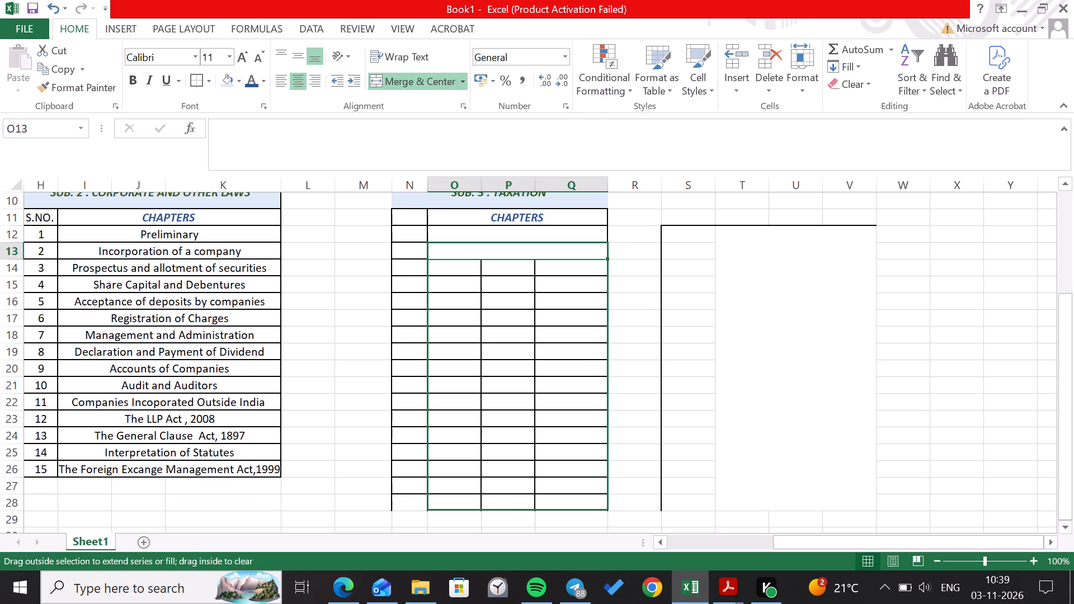
{"action": "left_click_drag", "start_coordinate": [616, 517], "coordinate": [614, 512]}
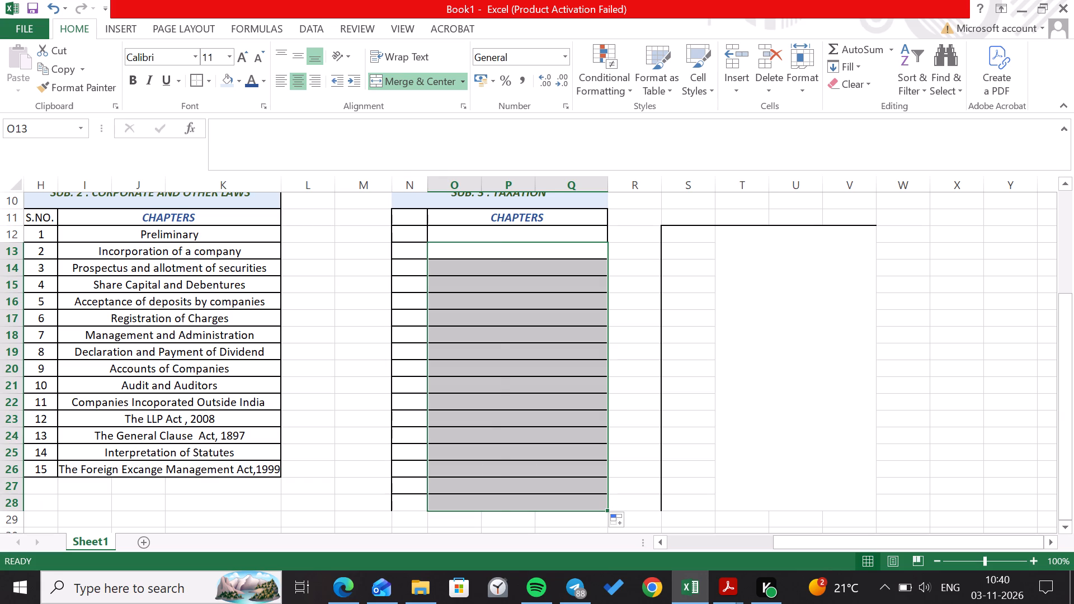
Copy the format of the Taxation chapter rows O12:Q28 to the block starting at T12.
{"action": "left_click", "coordinate": [781, 239]}
{"action": "left_click", "coordinate": [448, 235]}
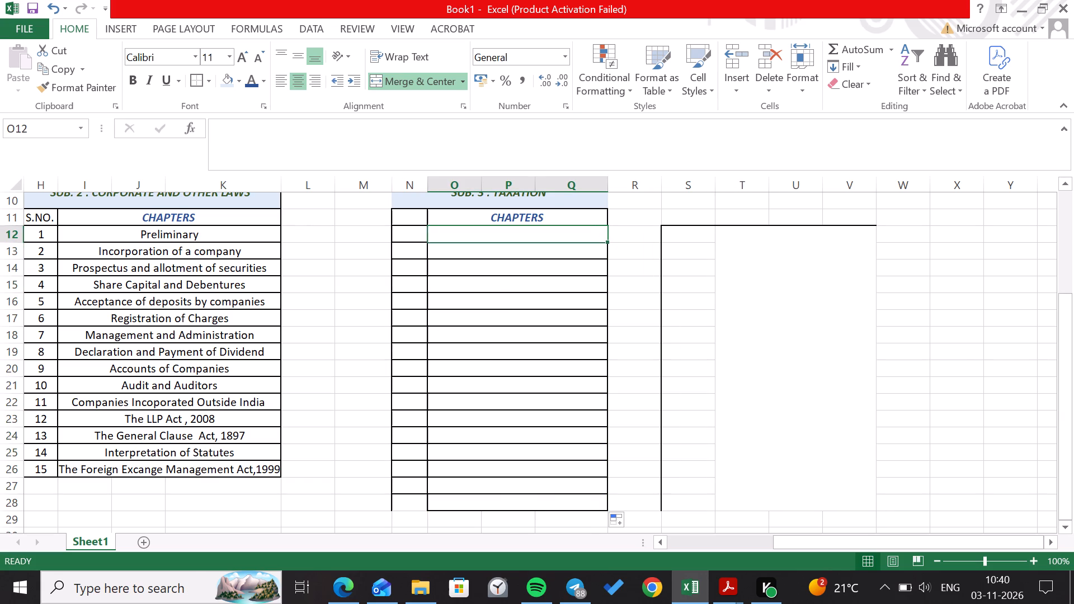
{"action": "left_click_drag", "start_coordinate": [606, 240], "coordinate": [597, 512]}
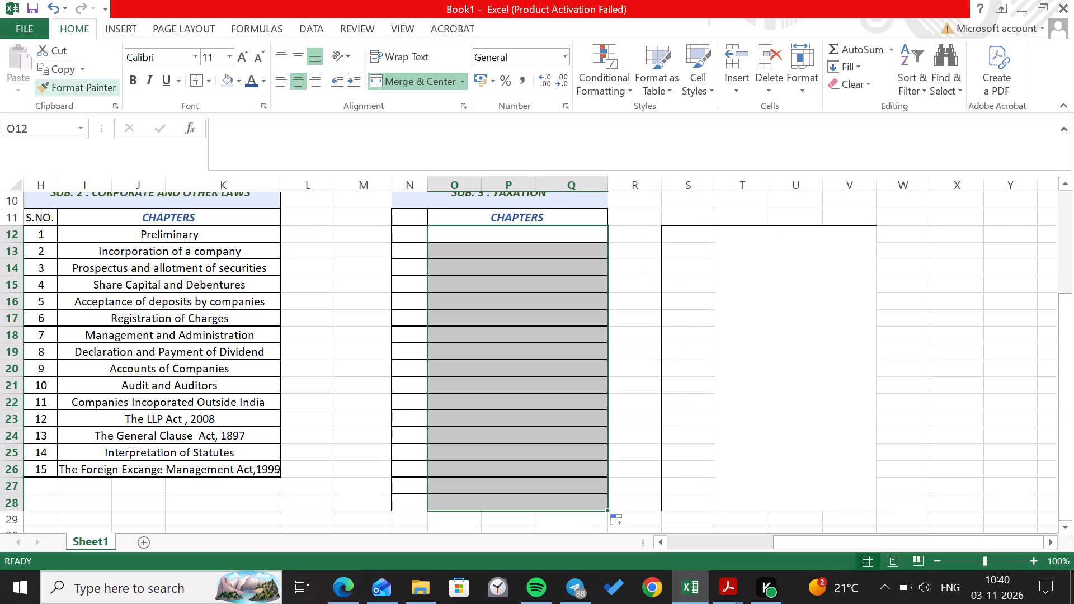
{"action": "left_click", "coordinate": [84, 87]}
{"action": "left_click", "coordinate": [769, 238]}
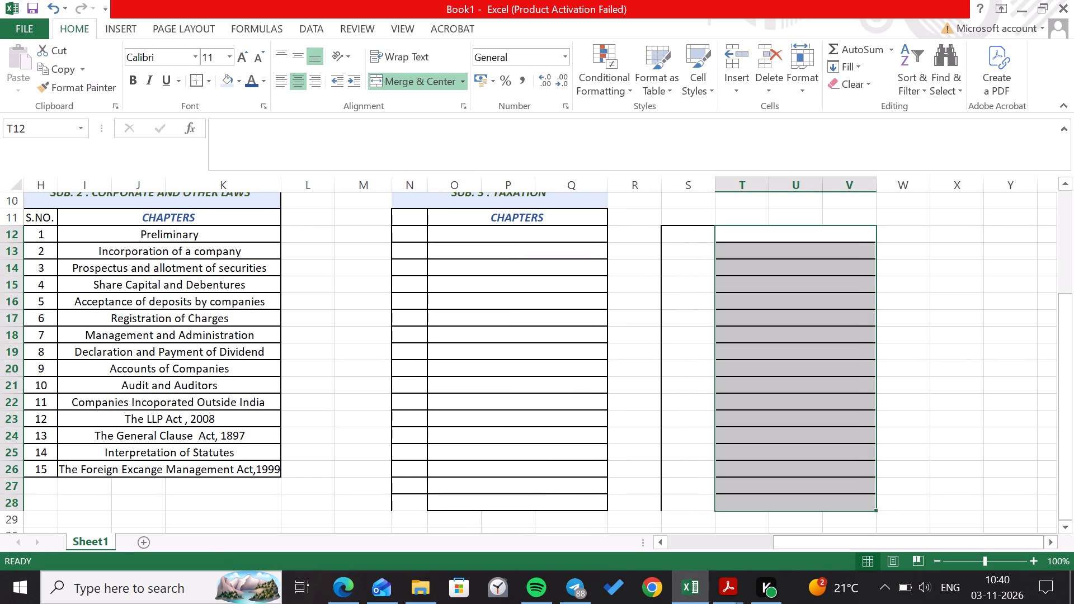
Fill the empty cell S11 across to V11 and merge and centre S11:V11.
{"action": "left_click", "coordinate": [686, 218]}
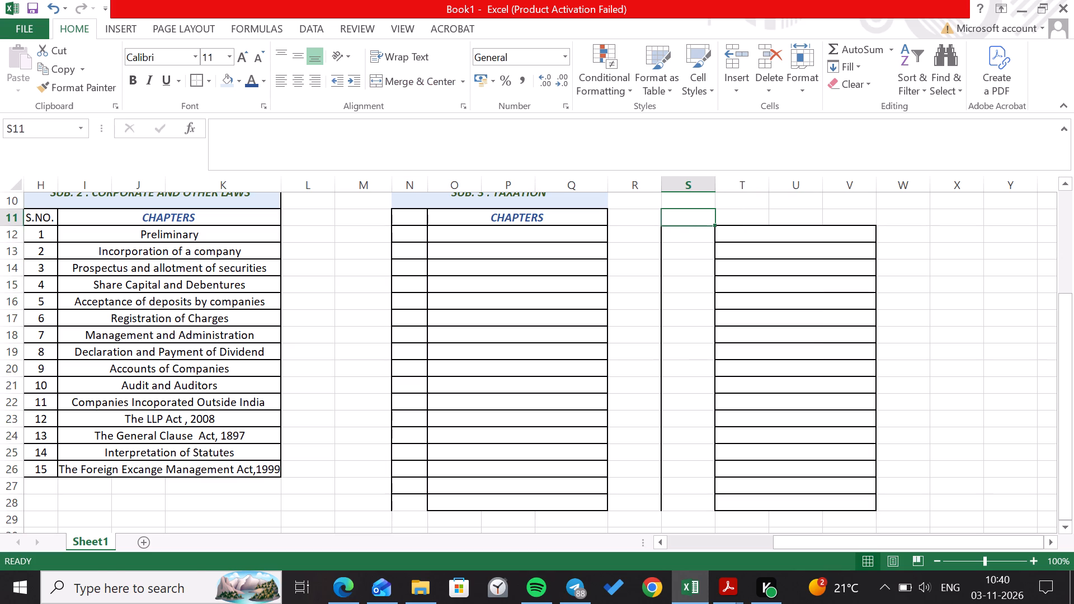
{"action": "left_click_drag", "start_coordinate": [713, 225], "coordinate": [870, 226]}
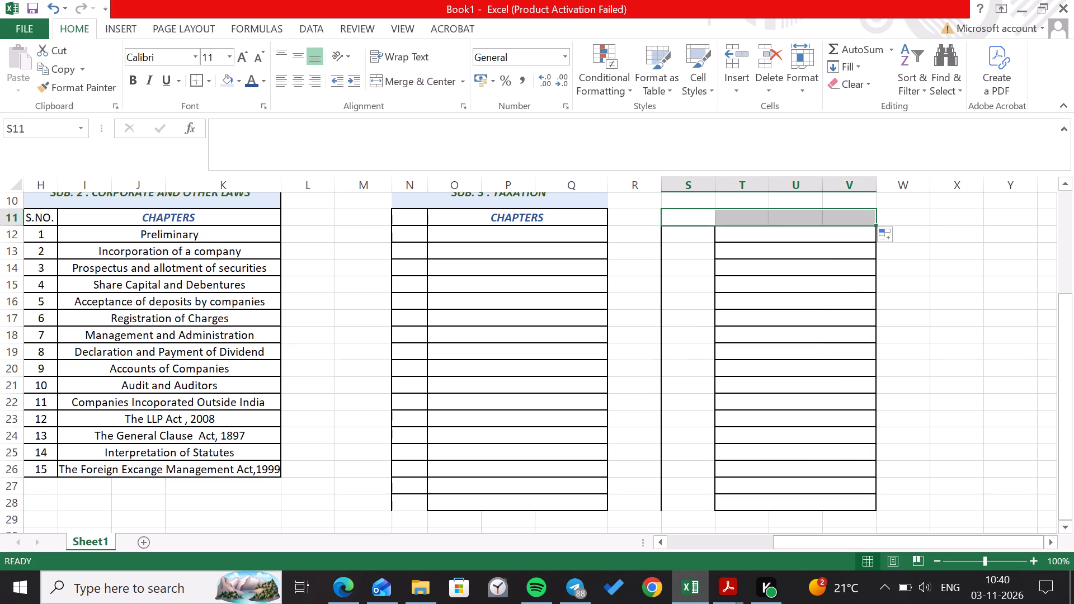
{"action": "left_click", "coordinate": [424, 81]}
{"action": "left_click", "coordinate": [706, 219]}
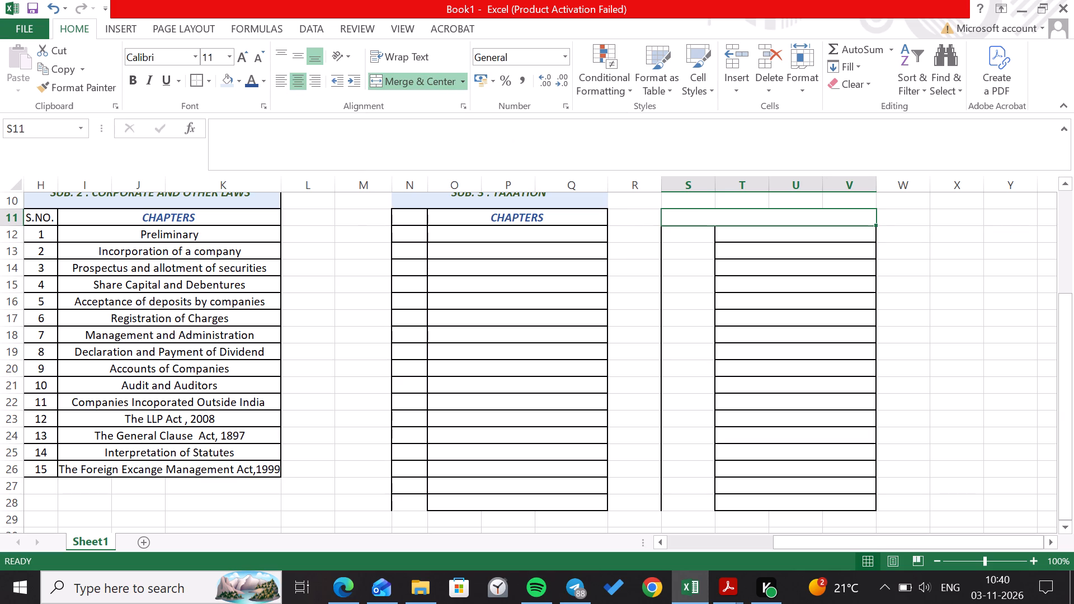
{"action": "left_click", "coordinate": [765, 219]}
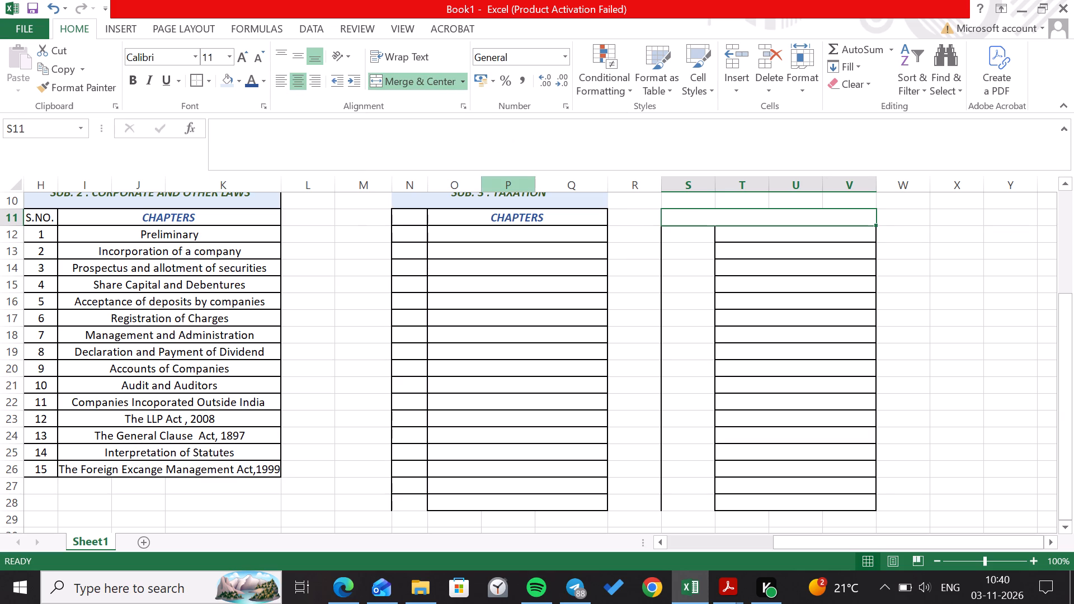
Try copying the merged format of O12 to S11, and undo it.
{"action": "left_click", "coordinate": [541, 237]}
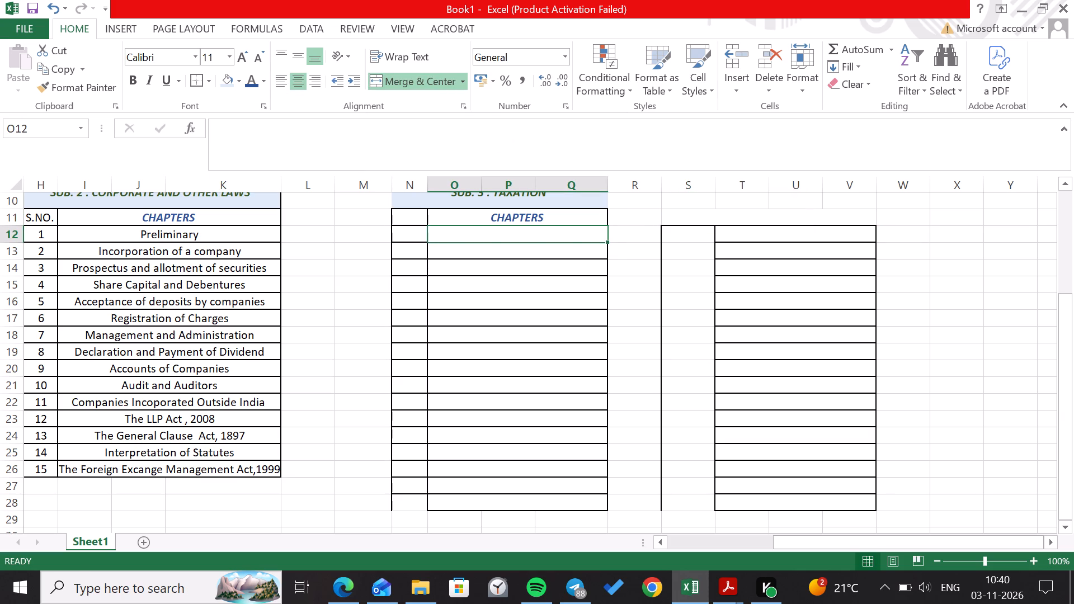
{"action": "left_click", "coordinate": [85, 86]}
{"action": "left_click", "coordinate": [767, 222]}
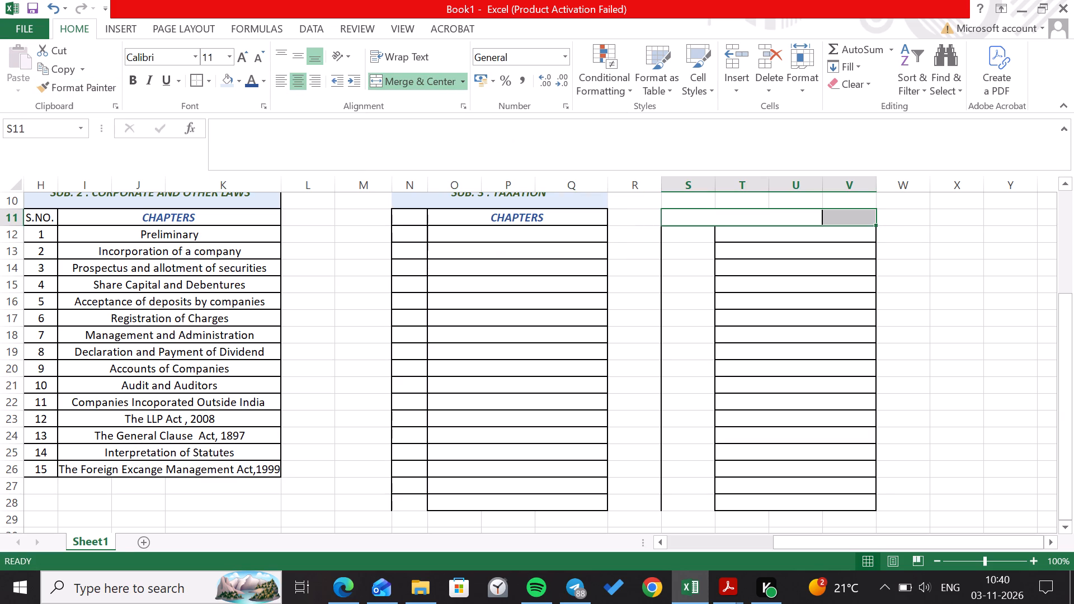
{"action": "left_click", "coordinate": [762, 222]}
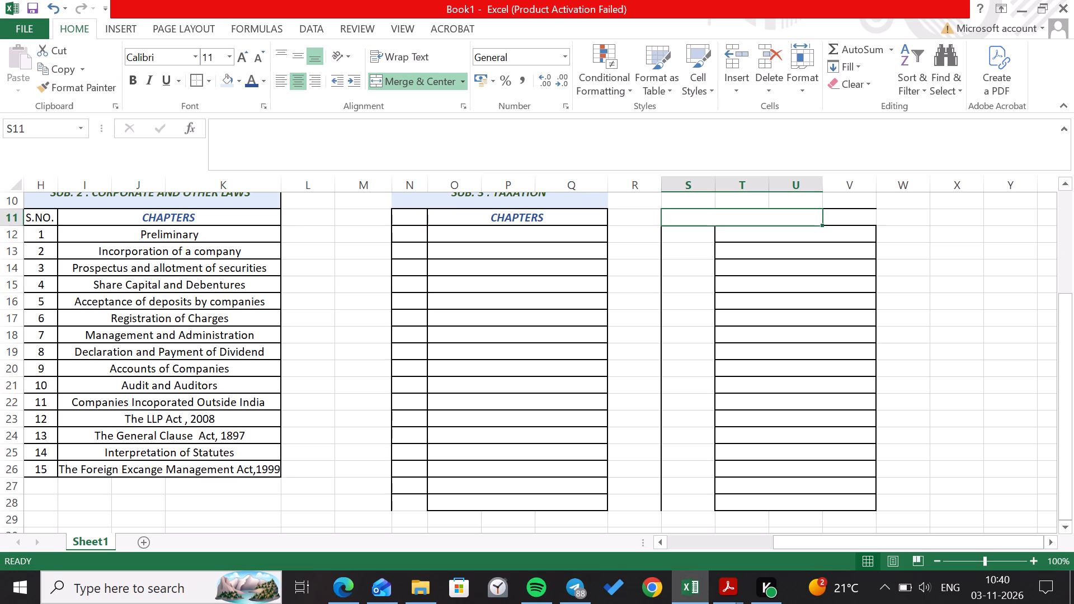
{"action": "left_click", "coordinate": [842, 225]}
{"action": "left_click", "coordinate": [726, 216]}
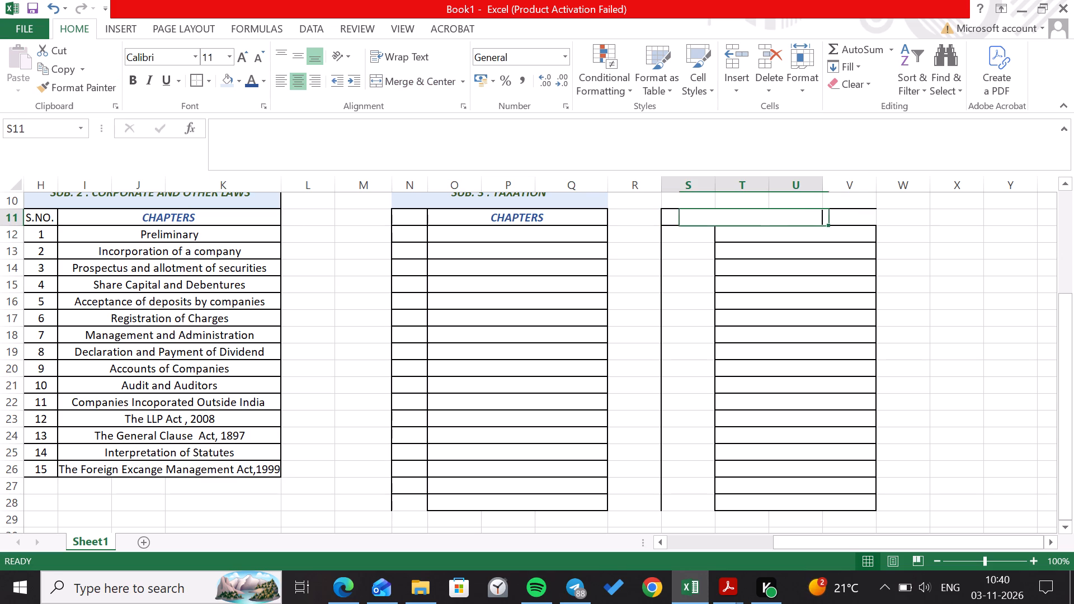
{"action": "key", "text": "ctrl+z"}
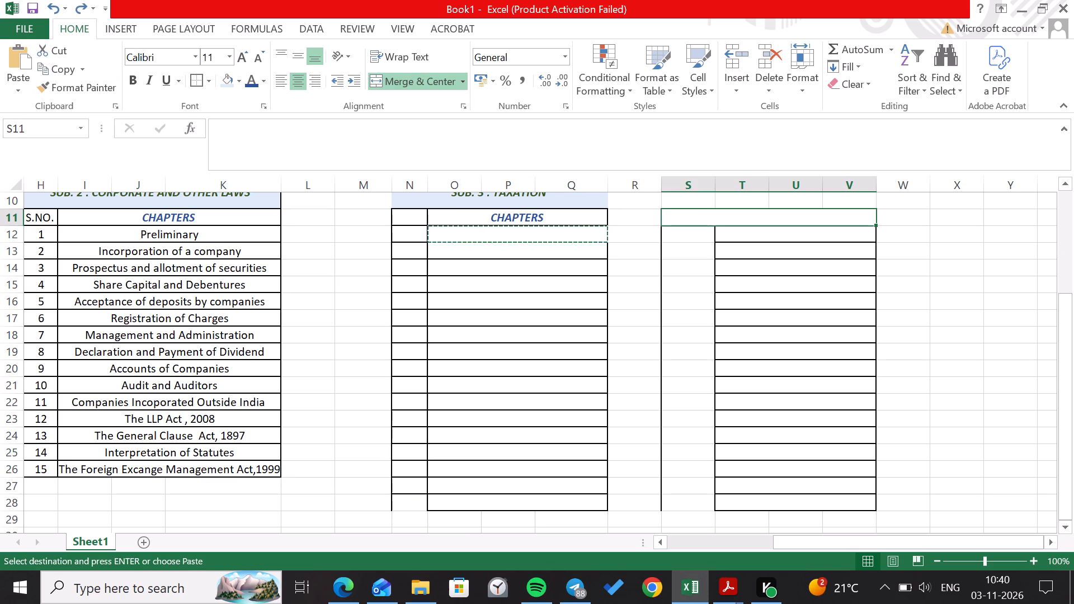
Narrow column S to a width suited to serial numbers.
{"action": "left_click", "coordinate": [706, 251]}
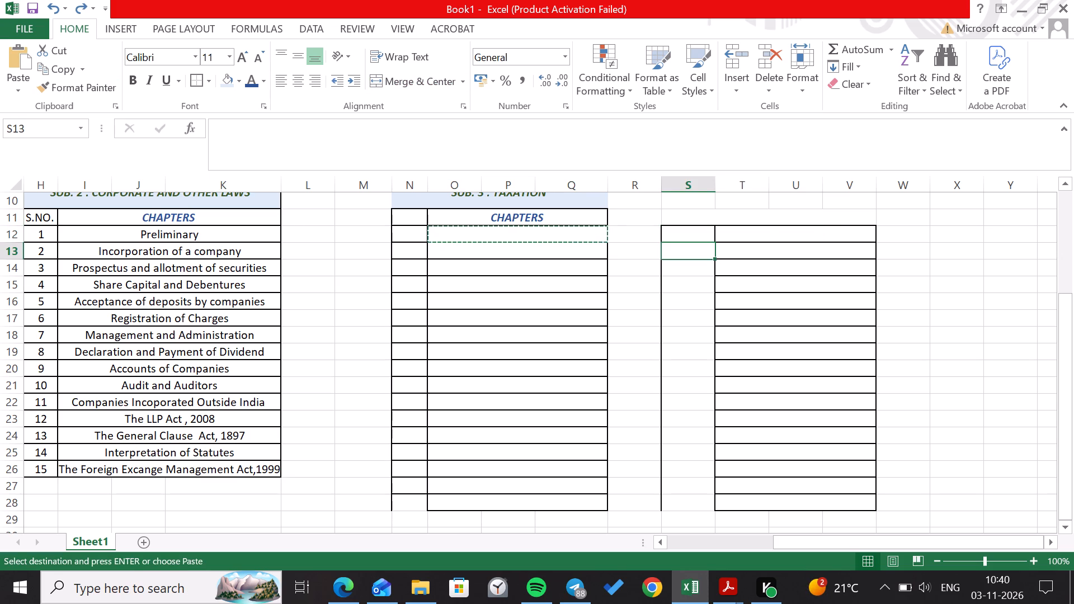
{"action": "left_click", "coordinate": [697, 223]}
{"action": "left_click", "coordinate": [706, 215]}
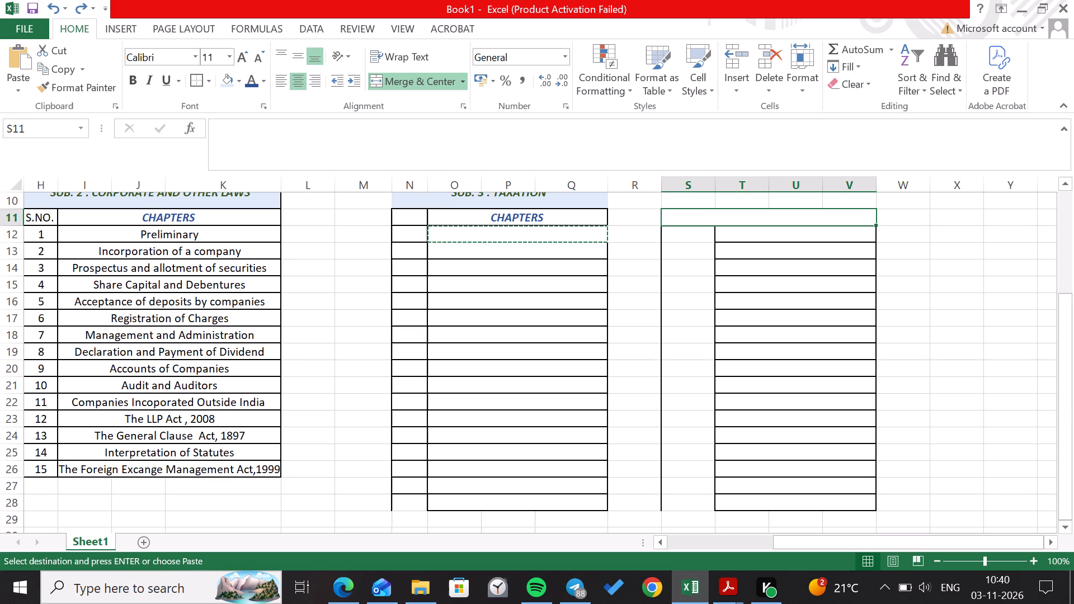
{"action": "left_click_drag", "start_coordinate": [715, 185], "coordinate": [694, 186]}
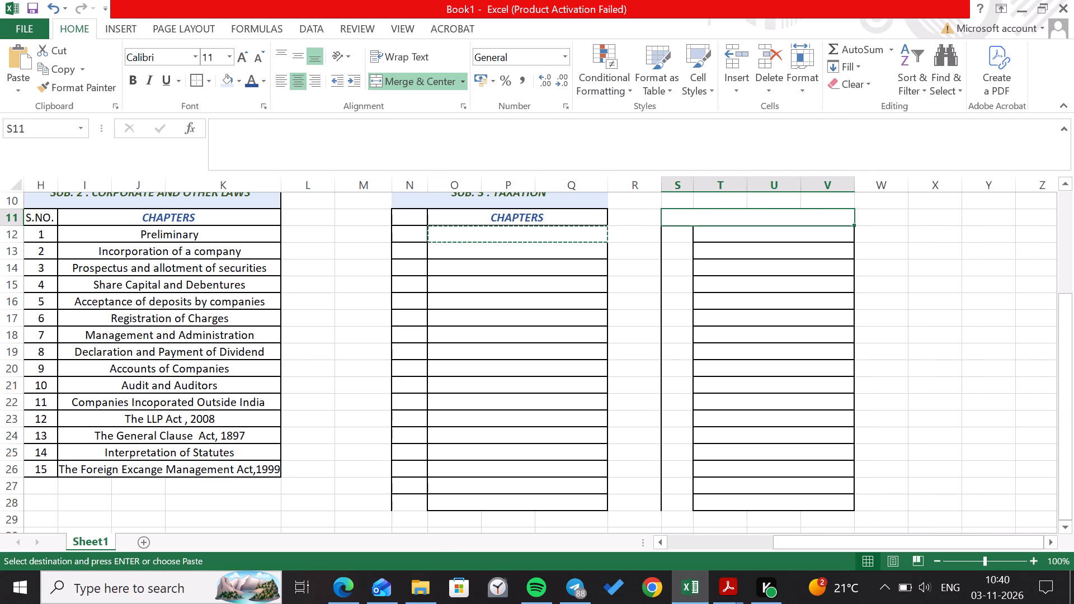
{"action": "left_click_drag", "start_coordinate": [693, 183], "coordinate": [699, 188]}
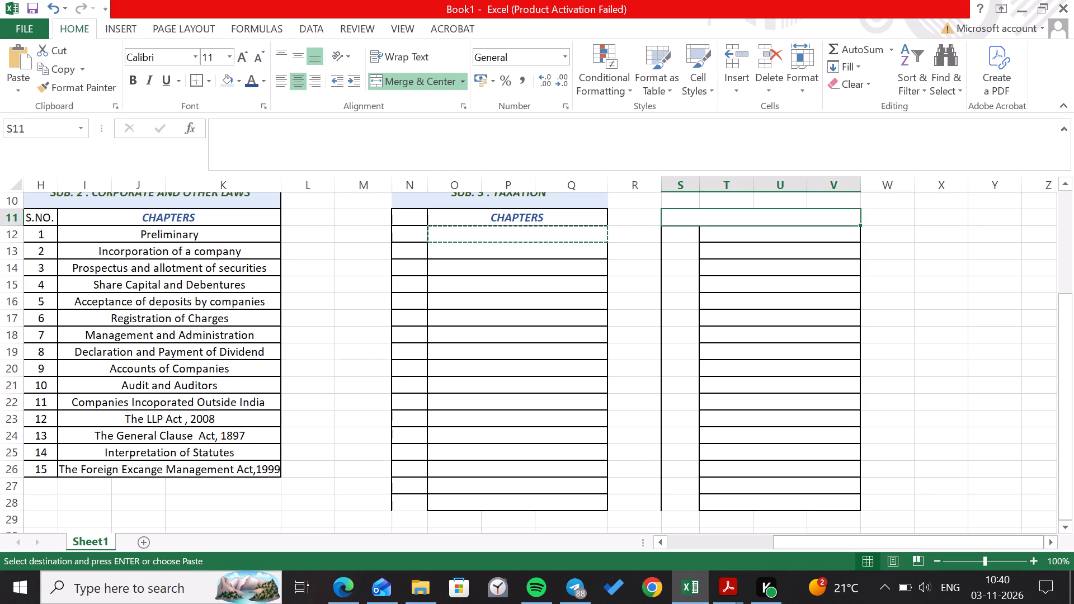
{"action": "left_click", "coordinate": [734, 214]}
{"action": "left_click", "coordinate": [747, 224]}
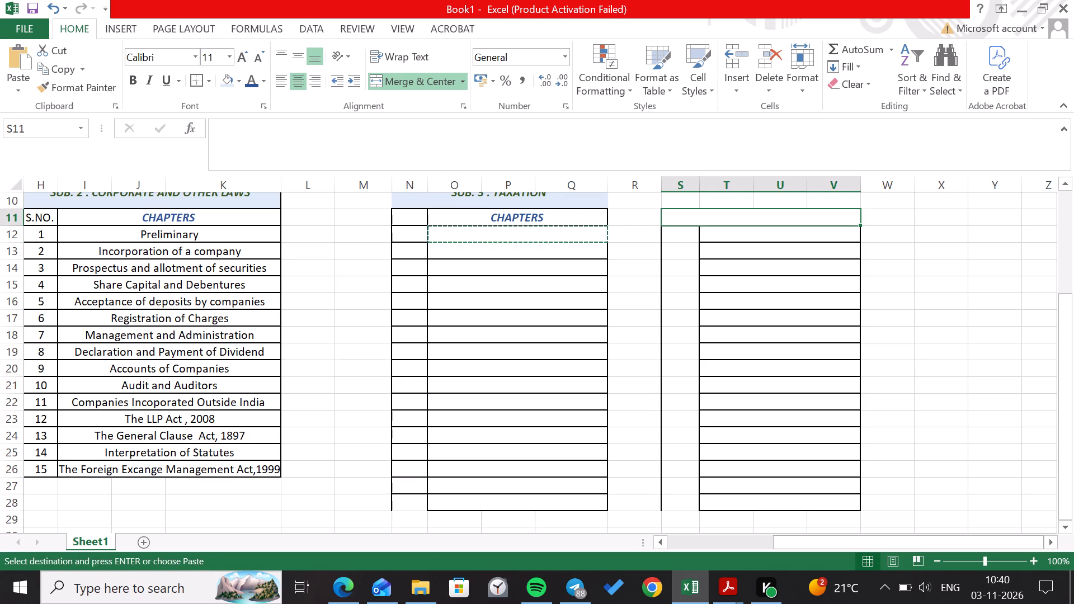
Widen column S slightly.
{"action": "left_click", "coordinate": [752, 235]}
{"action": "left_click", "coordinate": [684, 211]}
{"action": "left_click", "coordinate": [698, 184]}
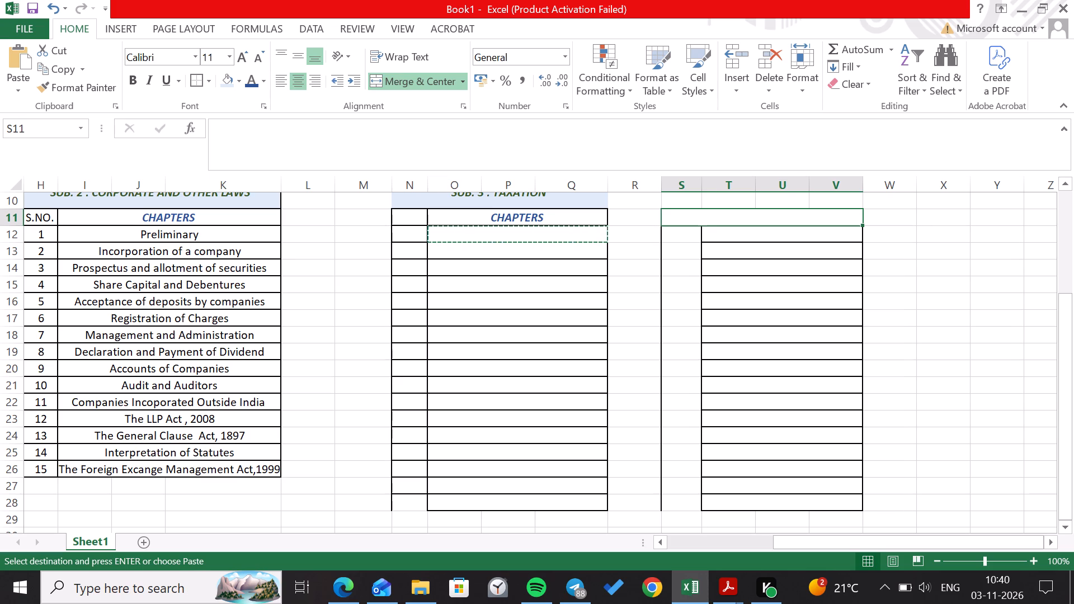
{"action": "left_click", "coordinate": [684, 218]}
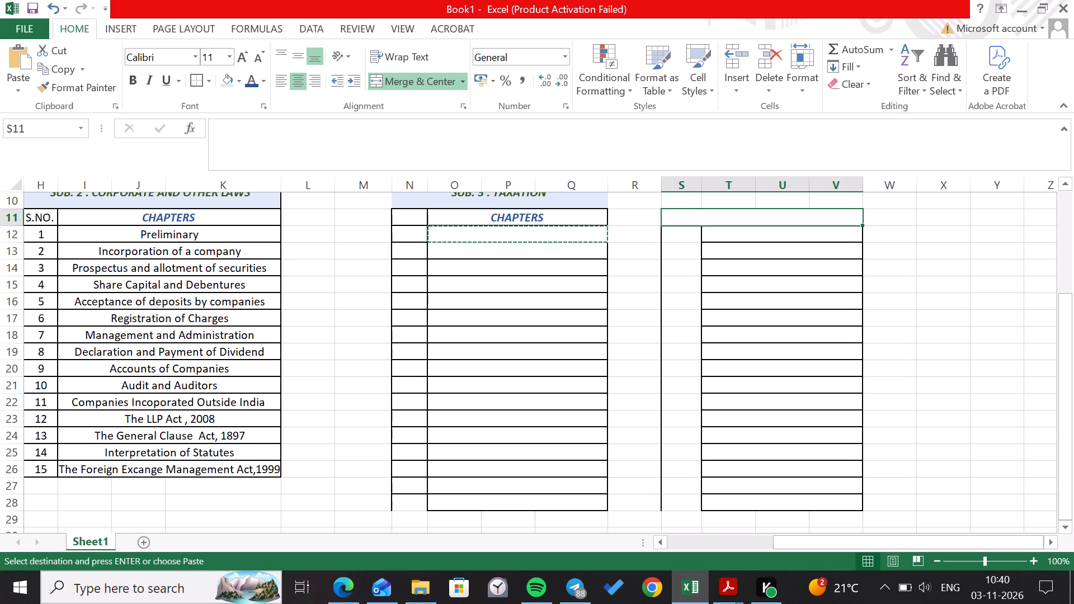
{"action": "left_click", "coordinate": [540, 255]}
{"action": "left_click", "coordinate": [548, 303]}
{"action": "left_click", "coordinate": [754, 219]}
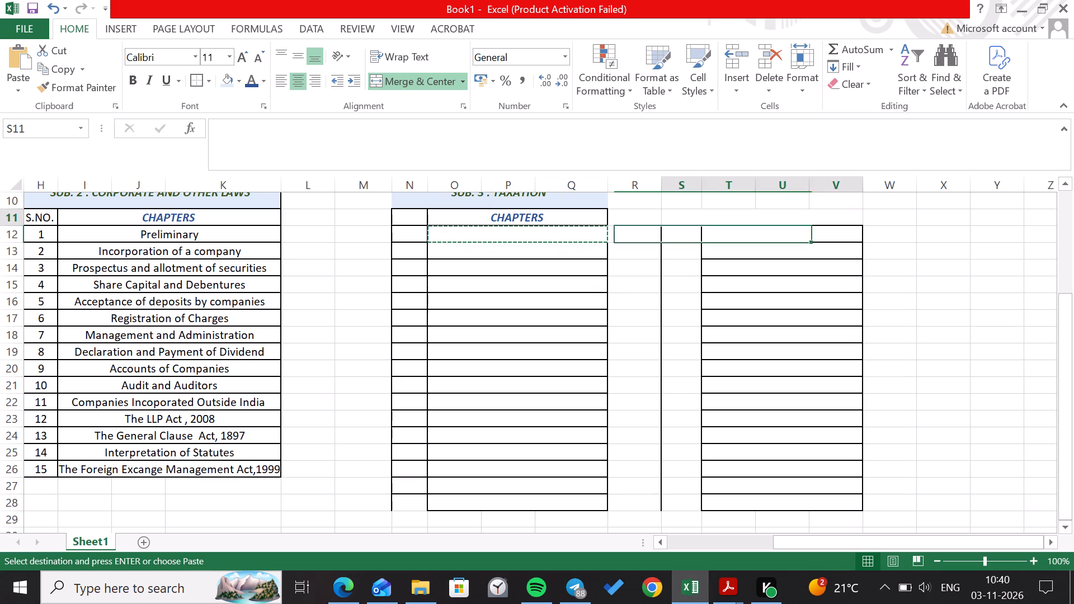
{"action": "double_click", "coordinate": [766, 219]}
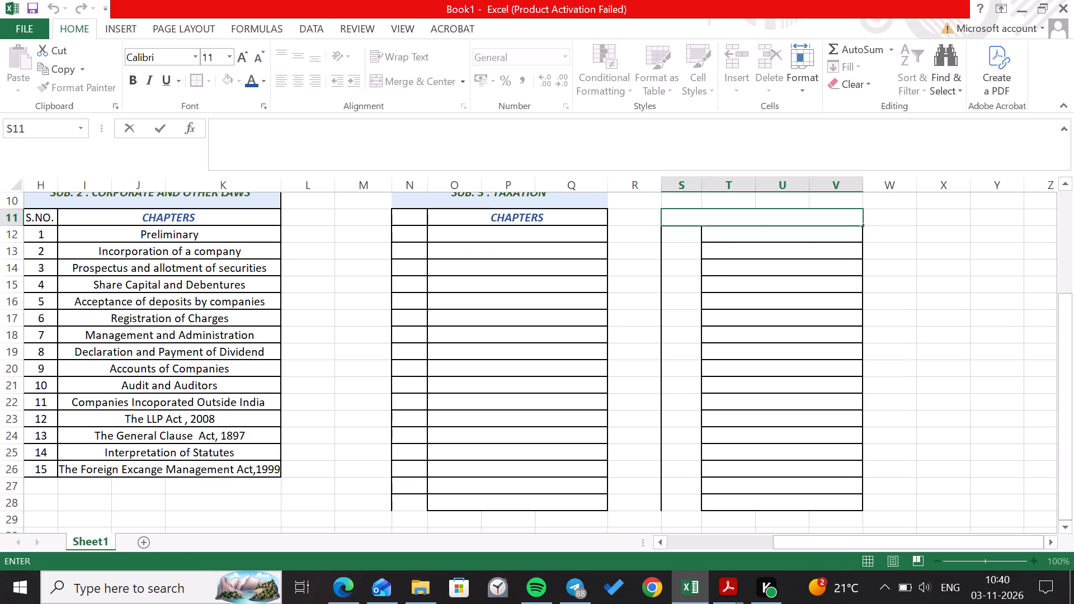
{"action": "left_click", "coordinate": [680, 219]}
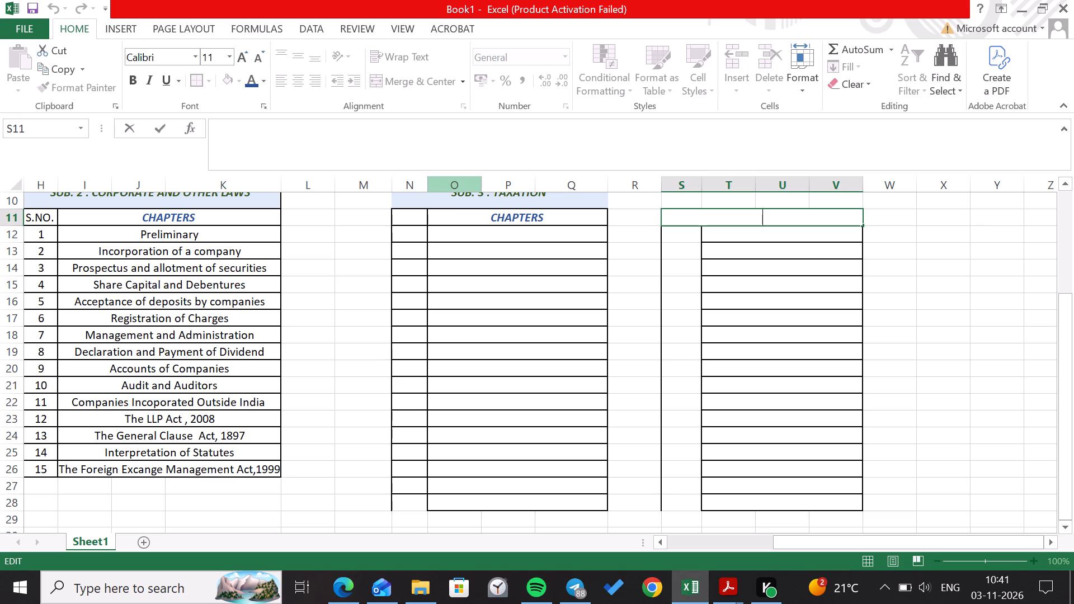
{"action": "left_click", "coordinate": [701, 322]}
Apply a border to the merged heading cell S11:V11 and unmerge it.
{"action": "left_click", "coordinate": [738, 215]}
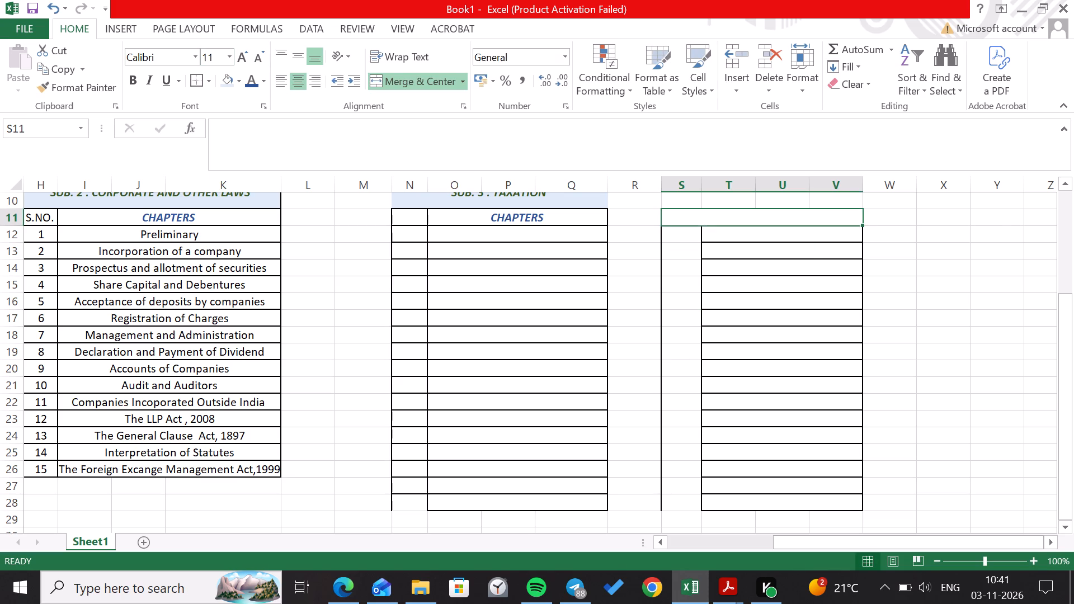
{"action": "left_click", "coordinate": [193, 75]}
{"action": "left_click", "coordinate": [392, 82]}
{"action": "left_click", "coordinate": [676, 258]}
Apply a border to cell S11, separating it from the rest of the heading row.
{"action": "left_click", "coordinate": [682, 223]}
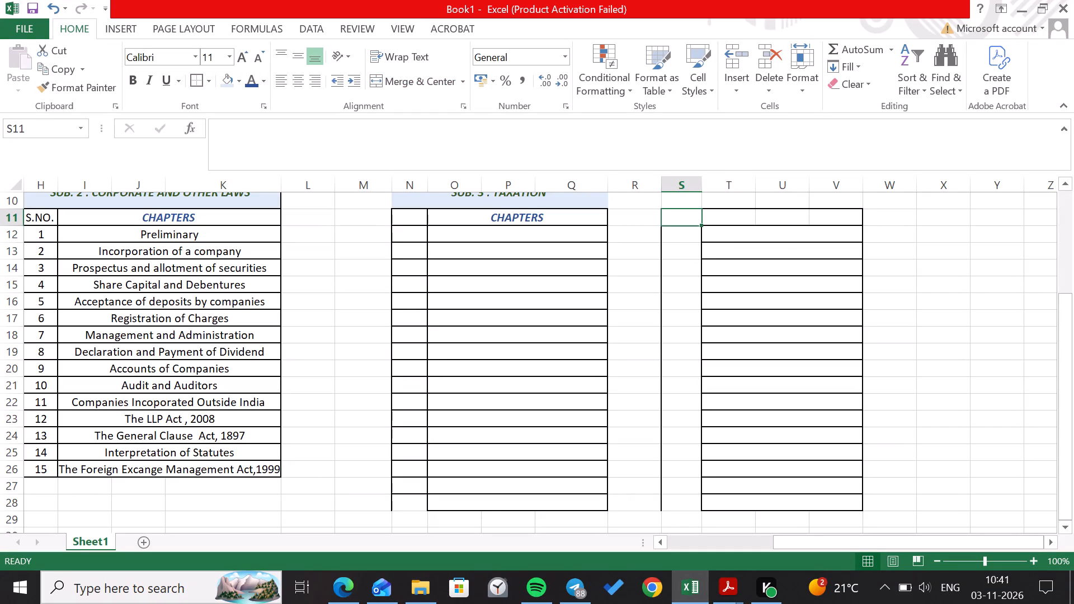
{"action": "left_click", "coordinate": [189, 79]}
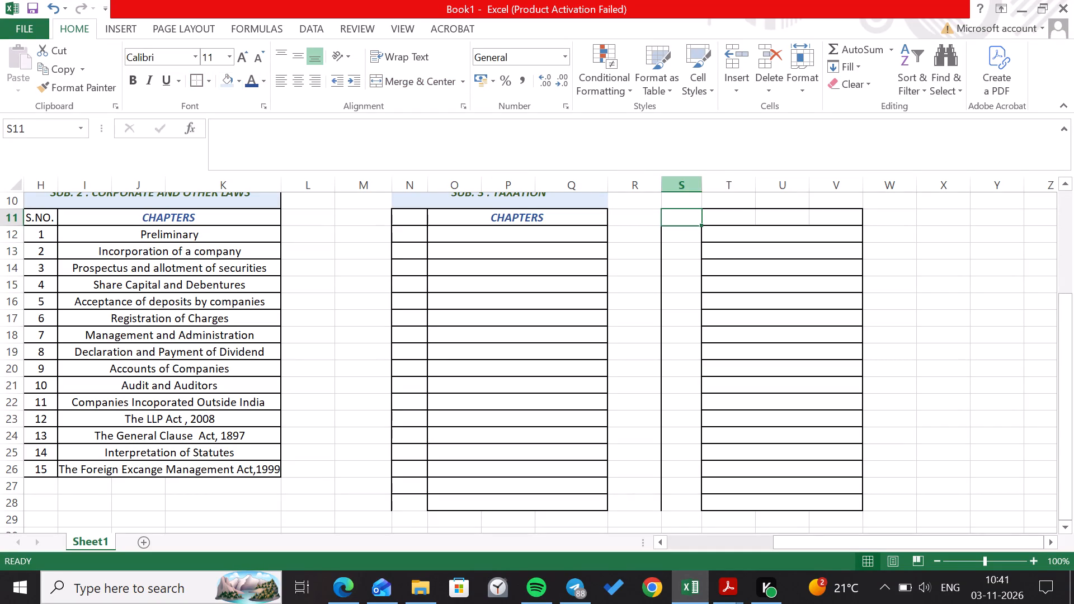
Fill T11 across to V11, merge and centre T11:V11, and apply a border to the merged cell.
{"action": "left_click", "coordinate": [779, 218]}
{"action": "left_click", "coordinate": [740, 223]}
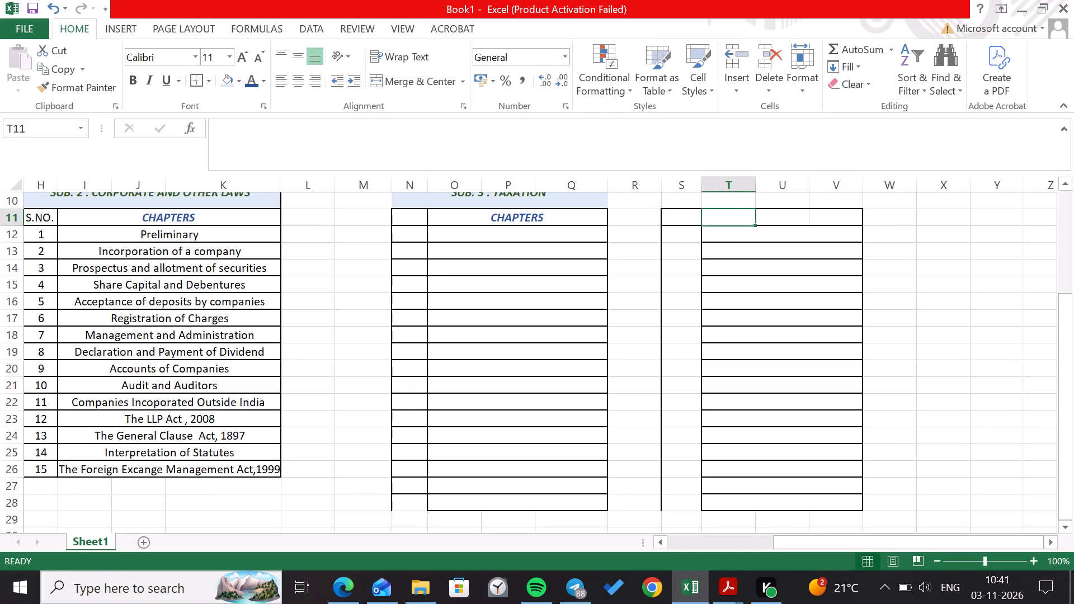
{"action": "left_click_drag", "start_coordinate": [755, 222], "coordinate": [850, 223]}
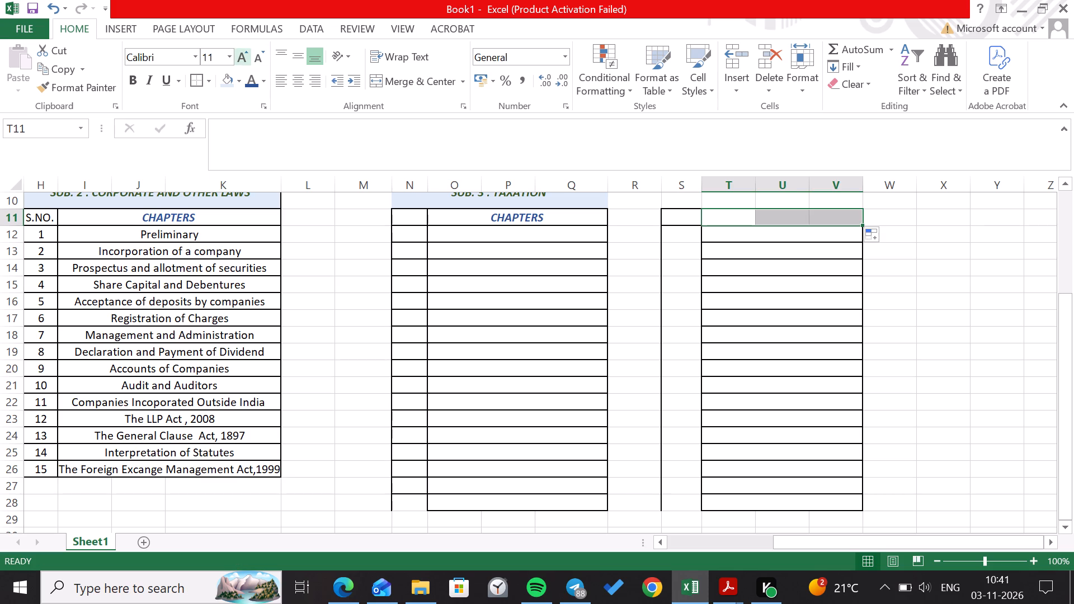
{"action": "left_click", "coordinate": [401, 79]}
{"action": "left_click", "coordinate": [679, 234]}
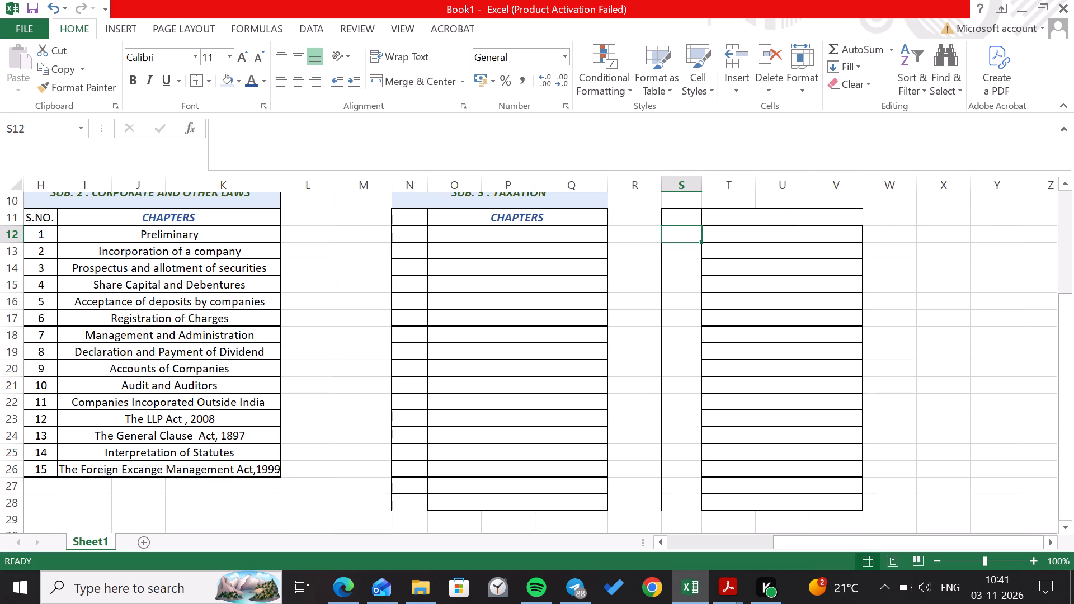
{"action": "left_click", "coordinate": [739, 223]}
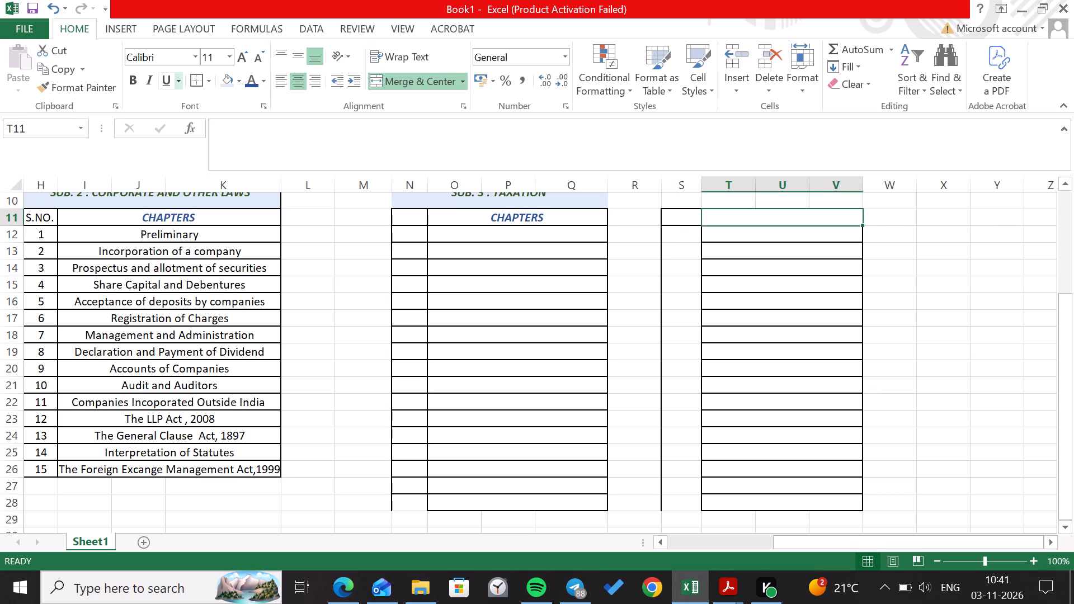
{"action": "left_click", "coordinate": [190, 83]}
Enter the heading "S.No." in cell S11.
{"action": "left_click", "coordinate": [674, 217]}
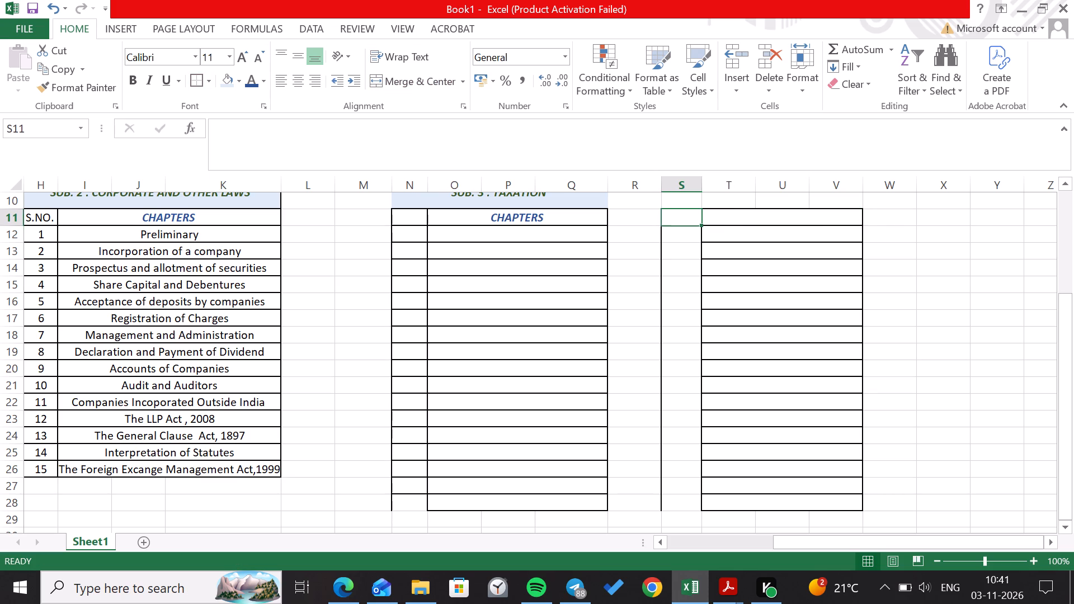
{"action": "left_click", "coordinate": [684, 225]}
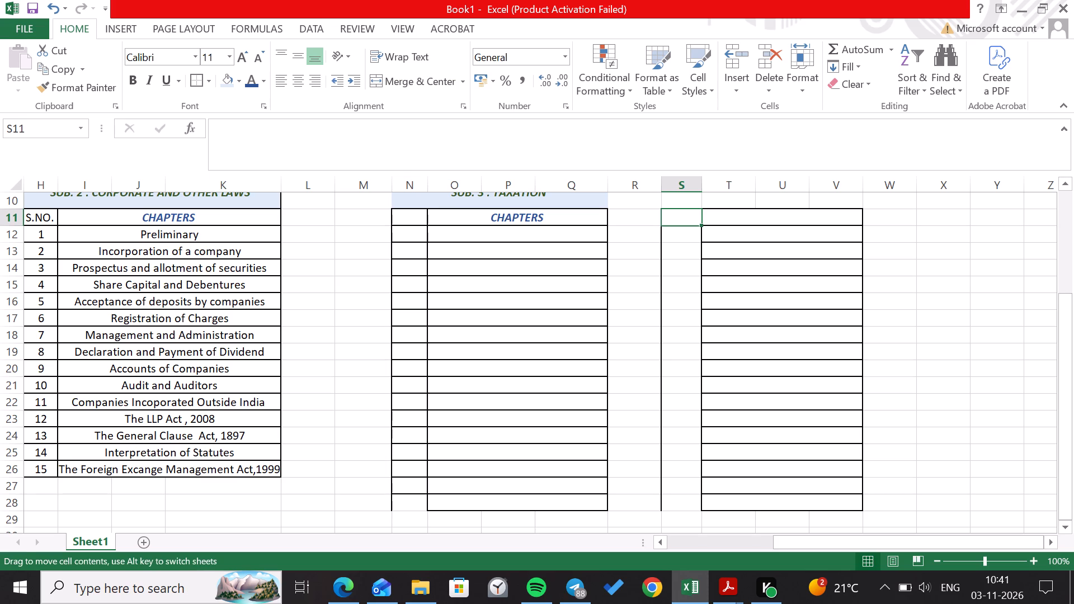
{"action": "left_click", "coordinate": [684, 223]}
{"action": "double_click", "coordinate": [683, 219]}
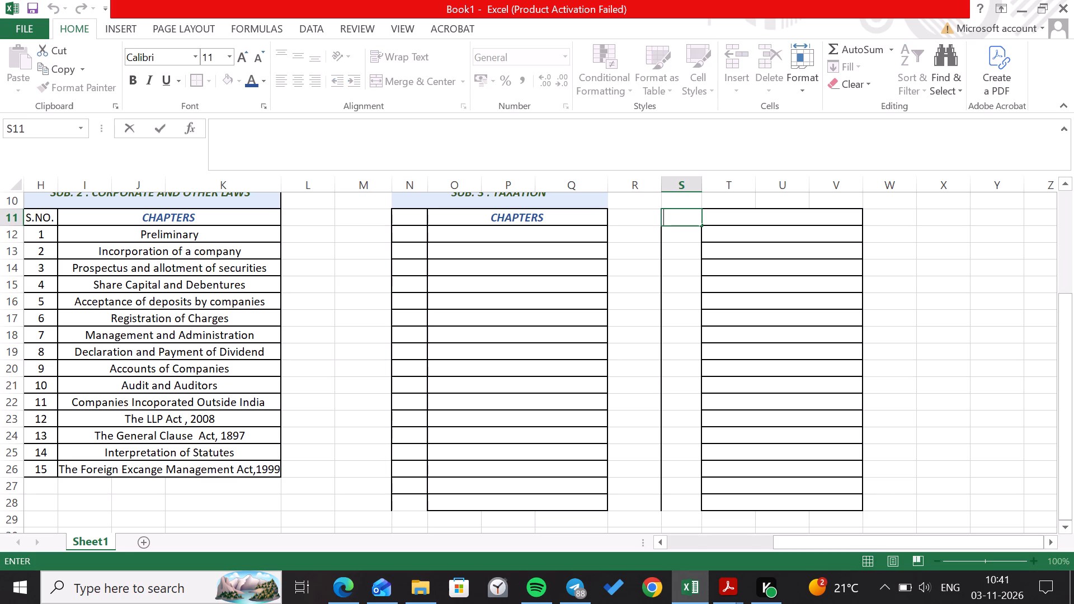
{"action": "key", "text": "shift+s"}
{"action": "type", "text": ".no."}
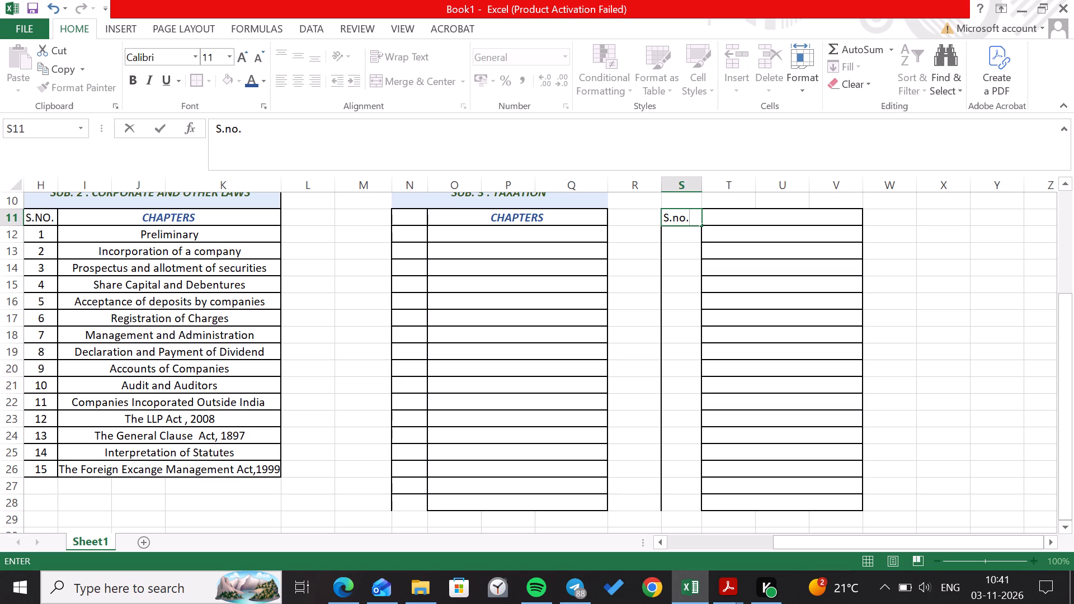
{"action": "key", "text": "BackSpace"}
{"action": "key", "text": "BackSpace"}
{"action": "key", "text": "BackSpace"}
{"action": "type", "text": "No"}
{"action": "key", "text": "period"}
{"action": "left_click", "coordinate": [691, 218]}
{"action": "scroll", "coordinate": [642, 279], "scroll_direction": "down", "scroll_amount": 4}
{"action": "left_click", "coordinate": [675, 431]}
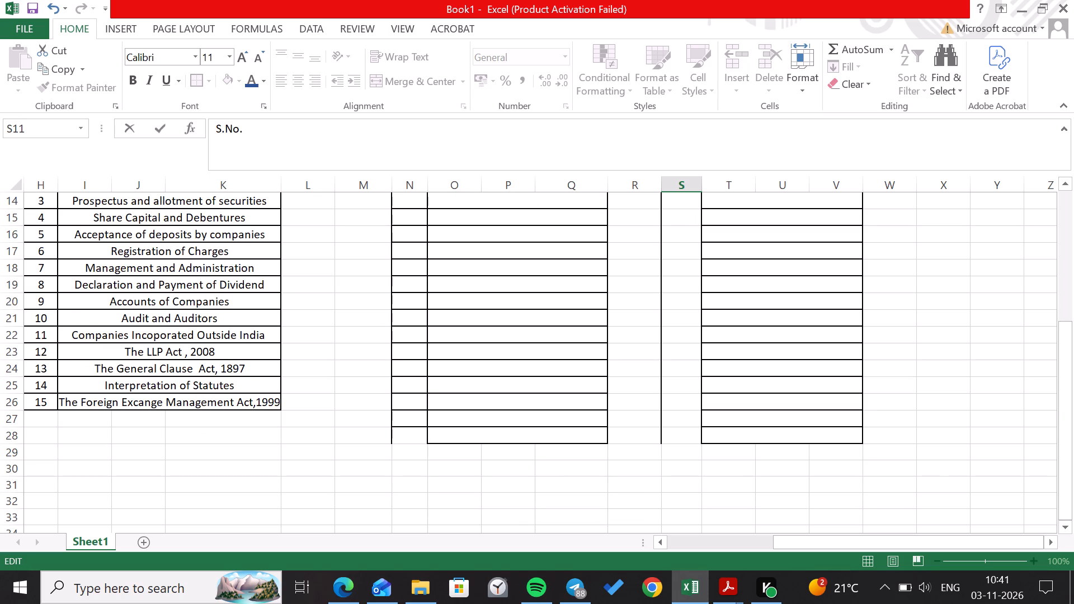
{"action": "scroll", "coordinate": [680, 446], "scroll_direction": "up", "scroll_amount": 4}
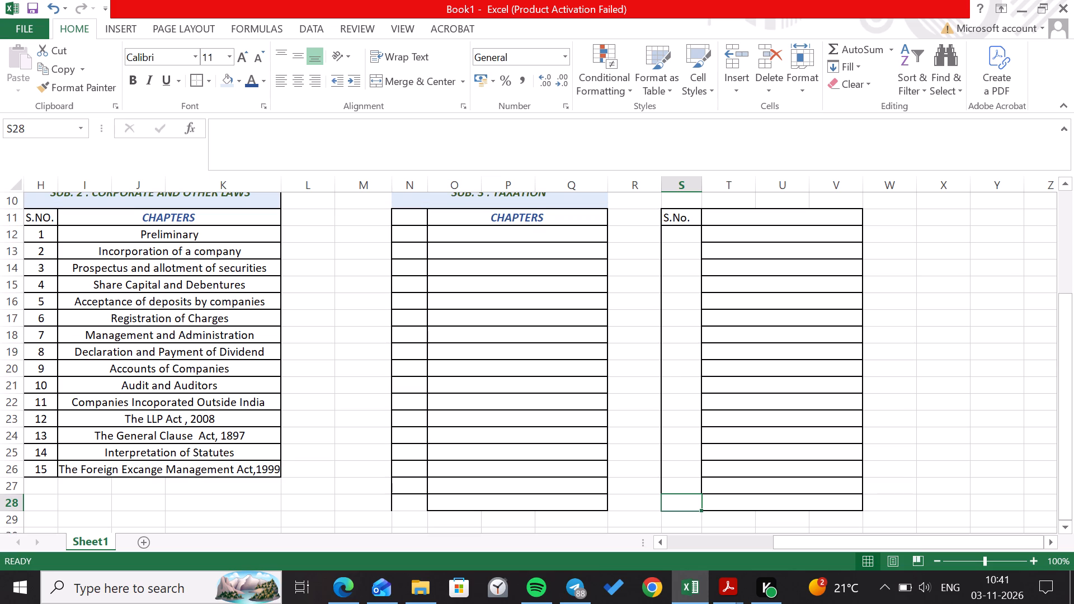
Fill the empty bordered cell S12 down to S28.
{"action": "left_click", "coordinate": [681, 237]}
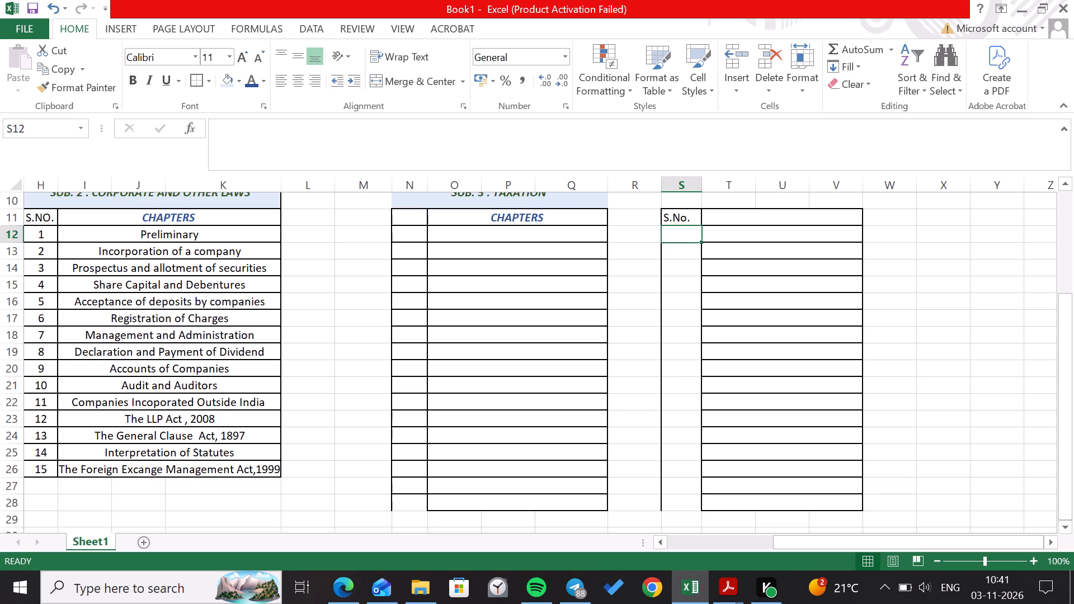
{"action": "left_click_drag", "start_coordinate": [700, 242], "coordinate": [701, 518]}
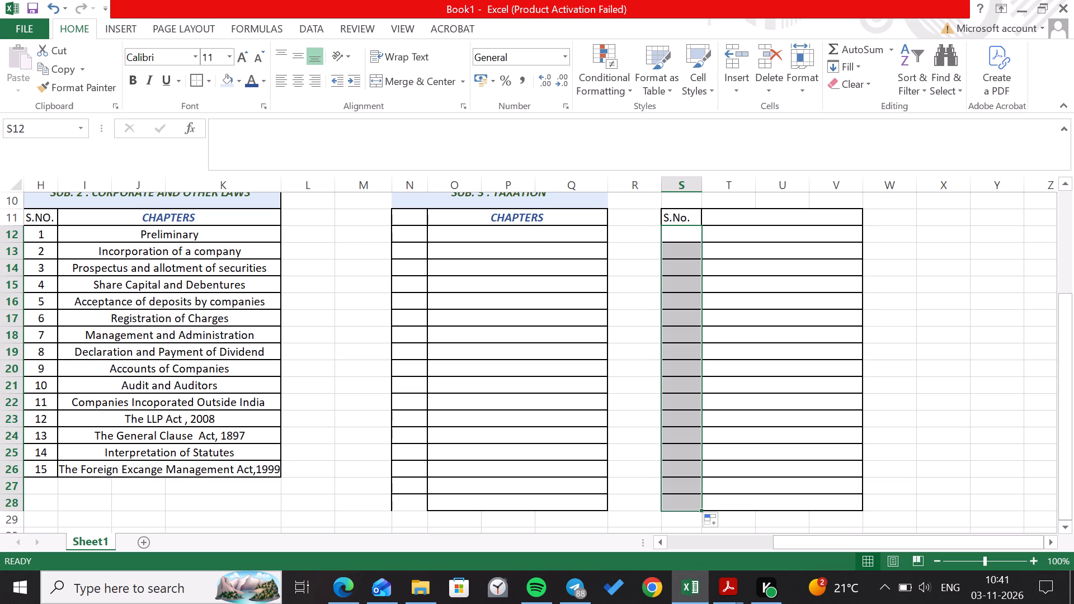
{"action": "key", "text": "Return"}
{"action": "left_click", "coordinate": [641, 336]}
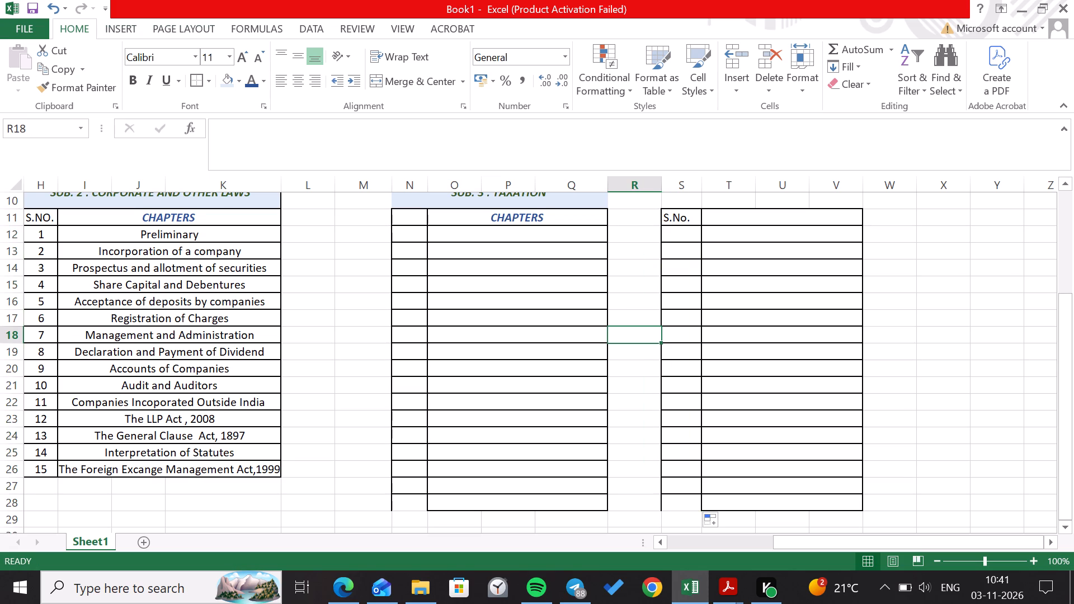
Apply borders to S28 and N28, the last serial-number cells of the two tables.
{"action": "scroll", "coordinate": [508, 459], "scroll_direction": "down", "scroll_amount": 6}
{"action": "left_click", "coordinate": [680, 404]}
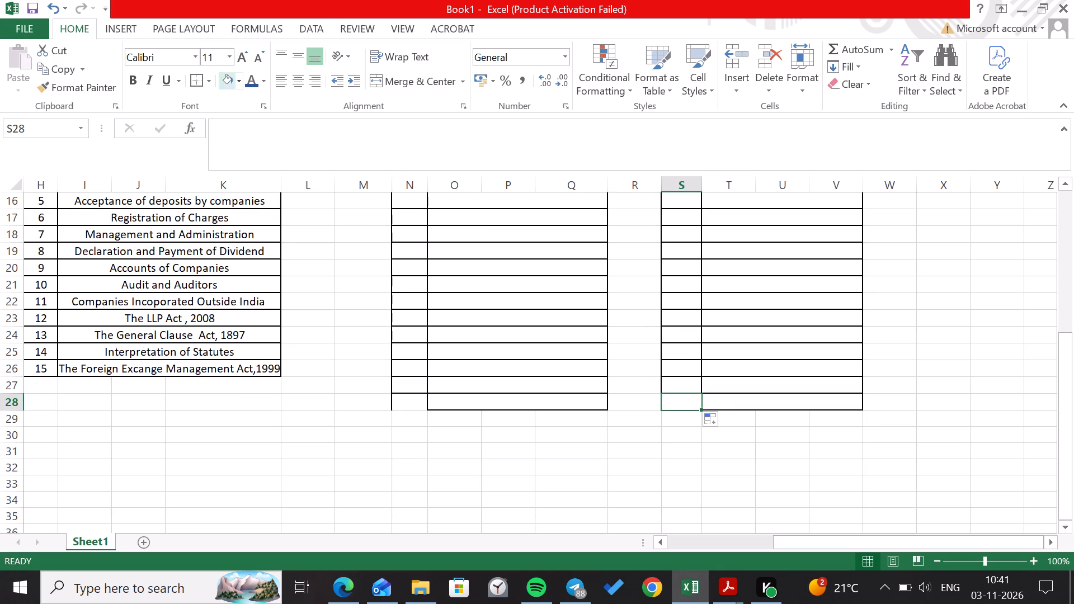
{"action": "left_click", "coordinate": [191, 74]}
{"action": "left_click", "coordinate": [407, 403]}
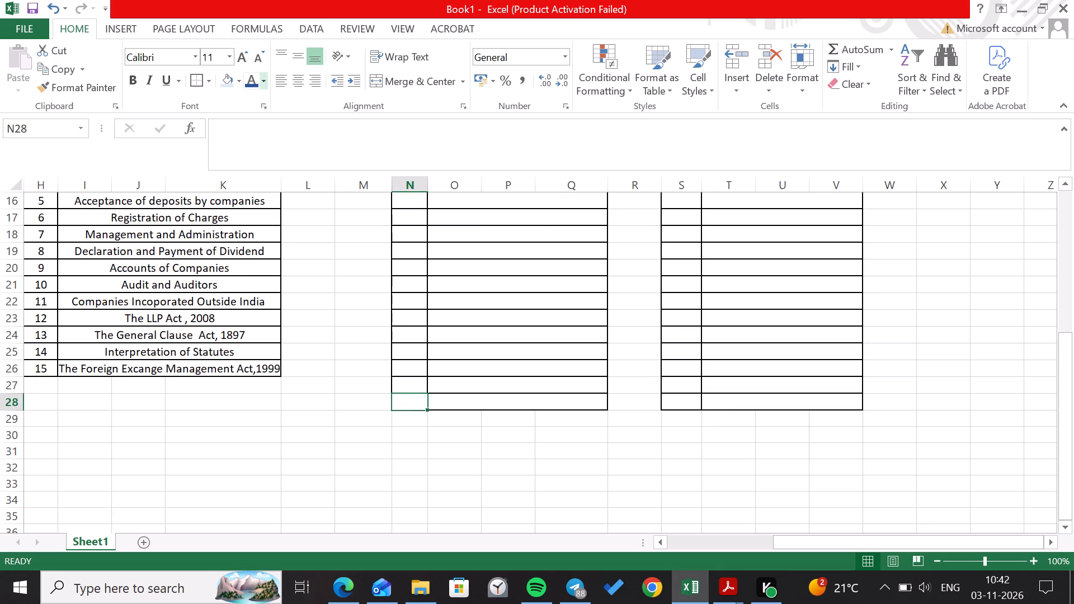
{"action": "left_click", "coordinate": [198, 79]}
Enter the heading "CHAPTERS" in the merged cell T11:V11.
{"action": "scroll", "coordinate": [592, 338], "scroll_direction": "up", "scroll_amount": 8}
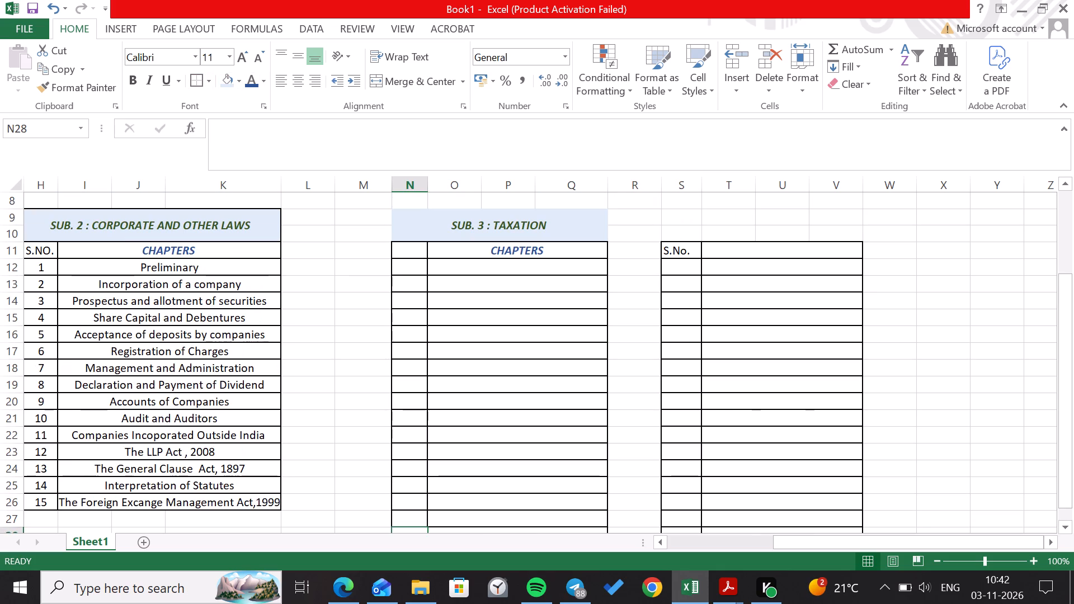
{"action": "left_click", "coordinate": [742, 257]}
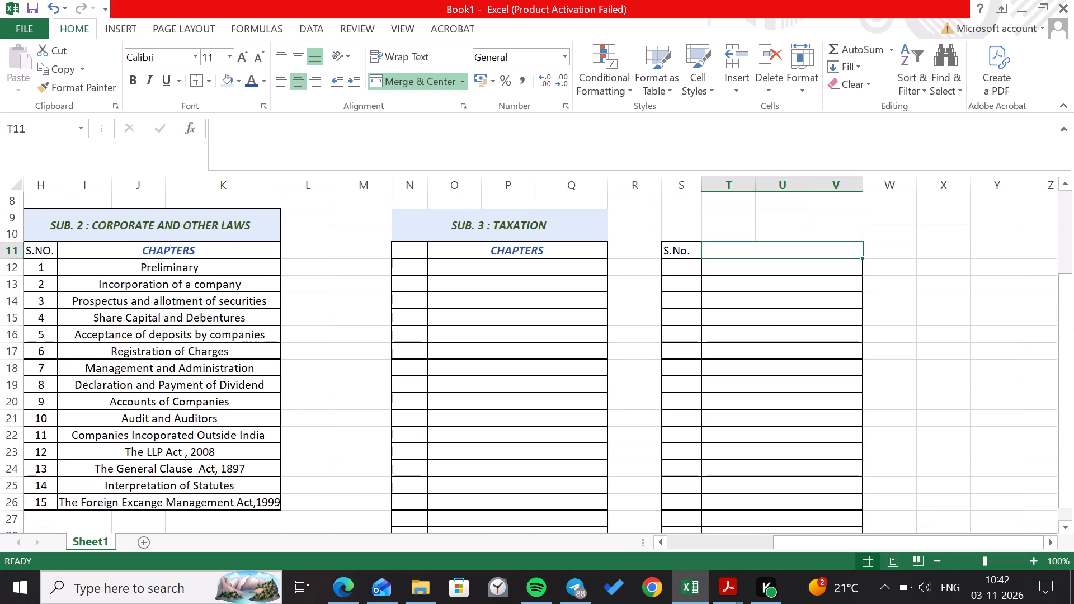
{"action": "key", "text": "shift+c"}
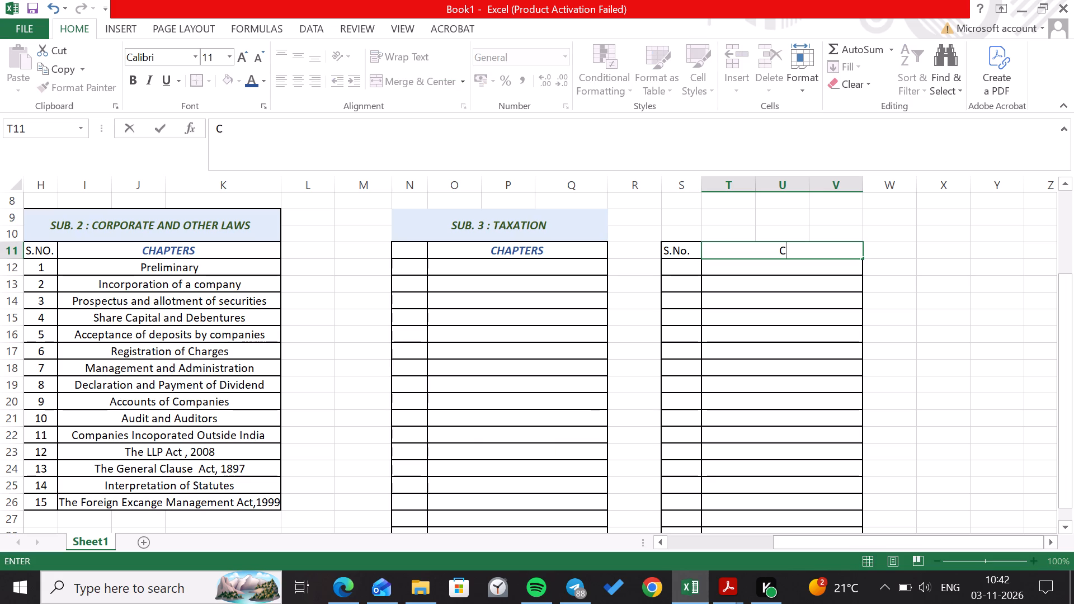
{"action": "type", "text": "HAPTERS"}
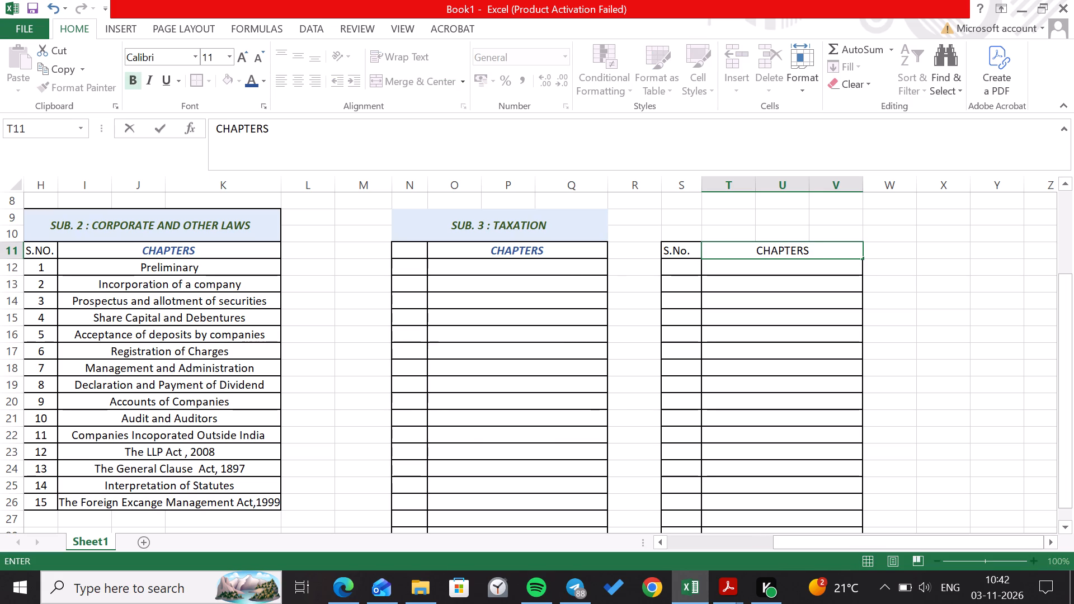
Format the "CHAPTERS" heading in the merged cell T11:V11 as bold, italic and blue, matching the Taxation table's heading.
{"action": "left_click", "coordinate": [135, 81]}
{"action": "left_click", "coordinate": [147, 80]}
{"action": "double_click", "coordinate": [775, 249]}
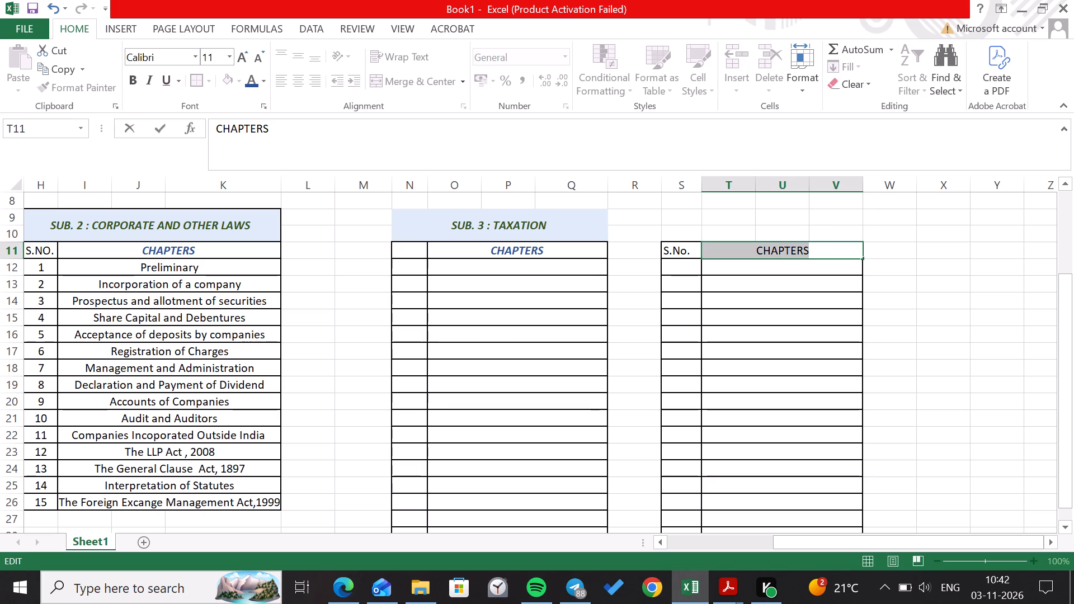
{"action": "left_click", "coordinate": [249, 82]}
{"action": "left_click", "coordinate": [151, 78]}
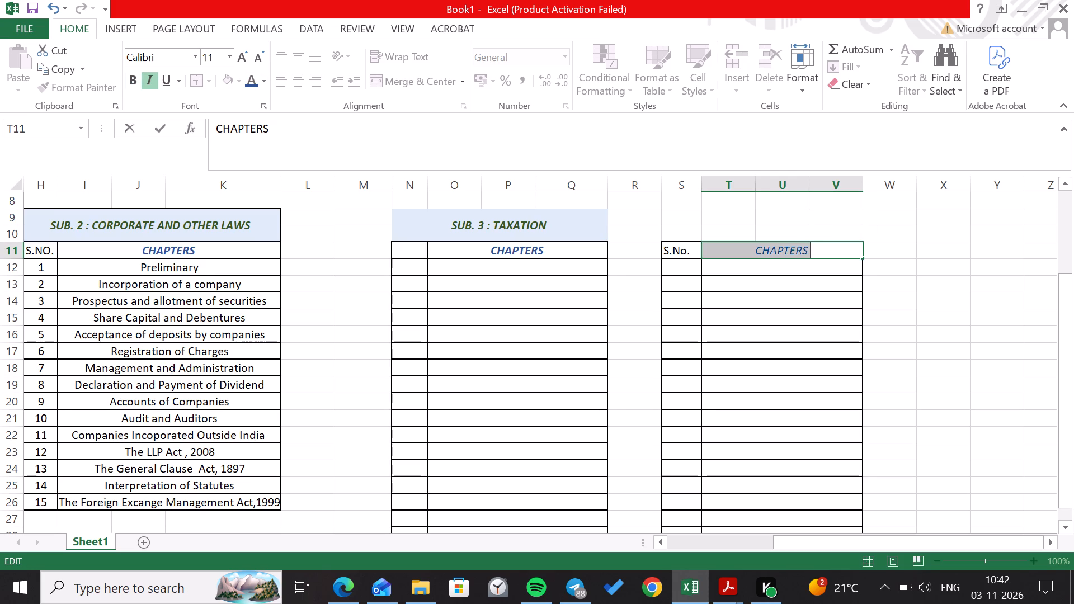
{"action": "left_click", "coordinate": [128, 82]}
Enter the heading "S.NO." in cell N11 of the Taxation table.
{"action": "scroll", "coordinate": [869, 344], "scroll_direction": "down", "scroll_amount": 2}
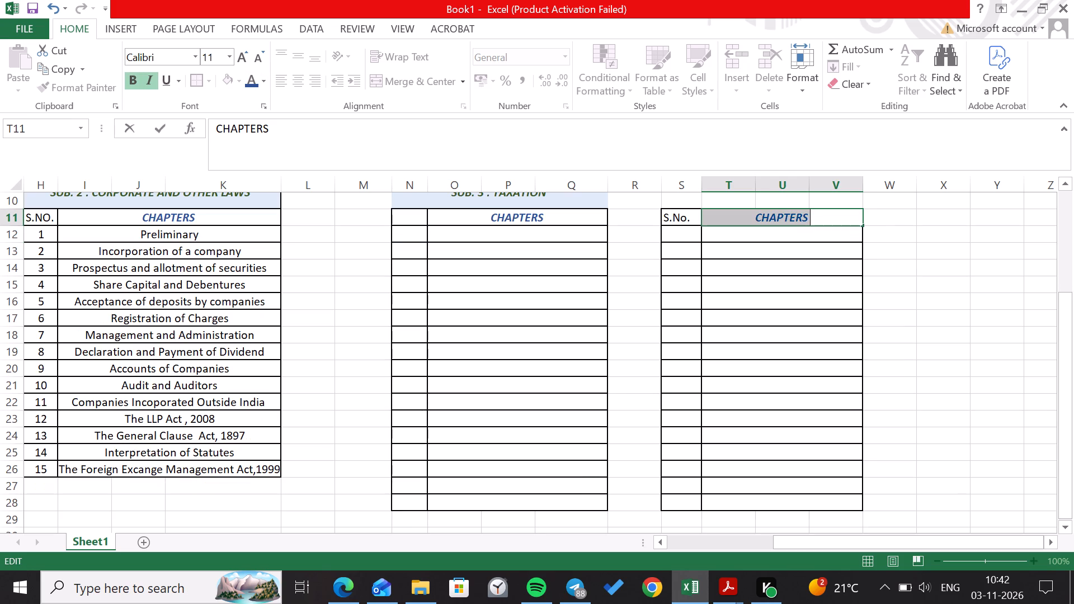
{"action": "left_click", "coordinate": [403, 225]}
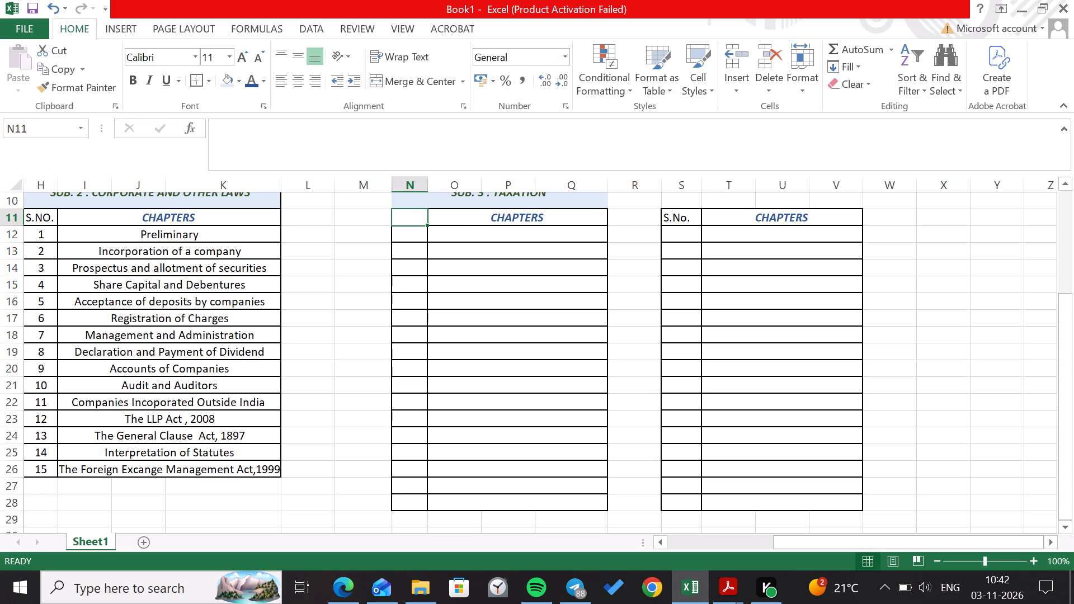
{"action": "type", "text": "S.NO."}
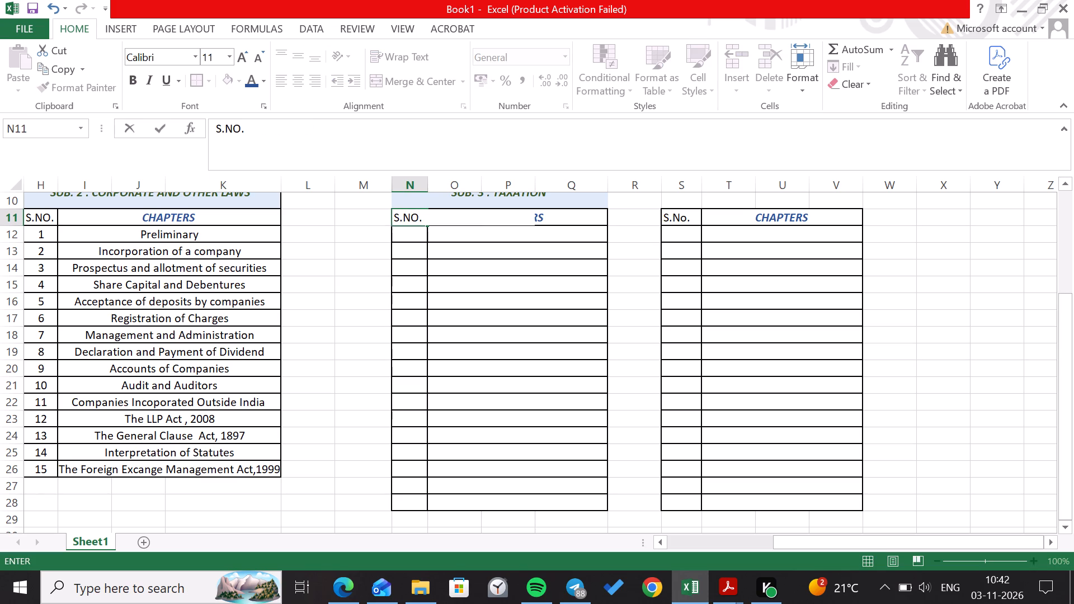
{"action": "left_click", "coordinate": [433, 244]}
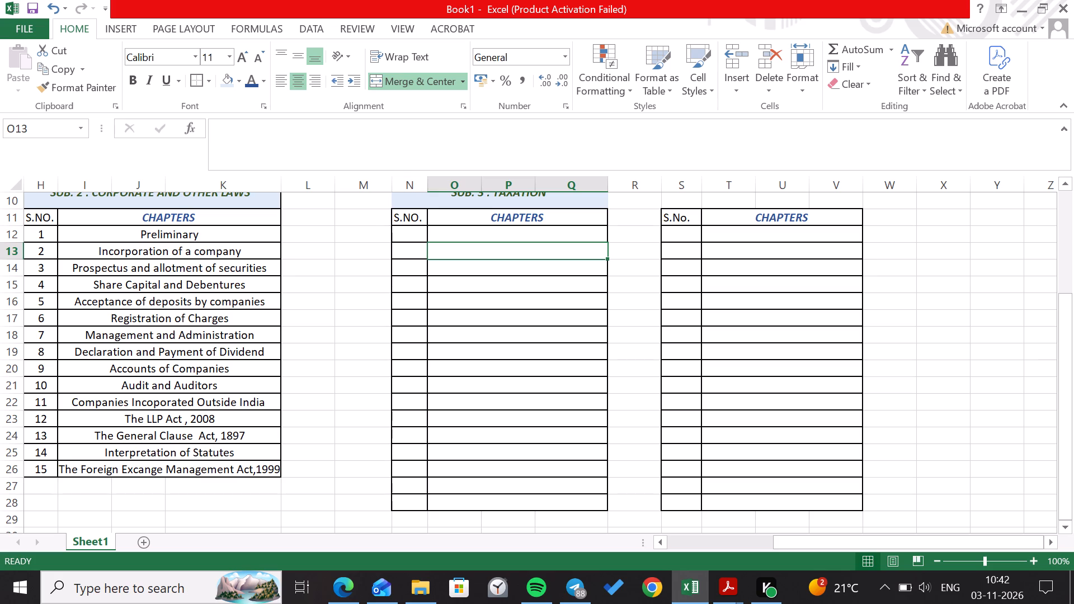
Extend the Taxation table's chapter heading in O11 to read "CHAPTERS (IDT)".
{"action": "left_click", "coordinate": [544, 218]}
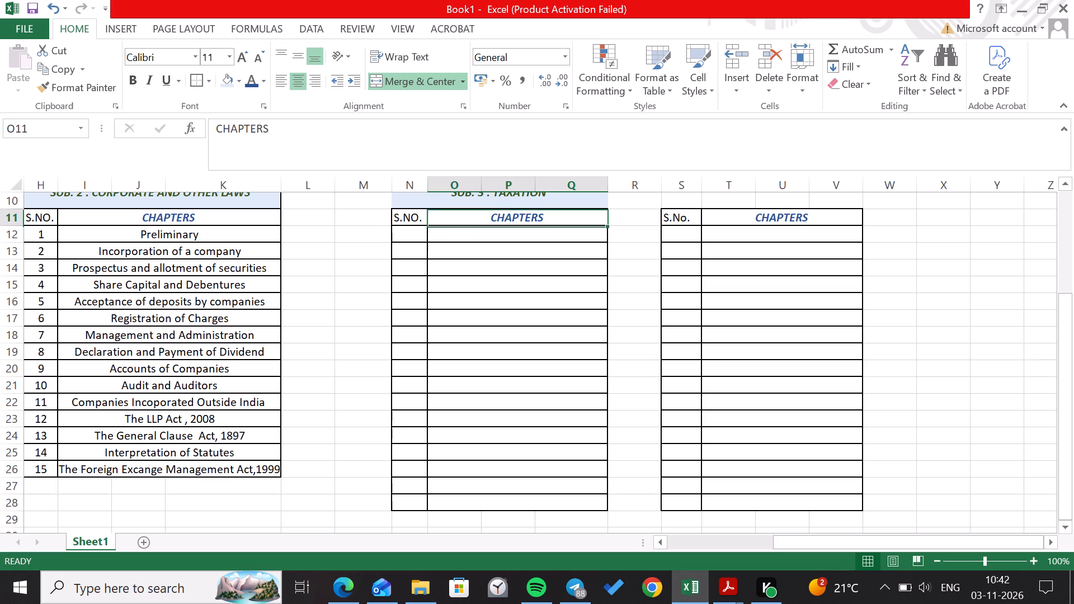
{"action": "double_click", "coordinate": [552, 215]}
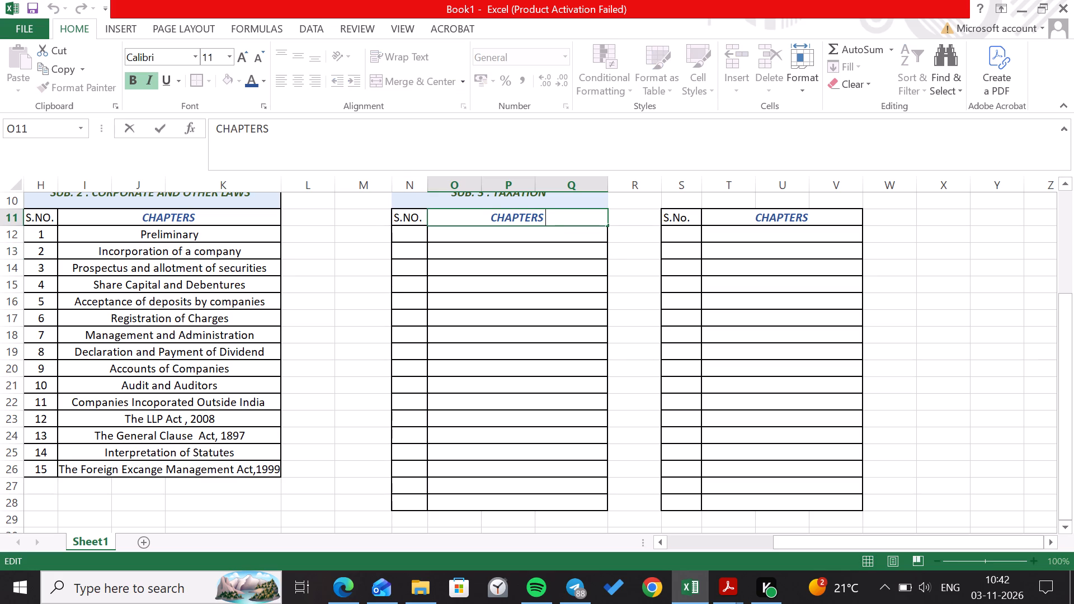
{"action": "key", "text": "shift+parenleft"}
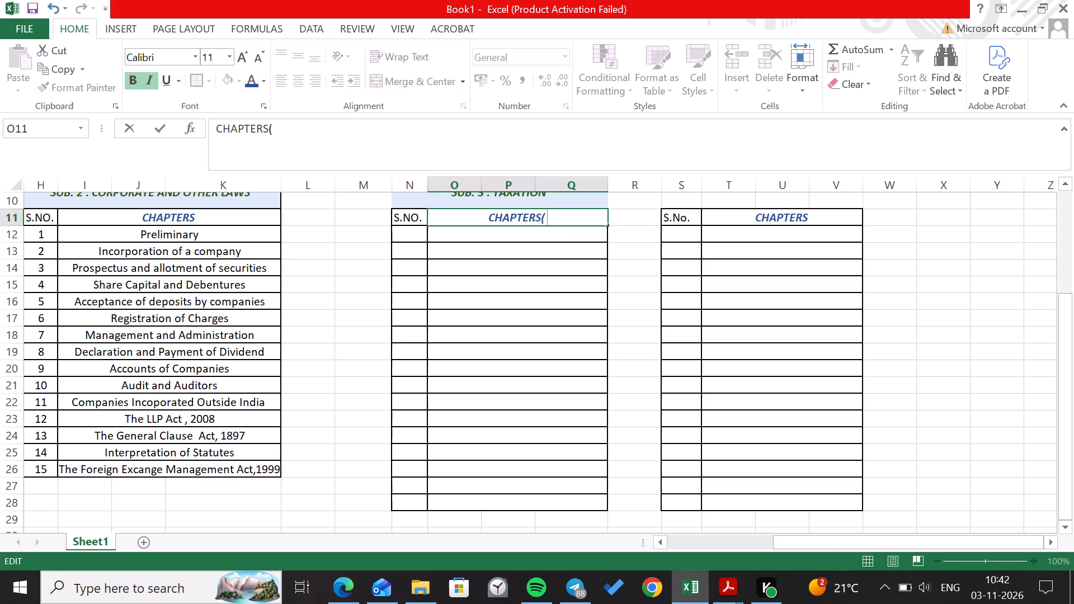
{"action": "key", "text": "BackSpace"}
{"action": "key", "text": "space"}
{"action": "type", "text": "("}
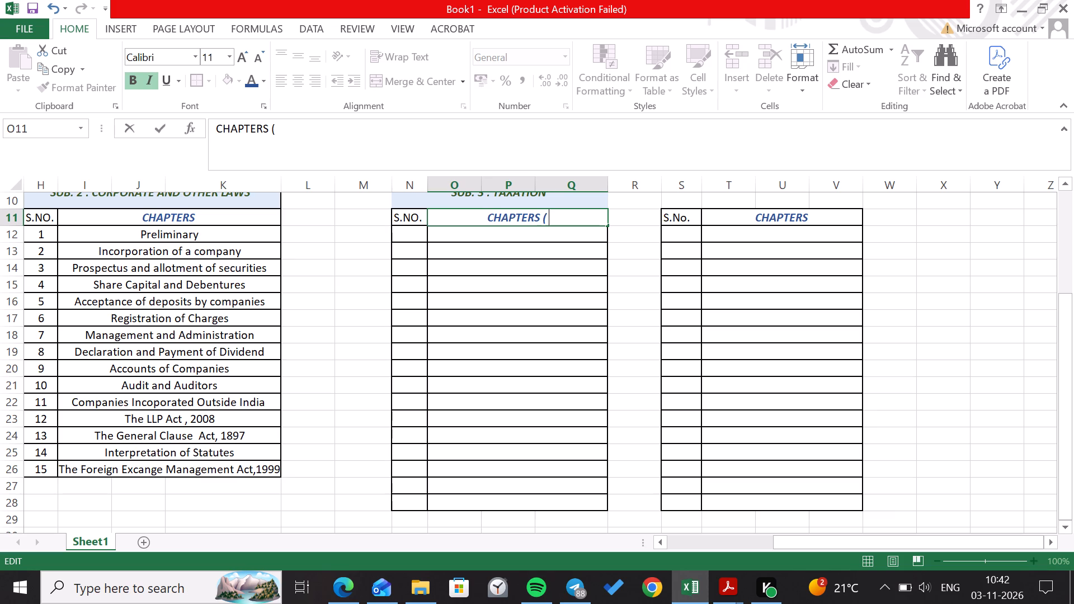
{"action": "key", "text": "i"}
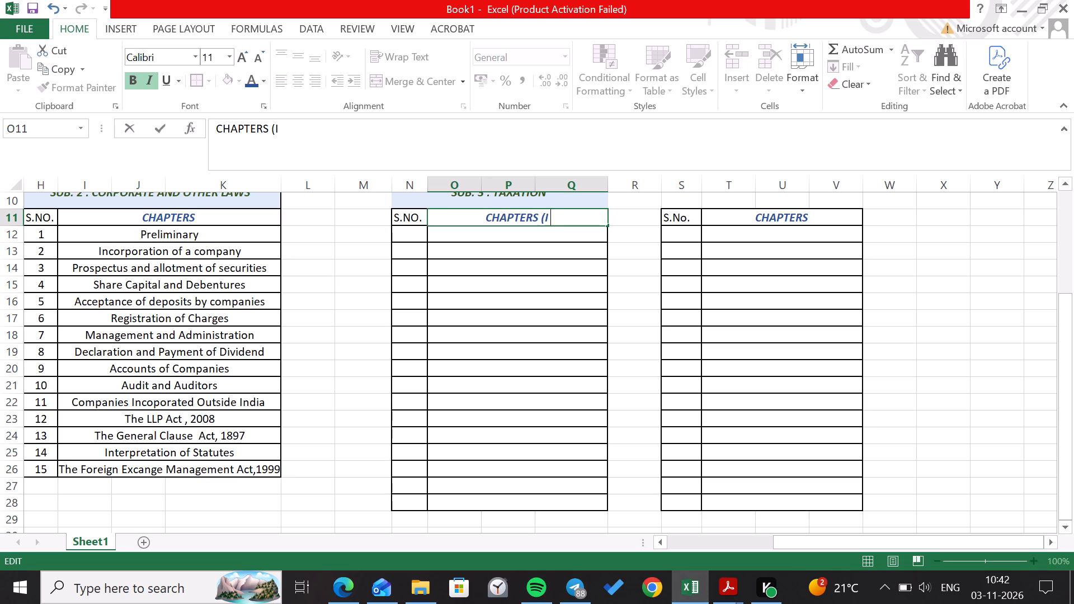
{"action": "type", "text": "DT0"}
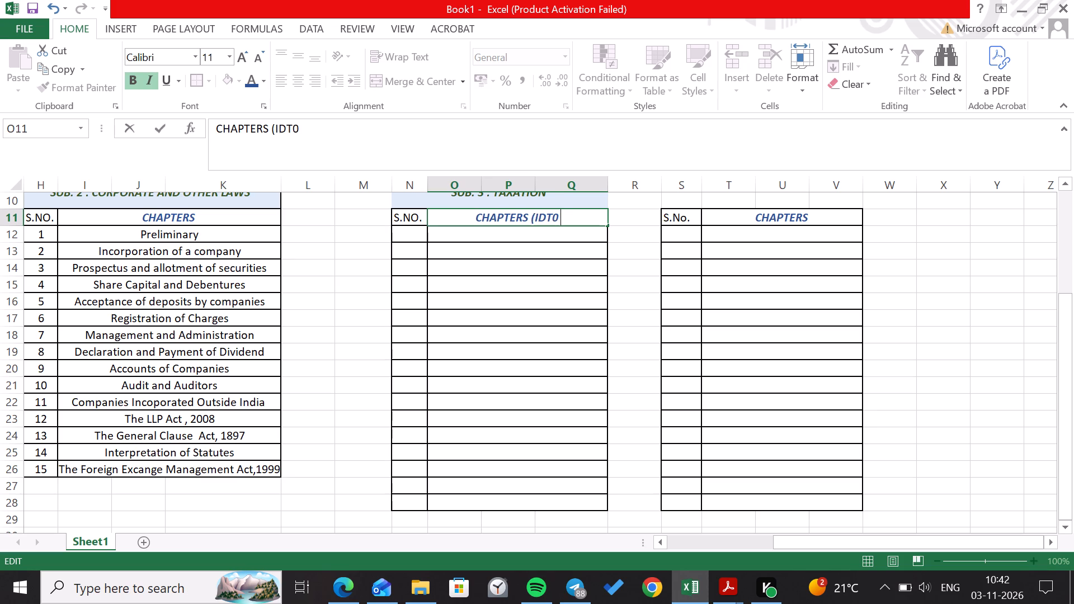
{"action": "key", "text": "BackSpace"}
{"action": "key", "text": "shift+parenright"}
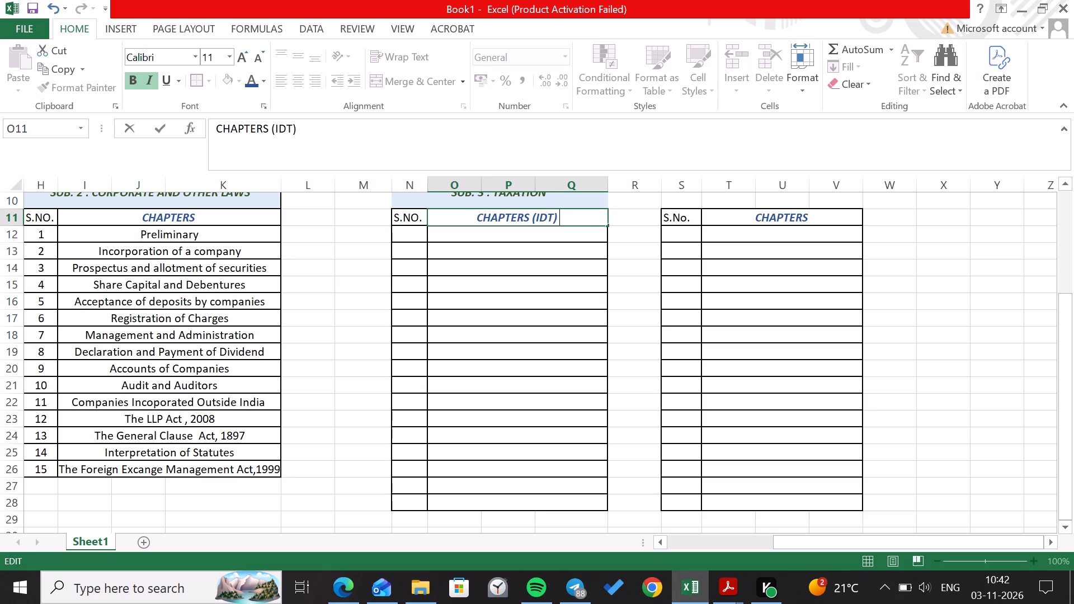
Extend the second table's chapter heading in T11 to read "CHAPTERS (DT)".
{"action": "left_click", "coordinate": [815, 220]}
{"action": "double_click", "coordinate": [815, 220]}
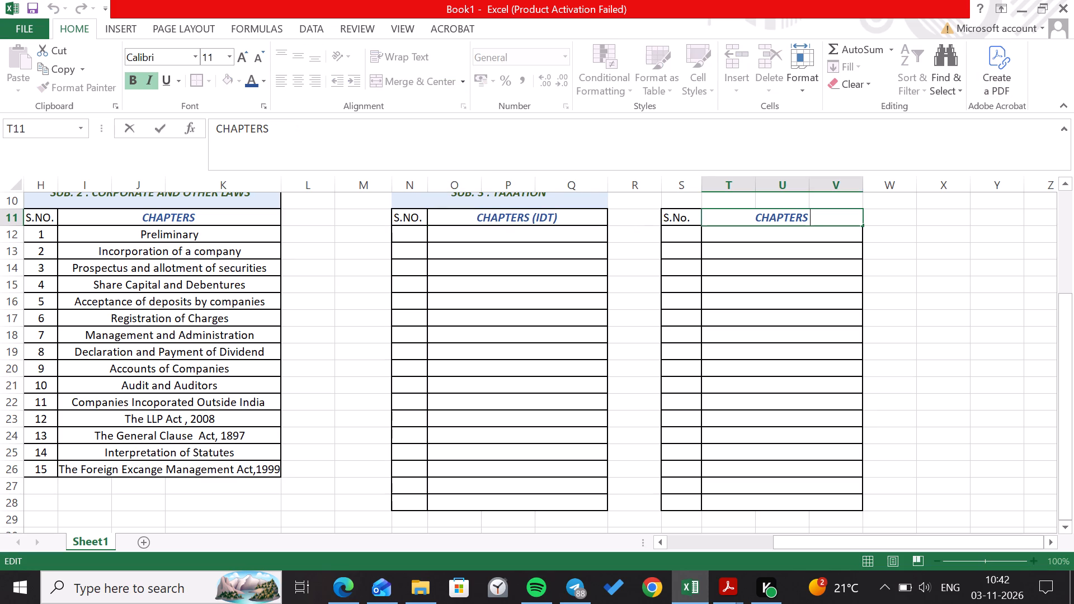
{"action": "key", "text": "shift+parenleft"}
{"action": "key", "text": "BackSpace"}
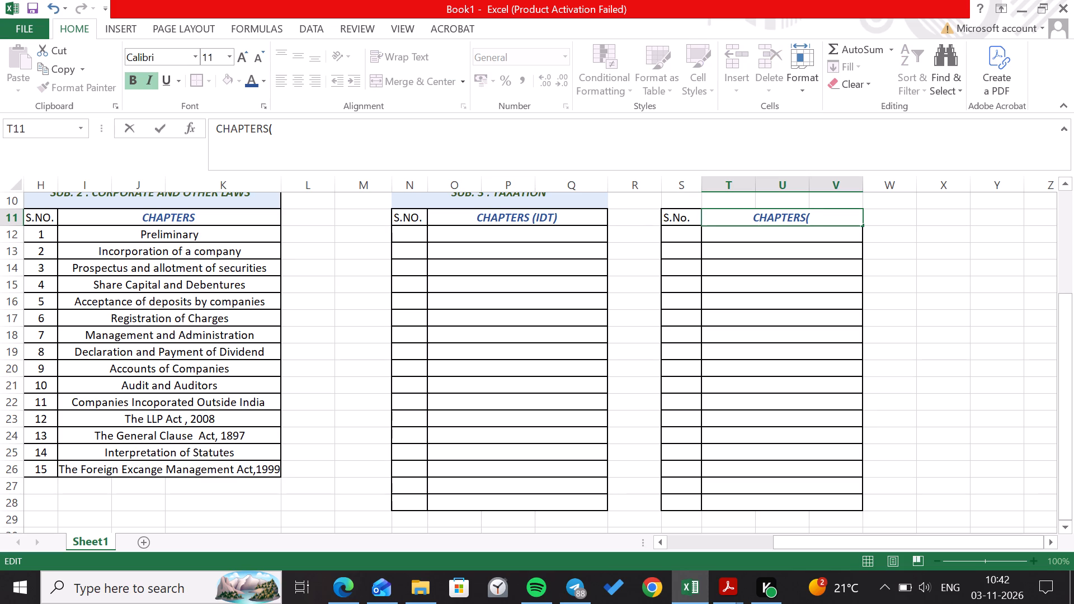
{"action": "key", "text": "space"}
{"action": "type", "text": "("}
{"action": "type", "text": "DT)"}
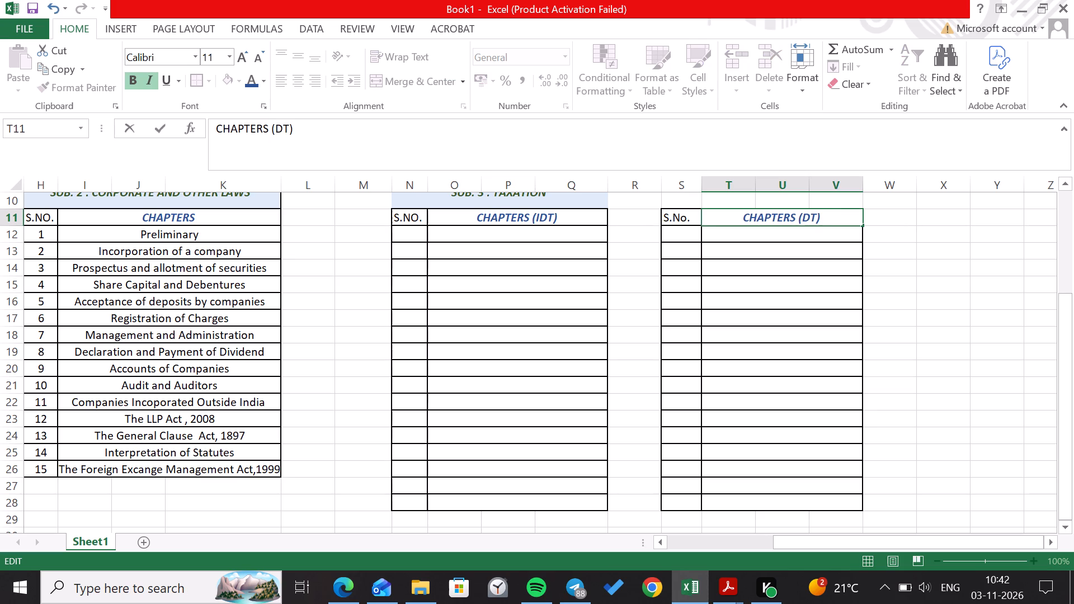
Fill the empty serial-number cell N12 down to N28 and centre the range horizontally.
{"action": "scroll", "coordinate": [416, 326], "scroll_direction": "down", "scroll_amount": 4}
{"action": "scroll", "coordinate": [416, 332], "scroll_direction": "up", "scroll_amount": 5}
{"action": "scroll", "coordinate": [206, 318], "scroll_direction": "down", "scroll_amount": 6}
{"action": "scroll", "coordinate": [211, 326], "scroll_direction": "up", "scroll_amount": 2}
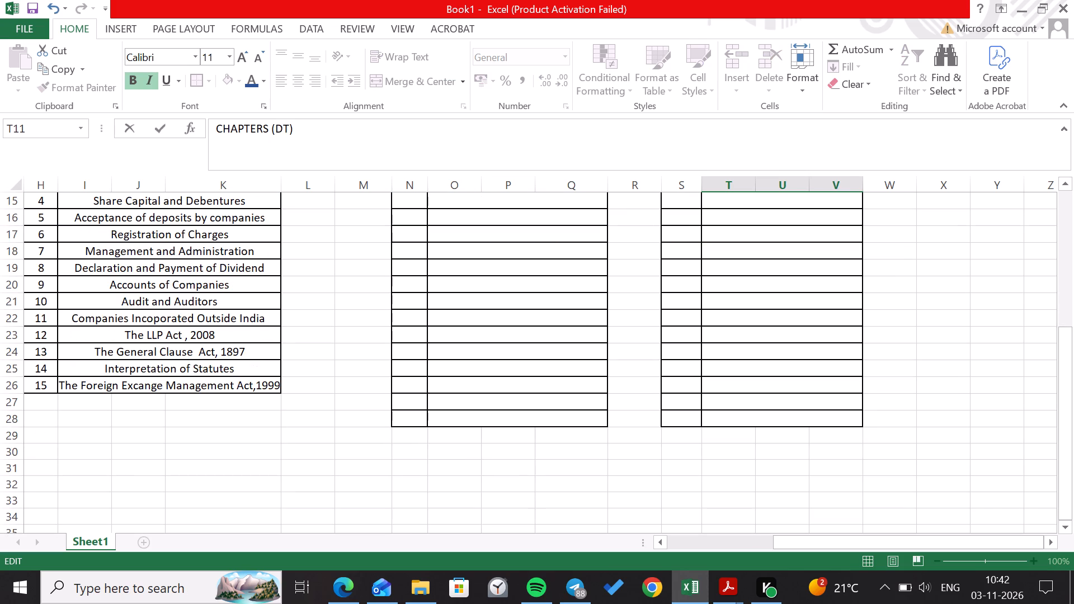
{"action": "scroll", "coordinate": [211, 326], "scroll_direction": "up", "scroll_amount": 4}
{"action": "scroll", "coordinate": [211, 326], "scroll_direction": "down", "scroll_amount": 1}
{"action": "left_click", "coordinate": [406, 239]}
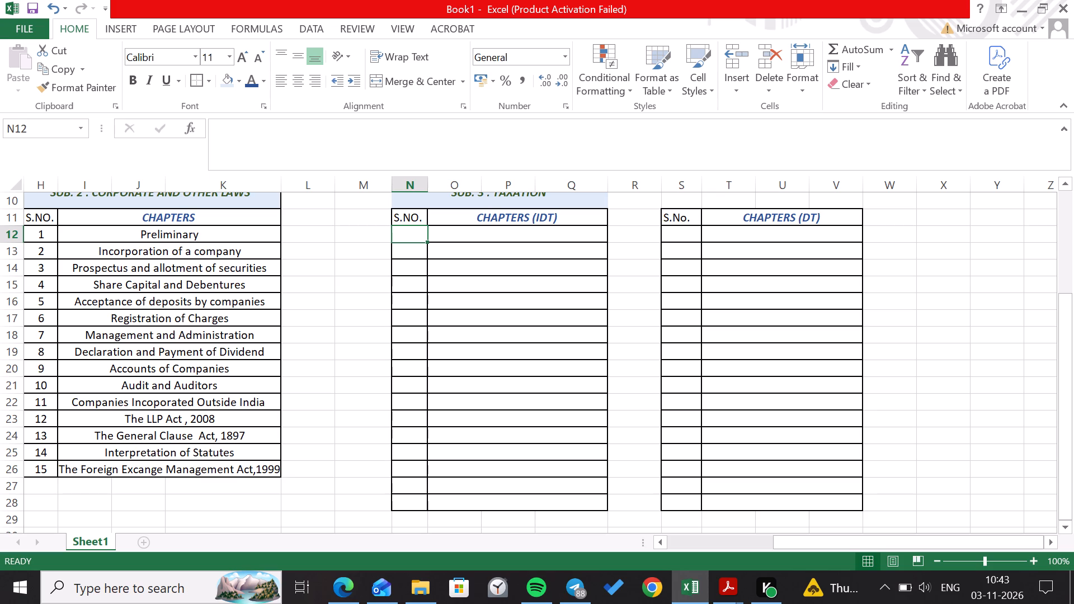
{"action": "left_click_drag", "start_coordinate": [426, 242], "coordinate": [421, 495]}
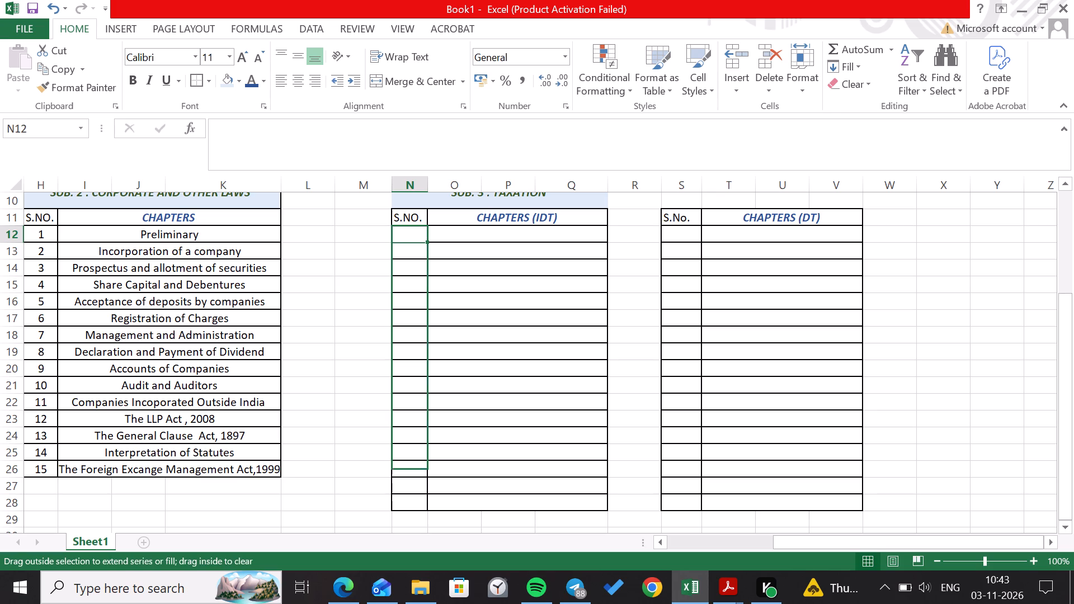
{"action": "left_click_drag", "start_coordinate": [421, 495], "coordinate": [420, 442]}
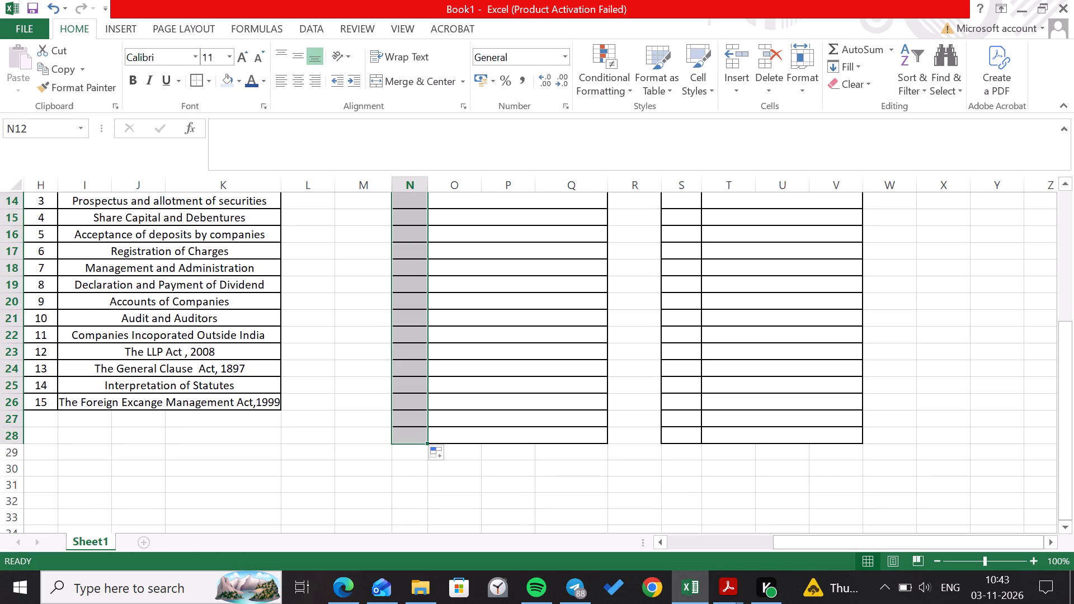
{"action": "scroll", "coordinate": [416, 425], "scroll_direction": "up", "scroll_amount": 4}
{"action": "left_click", "coordinate": [298, 87]}
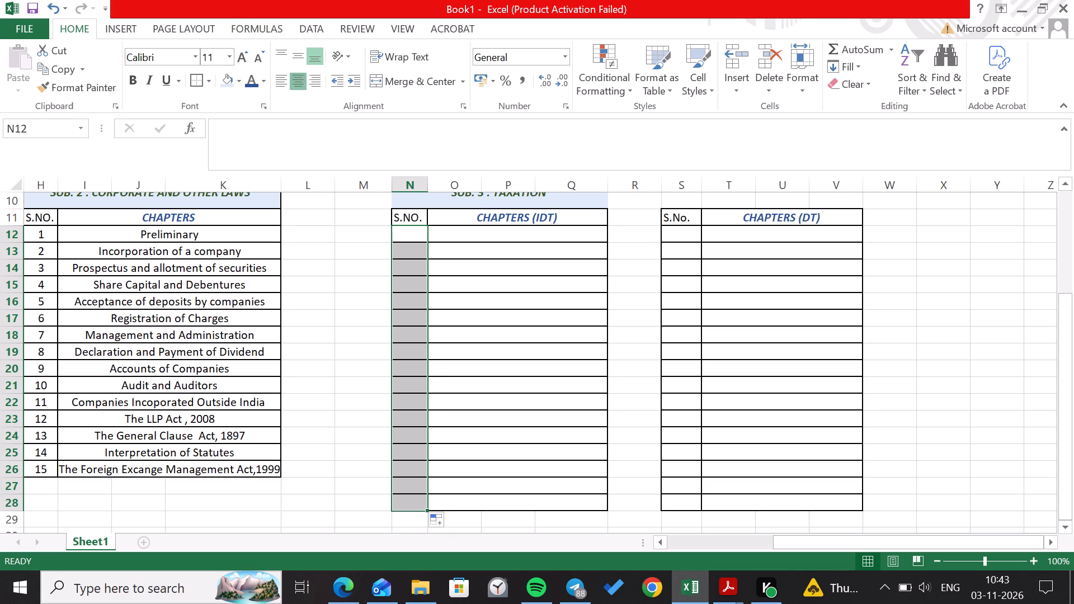
Enter the serial numbers 1 to 9 in cells N12 to N20 of the IDT table.
{"action": "left_click", "coordinate": [416, 238]}
{"action": "key", "text": "1"}
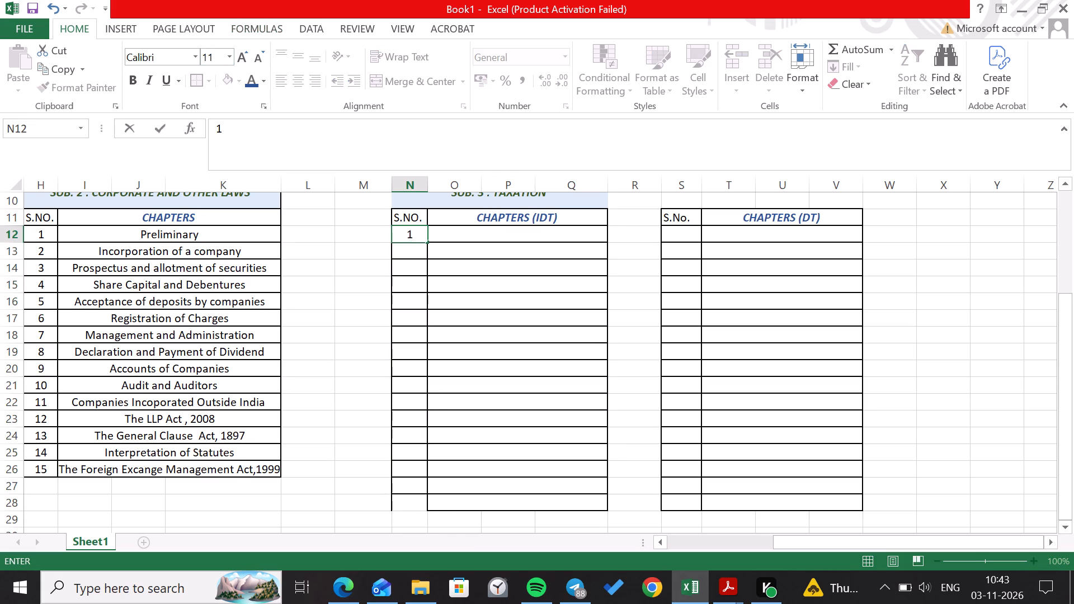
{"action": "key", "text": "Down"}
{"action": "key", "text": "2"}
{"action": "key", "text": "Down"}
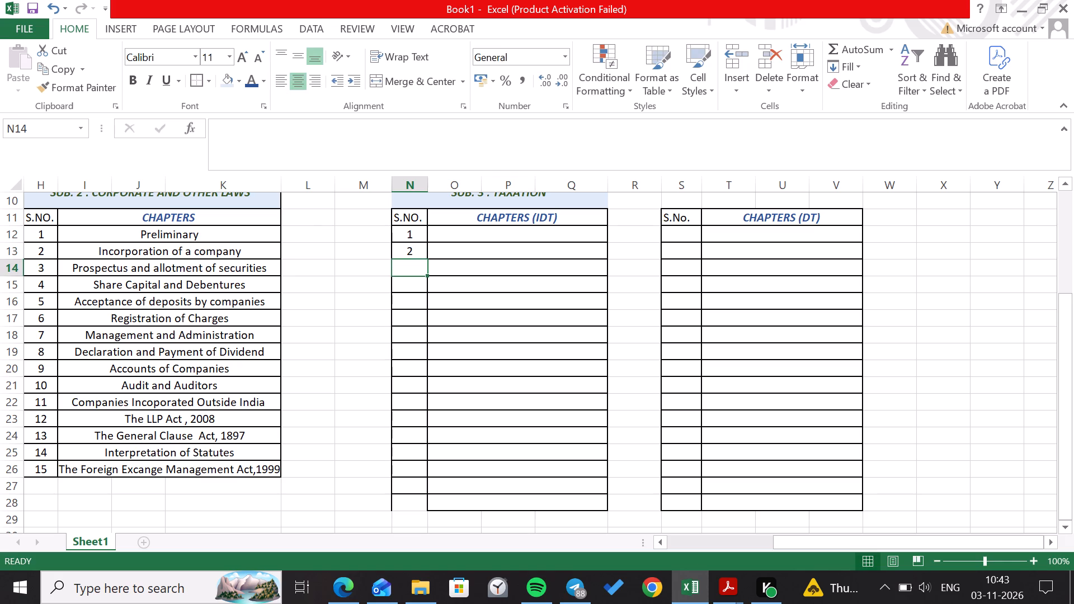
{"action": "key", "text": "3"}
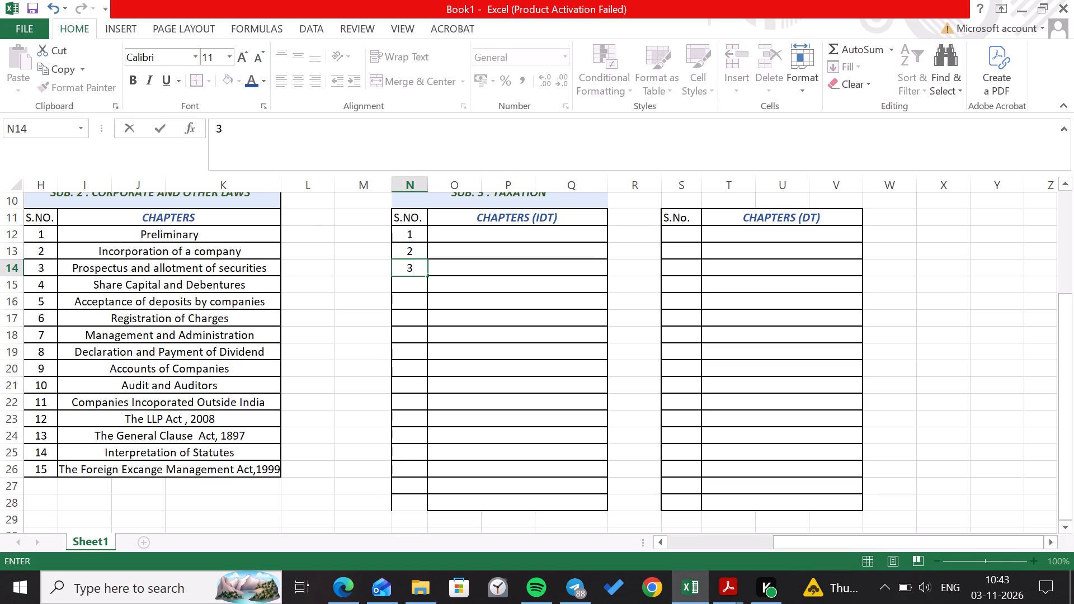
{"action": "key", "text": "Down"}
{"action": "key", "text": "4"}
{"action": "key", "text": "Down"}
{"action": "key", "text": "5"}
{"action": "key", "text": "Down"}
{"action": "key", "text": "6"}
{"action": "key", "text": "Down"}
{"action": "key", "text": "7"}
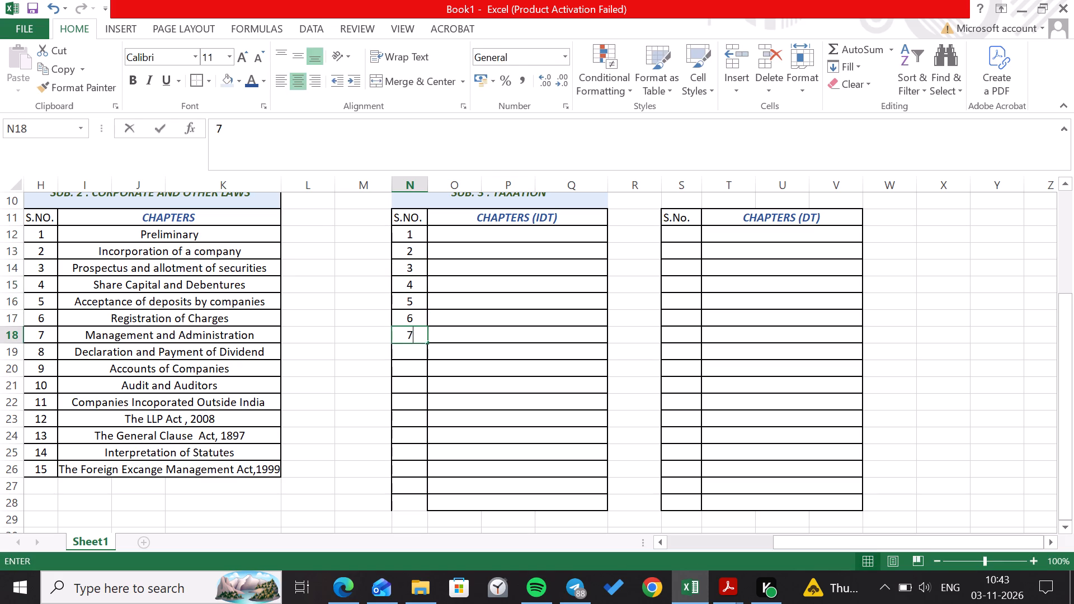
{"action": "key", "text": "Down"}
{"action": "key", "text": "8"}
{"action": "key", "text": "Down"}
{"action": "key", "text": "9"}
{"action": "key", "text": "Down"}
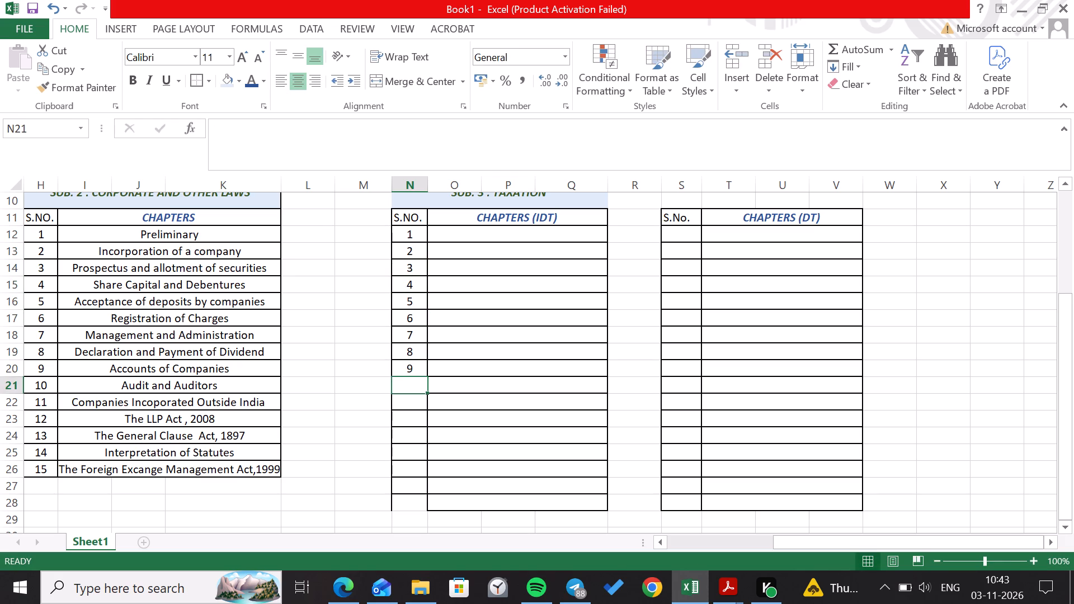
Continue the IDT table's serial numbers with 10 to 16 in cells N21 to N27.
{"action": "key", "text": "1"}
{"action": "key", "text": "Down"}
{"action": "key", "text": "0"}
{"action": "key", "text": "BackSpace"}
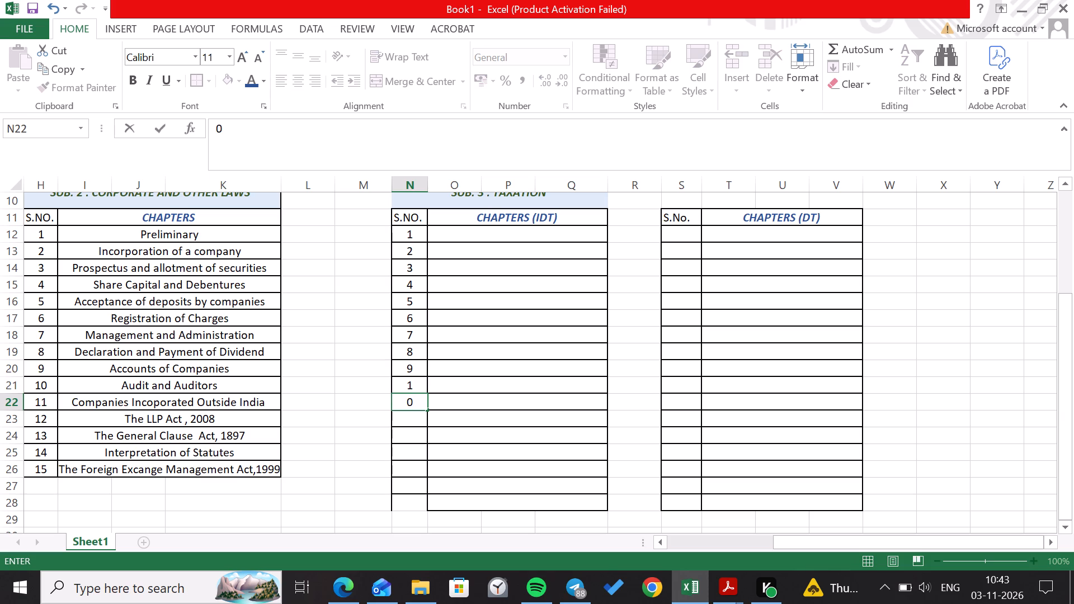
{"action": "key", "text": "Up"}
{"action": "key", "text": "0"}
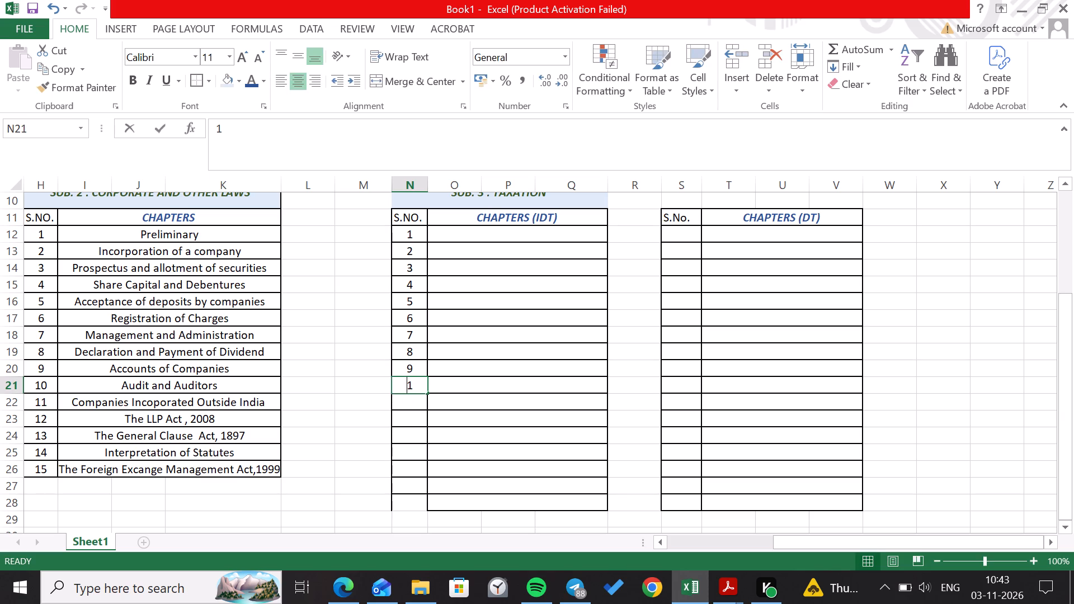
{"action": "key", "text": "BackSpace"}
{"action": "type", "text": "10"}
{"action": "key", "text": "Down"}
{"action": "type", "text": "11"}
{"action": "key", "text": "Right"}
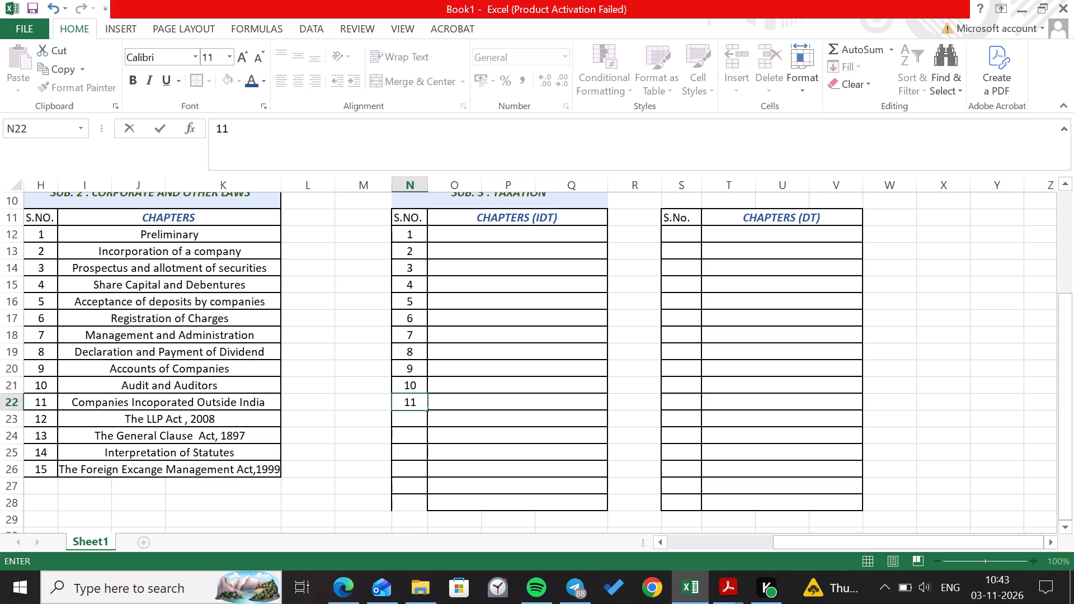
{"action": "key", "text": "Left"}
{"action": "key", "text": "Down"}
{"action": "type", "text": "12"}
{"action": "key", "text": "Down"}
{"action": "type", "text": "13"}
{"action": "key", "text": "Down"}
{"action": "type", "text": "14"}
{"action": "key", "text": "Down"}
{"action": "type", "text": "15"}
{"action": "key", "text": "Down"}
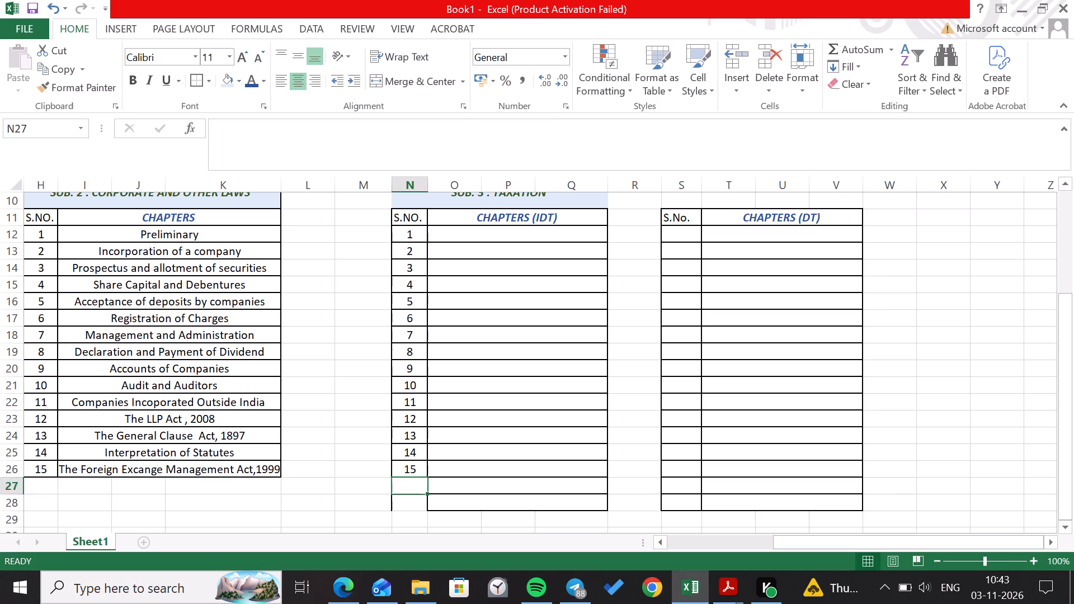
{"action": "type", "text": "16"}
{"action": "key", "text": "Down"}
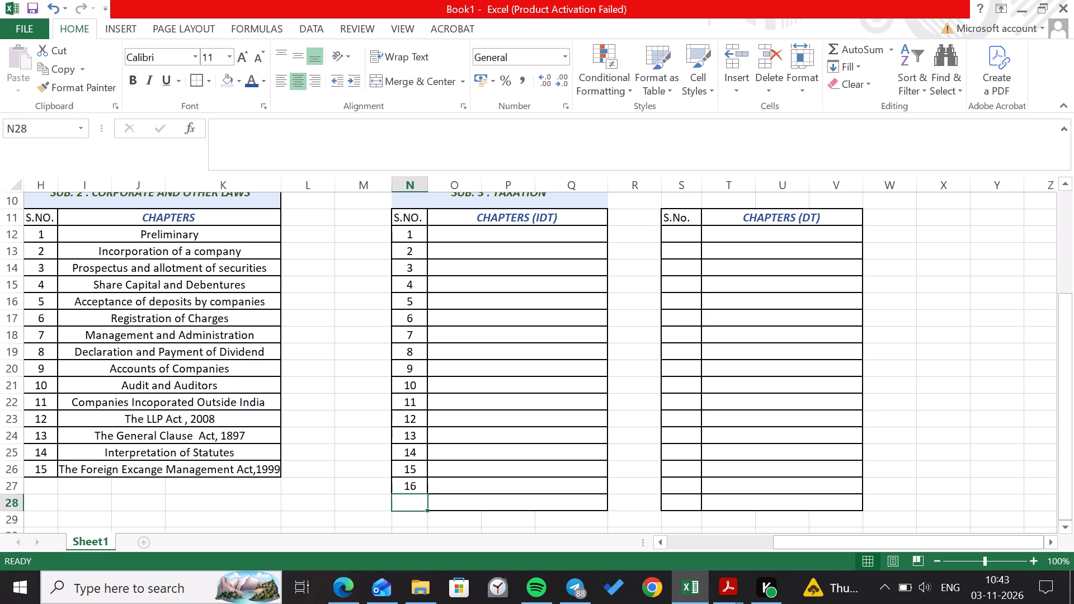
Enter "GST in India : Introduction" as chapter 1 of the IDT table in cell O12.
{"action": "left_click", "coordinate": [452, 239]}
{"action": "double_click", "coordinate": [468, 238]}
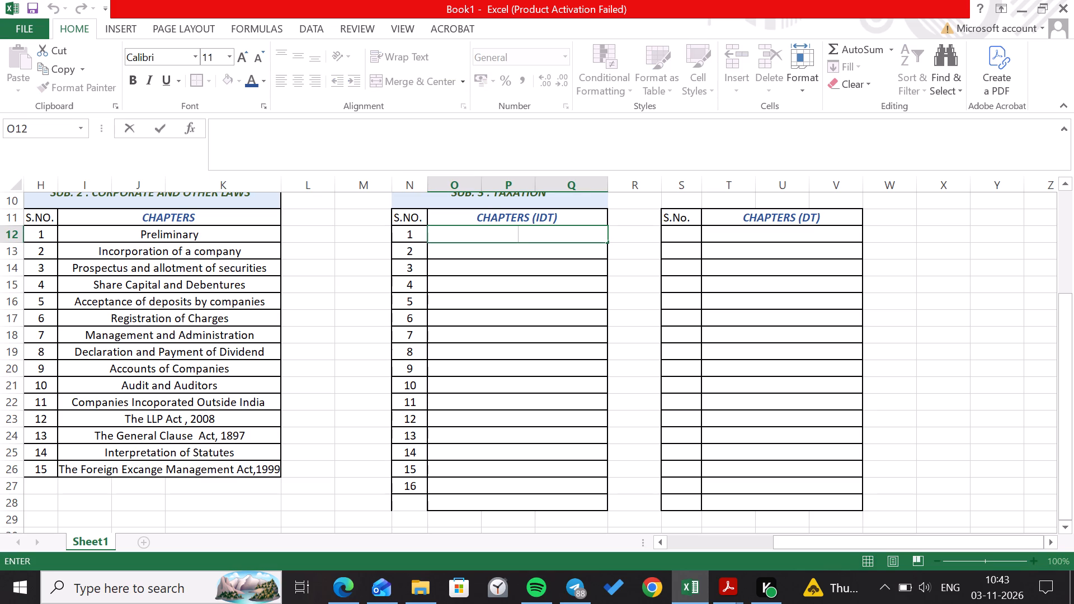
{"action": "type", "text": "Gs"}
{"action": "key", "text": "BackSpace"}
{"action": "type", "text": "ST"}
{"action": "key", "text": "space"}
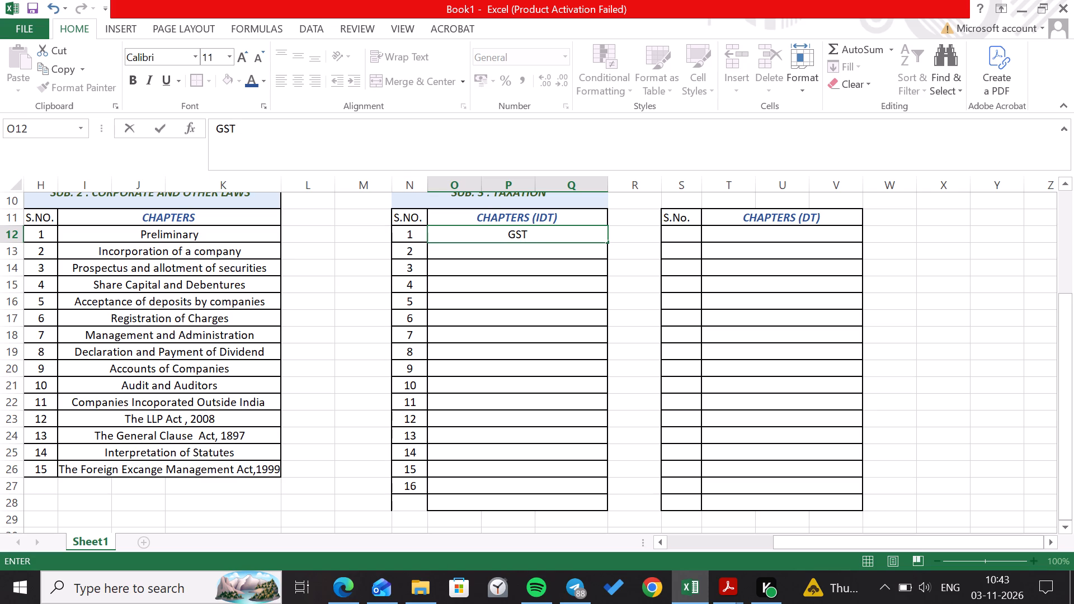
{"action": "type", "text": "in in"}
{"action": "key", "text": "BackSpace"}
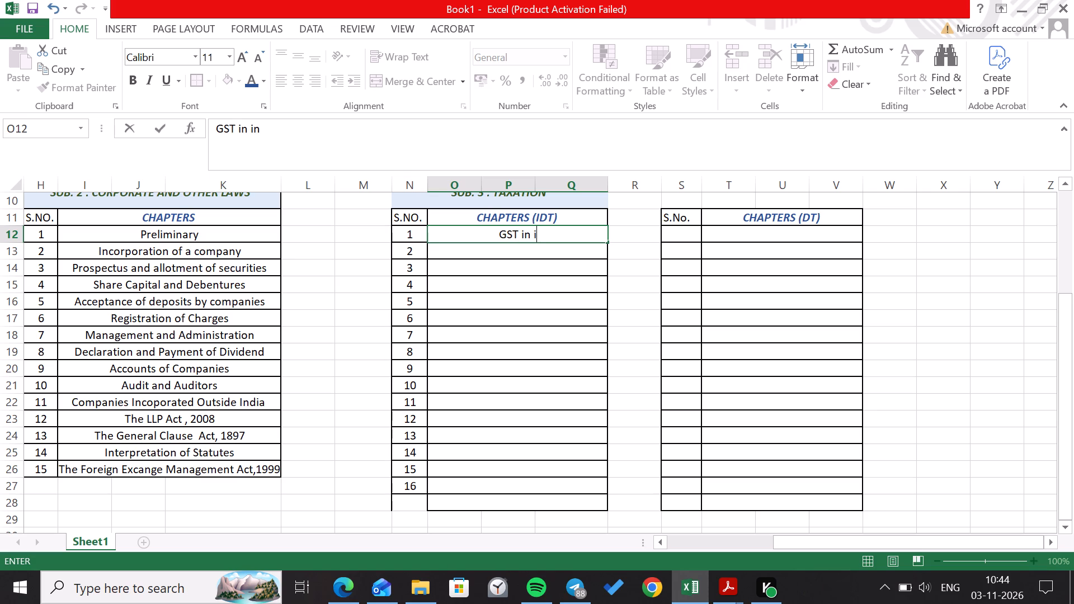
{"action": "key", "text": "BackSpace"}
{"action": "type", "text": "India"}
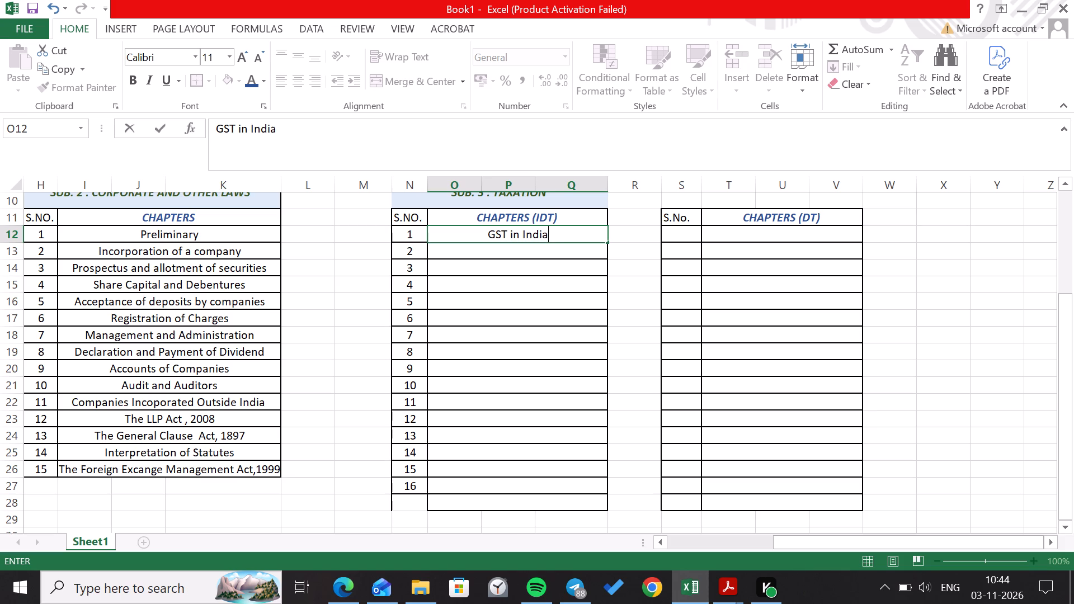
{"action": "key", "text": "space"}
{"action": "type", "text": ": in"}
{"action": "type", "text": "troduction"}
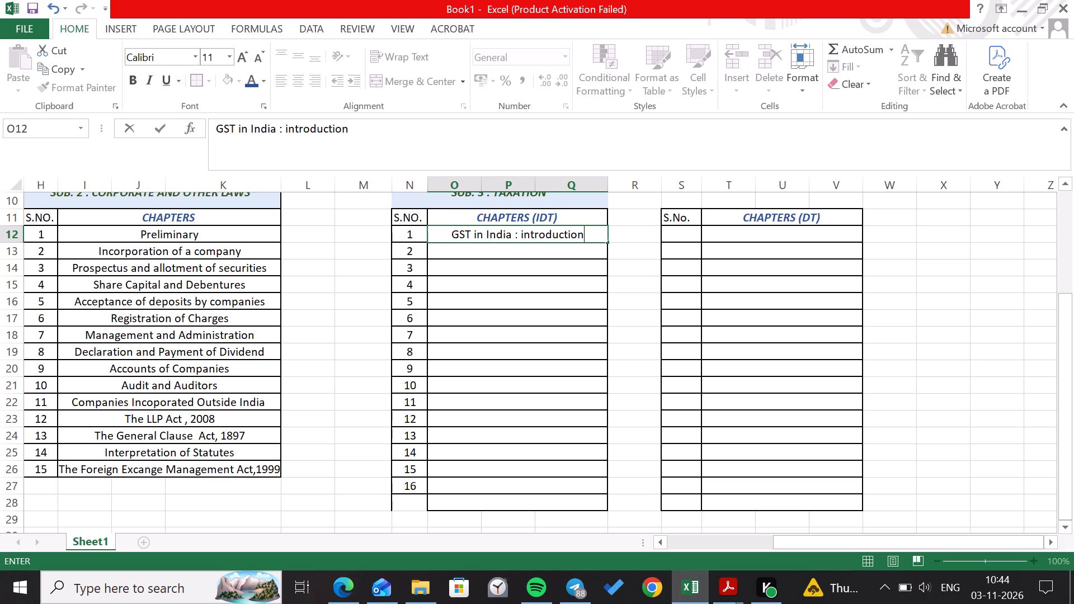
{"action": "left_click", "coordinate": [523, 235]}
{"action": "key", "text": "BackSpace"}
{"action": "key", "text": "shift+i"}
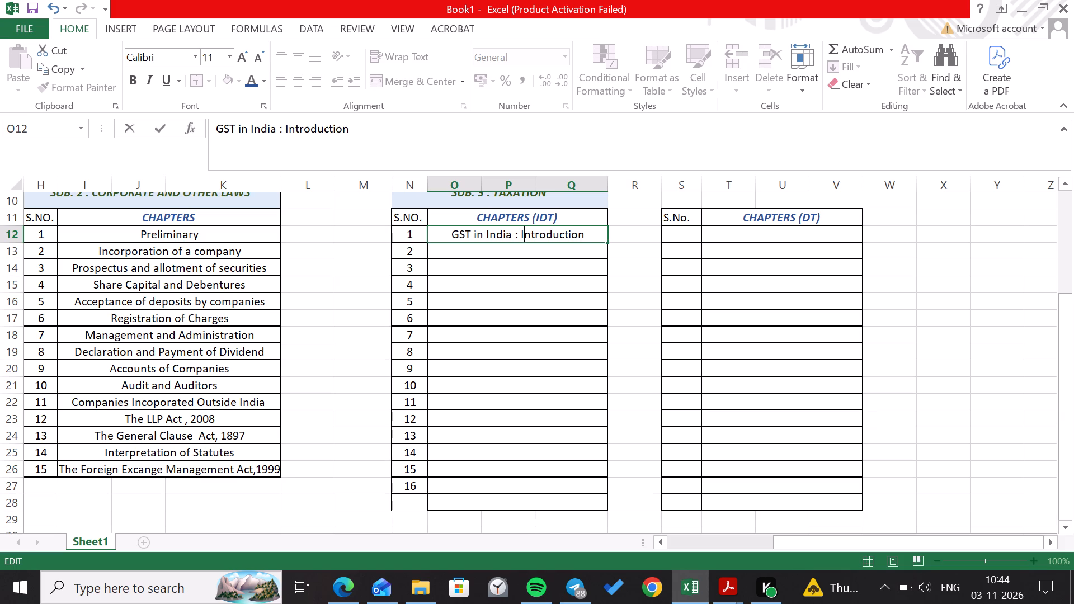
{"action": "key", "text": "Down"}
{"action": "key", "text": "Down"}
Enter "Supply under GST" as chapter 2 of the IDT table in cell O13.
{"action": "left_click", "coordinate": [494, 252]}
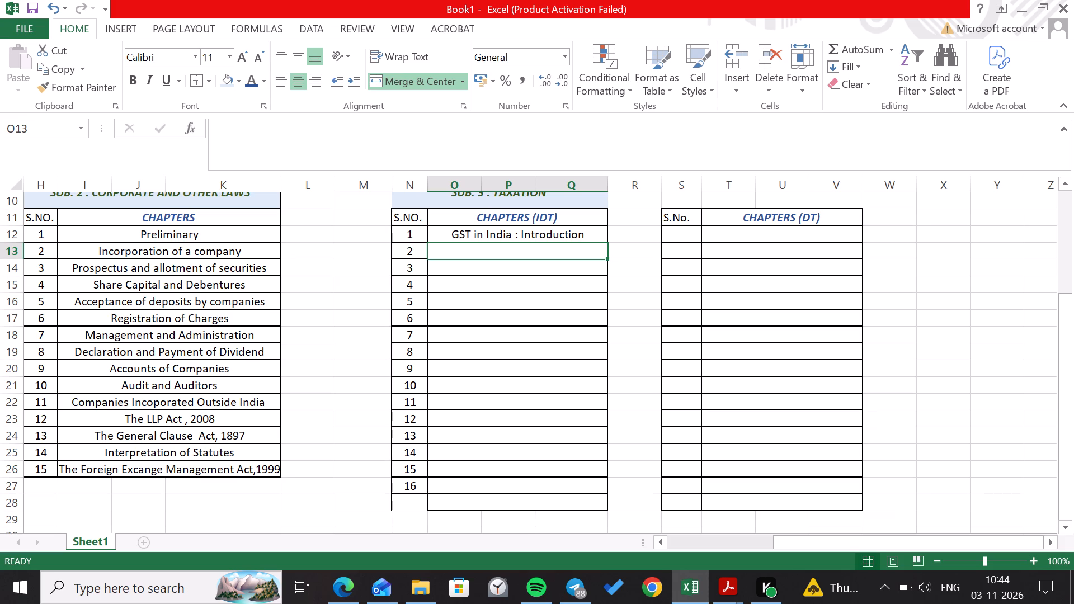
{"action": "type", "text": "Supply"}
{"action": "key", "text": "space"}
{"action": "type", "text": "under GST"}
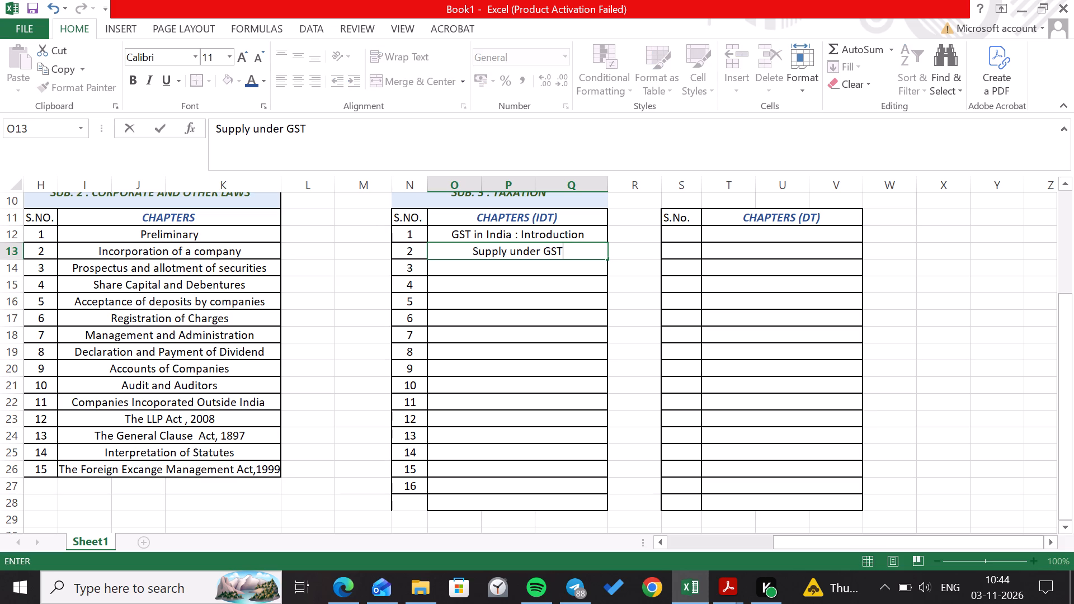
{"action": "key", "text": "Down"}
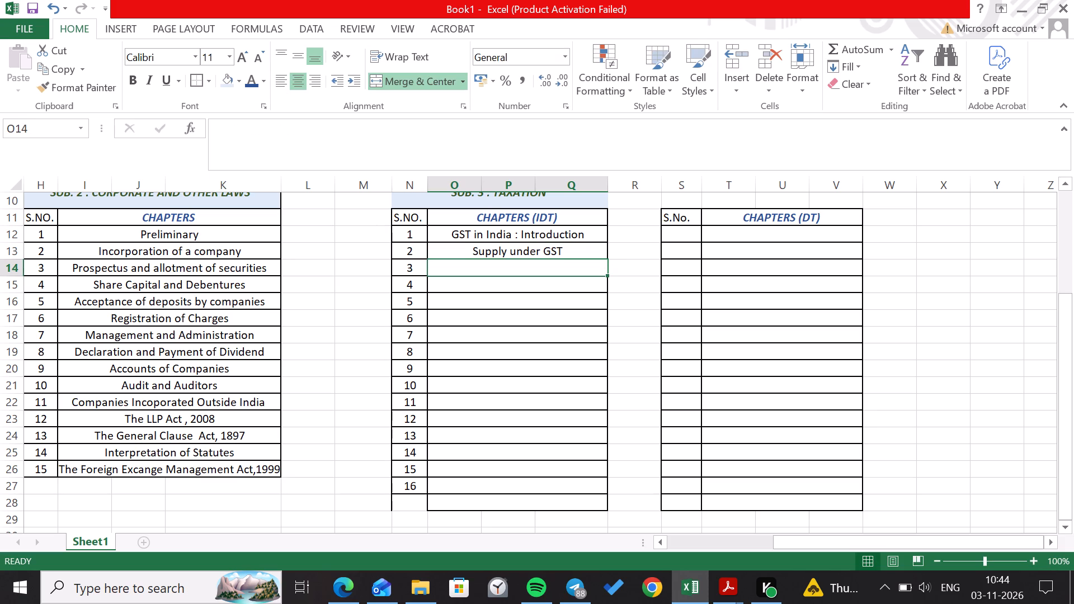
Enter "Charges under GST" as chapter 3 of the IDT table in cell O14.
{"action": "type", "text": "HCarges"}
{"action": "key", "text": "space"}
{"action": "key", "text": "BackSpace"}
{"action": "key", "text": "BackSpace"}
{"action": "key", "text": "BackSpace"}
{"action": "key", "text": "BackSpace"}
{"action": "key", "text": "BackSpace"}
{"action": "key", "text": "BackSpace"}
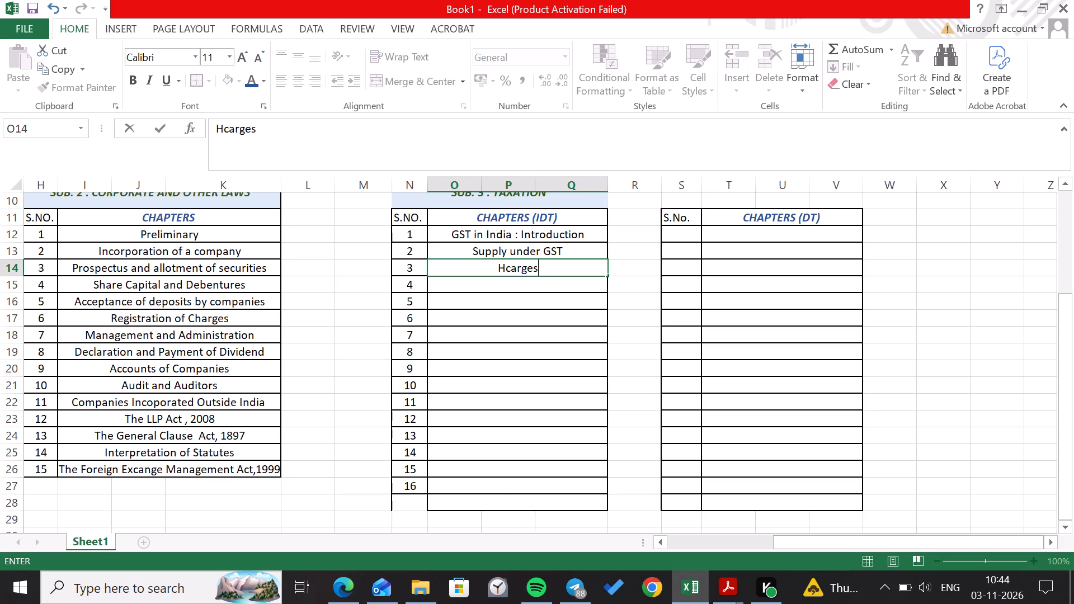
{"action": "key", "text": "BackSpace"}
{"action": "key", "text": "BackSpace"}
{"action": "type", "text": "Chares"}
{"action": "key", "text": "space"}
{"action": "key", "text": "BackSpace"}
{"action": "key", "text": "Delete"}
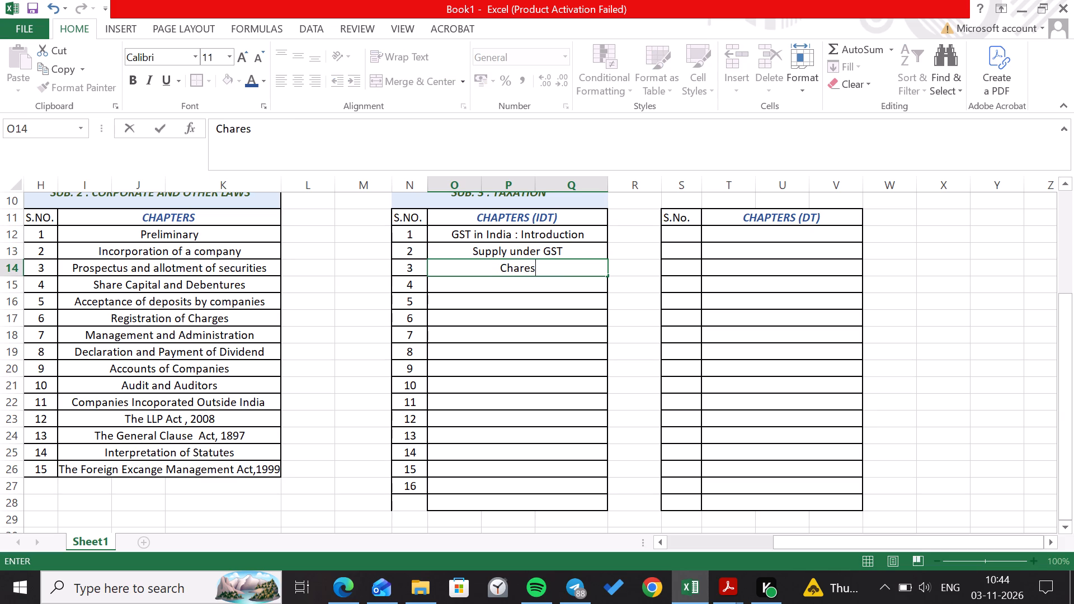
{"action": "key", "text": "Delete"}
{"action": "key", "text": "BackSpace"}
{"action": "key", "text": "BackSpace"}
{"action": "type", "text": "ges"}
{"action": "key", "text": "space"}
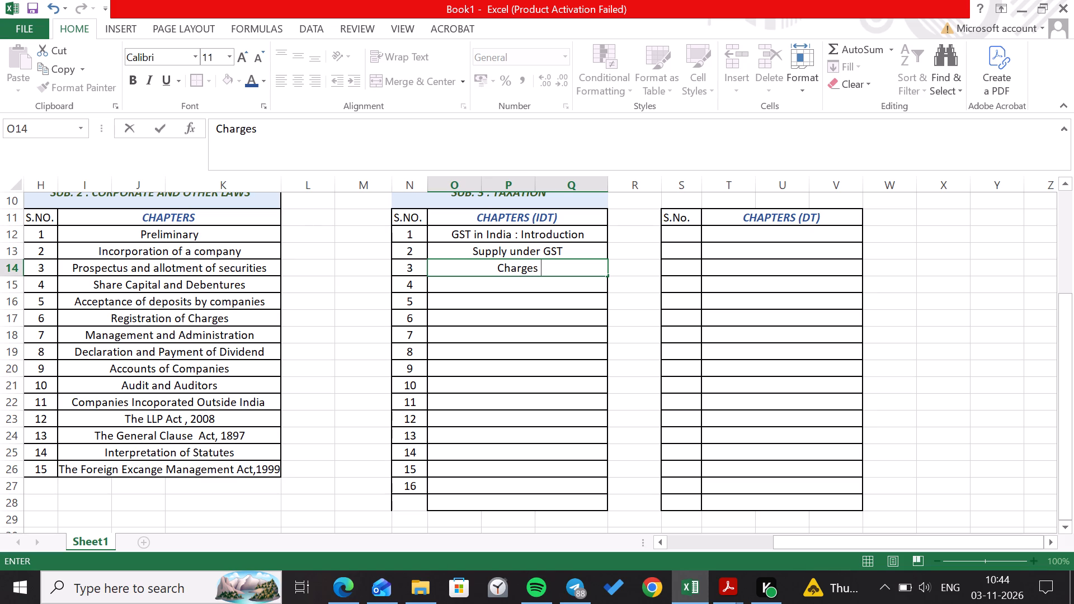
{"action": "type", "text": "under GST"}
{"action": "key", "text": "Down"}
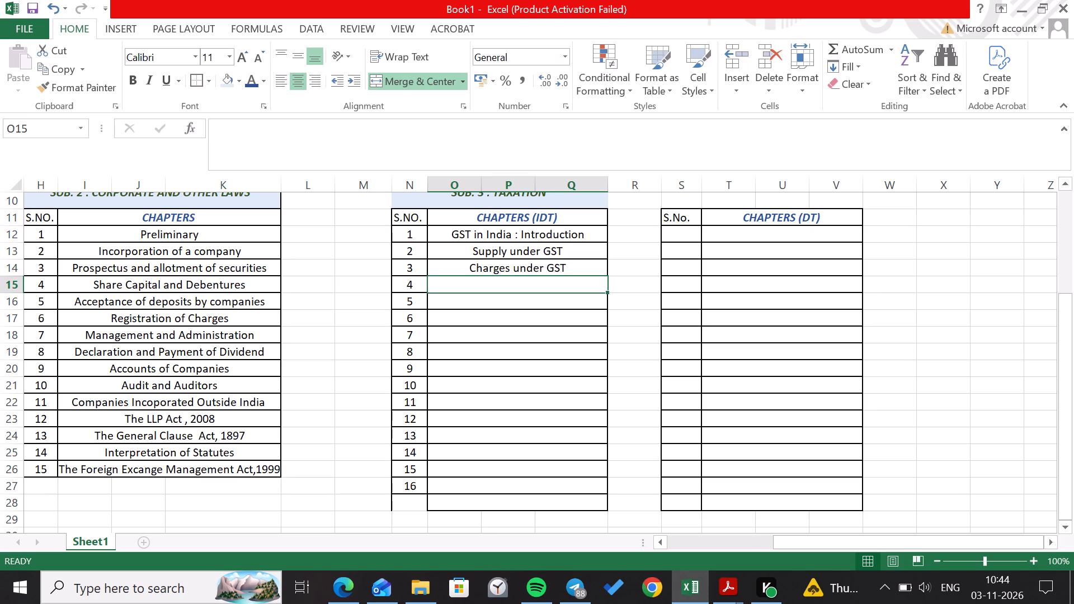
Enter "Composition Scheme" as chapter 4 of the IDT table in cell O15.
{"action": "type", "text": "Composition"}
{"action": "key", "text": "space"}
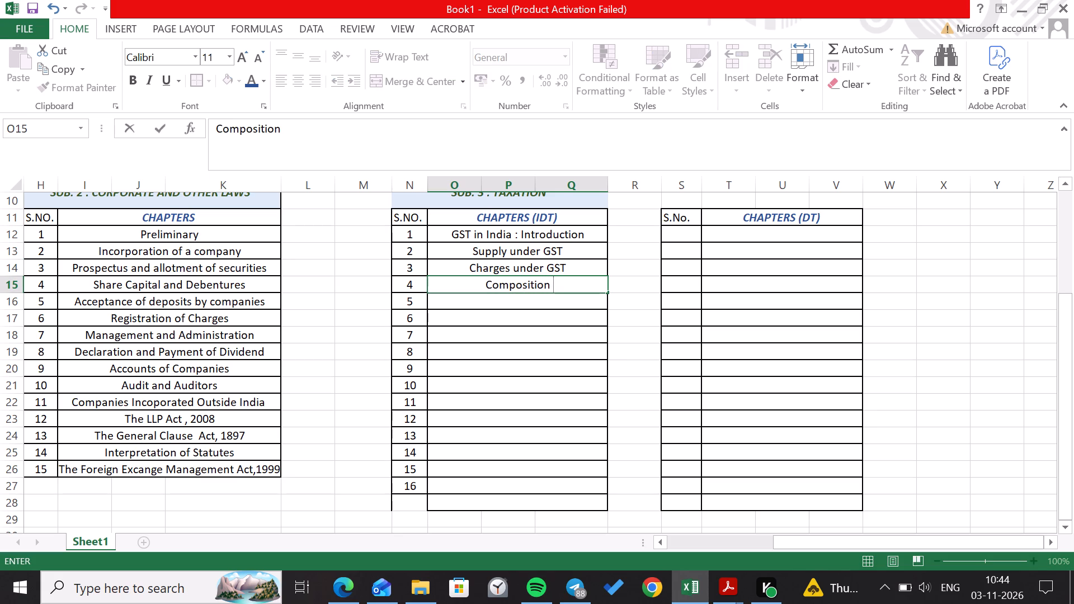
{"action": "type", "text": "Schemen"}
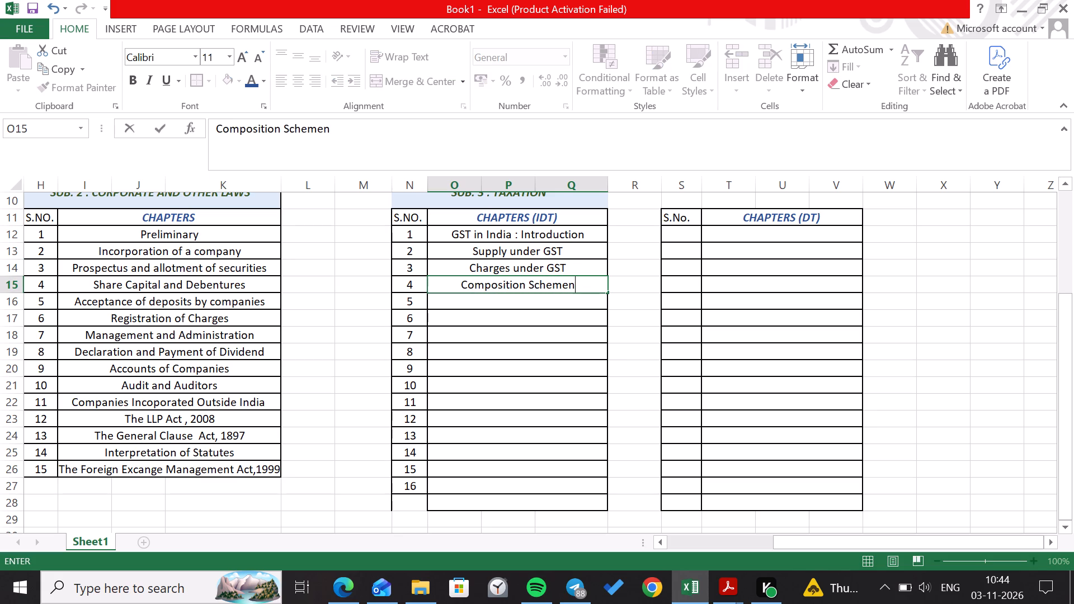
{"action": "key", "text": "BackSpace"}
{"action": "key", "text": "Up"}
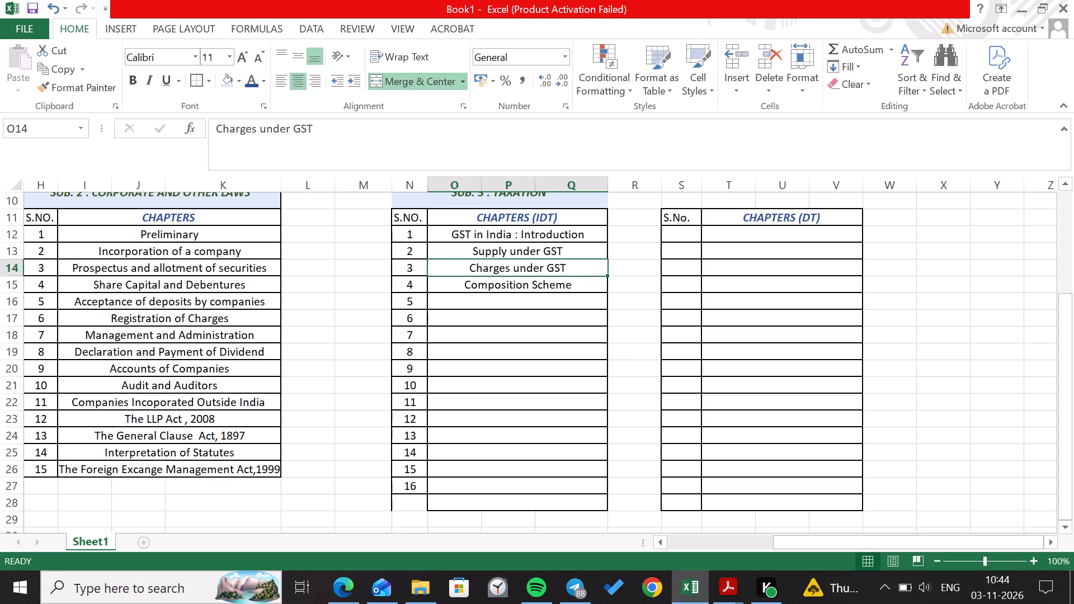
{"action": "key", "text": "Down"}
{"action": "key", "text": "Down"}
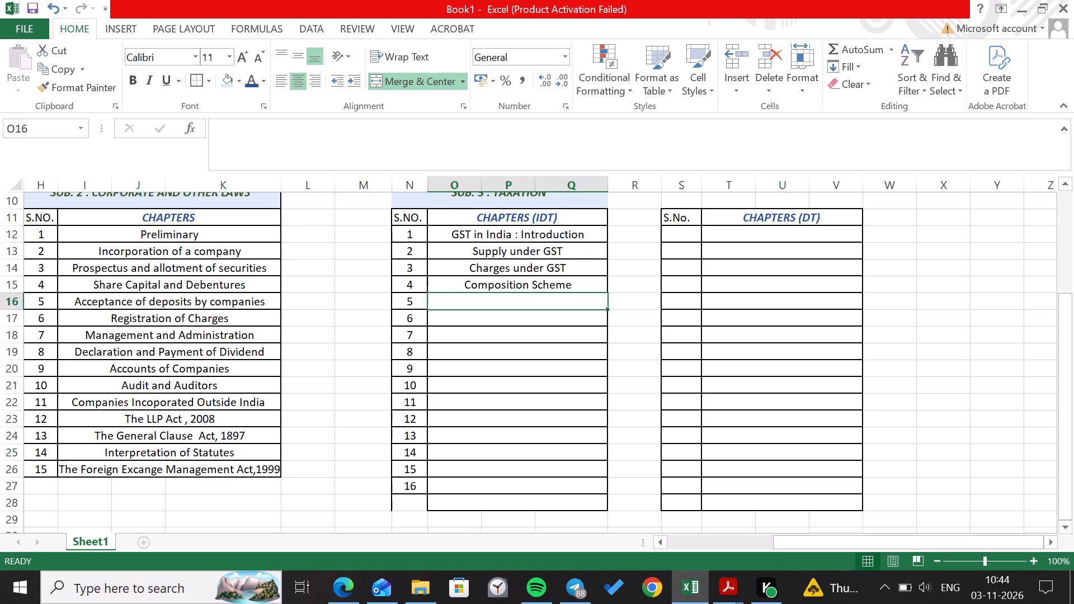
Enter IDT chapters 5 and 6, "Place of Supply" and "Exemption from GST", in cells O16 and O17.
{"action": "type", "text": "Place"}
{"action": "key", "text": "space"}
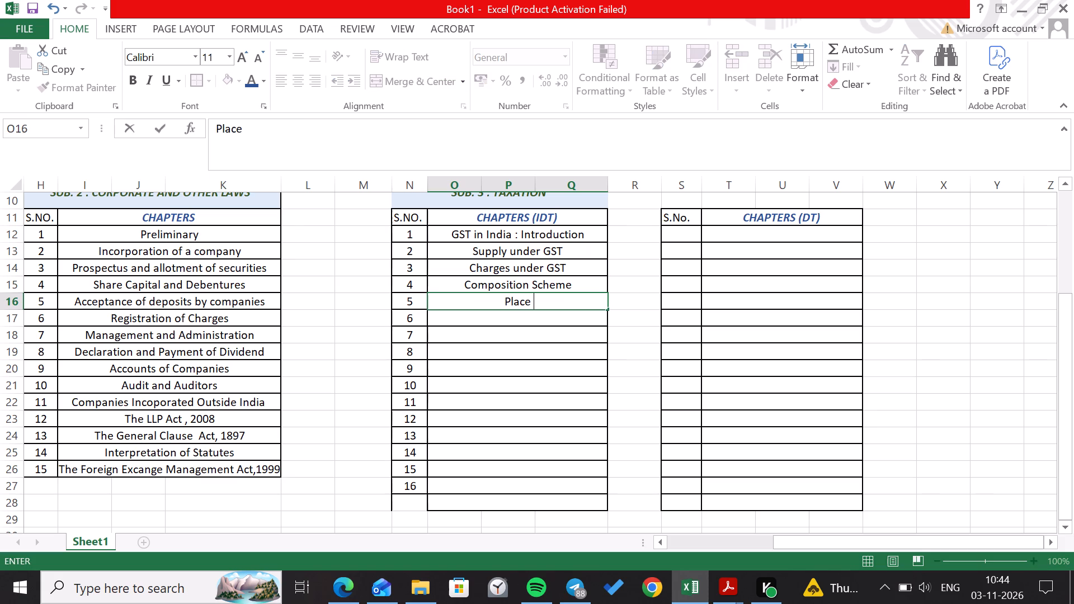
{"action": "type", "text": "of Supply"}
{"action": "key", "text": "Down"}
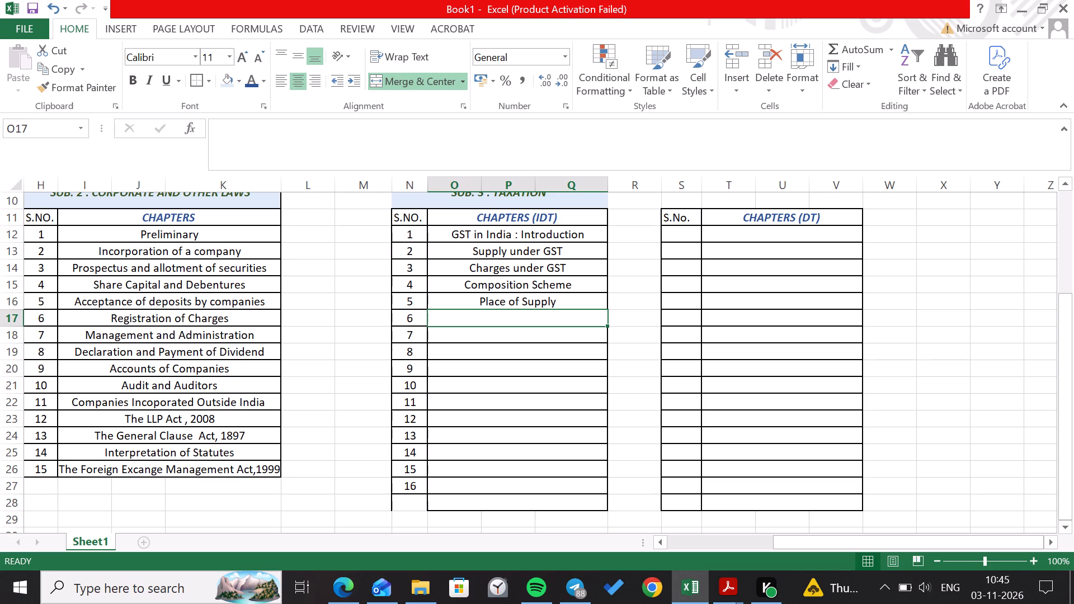
{"action": "type", "text": "Exemption"}
{"action": "key", "text": "space"}
{"action": "type", "text": "from GST"}
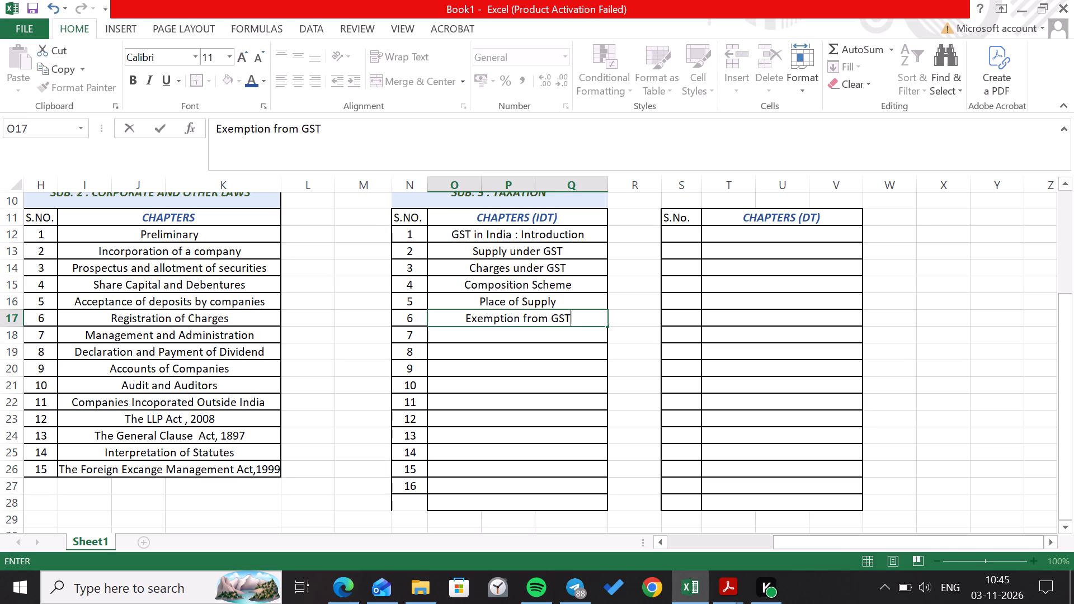
{"action": "key", "text": "Up"}
{"action": "key", "text": "Down"}
{"action": "key", "text": "Down"}
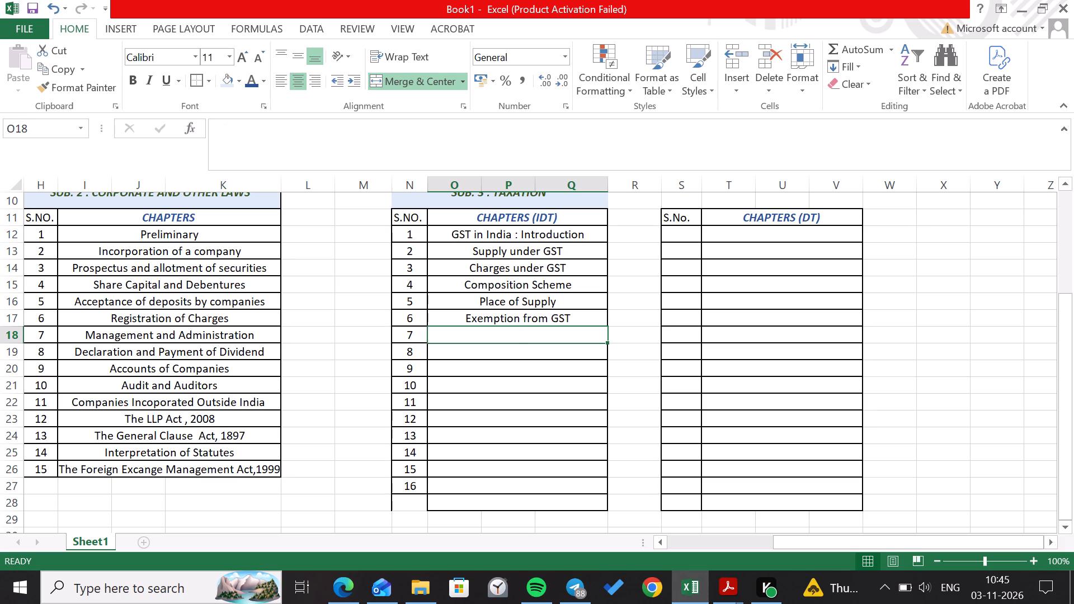
Enter IDT chapters 7 and 8, "Time of Supply" and "Value of Supply", in cells O18 and O19.
{"action": "type", "text": "Time"}
{"action": "key", "text": "space"}
{"action": "type", "text": "of Supply"}
{"action": "key", "text": "Down"}
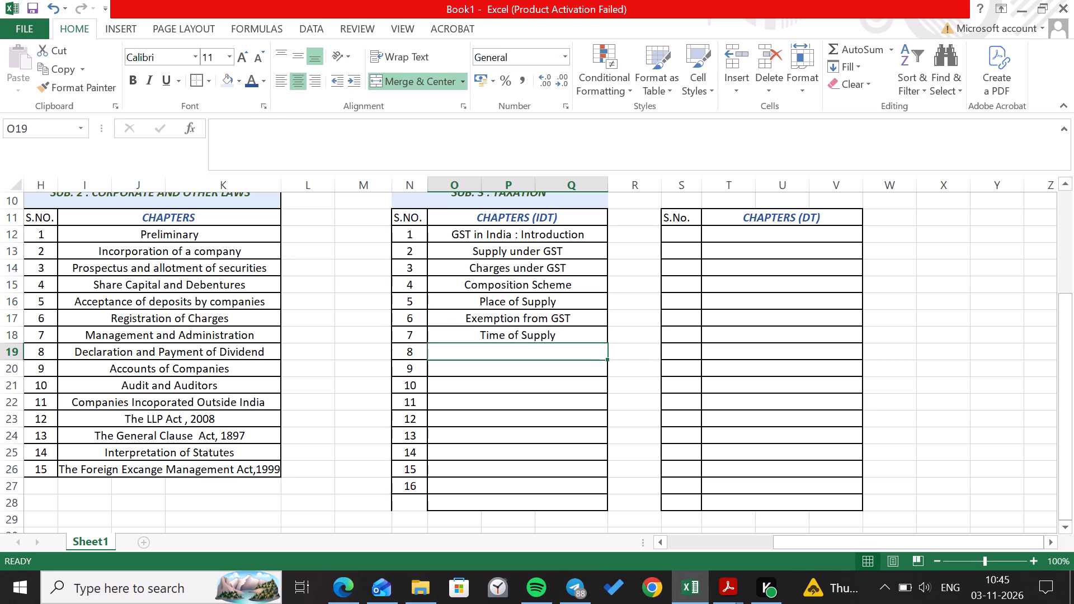
{"action": "type", "text": "Value"}
{"action": "key", "text": "space"}
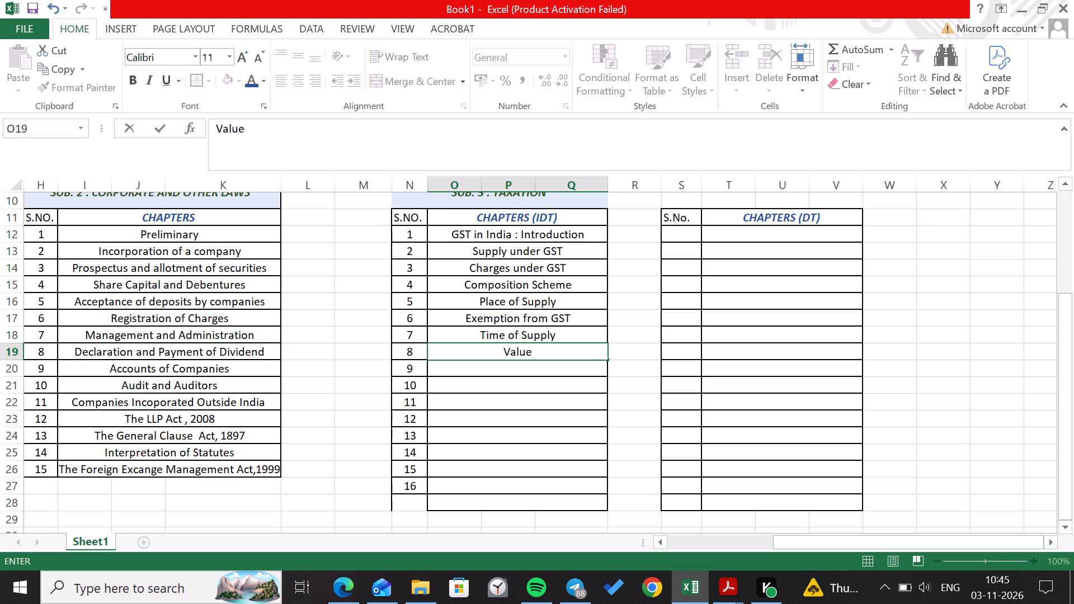
{"action": "type", "text": "of"}
{"action": "key", "text": "space"}
{"action": "type", "text": "Supply"}
{"action": "key", "text": "Down"}
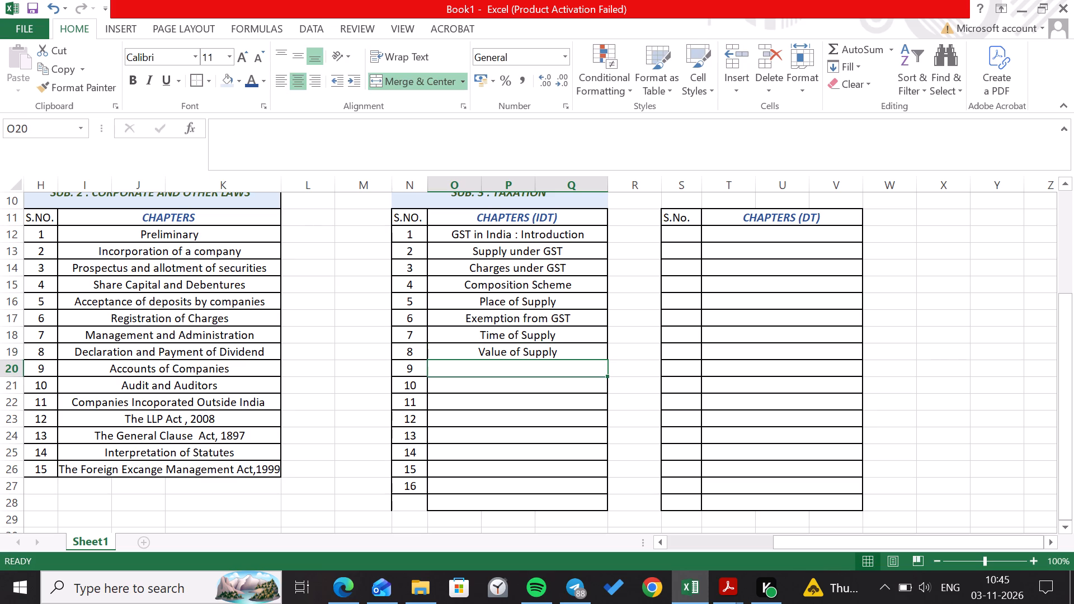
Enter "Input Tax Credit" as chapter 9 of the IDT table in cell O20.
{"action": "type", "text": "Input TAx"}
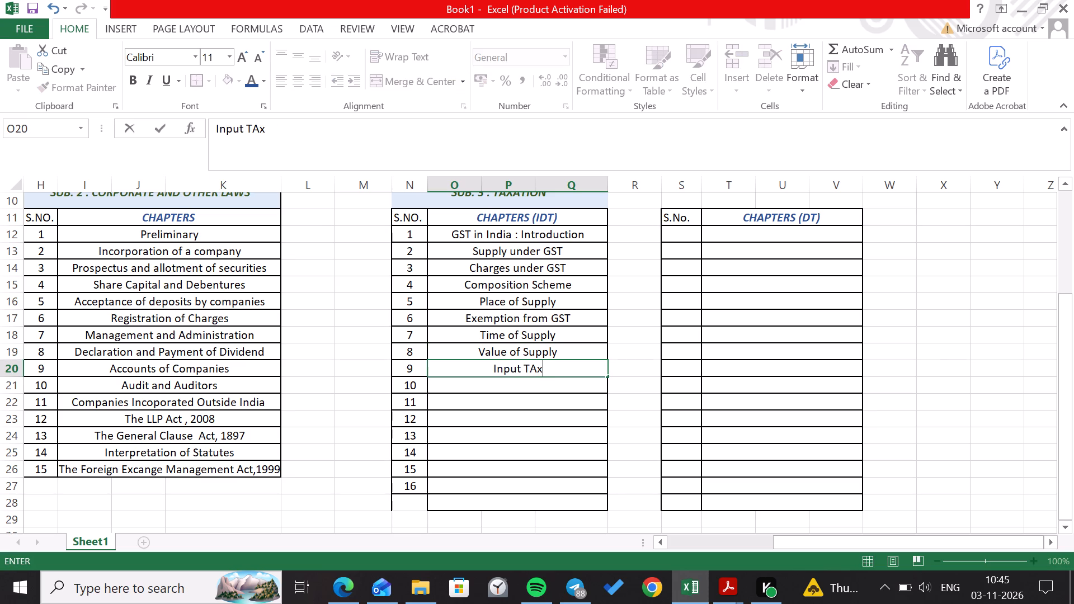
{"action": "key", "text": "space"}
{"action": "type", "text": "Credit"}
{"action": "key", "text": "Down"}
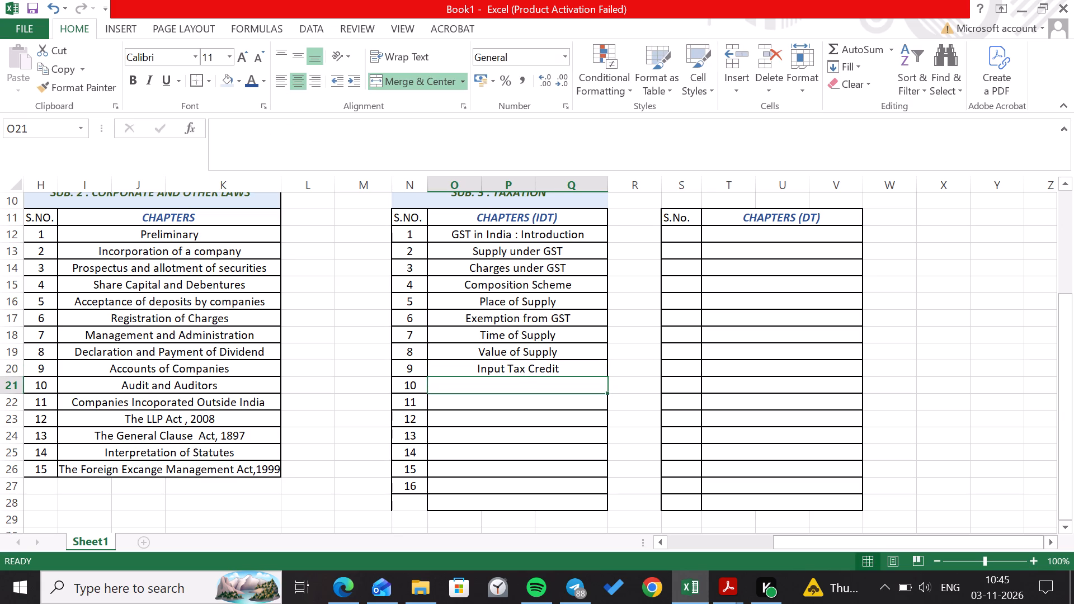
Enter "Registration" as chapter 10 of the IDT table in cell O21.
{"action": "type", "text": "REgistratiom"}
{"action": "key", "text": "BackSpace"}
{"action": "key", "text": "BackSpace"}
{"action": "key", "text": "BackSpace"}
{"action": "key", "text": "BackSpace"}
{"action": "key", "text": "BackSpace"}
{"action": "key", "text": "BackSpace"}
{"action": "key", "text": "BackSpace"}
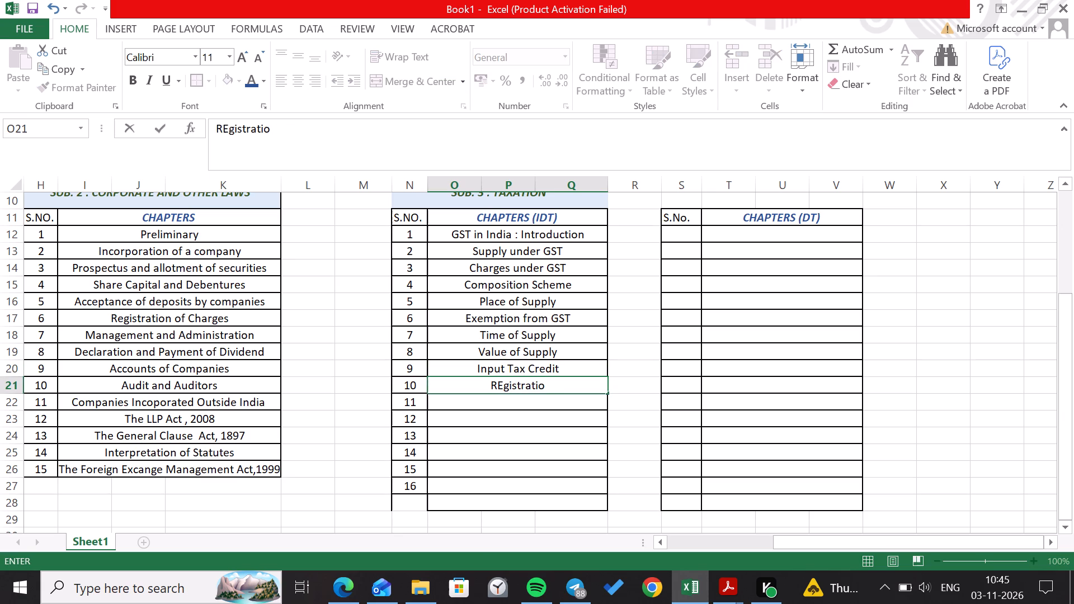
{"action": "key", "text": "BackSpace"}
{"action": "key", "text": "BackSpace"}
{"action": "key", "text": "BackSpace"}
{"action": "key", "text": "BackSpace"}
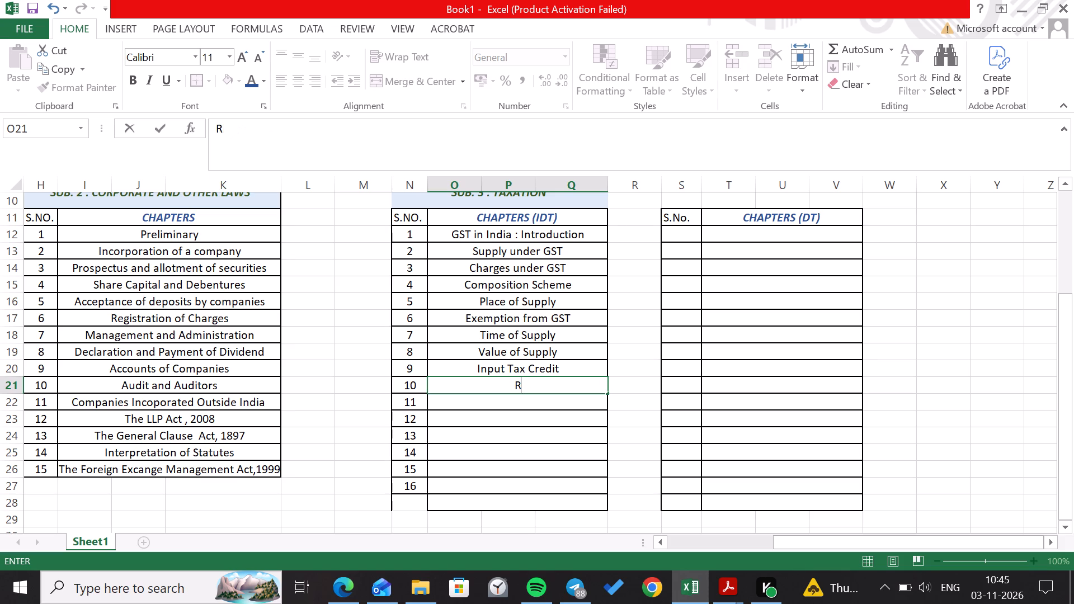
{"action": "type", "text": "egistration"}
{"action": "key", "text": "Down"}
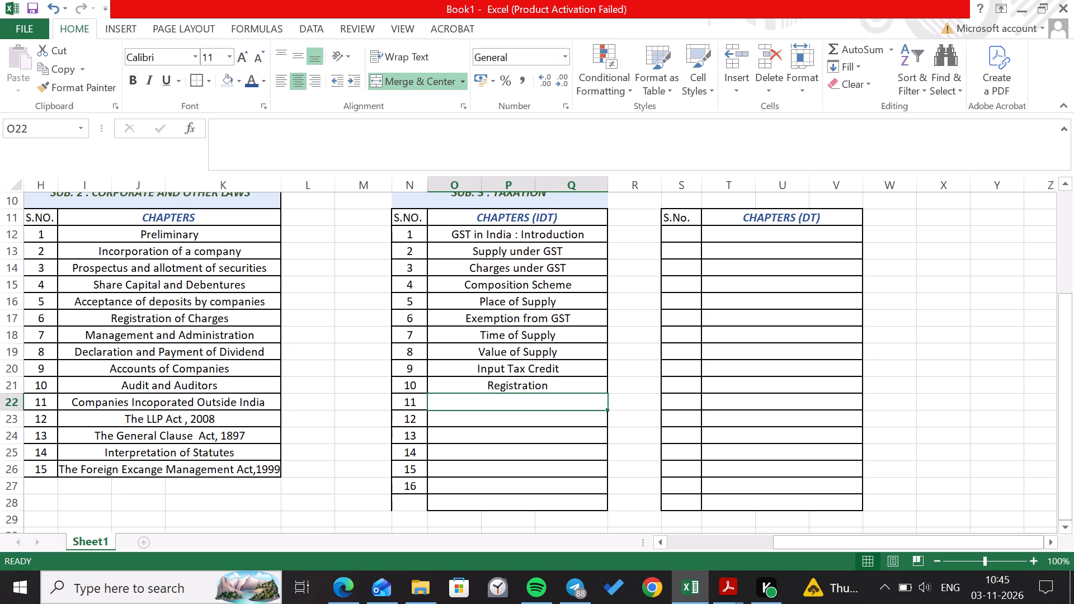
{"action": "key", "text": "space"}
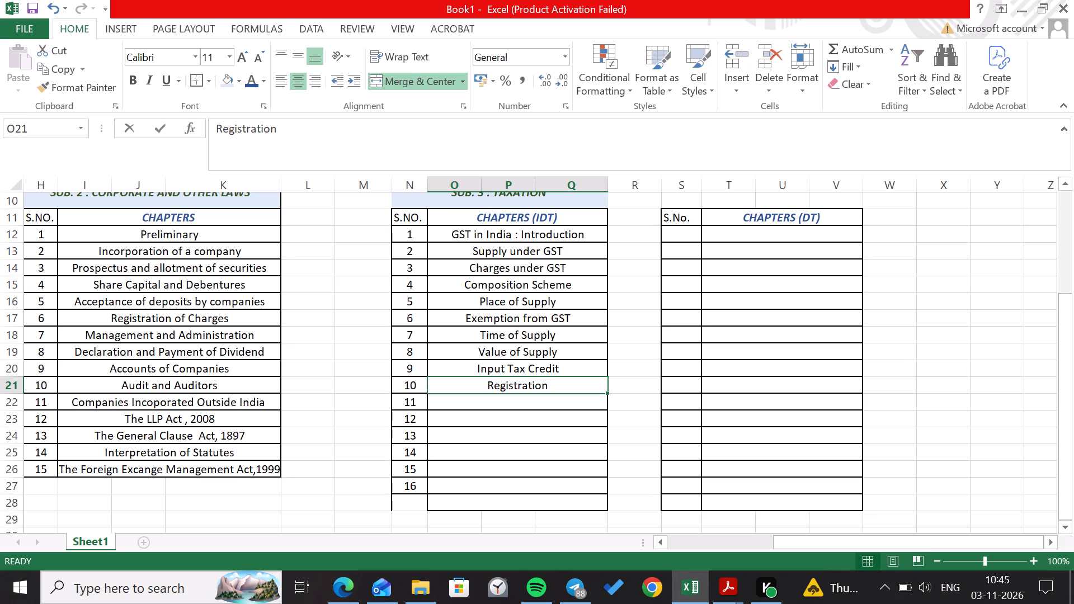
{"action": "key", "text": "ctrl+z"}
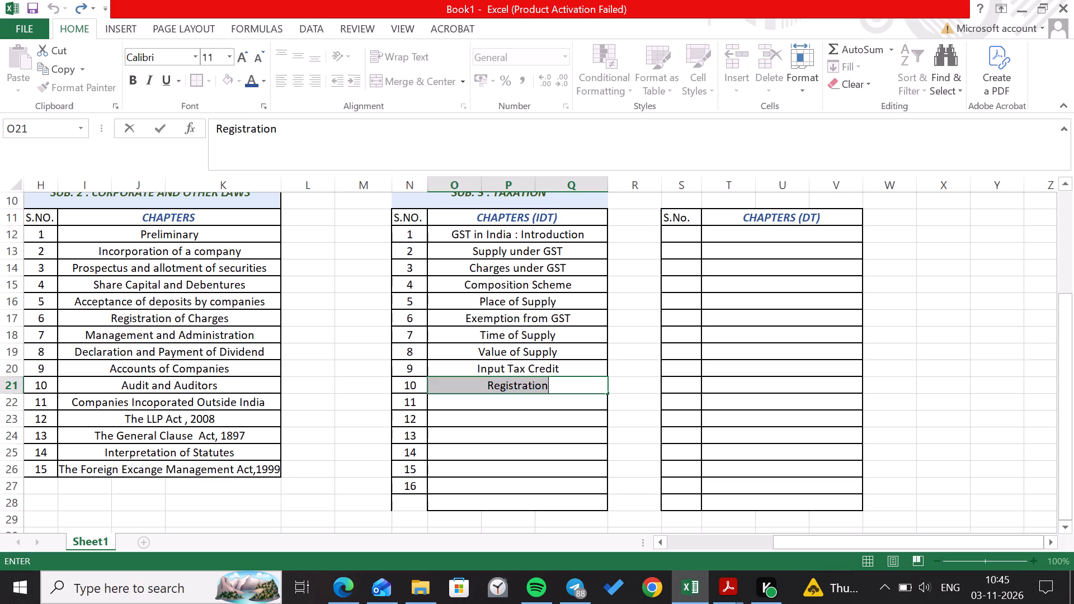
Extend the chapter 10 name in cell O21 of the IDT table to "Registration Under GST".
{"action": "key", "text": "space"}
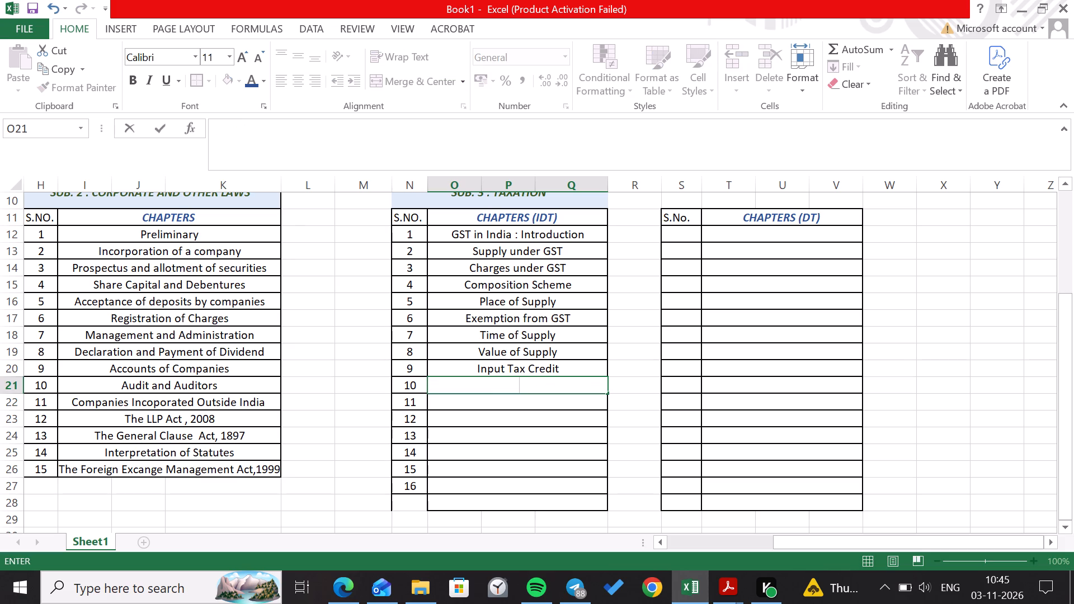
{"action": "key", "text": "ctrl+z"}
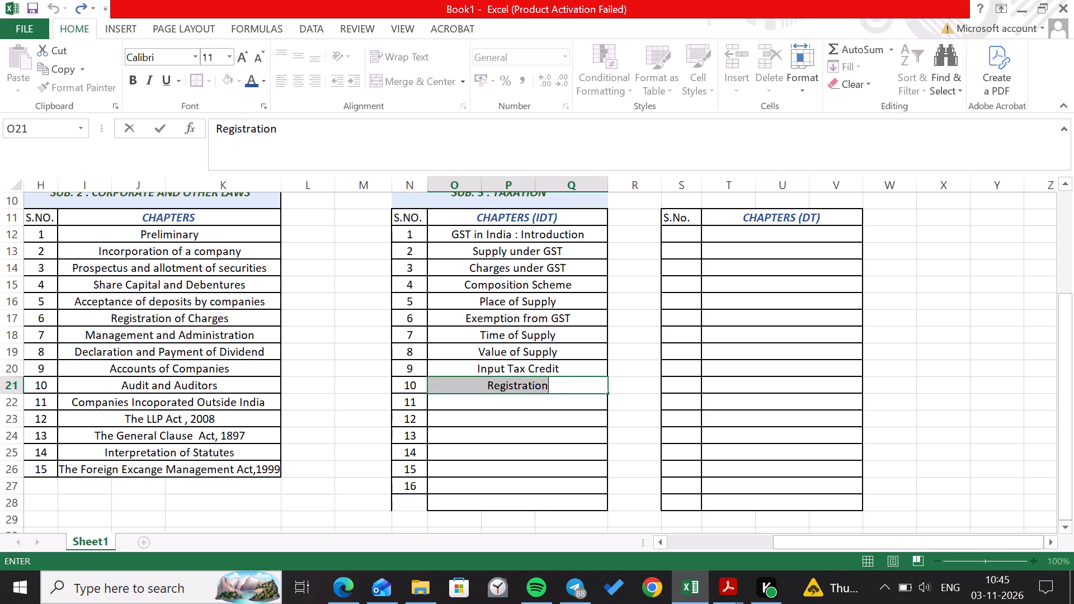
{"action": "left_click", "coordinate": [568, 384]}
{"action": "key", "text": "space"}
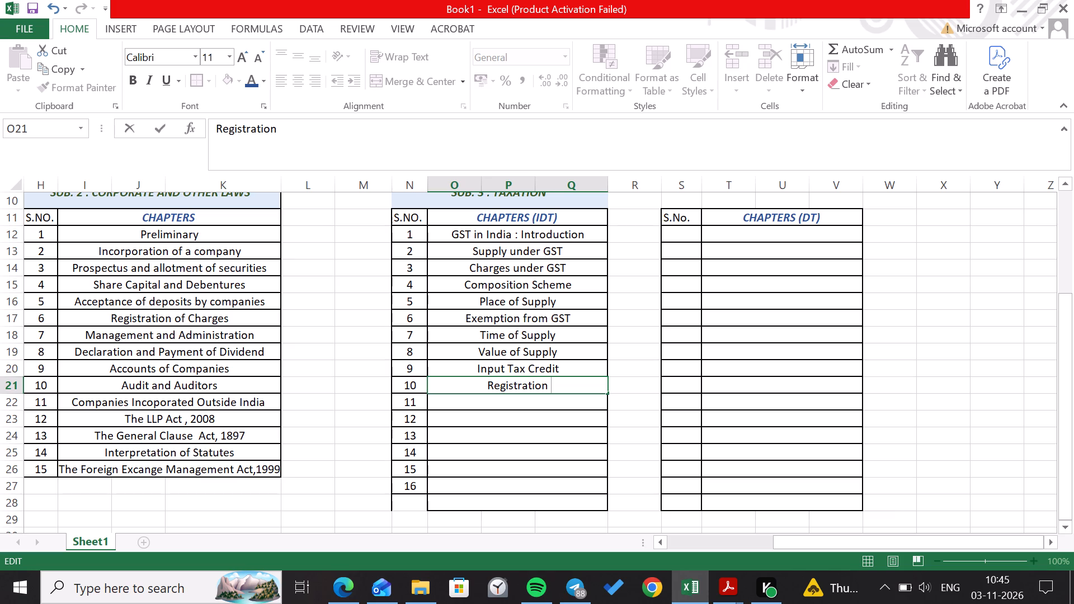
{"action": "type", "text": "Under GS"}
{"action": "key", "text": "shift+t"}
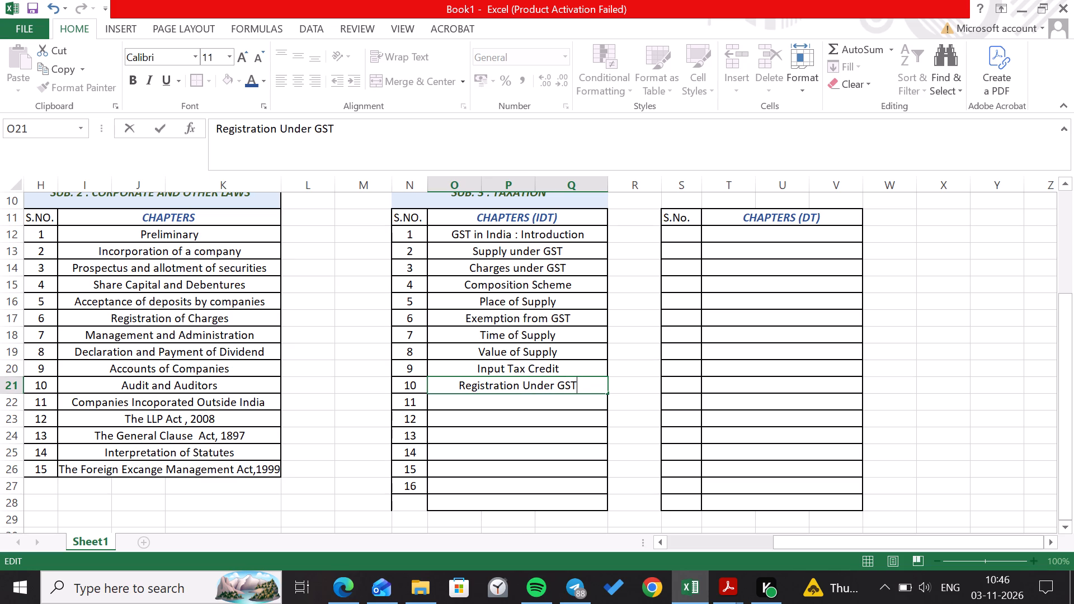
{"action": "key", "text": "Down"}
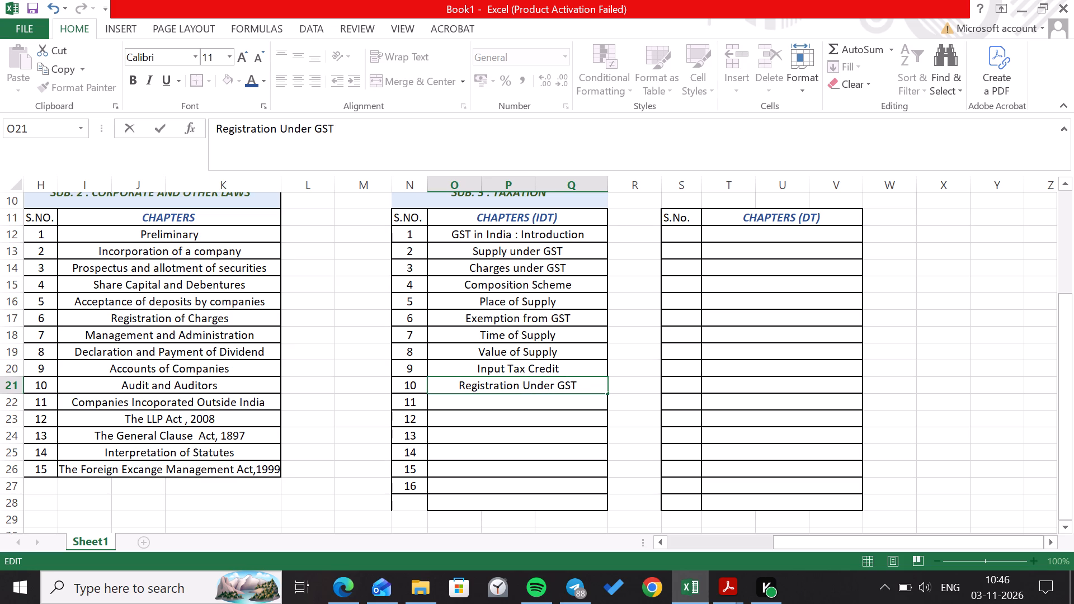
Enter "Tax Invoice, Credit Note and Debit Note" as chapter 11 of the IDT table in cell O22.
{"action": "left_click", "coordinate": [578, 409]}
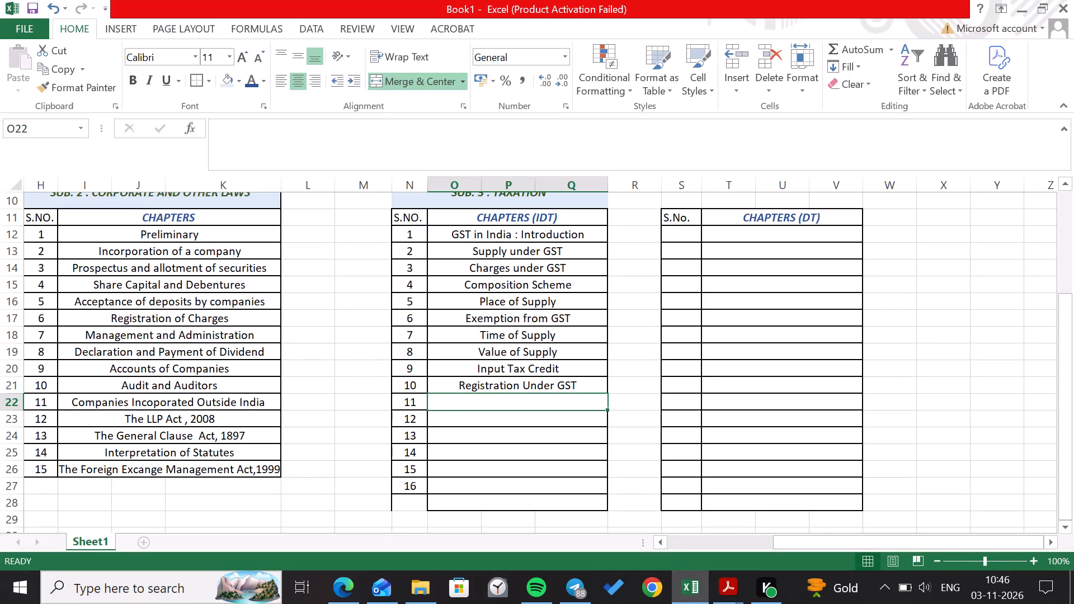
{"action": "key", "text": "shift+t"}
{"action": "key", "text": "a"}
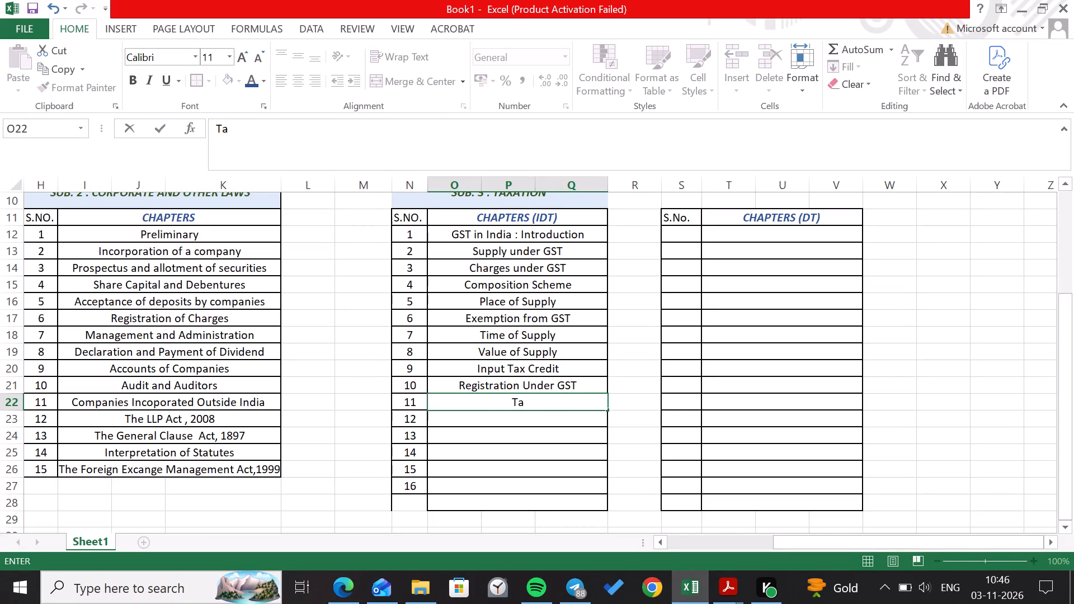
{"action": "type", "text": "x"}
{"action": "key", "text": "space"}
{"action": "type", "text": "Invoice."}
{"action": "key", "text": "BackSpace"}
{"action": "type", "text": ","}
{"action": "key", "text": "space"}
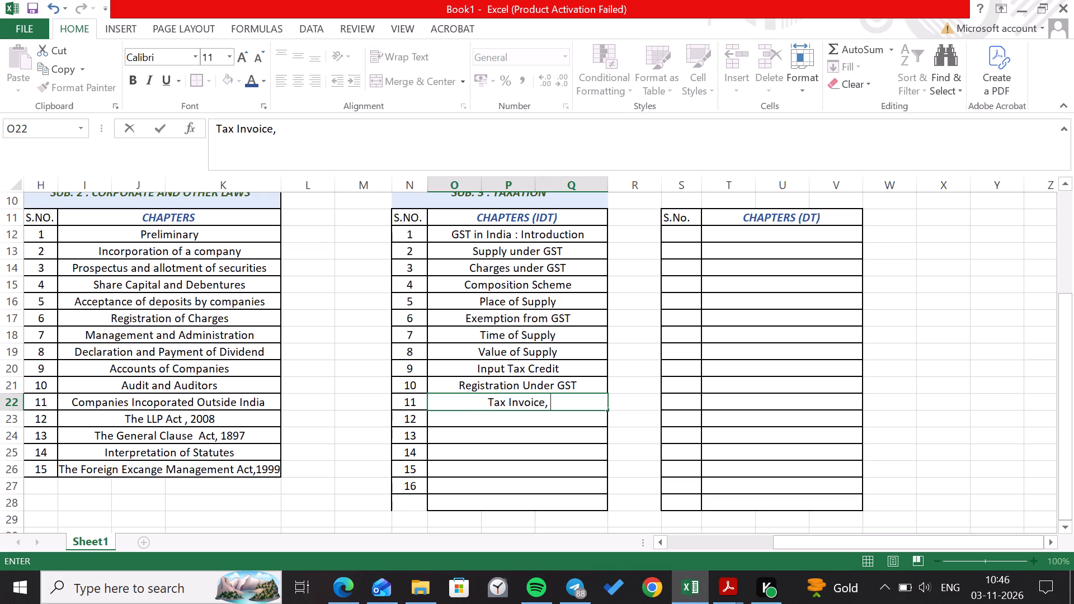
{"action": "type", "text": "Credit NO"}
{"action": "key", "text": "BackSpace"}
{"action": "type", "text": "ote"}
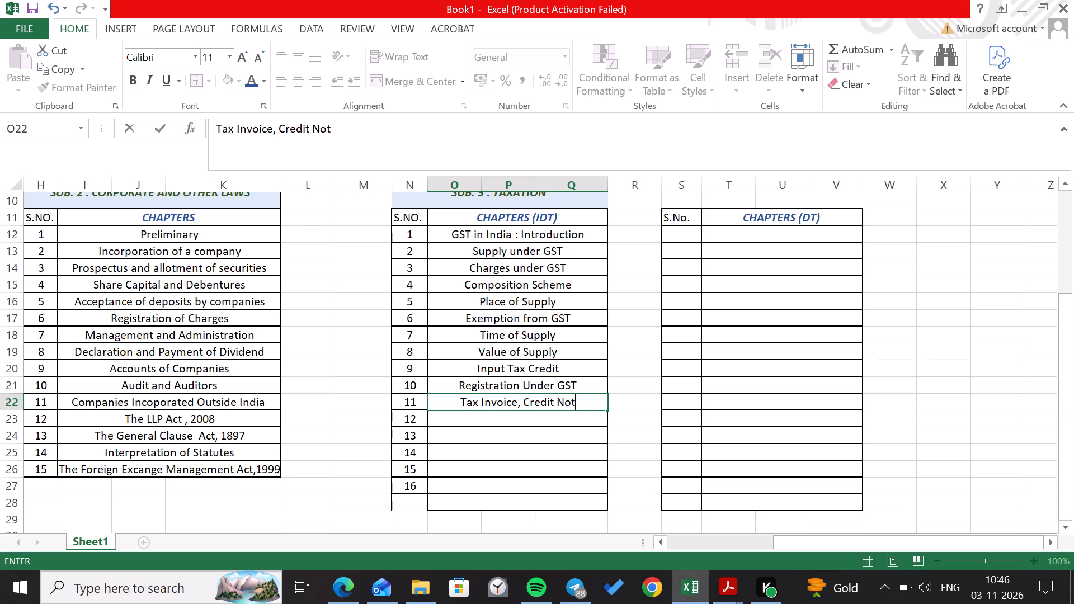
{"action": "key", "text": "space"}
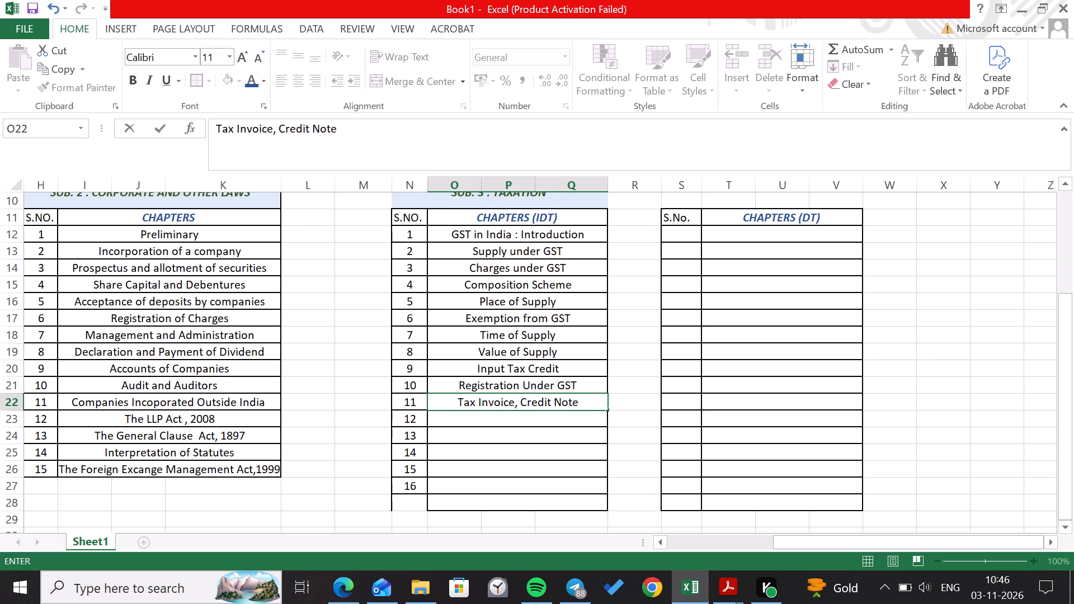
{"action": "type", "text": "and"}
{"action": "key", "text": "space"}
{"action": "type", "text": "Debit Note"}
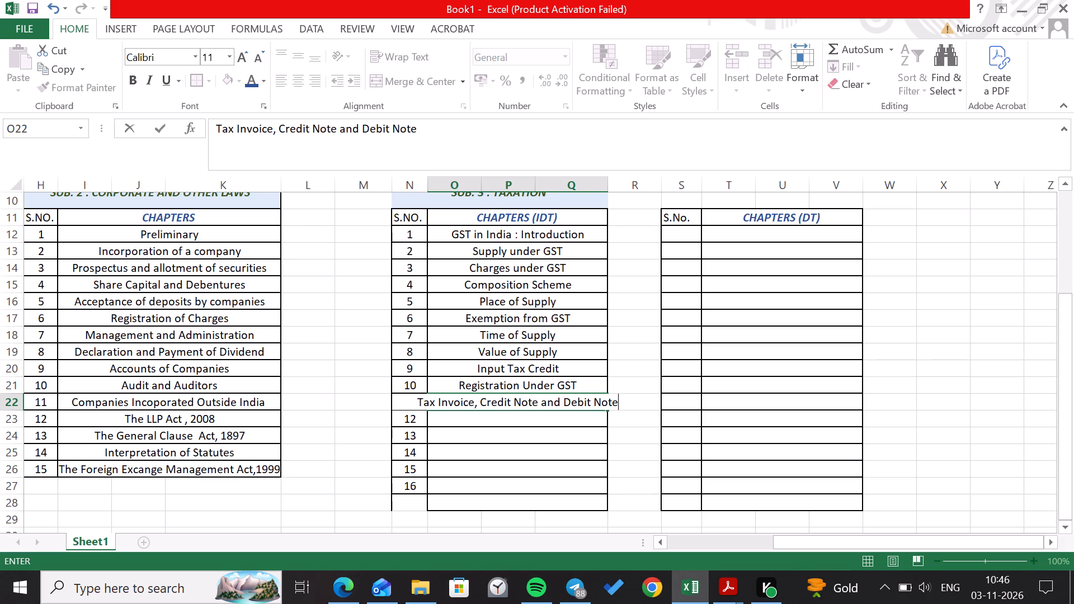
Widen column Q so the full chapter 11 name fits inside the IDT table.
{"action": "scroll", "coordinate": [576, 247], "scroll_direction": "up", "scroll_amount": 2}
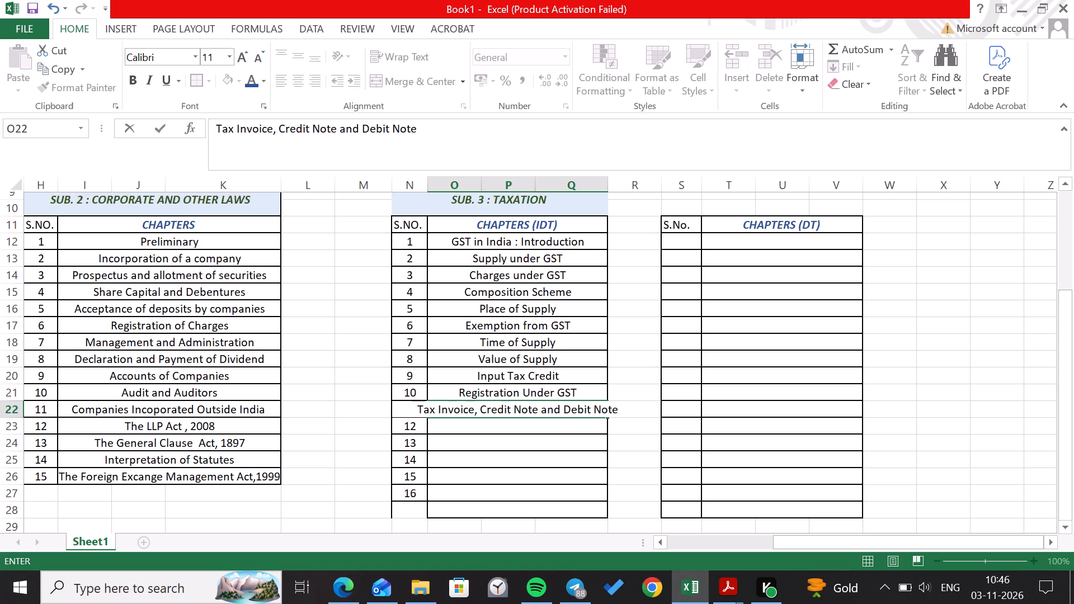
{"action": "left_click", "coordinate": [609, 189]}
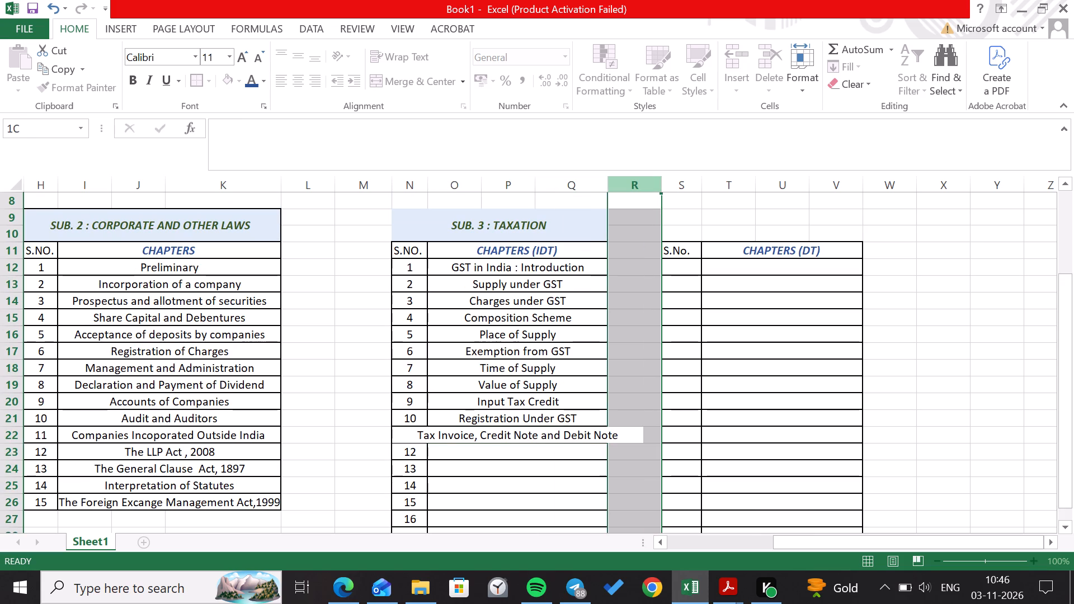
{"action": "left_click", "coordinate": [601, 187]}
{"action": "left_click_drag", "start_coordinate": [608, 185], "coordinate": [610, 185]}
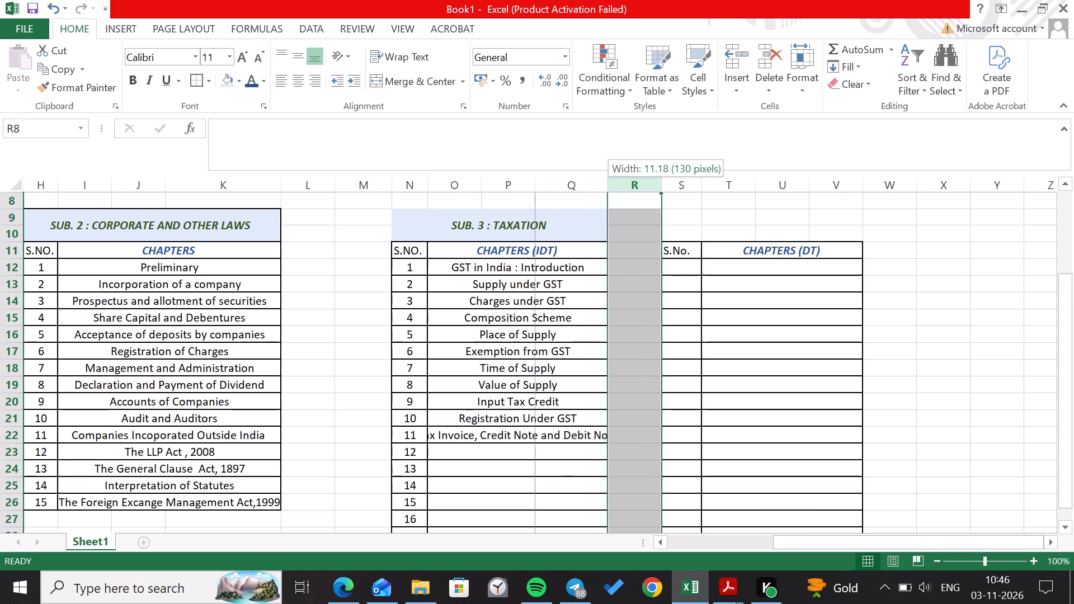
{"action": "left_click_drag", "start_coordinate": [610, 185], "coordinate": [625, 187]}
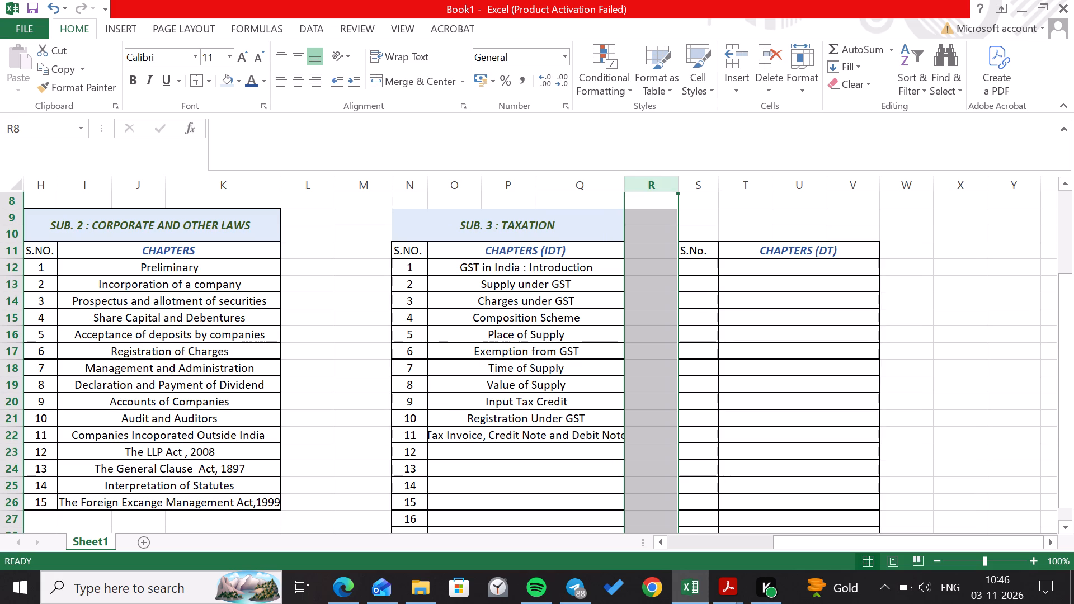
{"action": "left_click_drag", "start_coordinate": [624, 188], "coordinate": [656, 192]}
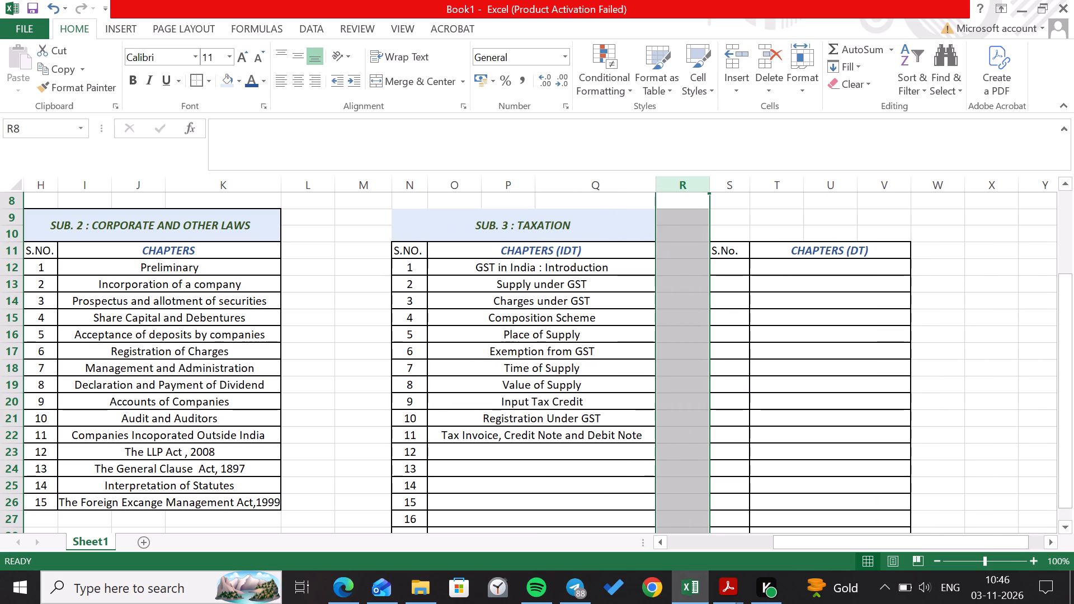
Enter "Accounts and Records" as chapter 12 of the IDT table in cell O23.
{"action": "scroll", "coordinate": [632, 373], "scroll_direction": "down", "scroll_amount": 3}
{"action": "left_click", "coordinate": [577, 405]}
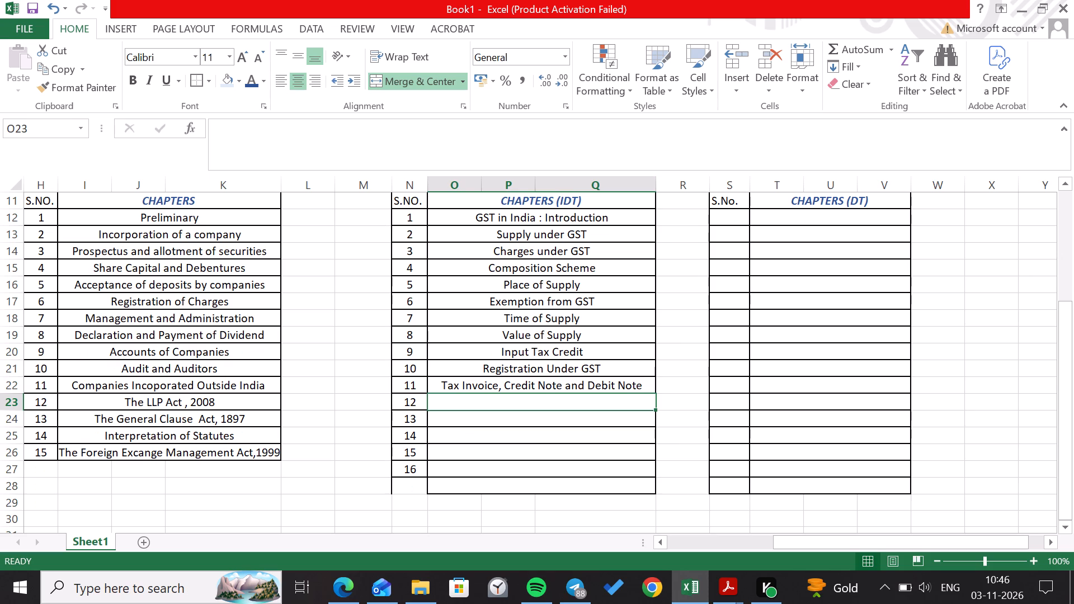
{"action": "type", "text": "Account"}
{"action": "key", "text": "space"}
{"action": "key", "text": "BackSpace"}
{"action": "type", "text": "s"}
{"action": "key", "text": "space"}
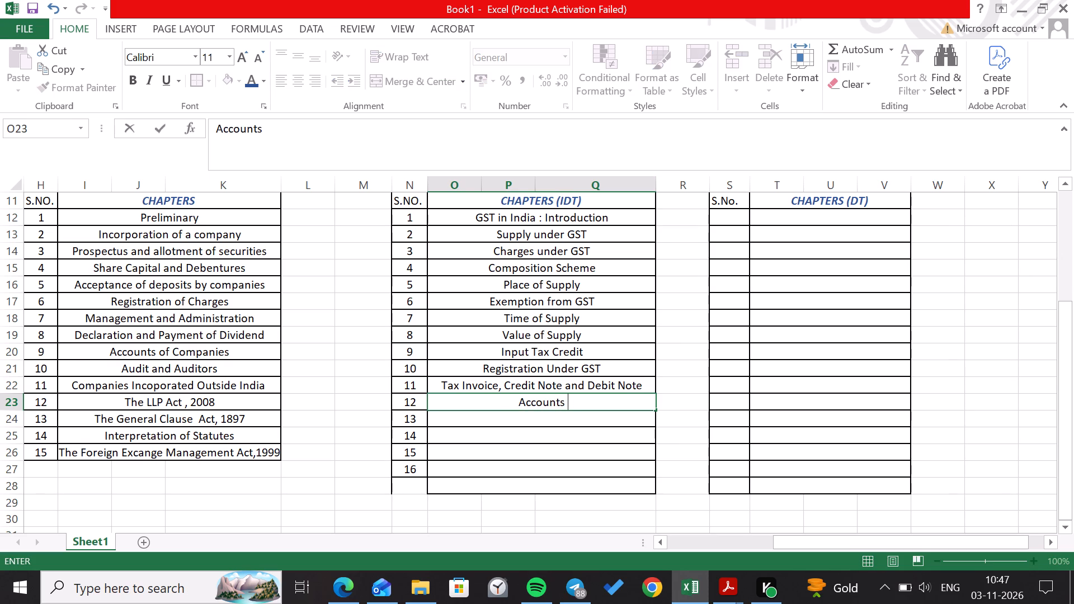
{"action": "type", "text": "and"}
{"action": "key", "text": "space"}
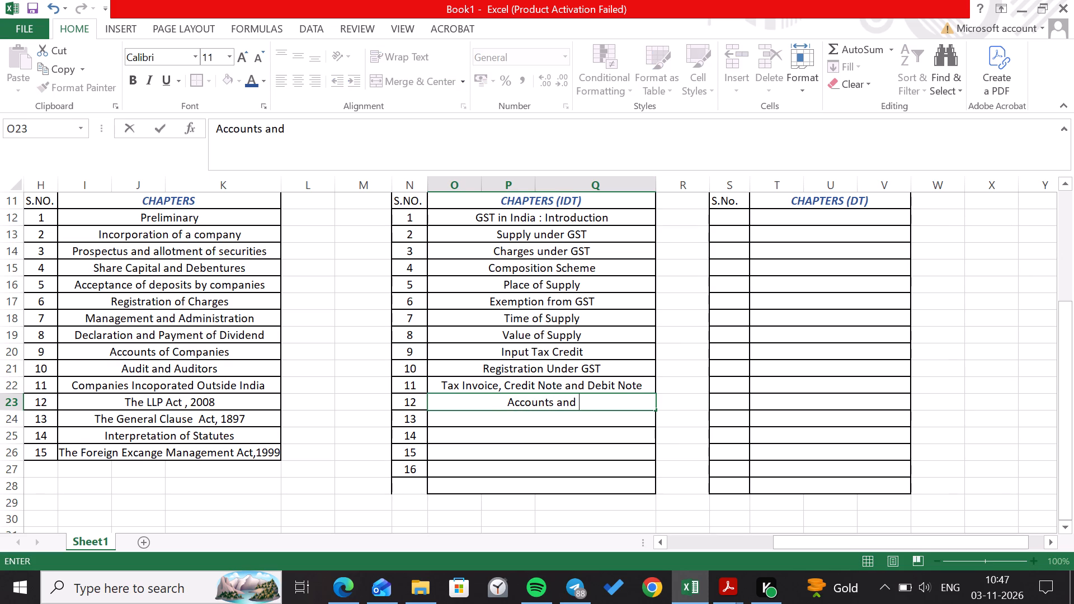
{"action": "type", "text": "Records"}
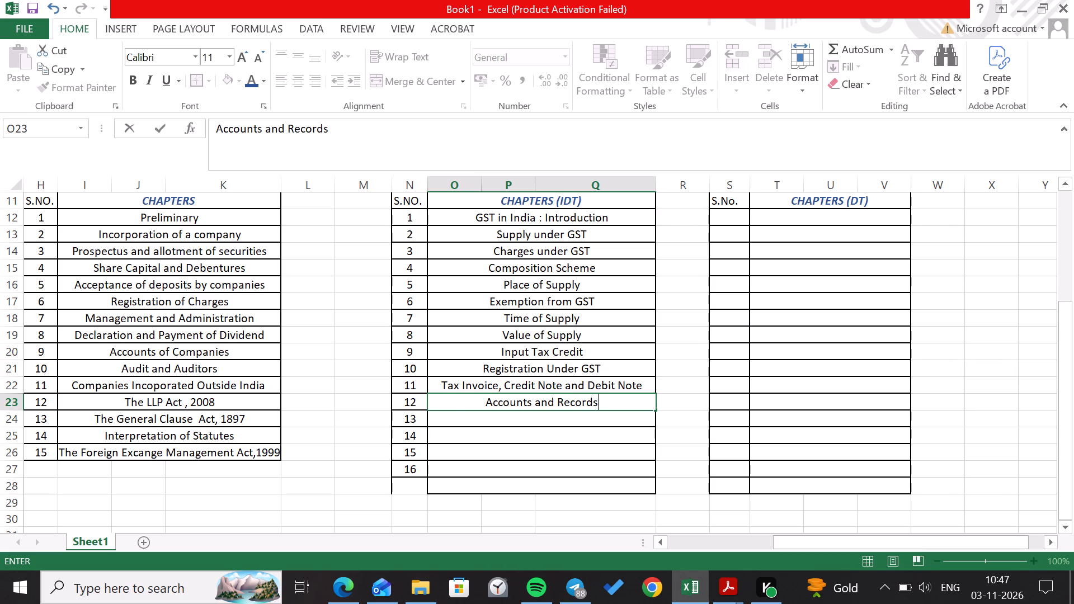
{"action": "key", "text": "Down"}
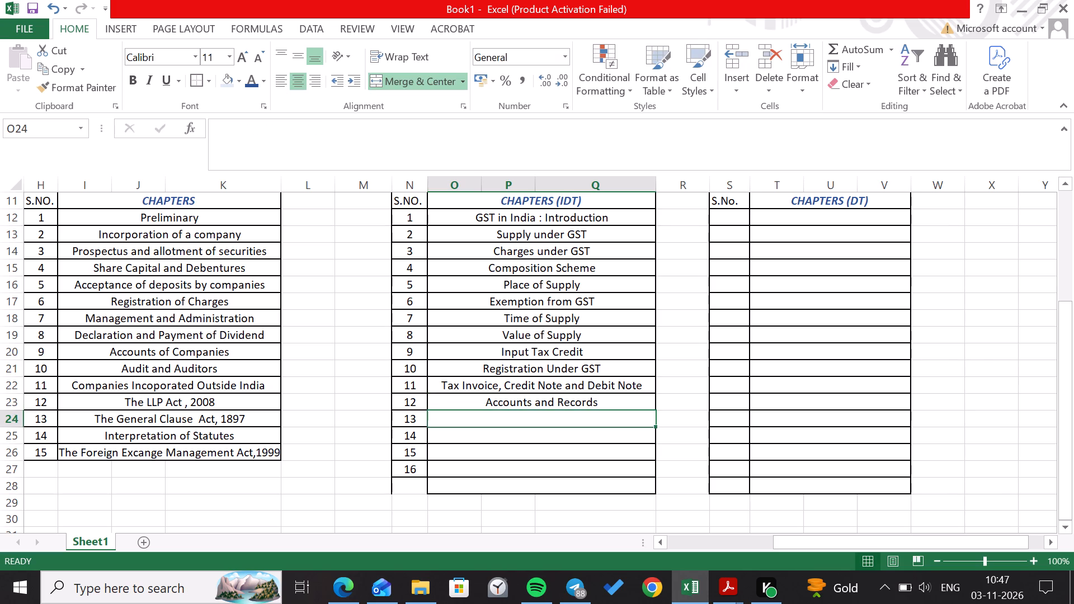
Enter "E-Way Bill" as chapter 13 of the IDT table in cell O24.
{"action": "key", "text": "shift+e"}
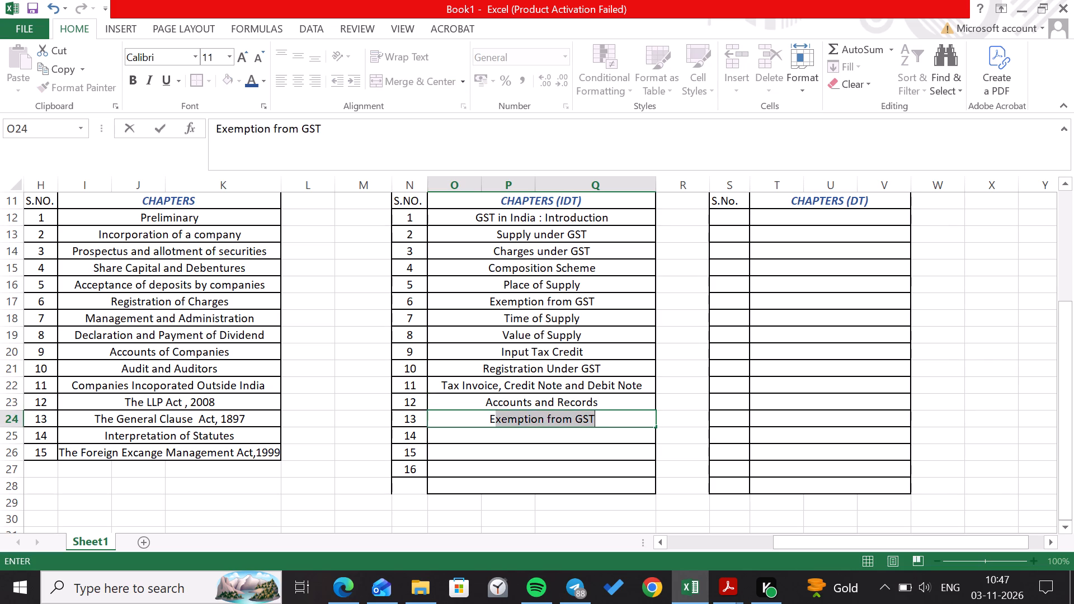
{"action": "key", "text": "minus"}
{"action": "type", "text": "Way"}
{"action": "key", "text": "space"}
{"action": "type", "text": "Bill"}
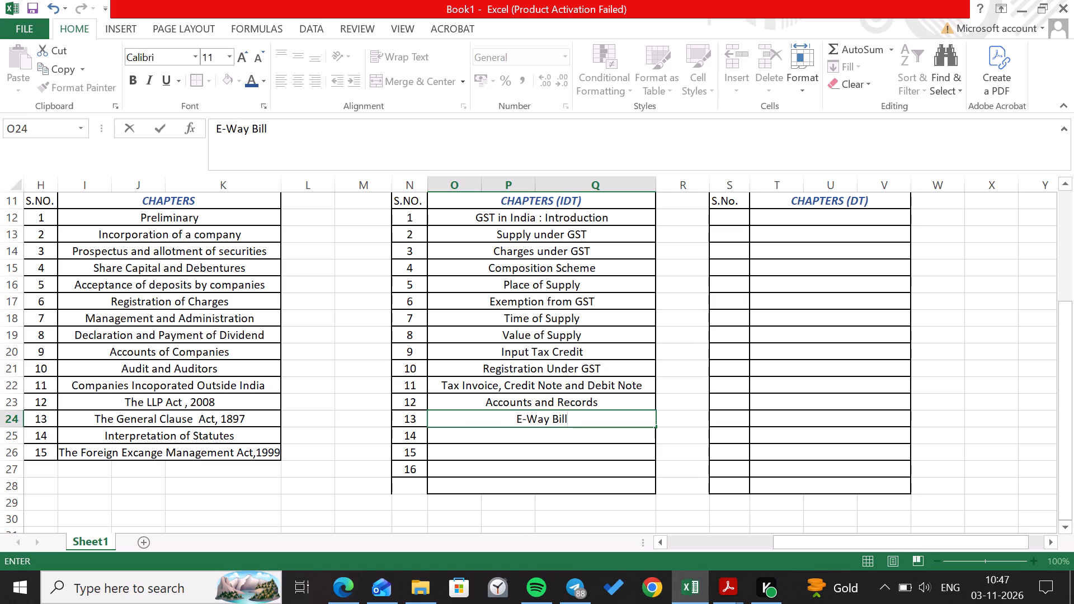
{"action": "key", "text": "Down"}
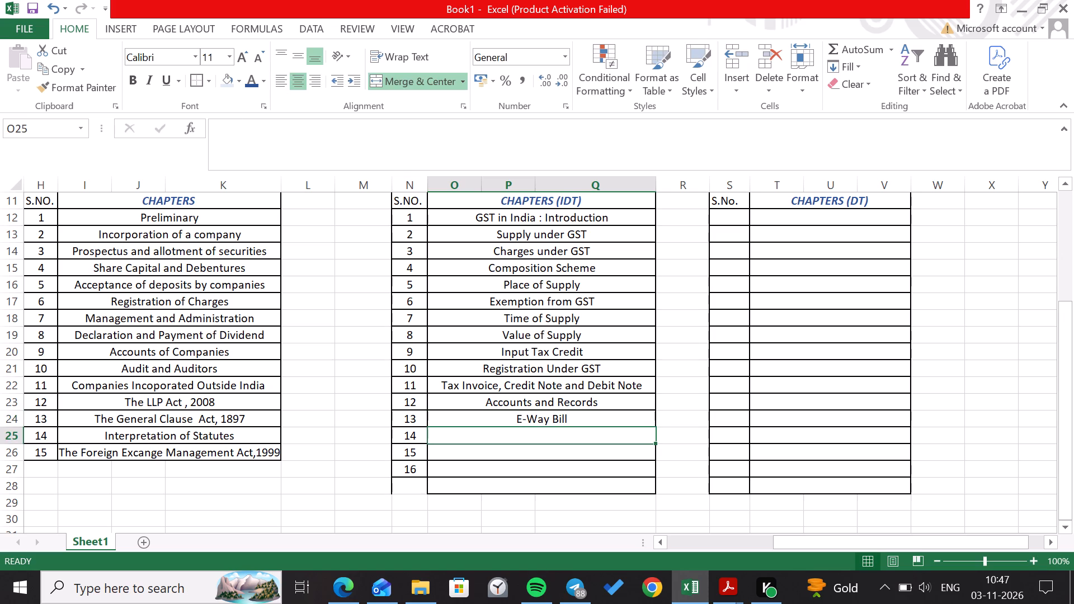
Enter "Payment of Tax" as chapter 14 of the IDT table in cell O25.
{"action": "type", "text": "Payment"}
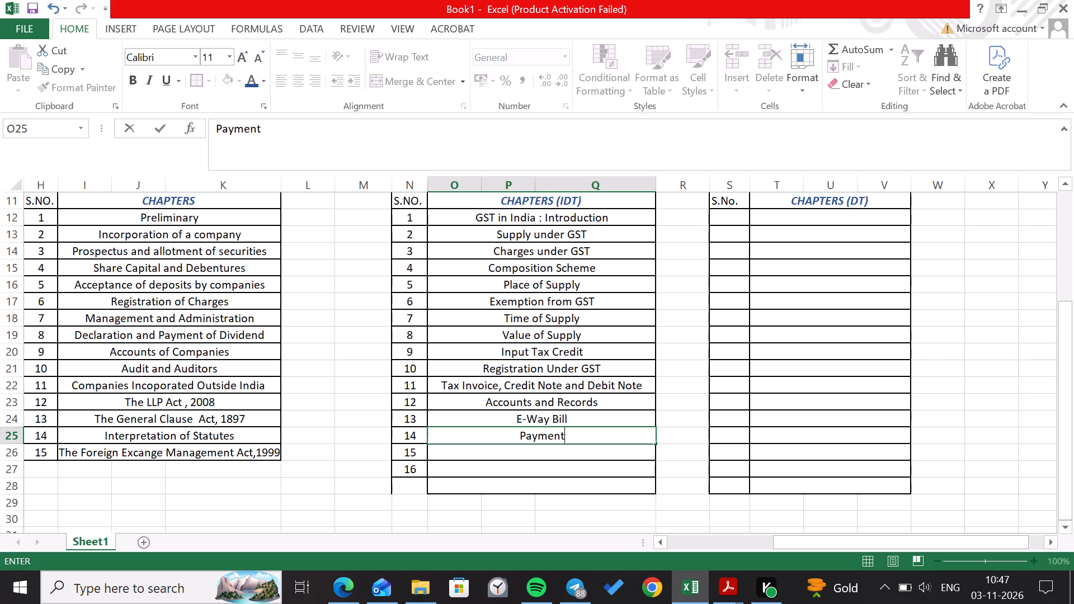
{"action": "key", "text": "space"}
{"action": "type", "text": "of TAc"}
{"action": "key", "text": "BackSpace"}
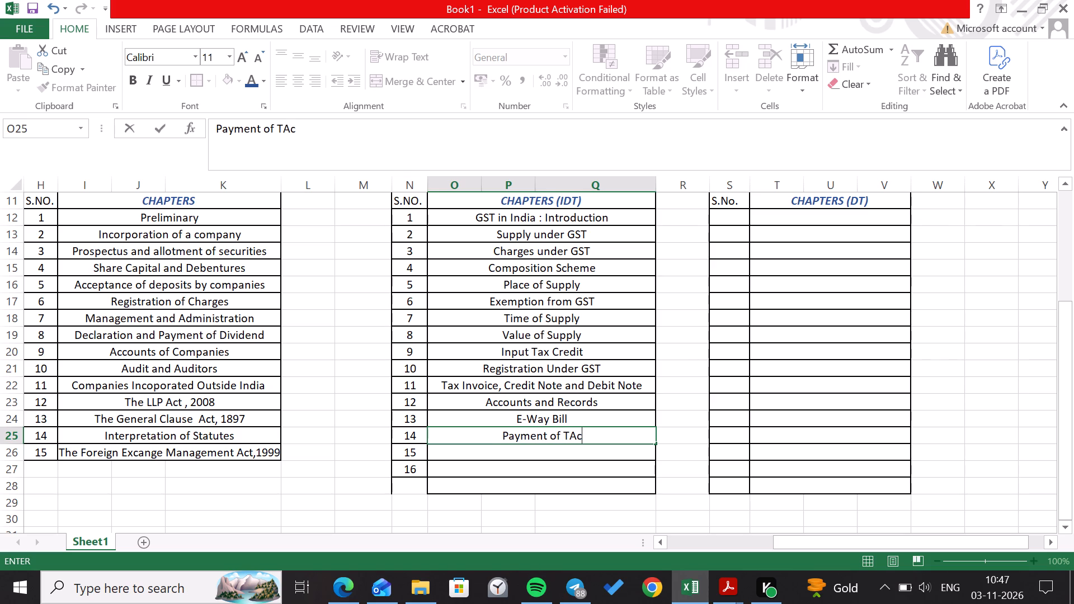
{"action": "key", "text": "BackSpace"}
{"action": "type", "text": "ax"}
{"action": "key", "text": "Down"}
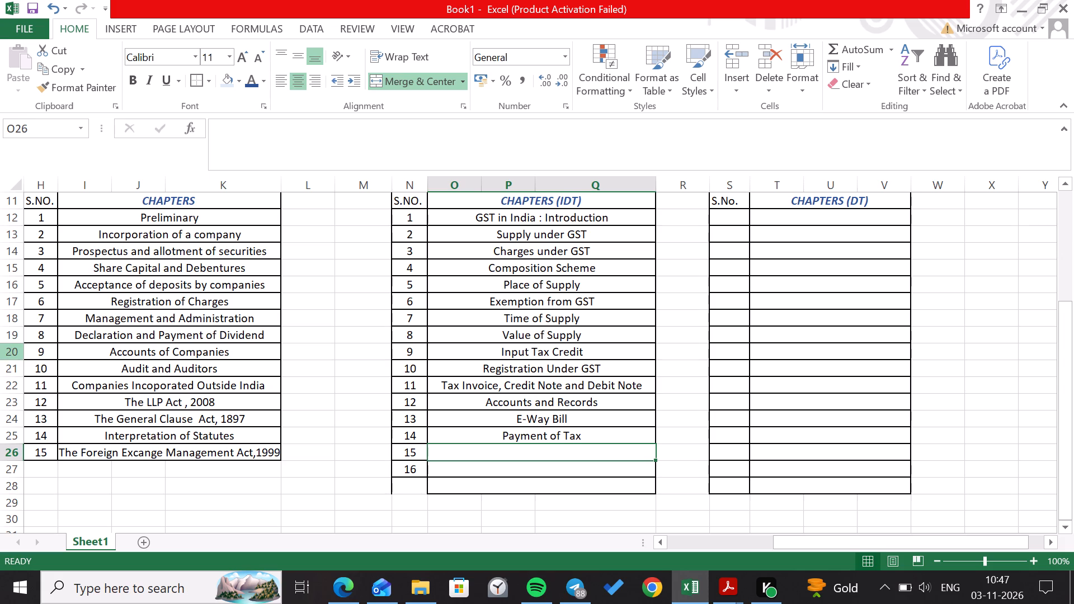
Enter "TDS & TCS under GST" as chapter 15 of the IDT table in cell O26.
{"action": "type", "text": "TDS"}
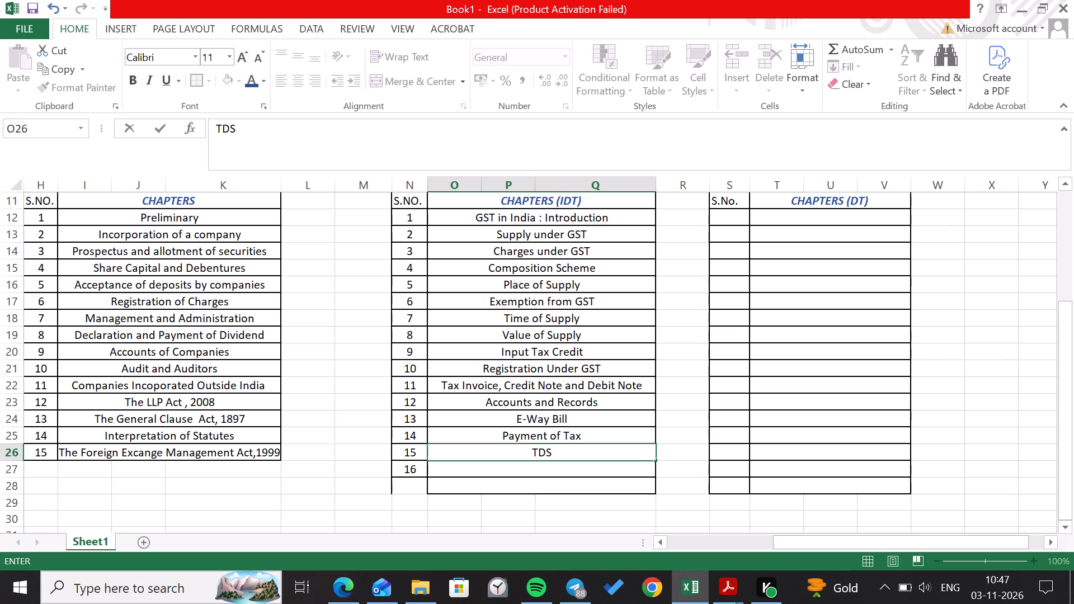
{"action": "key", "text": "space"}
{"action": "key", "text": "shift+ampersand"}
{"action": "key", "text": "space"}
{"action": "type", "text": "TCS n"}
{"action": "key", "text": "BackSpace"}
{"action": "type", "text": "and"}
{"action": "key", "text": "space"}
{"action": "key", "text": "BackSpace"}
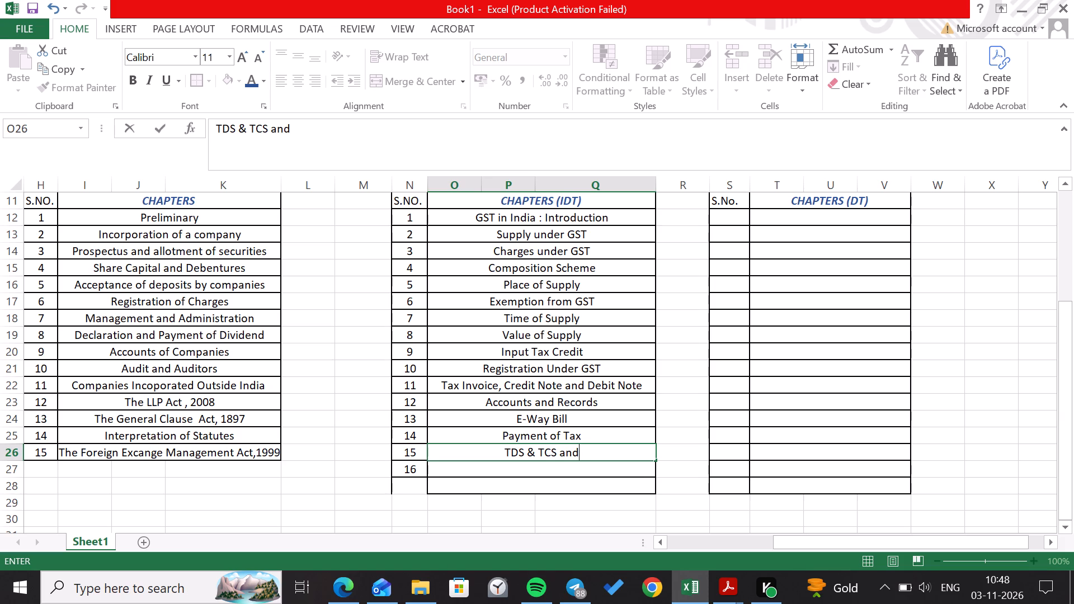
{"action": "key", "text": "BackSpace"}
{"action": "key", "text": "BackSpace"}
{"action": "key", "text": "BackSpace"}
{"action": "type", "text": "under"}
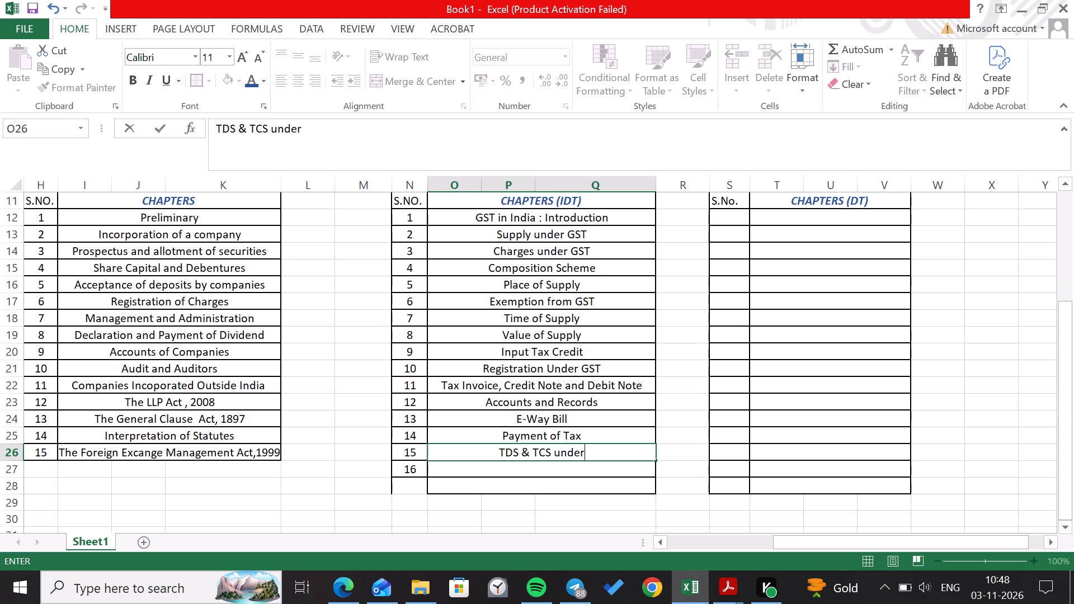
{"action": "key", "text": "space"}
{"action": "type", "text": "GST"}
{"action": "key", "text": "Down"}
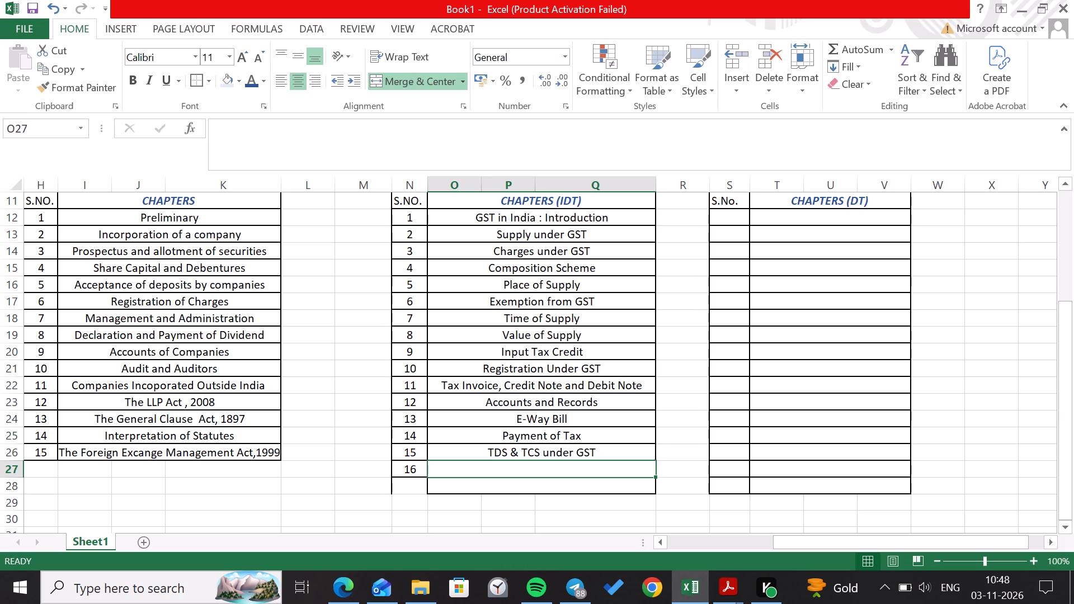
Enter "GST Return" as chapter 16 of the IDT table in cell O27.
{"action": "type", "text": "GST"}
{"action": "key", "text": "space"}
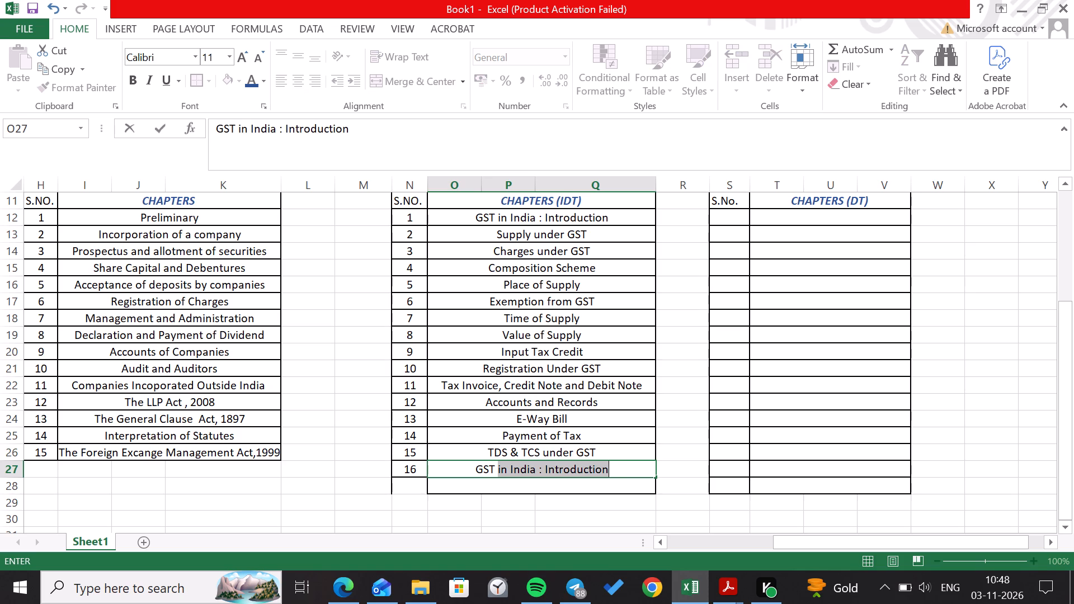
{"action": "type", "text": "for"}
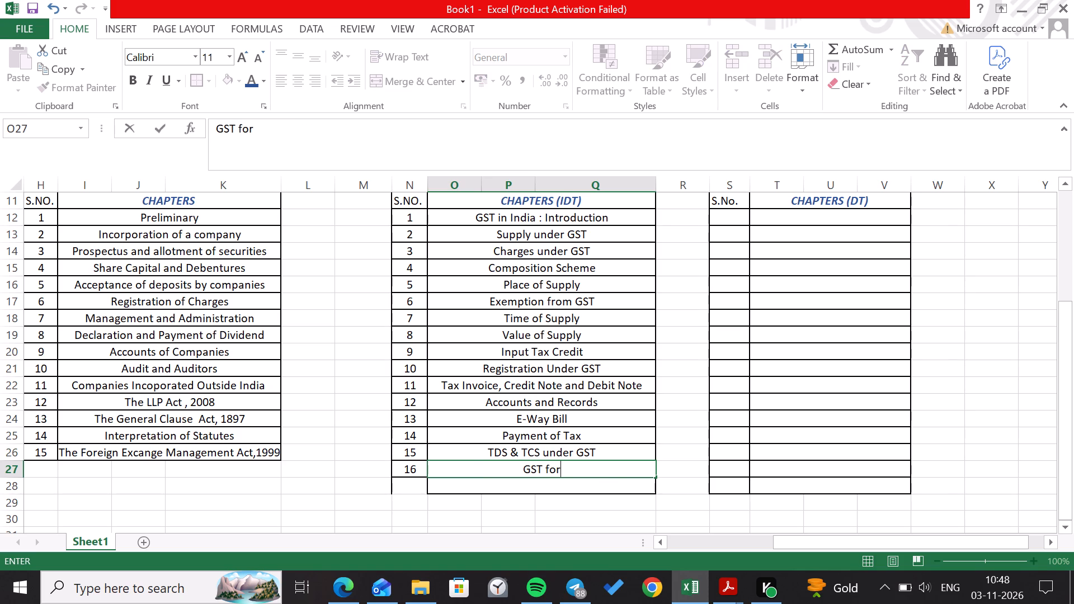
{"action": "key", "text": "BackSpace"}
{"action": "key", "text": "BackSpace"}
{"action": "key", "text": "BackSpace"}
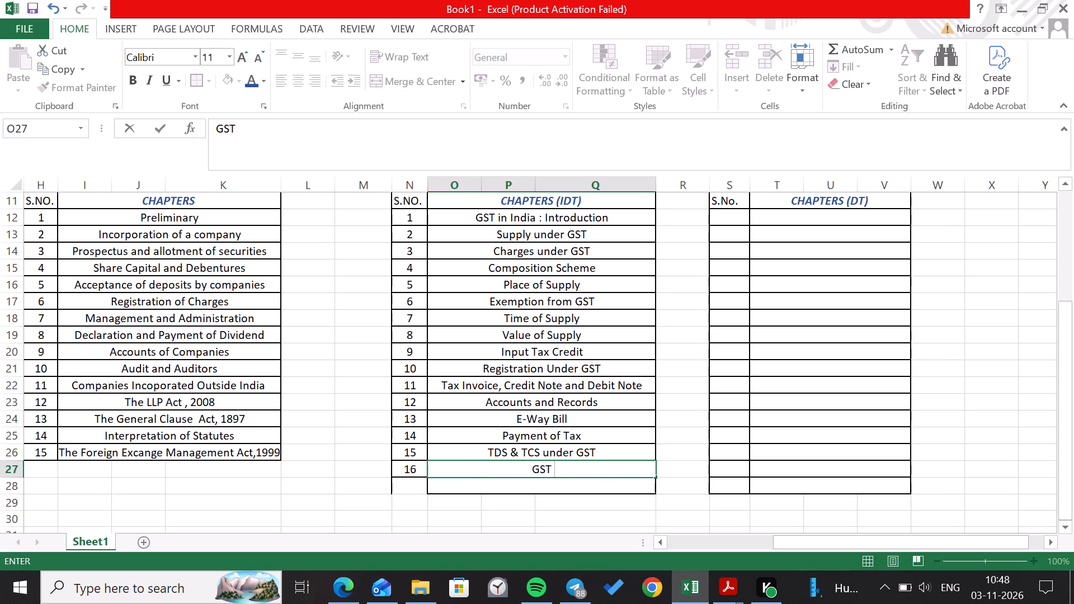
{"action": "type", "text": "Return"}
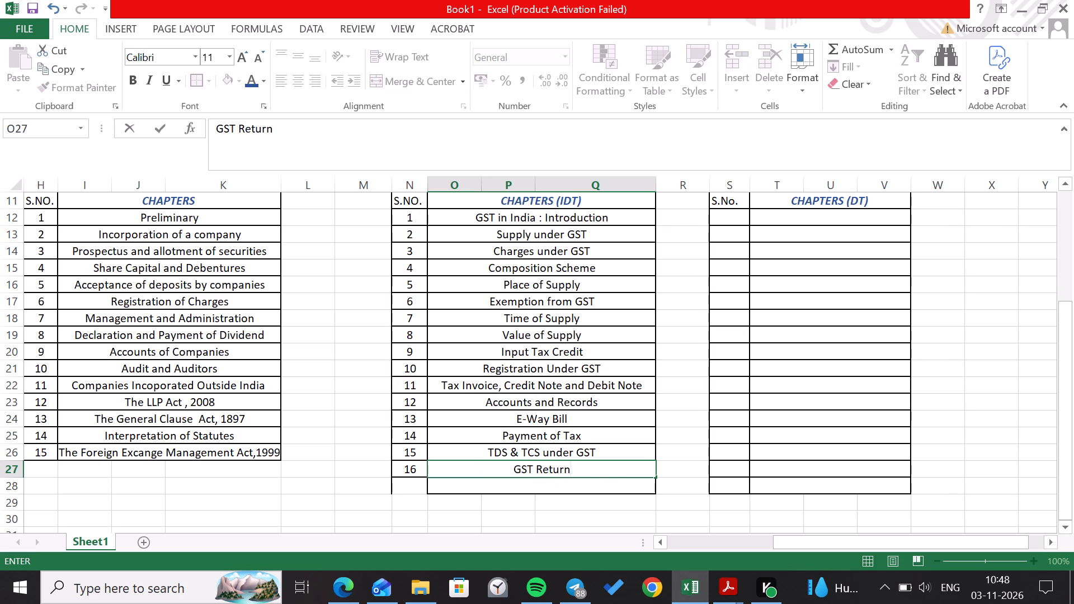
{"action": "scroll", "coordinate": [626, 435], "scroll_direction": "up", "scroll_amount": 4}
{"action": "scroll", "coordinate": [626, 435], "scroll_direction": "down", "scroll_amount": 4}
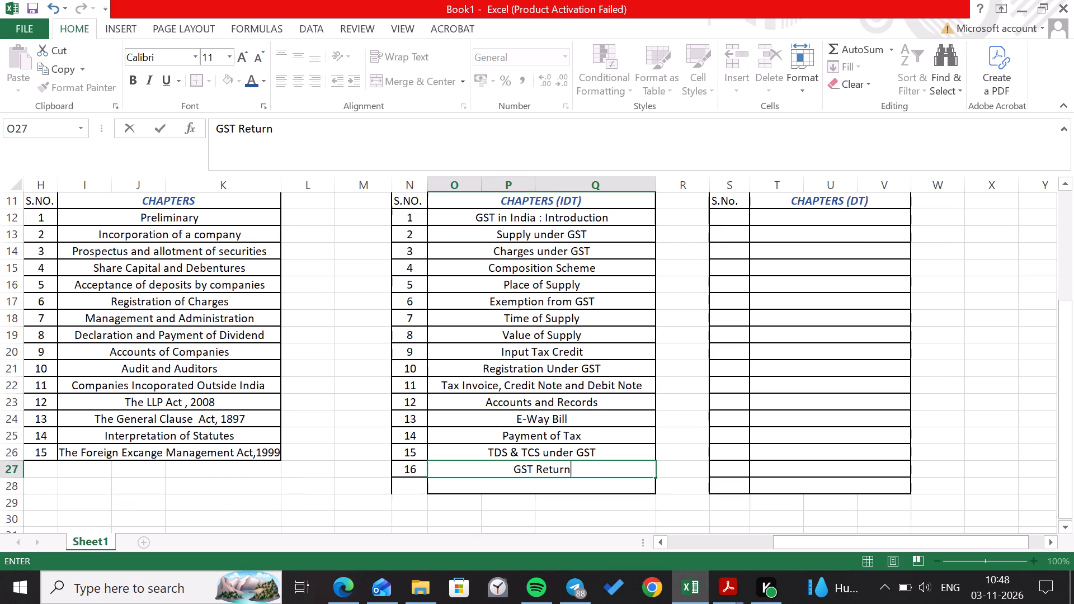
Remove the merge and all borders from the unused IDT table row N28:Q28.
{"action": "left_click", "coordinate": [421, 483]}
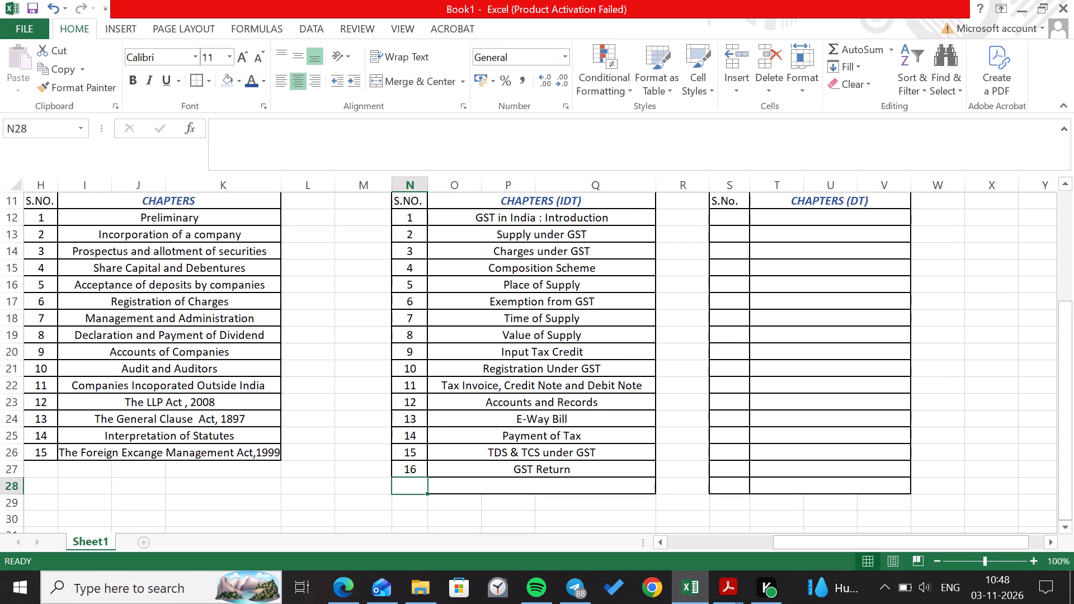
{"action": "left_click_drag", "start_coordinate": [426, 492], "coordinate": [627, 501]}
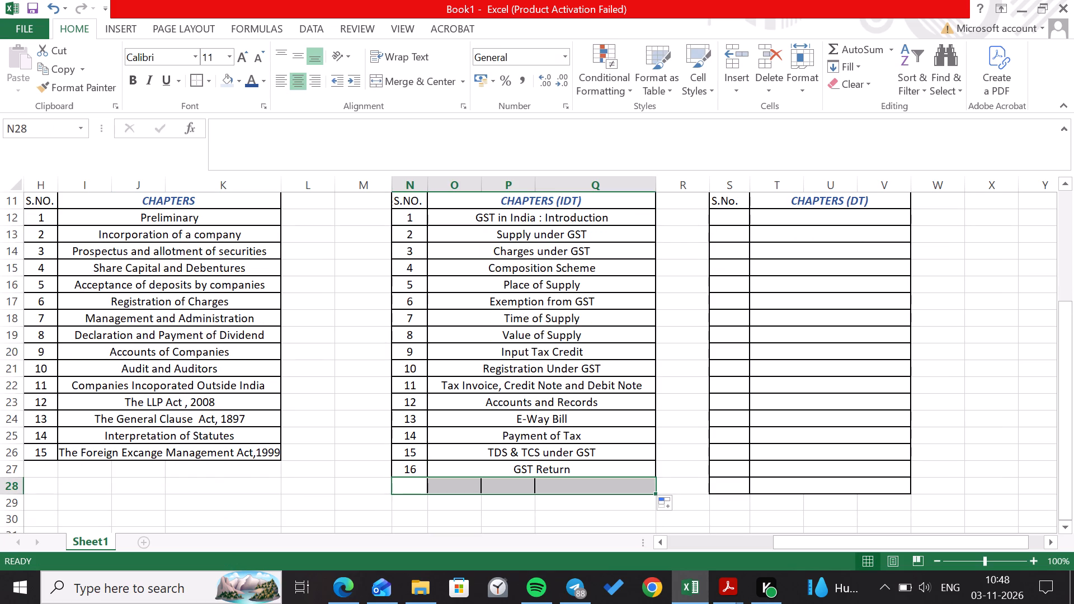
{"action": "left_click", "coordinate": [395, 81]}
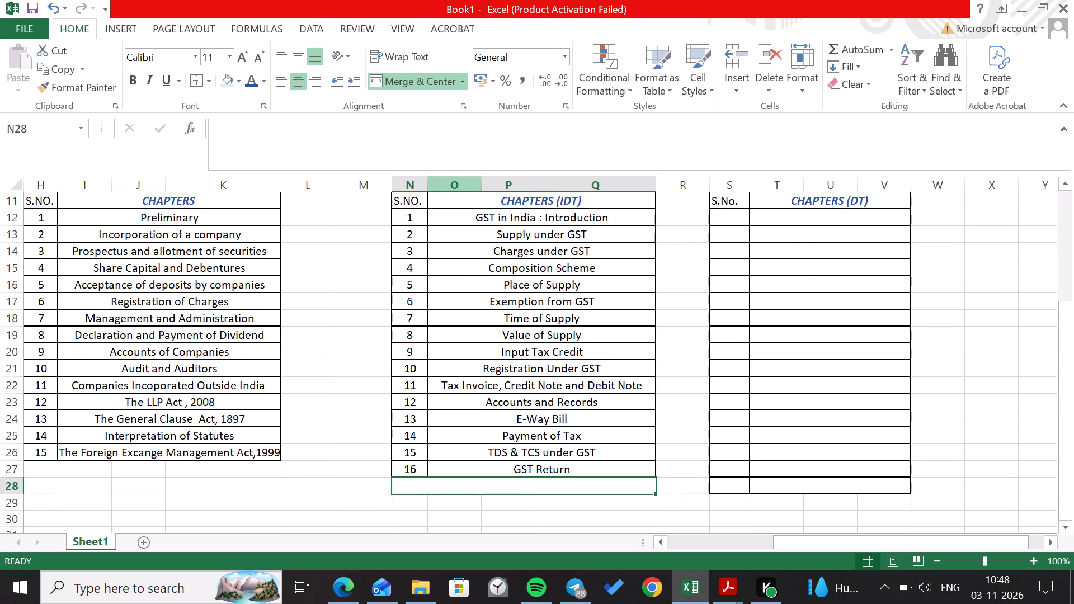
{"action": "left_click", "coordinate": [418, 85]}
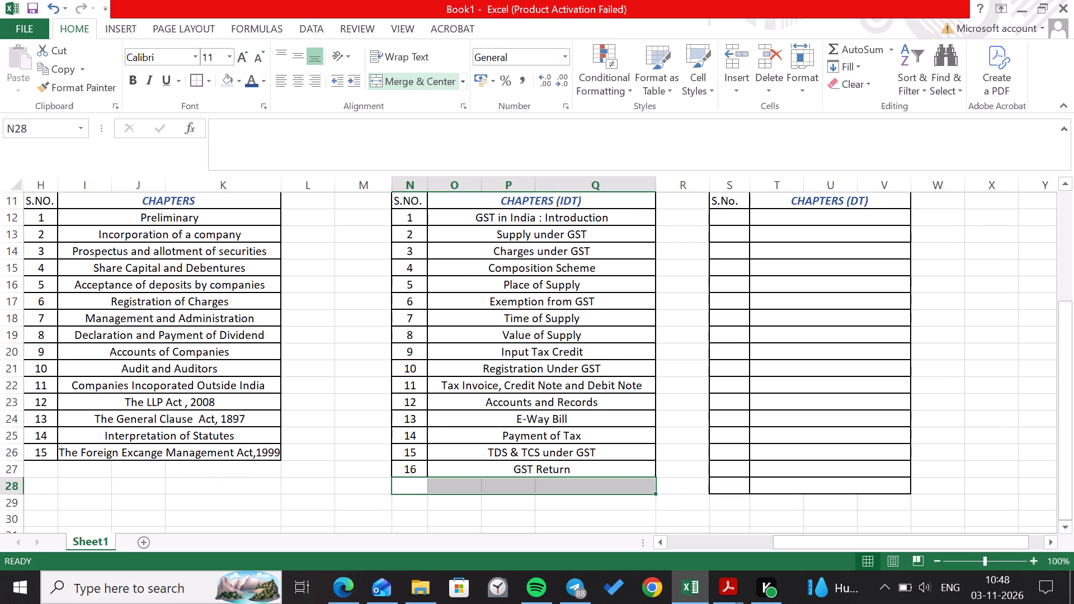
{"action": "left_click", "coordinate": [196, 73]}
{"action": "left_click", "coordinate": [205, 79]}
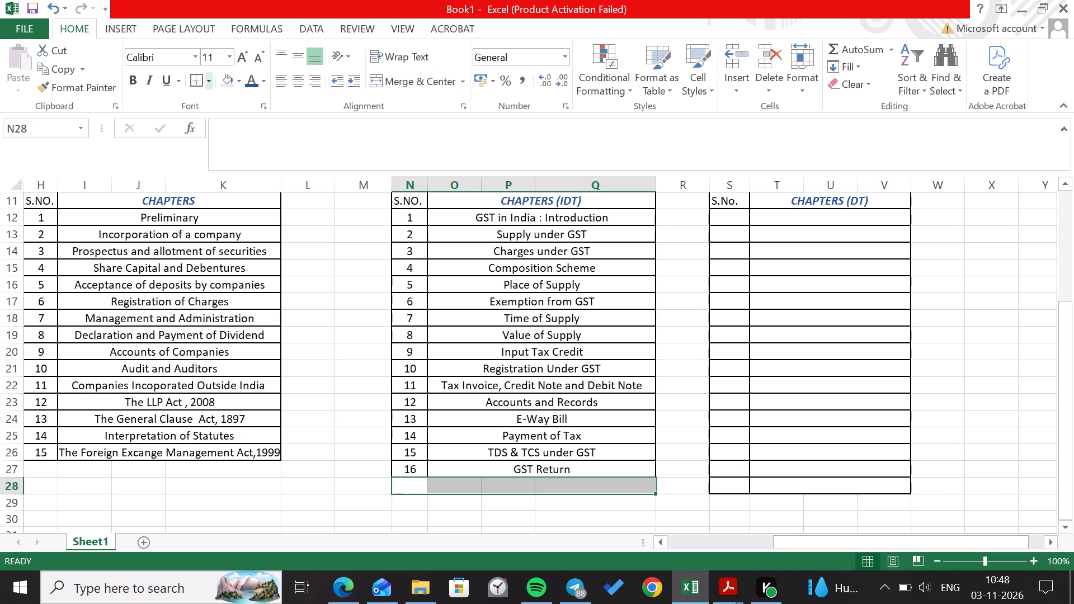
{"action": "left_click", "coordinate": [211, 82]}
{"action": "left_click", "coordinate": [260, 205]}
{"action": "left_click", "coordinate": [196, 75]}
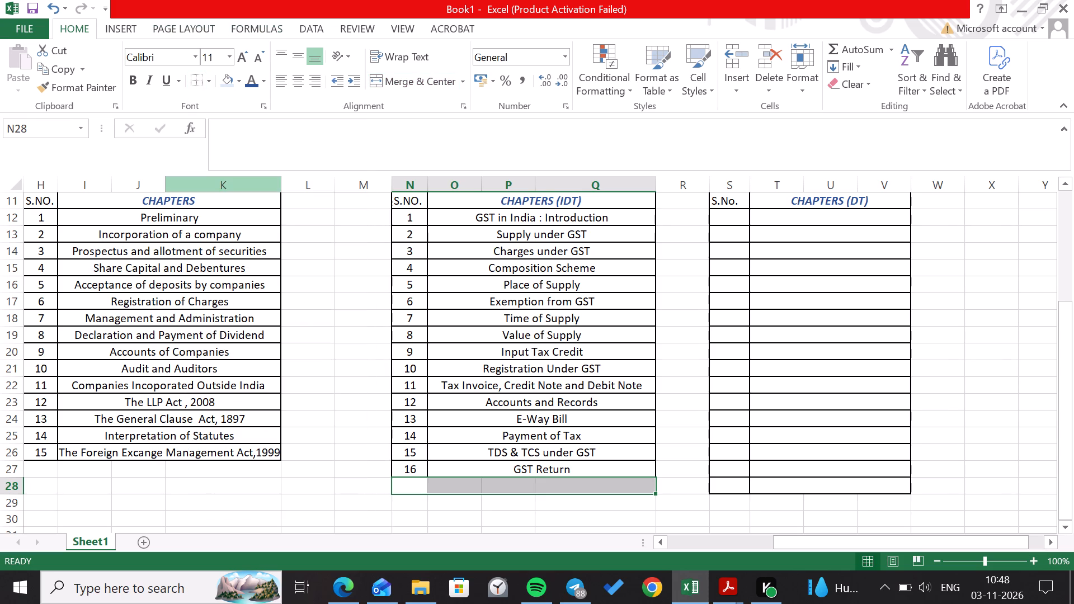
{"action": "left_click", "coordinate": [443, 518]}
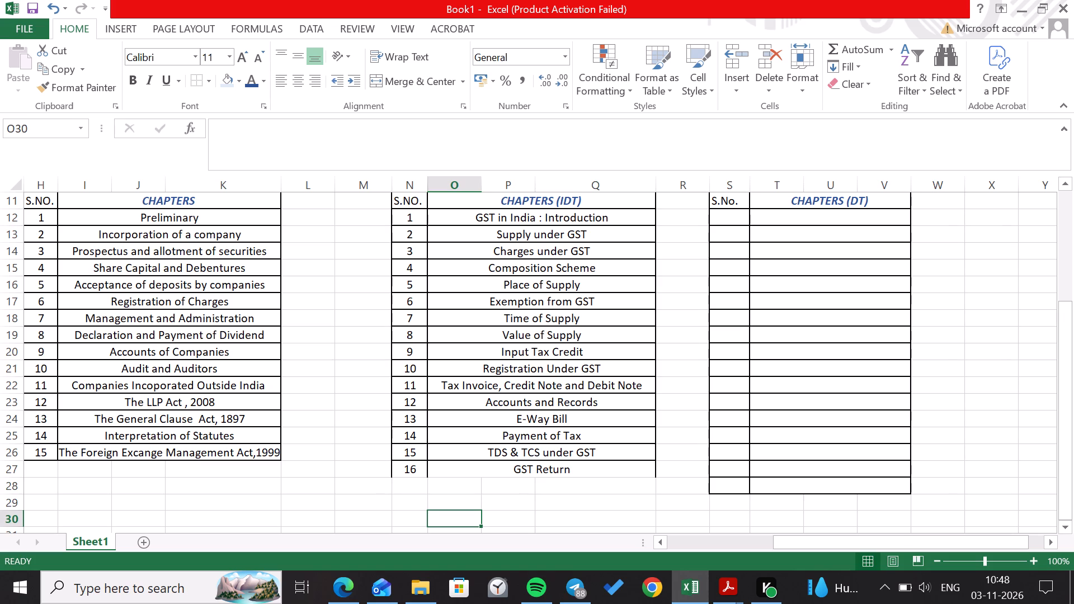
Apply a thick box border to the chapter 16 number cell N27 and its name cell O27.
{"action": "left_click", "coordinate": [404, 468]}
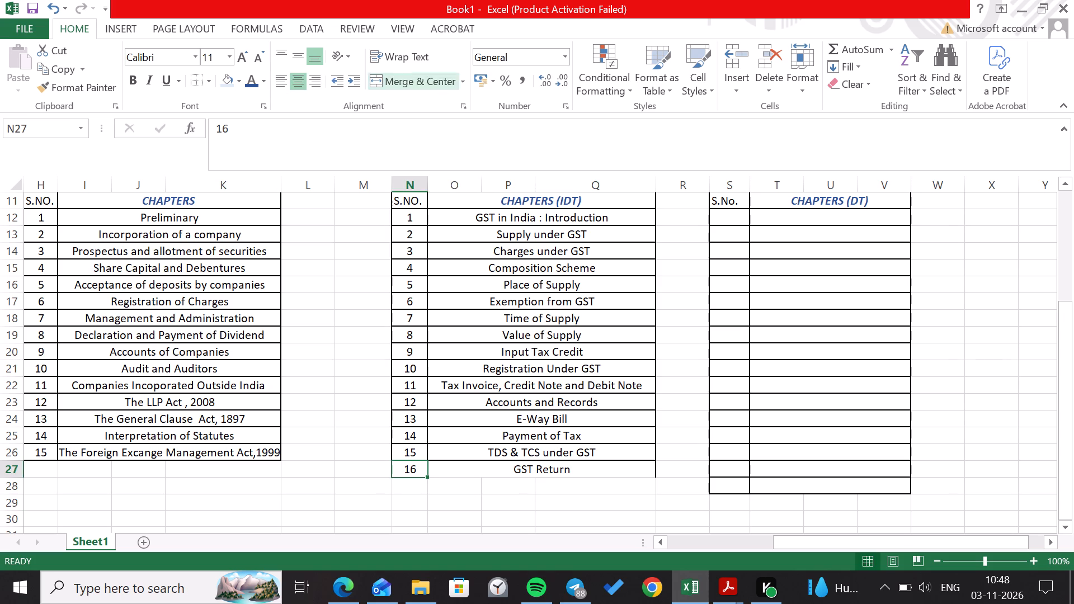
{"action": "left_click", "coordinate": [212, 78]}
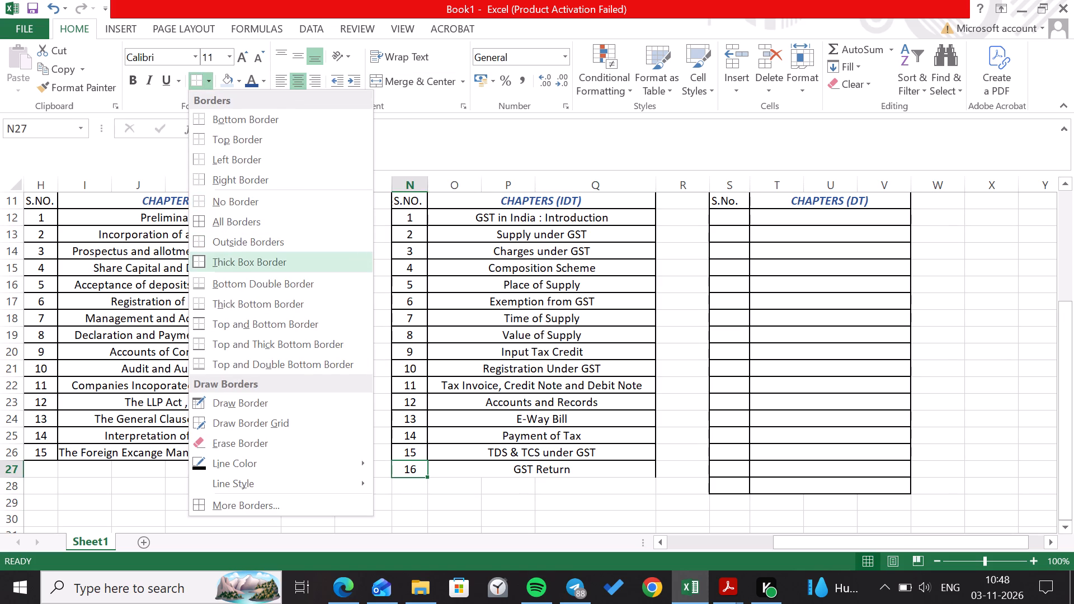
{"action": "left_click", "coordinate": [237, 260]}
{"action": "left_click", "coordinate": [475, 475]}
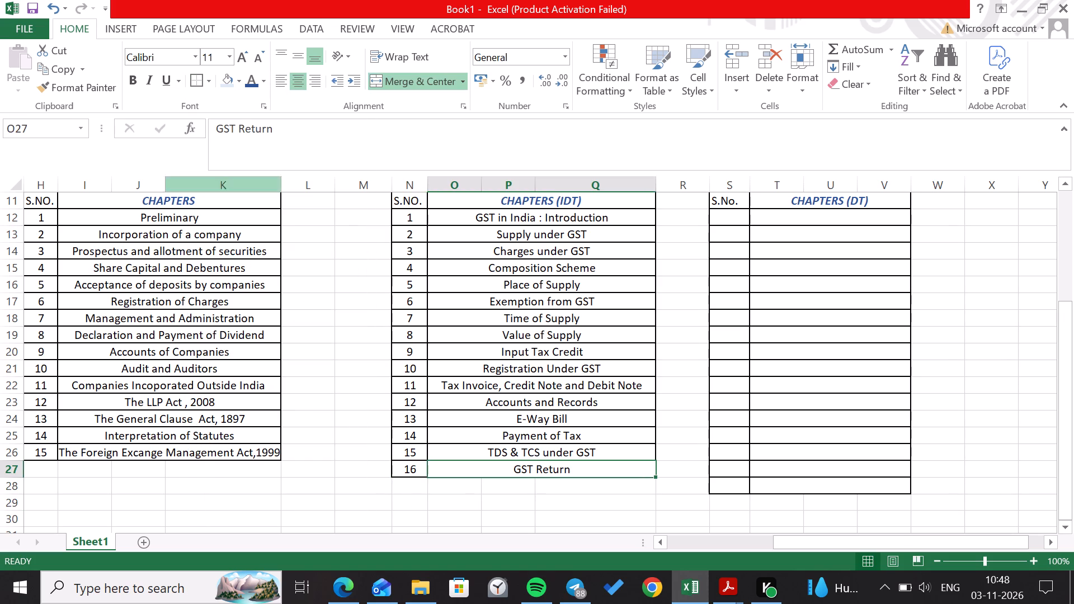
{"action": "left_click", "coordinate": [205, 81]}
{"action": "left_click", "coordinate": [202, 77]}
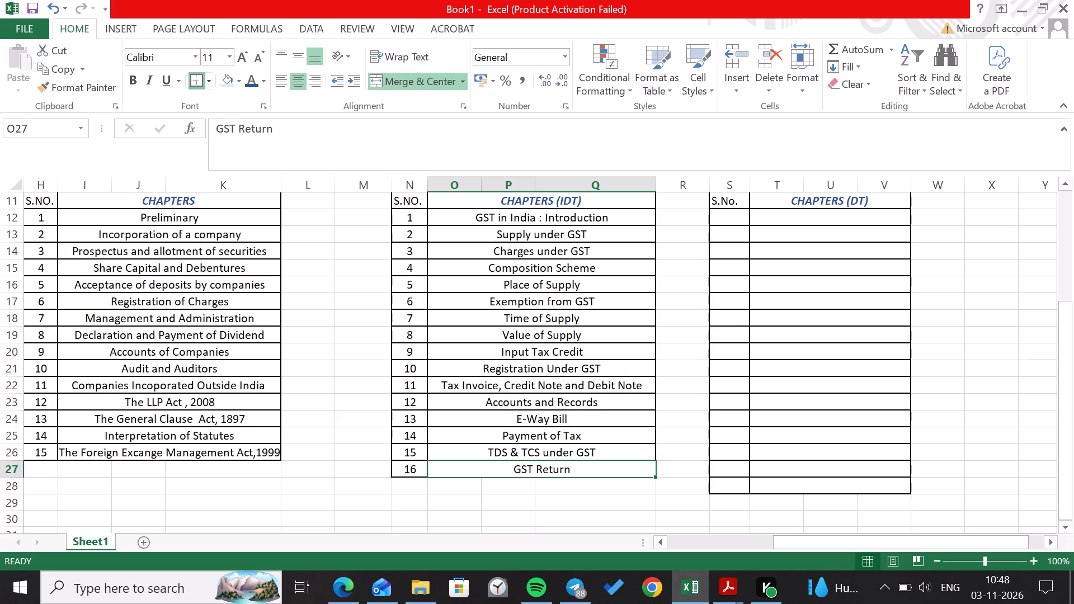
Narrow column Q slightly, keeping it wide enough for the longest IDT chapter name to fit.
{"action": "scroll", "coordinate": [696, 335], "scroll_direction": "up", "scroll_amount": 2}
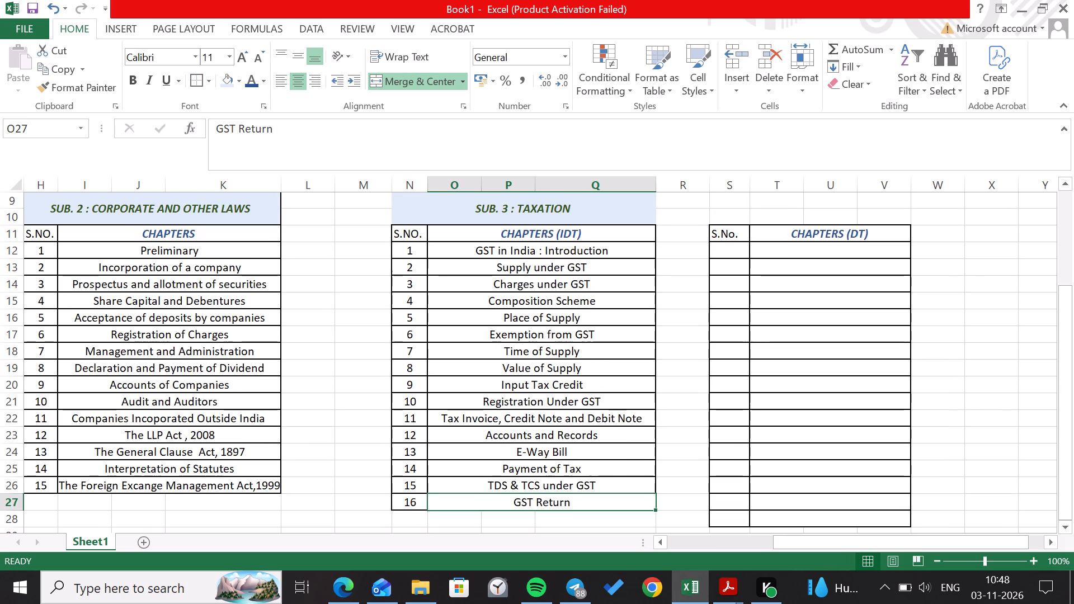
{"action": "left_click", "coordinate": [735, 250]}
{"action": "scroll", "coordinate": [470, 419], "scroll_direction": "down", "scroll_amount": 3}
{"action": "scroll", "coordinate": [470, 419], "scroll_direction": "up", "scroll_amount": 5}
{"action": "scroll", "coordinate": [486, 418], "scroll_direction": "down", "scroll_amount": 4}
{"action": "scroll", "coordinate": [486, 418], "scroll_direction": "up", "scroll_amount": 4}
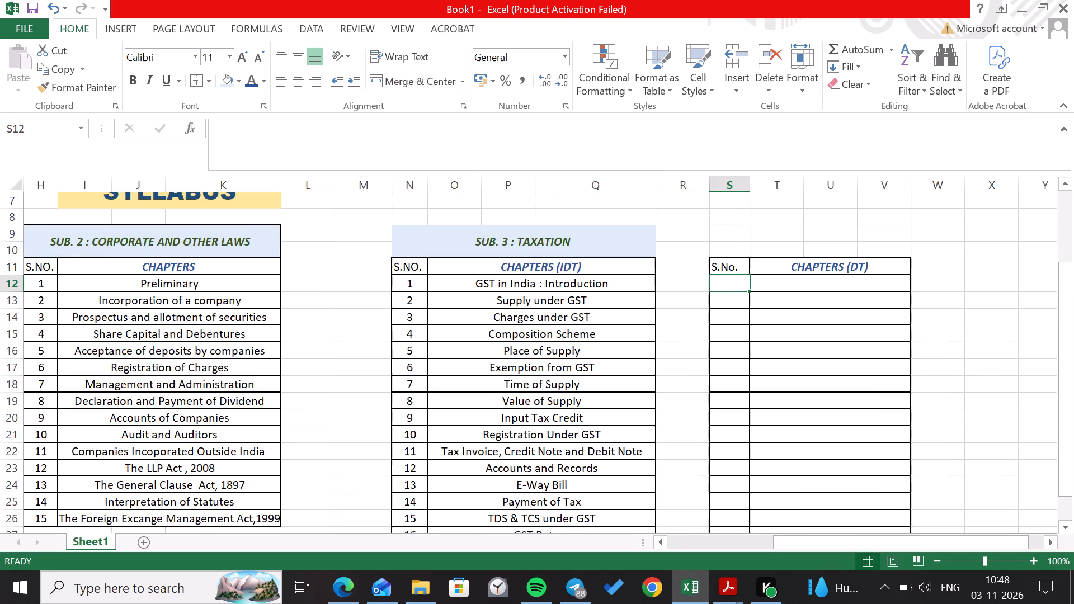
{"action": "left_click", "coordinate": [587, 247]}
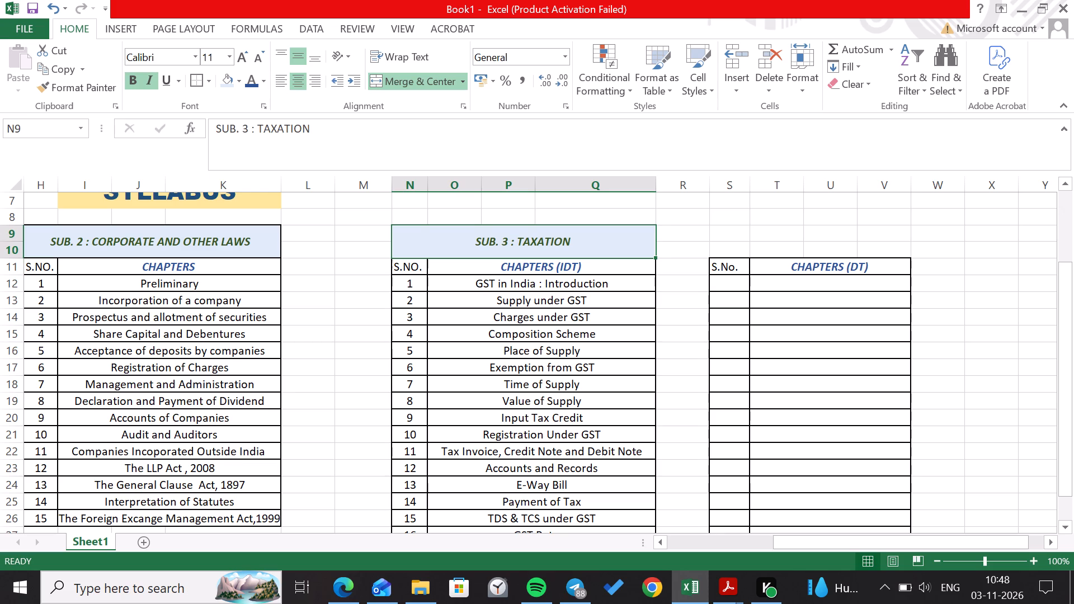
{"action": "left_click_drag", "start_coordinate": [655, 188], "coordinate": [690, 193]}
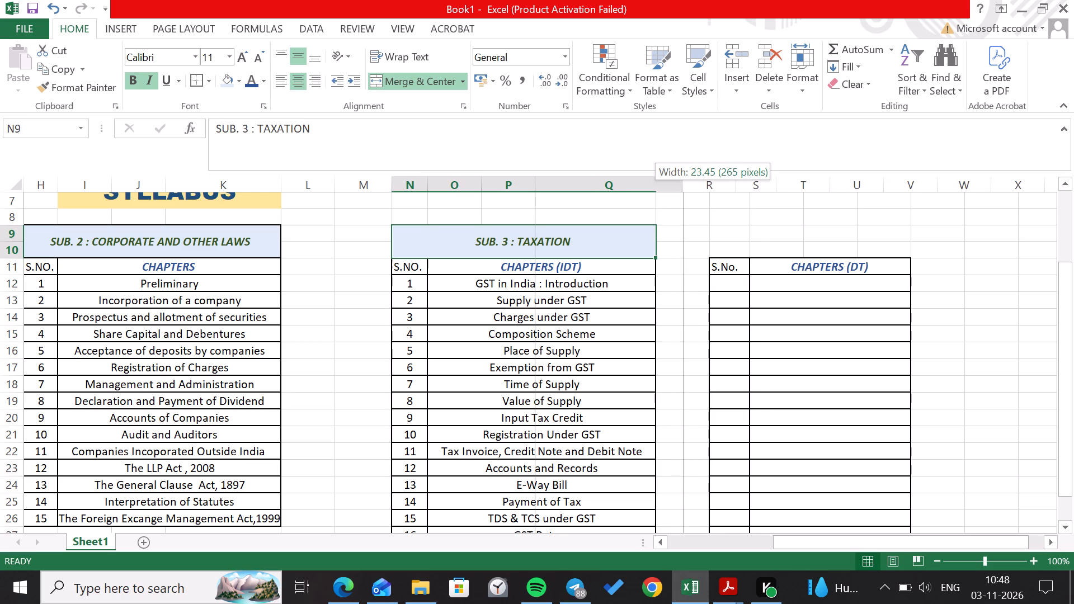
{"action": "left_click_drag", "start_coordinate": [690, 193], "coordinate": [769, 193]}
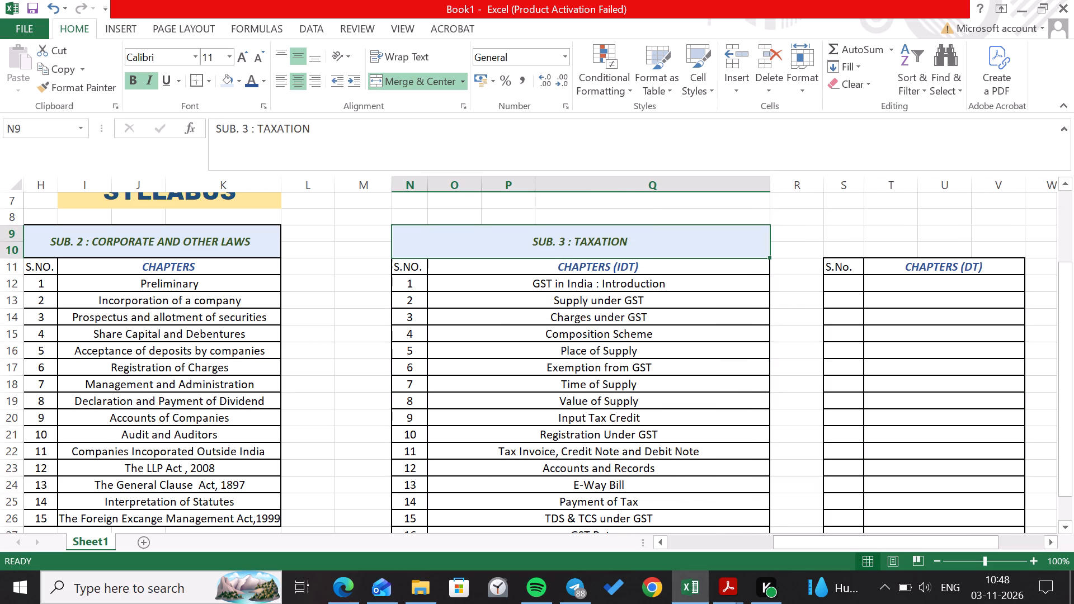
{"action": "left_click_drag", "start_coordinate": [771, 191], "coordinate": [644, 192]}
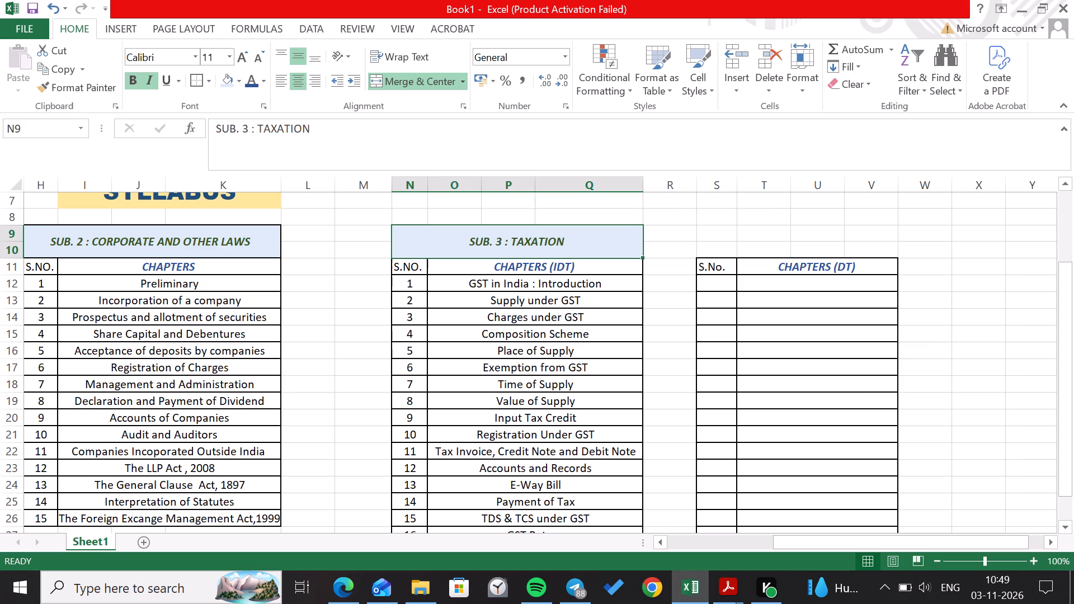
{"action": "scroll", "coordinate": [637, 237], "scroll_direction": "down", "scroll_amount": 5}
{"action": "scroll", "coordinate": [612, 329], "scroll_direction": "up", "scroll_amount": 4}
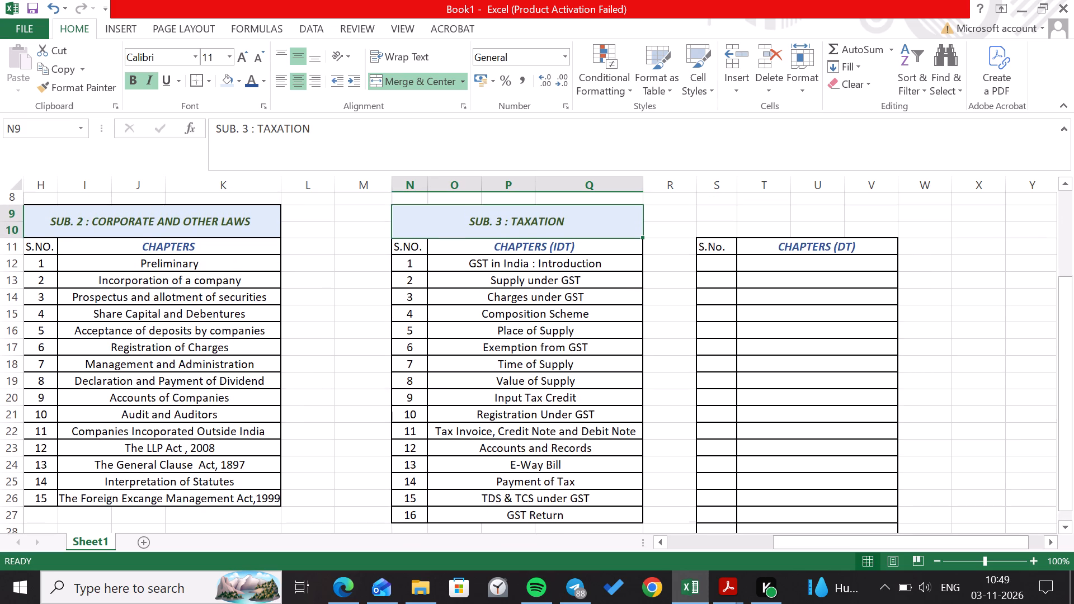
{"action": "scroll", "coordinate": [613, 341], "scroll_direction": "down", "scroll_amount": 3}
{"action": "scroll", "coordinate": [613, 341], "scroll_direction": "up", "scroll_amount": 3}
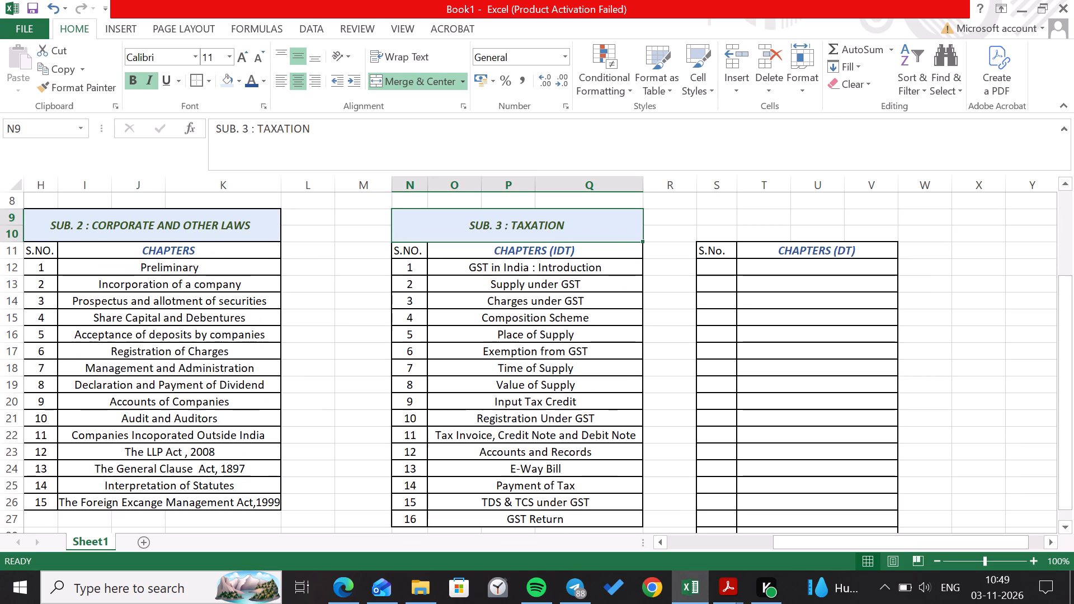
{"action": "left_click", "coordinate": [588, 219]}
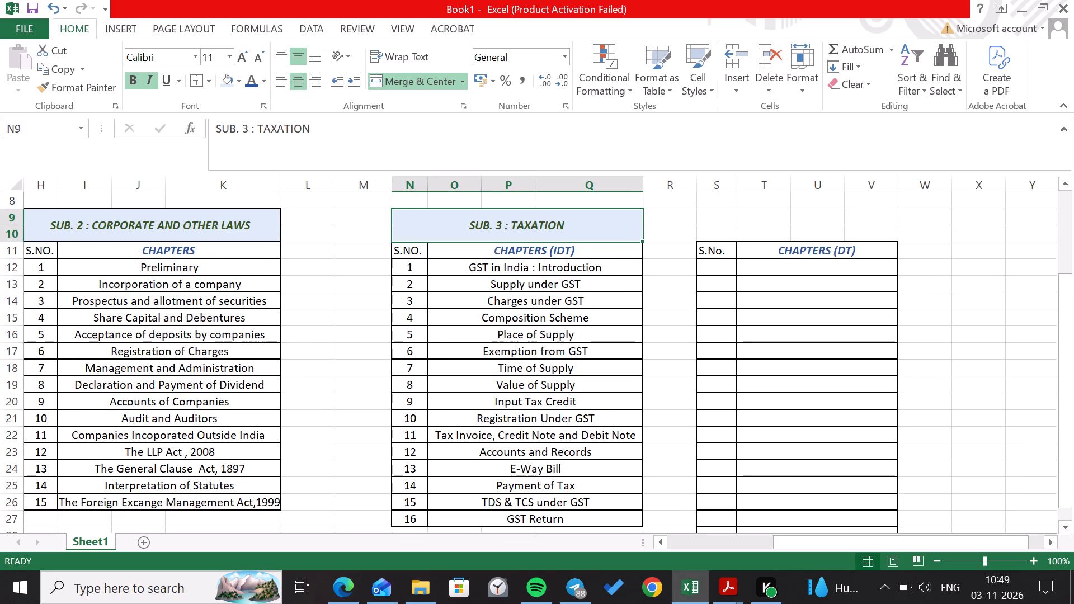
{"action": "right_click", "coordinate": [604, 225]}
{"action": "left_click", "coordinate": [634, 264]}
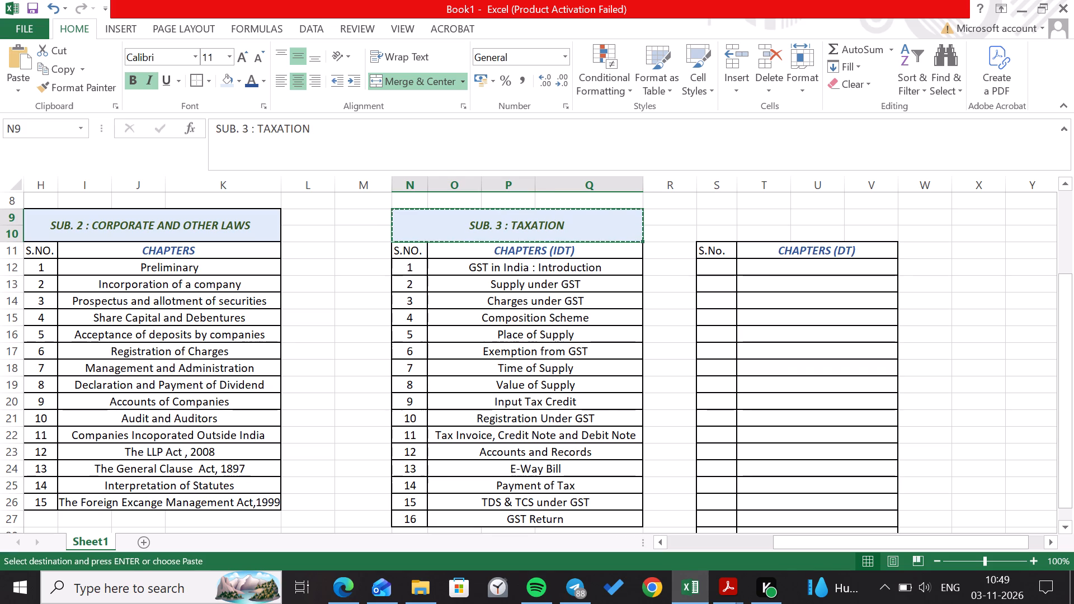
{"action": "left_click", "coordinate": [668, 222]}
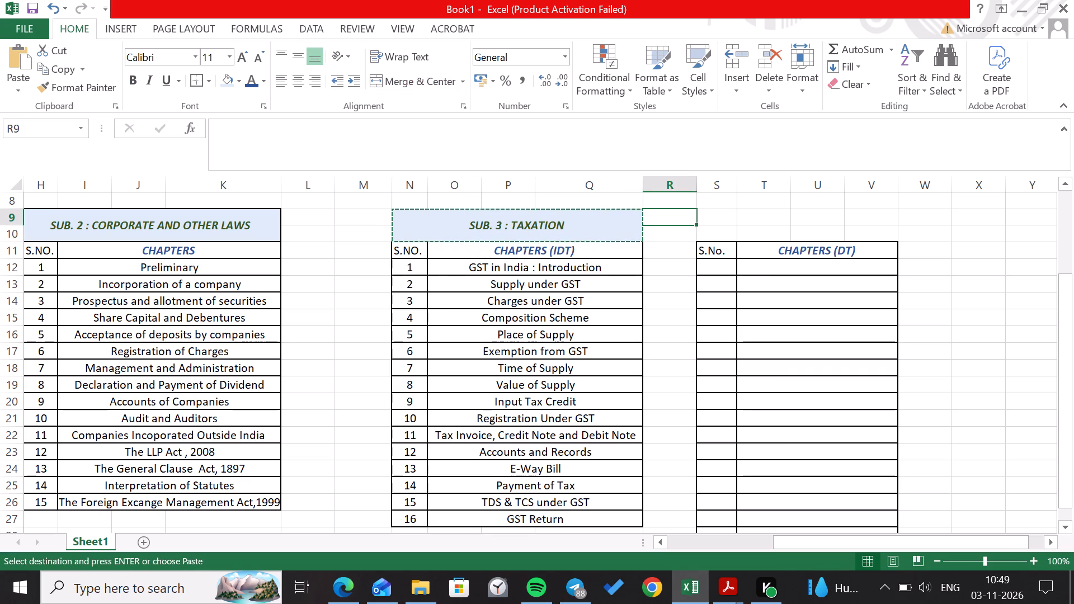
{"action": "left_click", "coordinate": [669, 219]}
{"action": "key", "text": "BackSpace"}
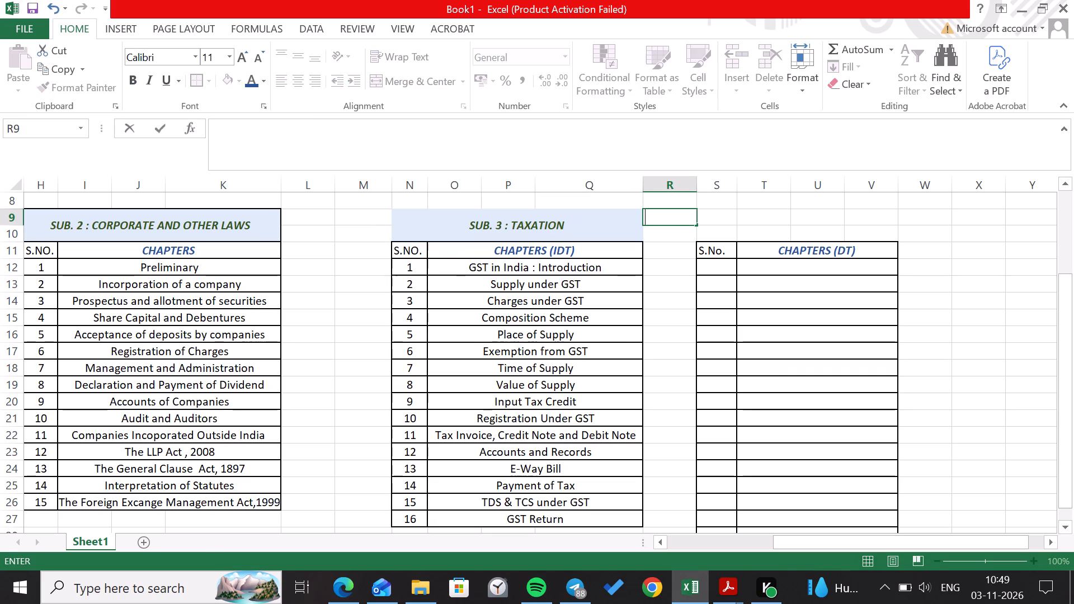
Delete the "SUB. 3 : TAXATION" heading text above the IDT table and unmerge its cells N9:Q10.
{"action": "left_click", "coordinate": [550, 237]}
{"action": "key", "text": "BackSpace"}
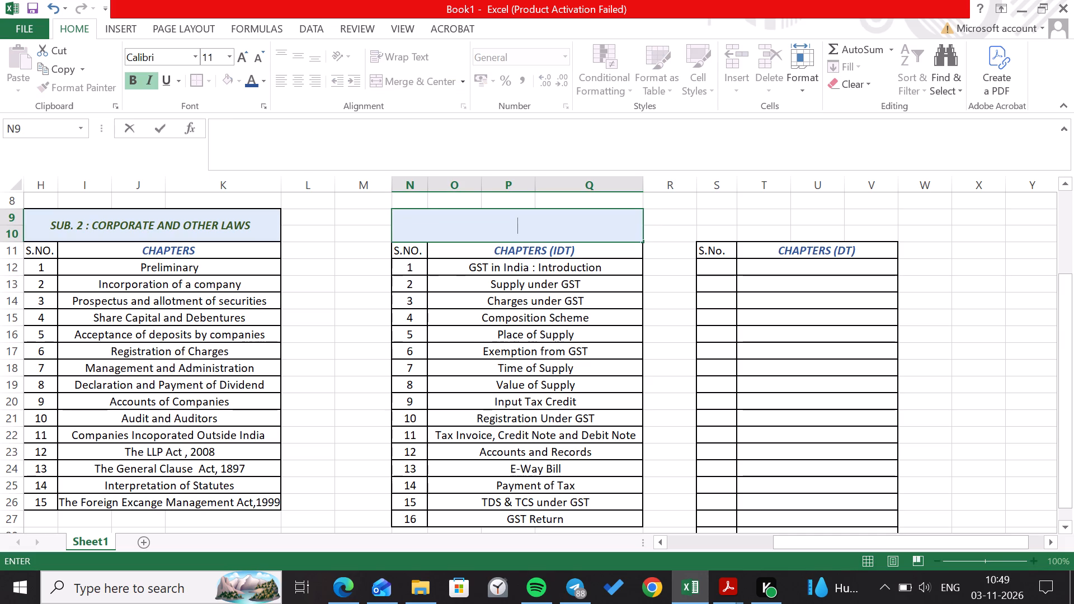
{"action": "key", "text": "BackSpace"}
{"action": "left_click", "coordinate": [643, 229]}
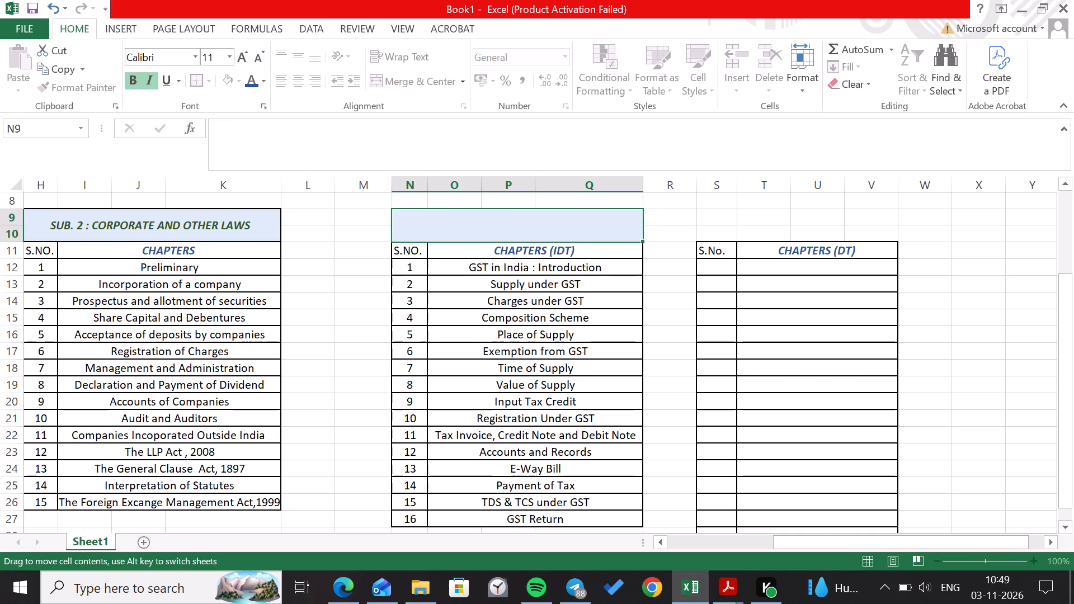
{"action": "left_click", "coordinate": [433, 83]}
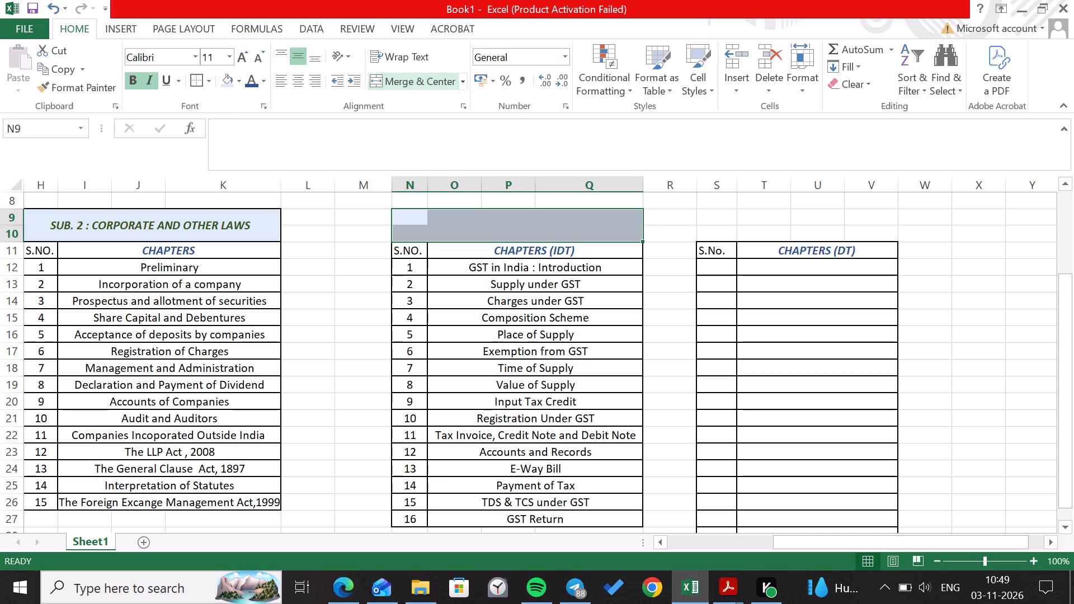
Give the emptied heading block N9:Q10 above the IDT table a white fill and remove all its borders.
{"action": "left_click", "coordinate": [536, 240]}
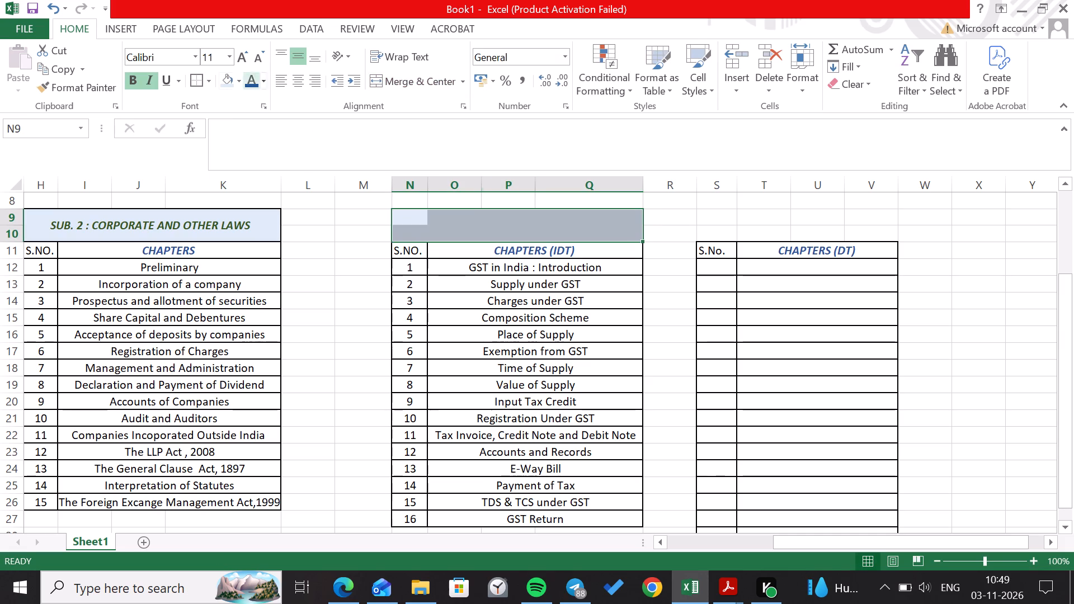
{"action": "left_click", "coordinate": [239, 78]}
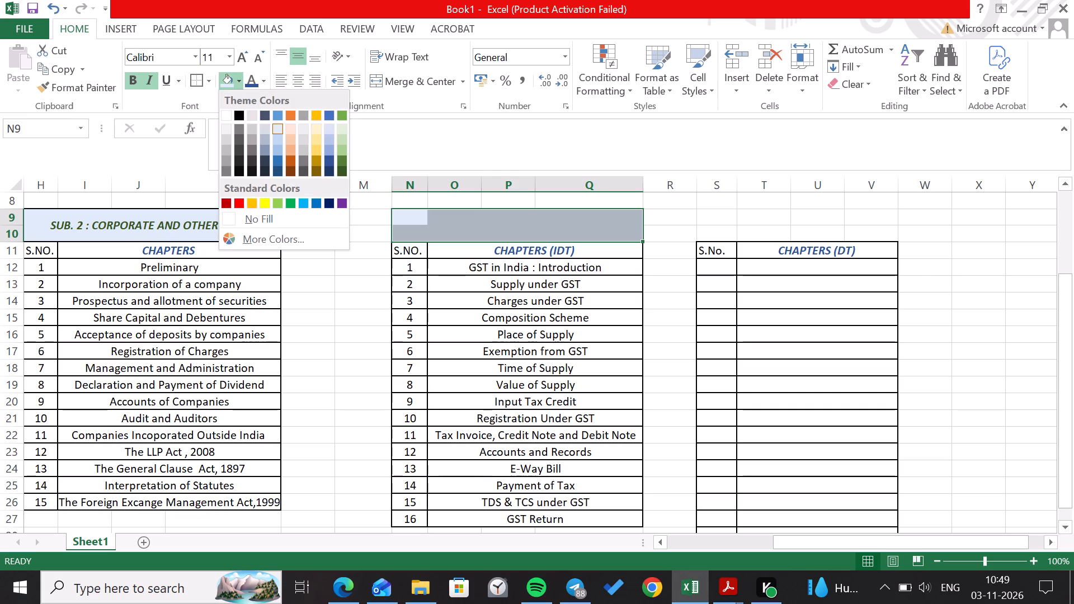
{"action": "left_click", "coordinate": [220, 111]}
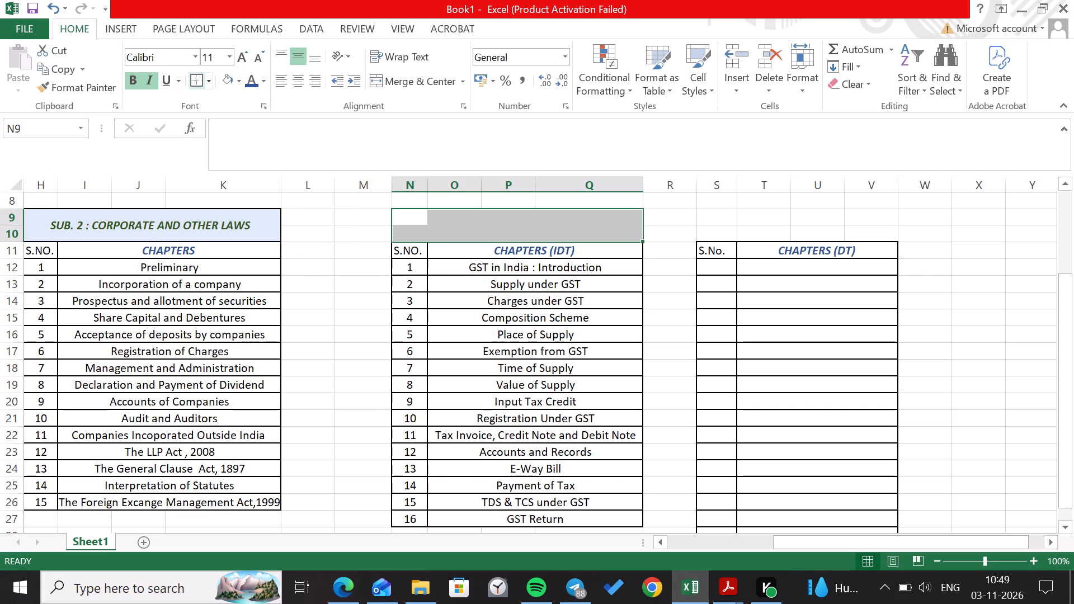
{"action": "left_click", "coordinate": [206, 79]}
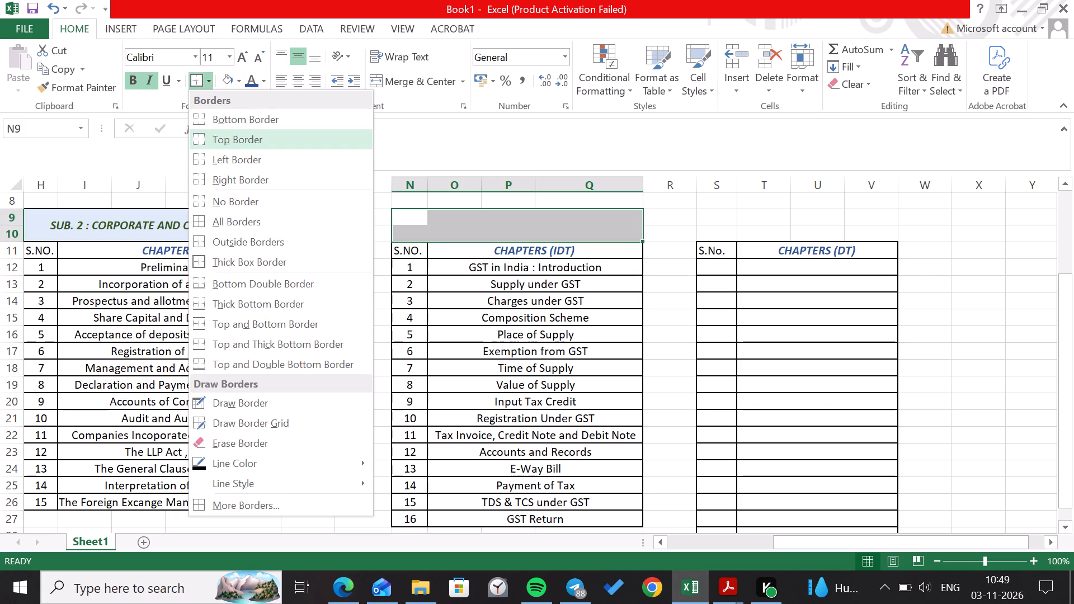
{"action": "left_click", "coordinate": [227, 194]}
{"action": "left_click", "coordinate": [376, 218]}
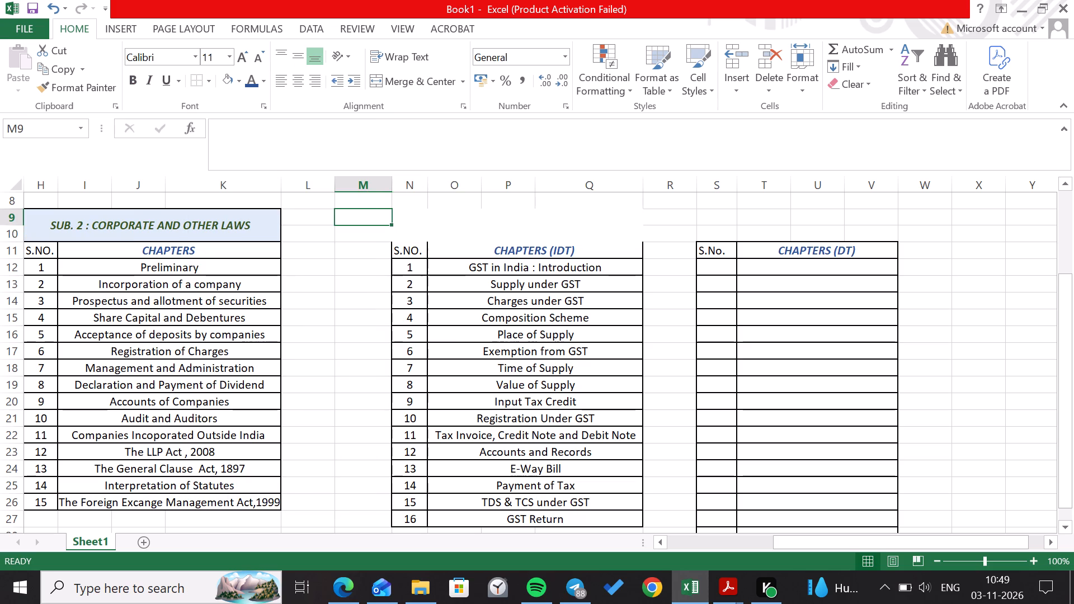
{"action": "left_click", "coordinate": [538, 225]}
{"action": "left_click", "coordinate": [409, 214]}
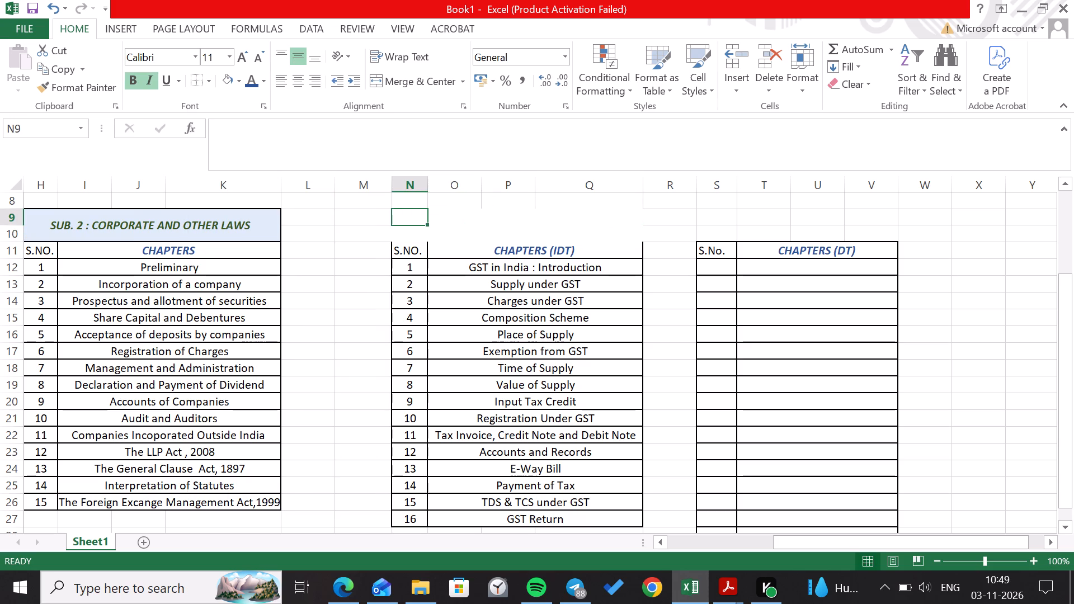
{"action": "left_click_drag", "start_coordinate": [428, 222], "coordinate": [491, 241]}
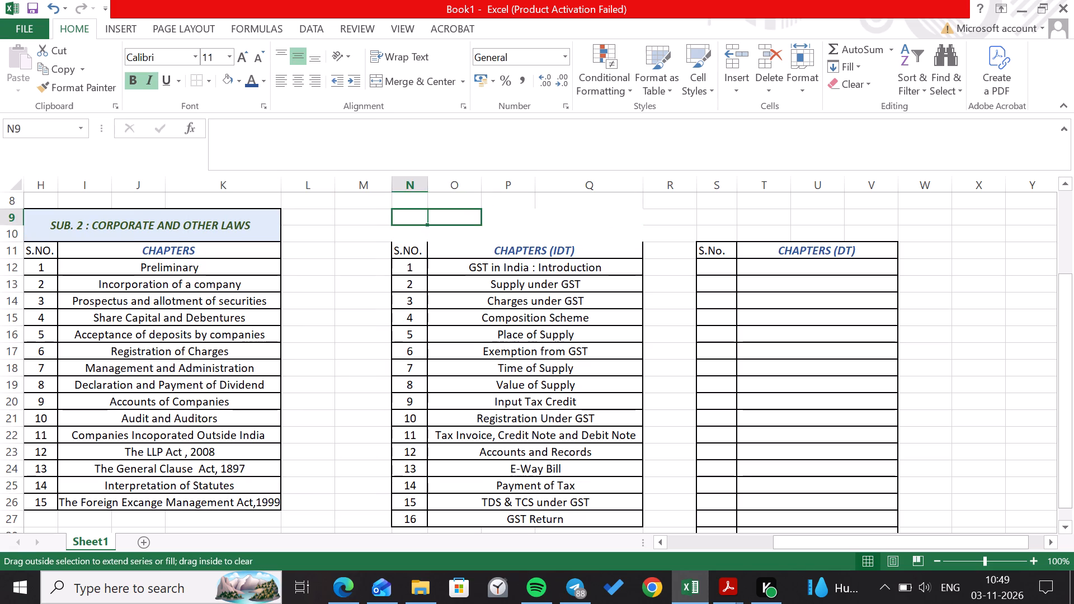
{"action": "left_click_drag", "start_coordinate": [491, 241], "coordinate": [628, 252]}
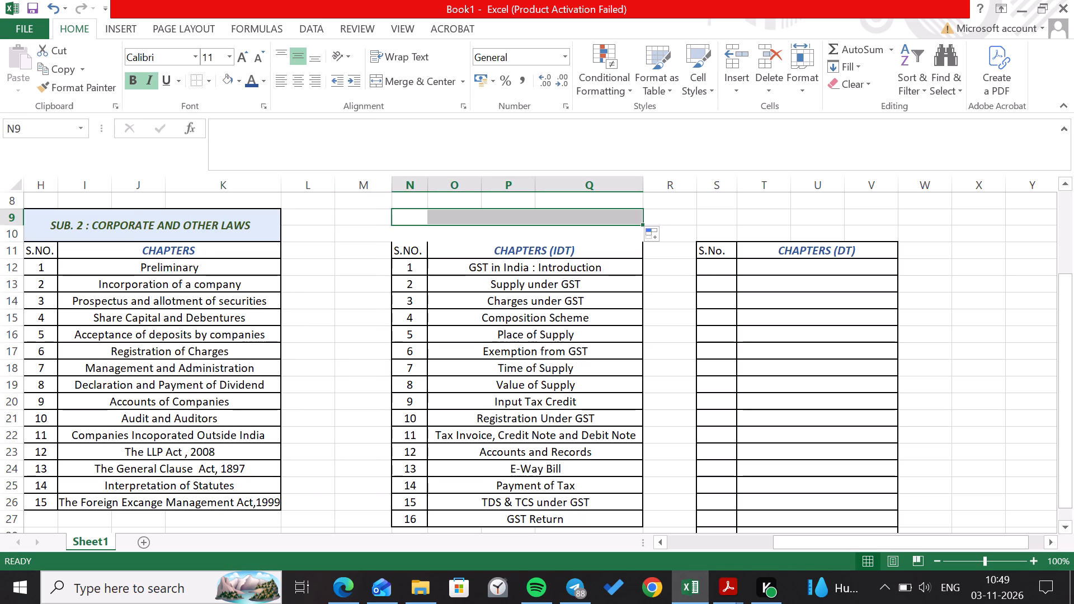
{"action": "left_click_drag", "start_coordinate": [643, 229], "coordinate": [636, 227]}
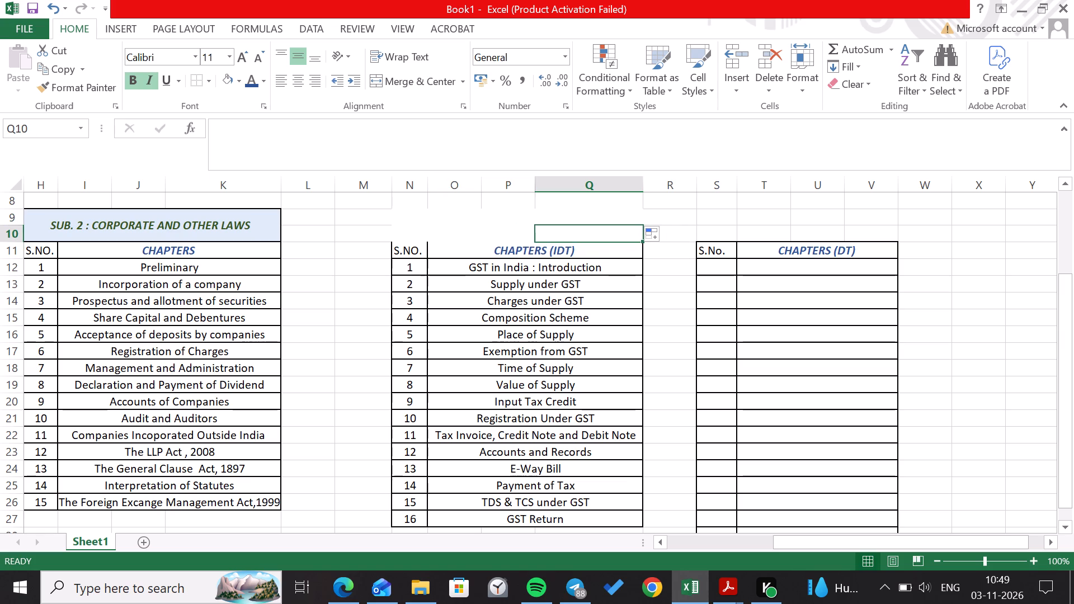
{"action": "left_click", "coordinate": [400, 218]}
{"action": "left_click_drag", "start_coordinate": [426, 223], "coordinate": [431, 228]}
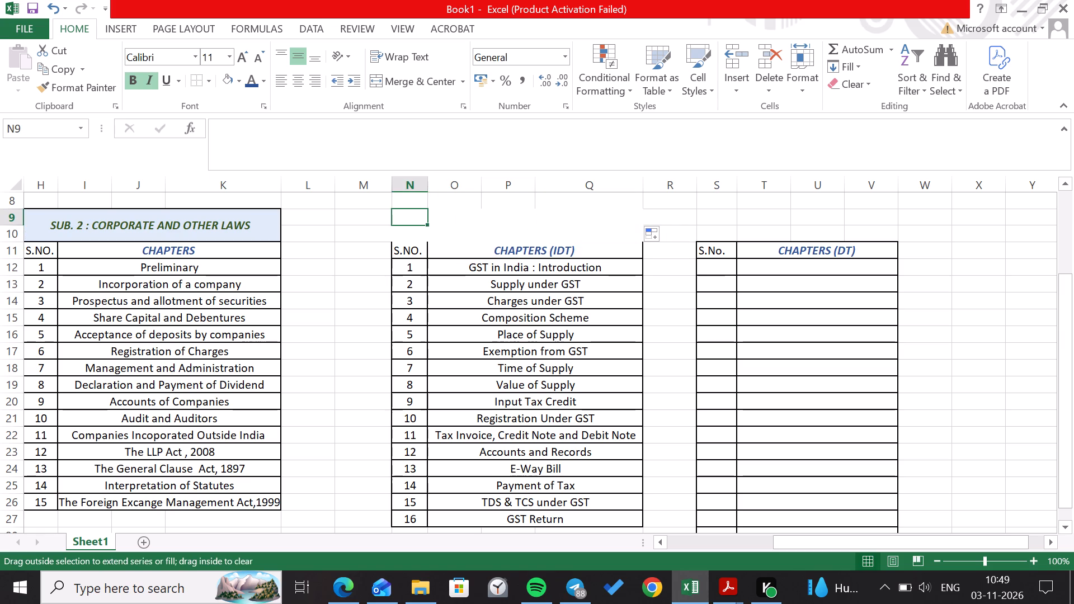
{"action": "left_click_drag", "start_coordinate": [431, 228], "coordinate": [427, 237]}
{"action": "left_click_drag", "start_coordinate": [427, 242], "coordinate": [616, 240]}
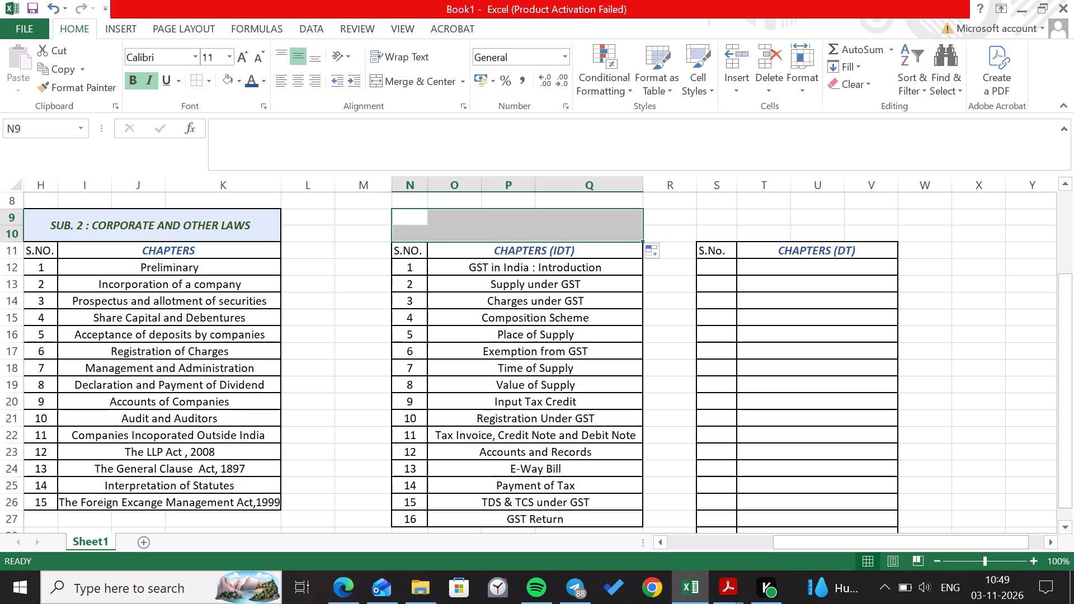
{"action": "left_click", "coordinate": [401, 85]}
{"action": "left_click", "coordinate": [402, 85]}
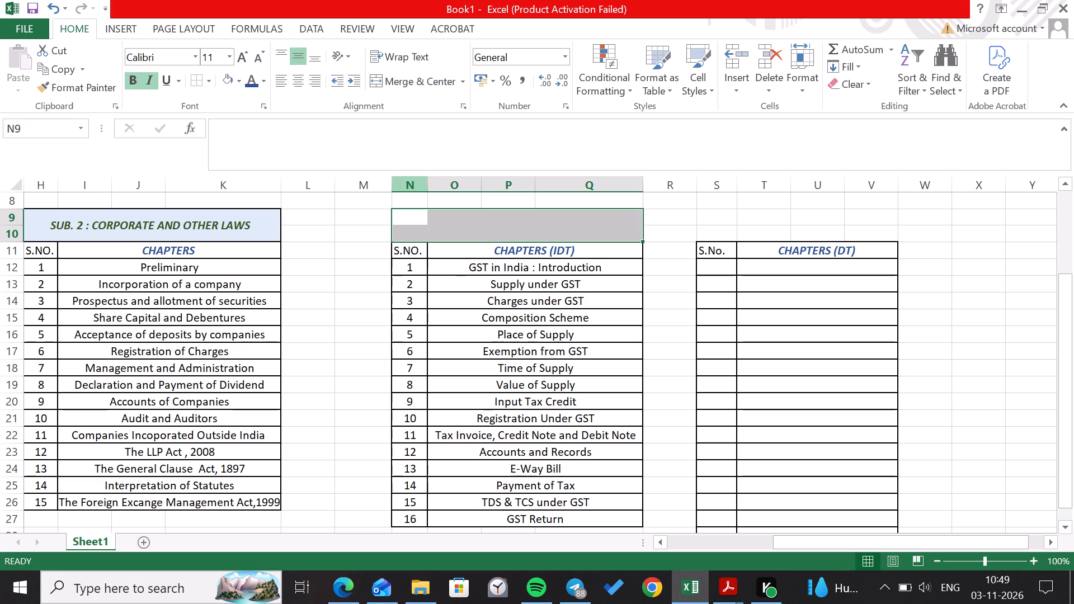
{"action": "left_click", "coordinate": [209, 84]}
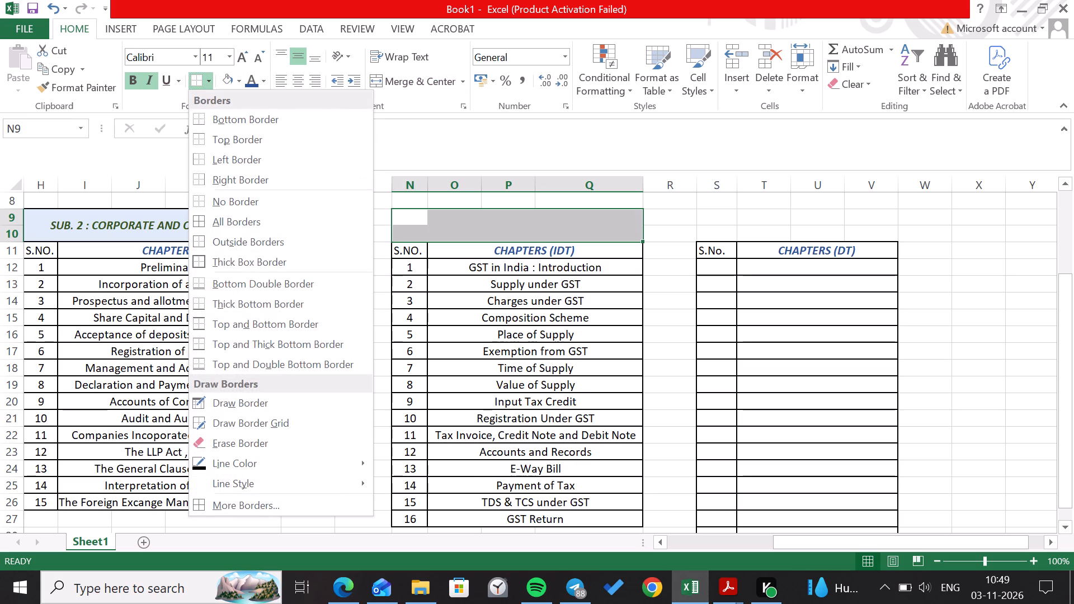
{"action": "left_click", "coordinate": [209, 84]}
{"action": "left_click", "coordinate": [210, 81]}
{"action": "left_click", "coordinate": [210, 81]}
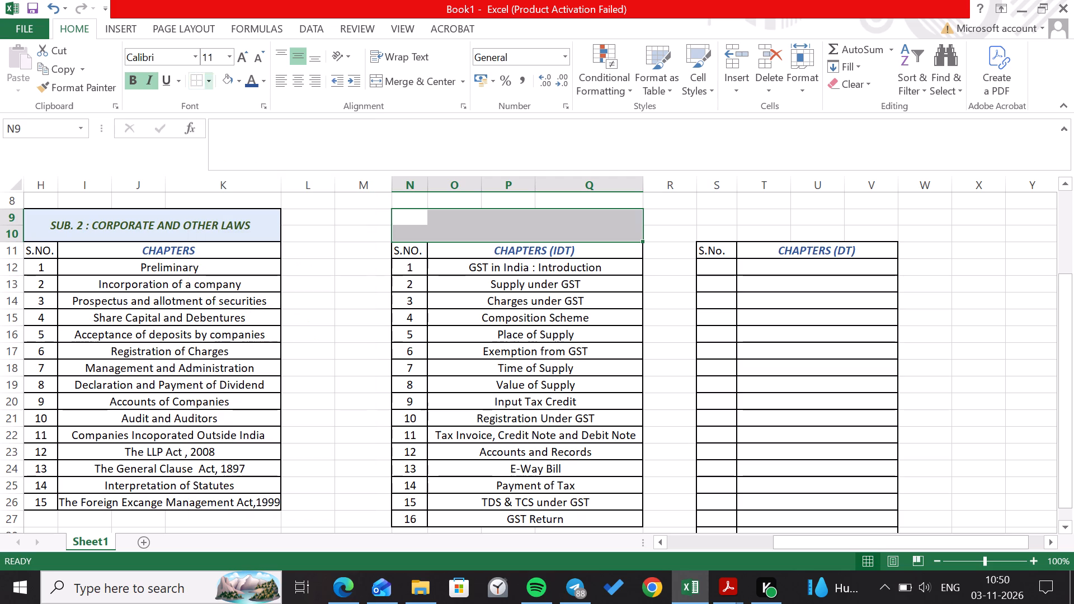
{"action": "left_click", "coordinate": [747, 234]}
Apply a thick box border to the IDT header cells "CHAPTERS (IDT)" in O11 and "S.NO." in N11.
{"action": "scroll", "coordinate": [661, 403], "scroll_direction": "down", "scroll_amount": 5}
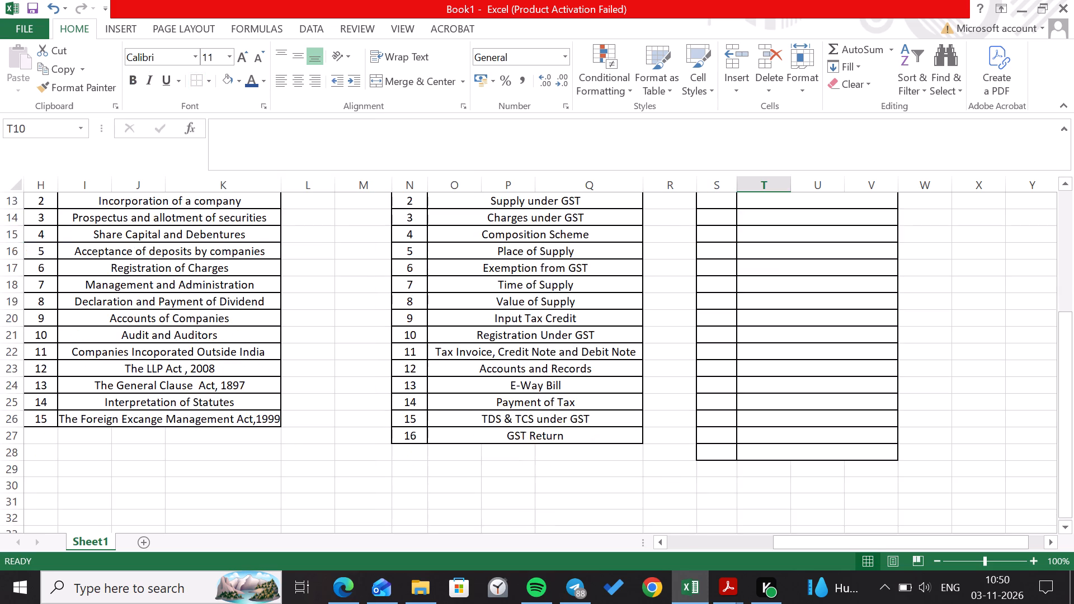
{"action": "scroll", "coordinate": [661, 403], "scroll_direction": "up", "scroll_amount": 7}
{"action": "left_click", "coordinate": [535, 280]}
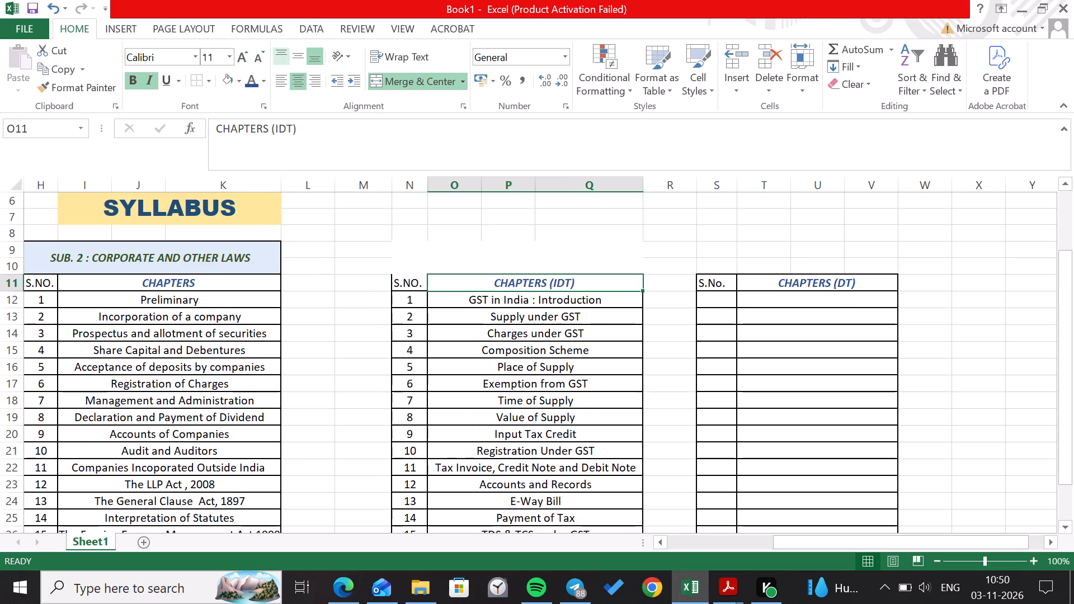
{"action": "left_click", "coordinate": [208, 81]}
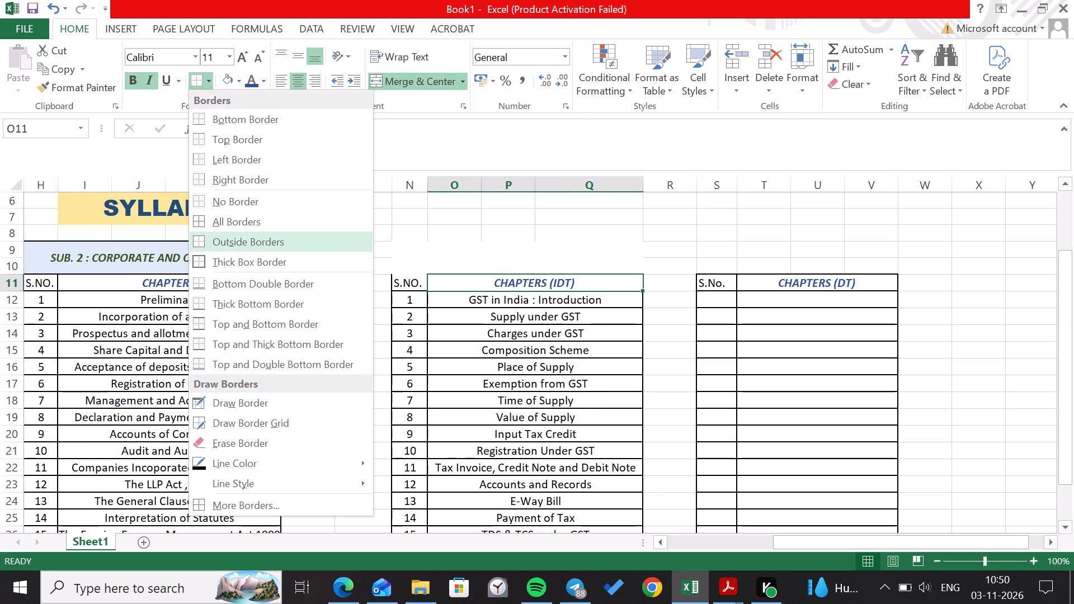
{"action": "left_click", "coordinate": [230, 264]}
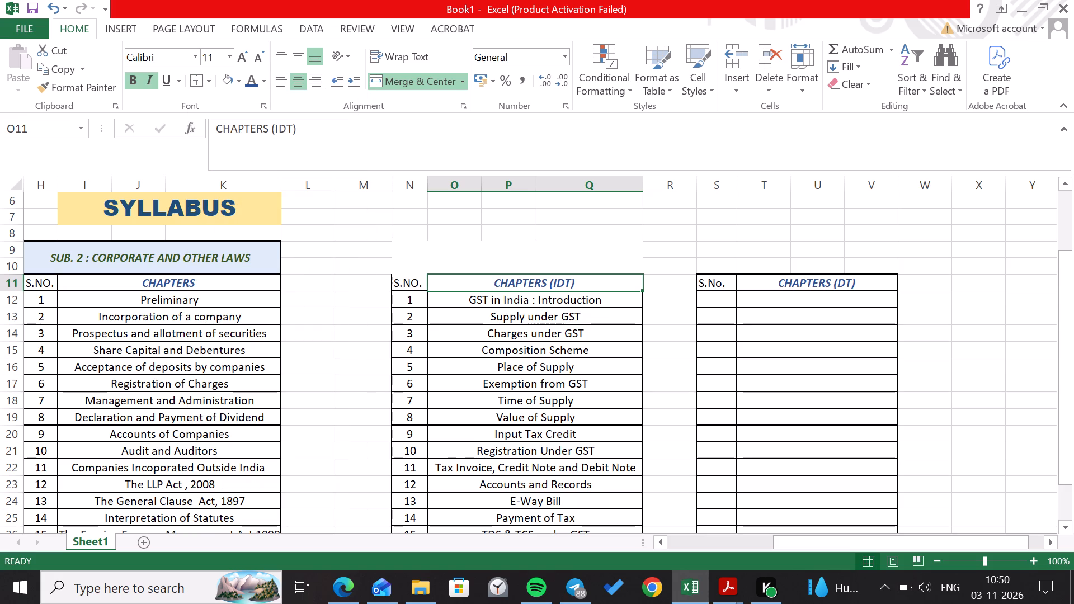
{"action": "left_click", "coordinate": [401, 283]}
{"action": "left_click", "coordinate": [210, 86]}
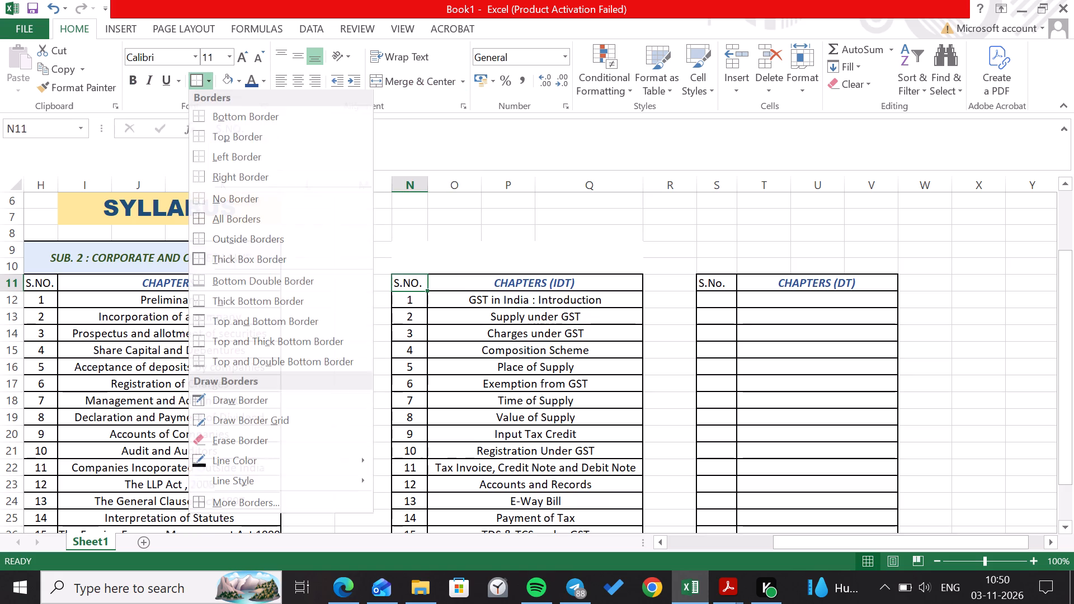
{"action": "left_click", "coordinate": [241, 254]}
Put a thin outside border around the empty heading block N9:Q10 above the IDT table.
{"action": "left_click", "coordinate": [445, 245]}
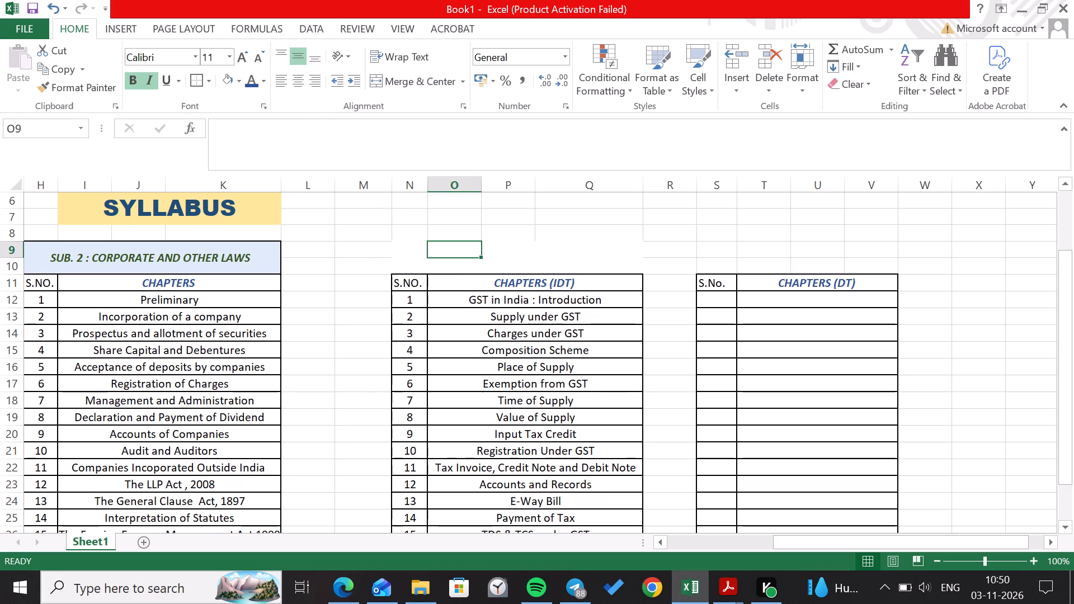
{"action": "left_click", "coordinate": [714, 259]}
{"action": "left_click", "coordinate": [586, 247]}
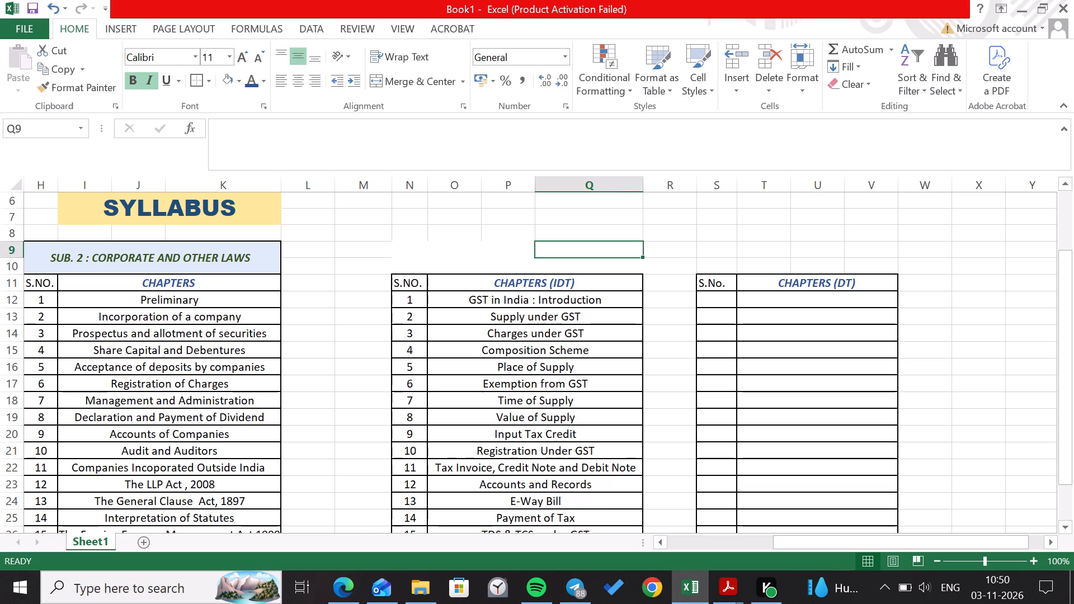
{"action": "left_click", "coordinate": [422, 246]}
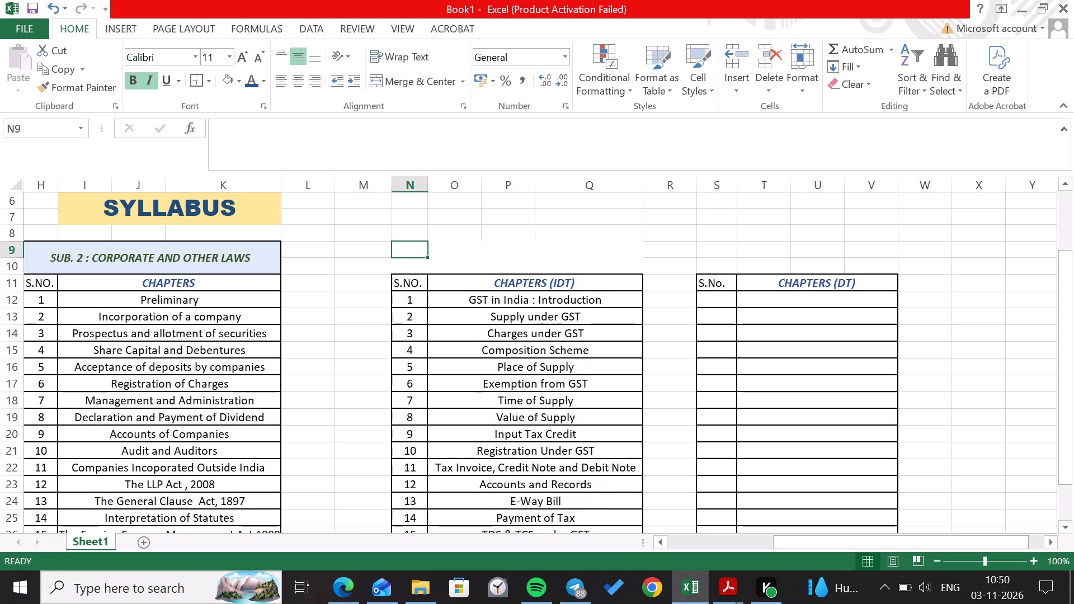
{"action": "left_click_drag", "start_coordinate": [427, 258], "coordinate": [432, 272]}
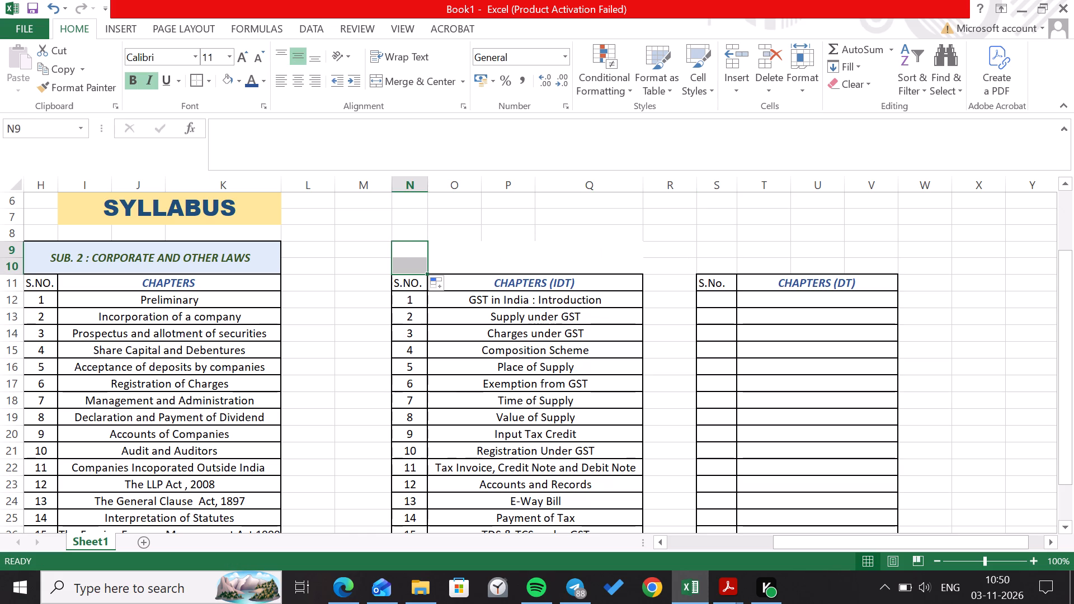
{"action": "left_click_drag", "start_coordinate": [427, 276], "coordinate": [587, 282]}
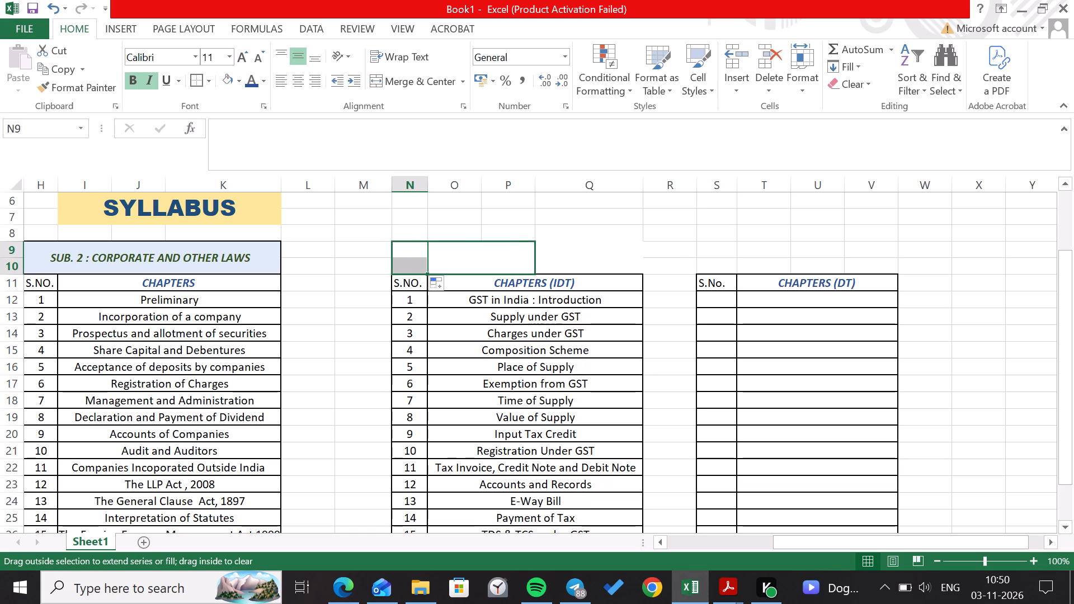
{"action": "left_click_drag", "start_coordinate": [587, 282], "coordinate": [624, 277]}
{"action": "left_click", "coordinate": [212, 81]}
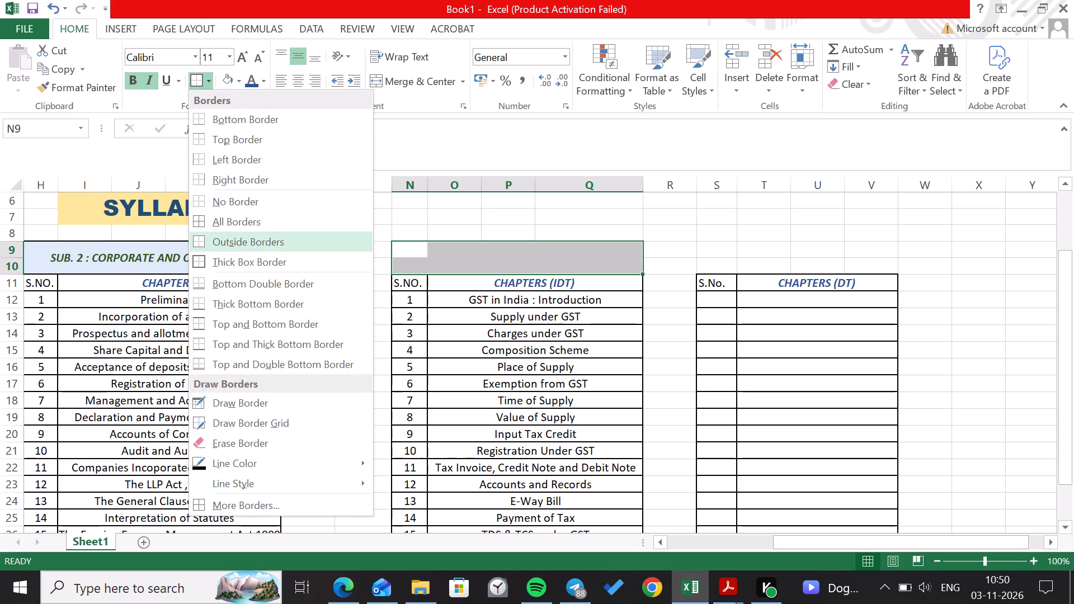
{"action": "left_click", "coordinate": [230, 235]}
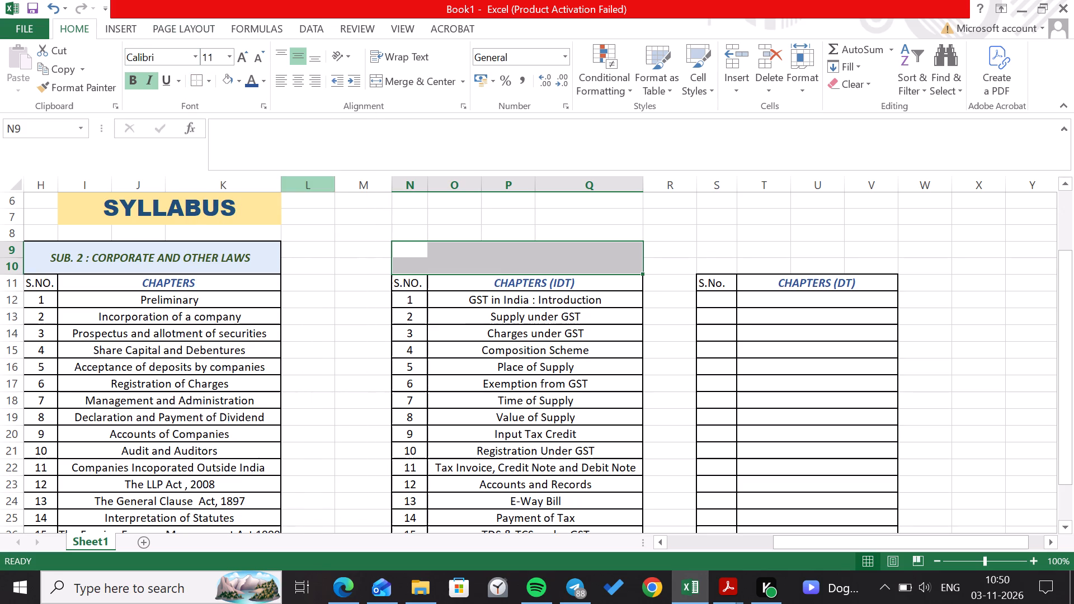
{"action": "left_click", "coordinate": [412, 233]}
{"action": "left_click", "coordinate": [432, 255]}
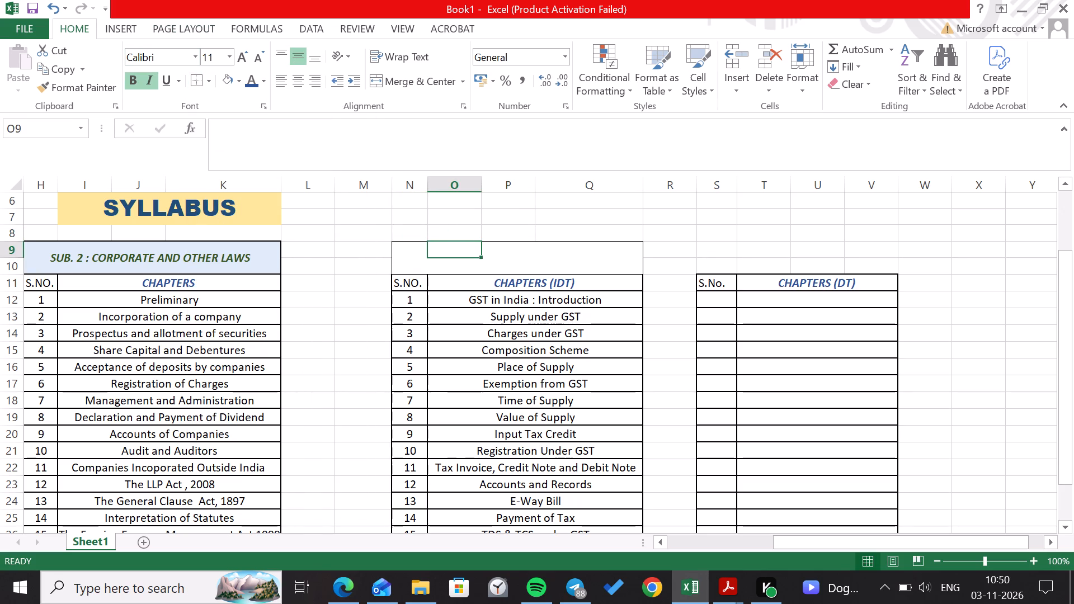
Reselect the heading block N9:Q10 and remove all of its borders.
{"action": "left_click", "coordinate": [394, 246]}
{"action": "left_click_drag", "start_coordinate": [425, 256], "coordinate": [502, 287]}
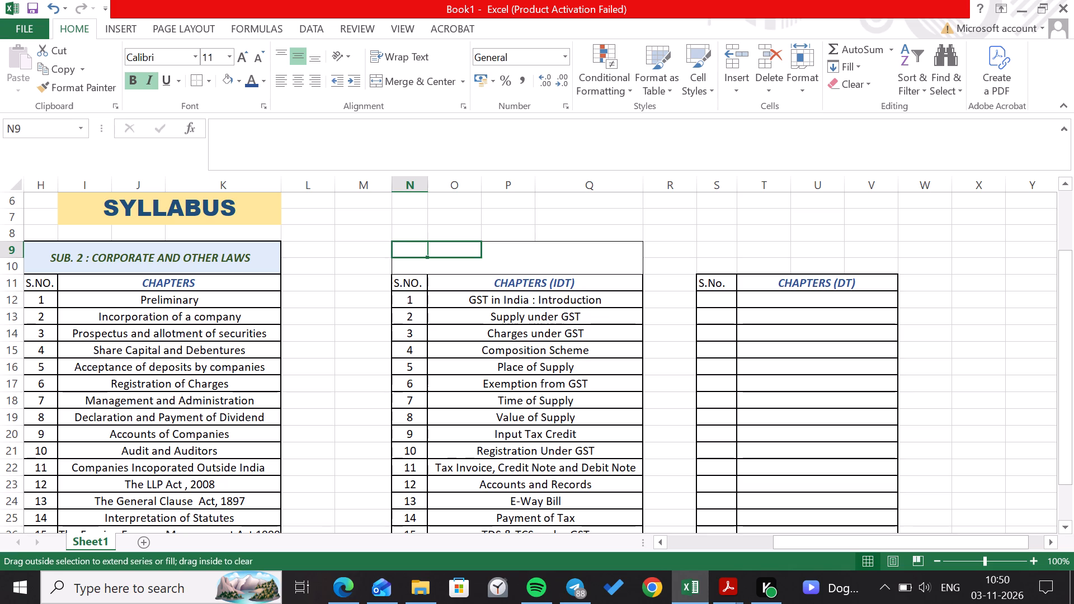
{"action": "left_click_drag", "start_coordinate": [502, 287], "coordinate": [651, 268]}
{"action": "left_click_drag", "start_coordinate": [642, 254], "coordinate": [642, 266]}
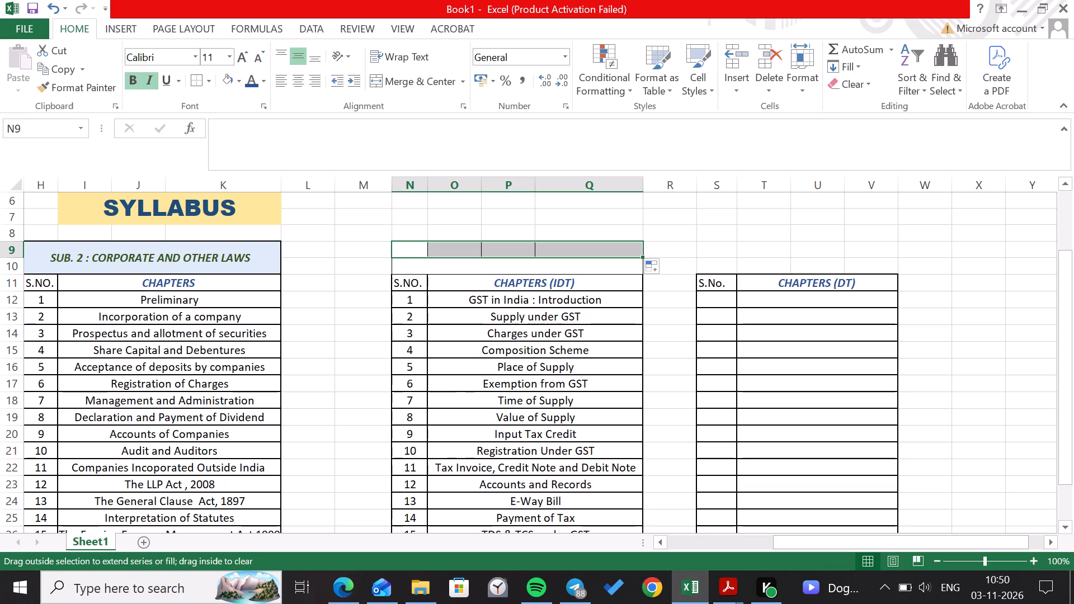
{"action": "left_click_drag", "start_coordinate": [642, 266], "coordinate": [642, 273]}
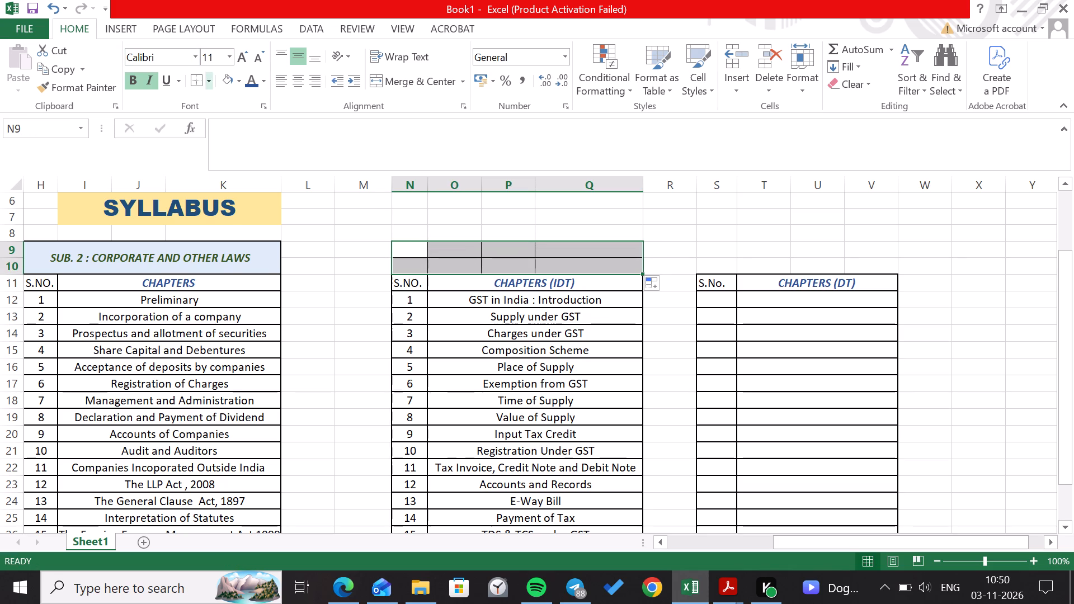
{"action": "left_click", "coordinate": [209, 74]}
{"action": "left_click", "coordinate": [232, 208]}
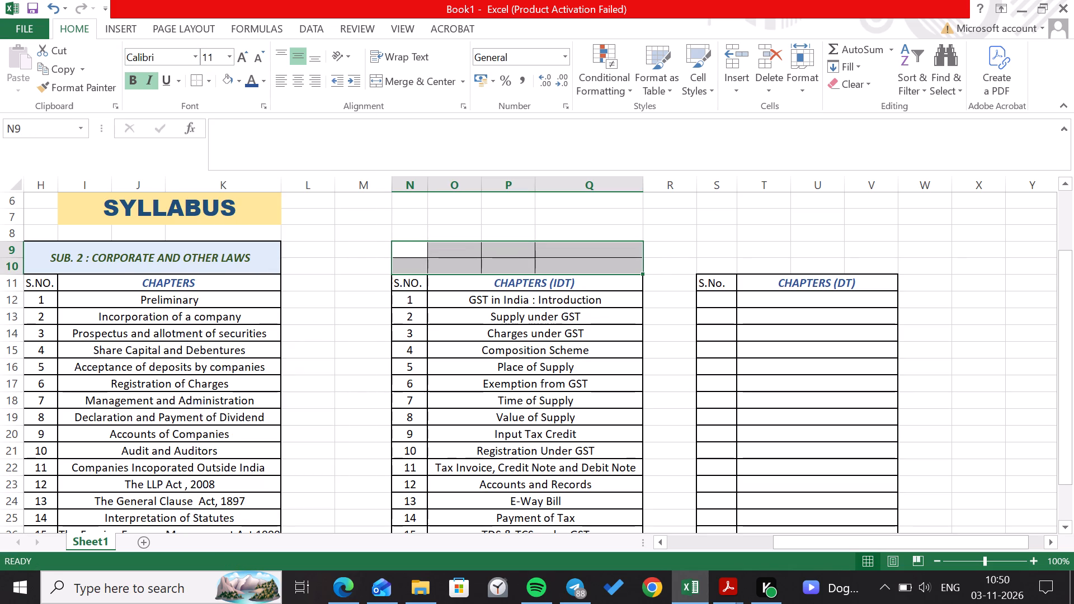
Try the Erase Border tool on the heading block N9:Q10, and apply No Border to the block again.
{"action": "left_click", "coordinate": [208, 79]}
{"action": "scroll", "coordinate": [236, 436], "scroll_direction": "down", "scroll_amount": 2}
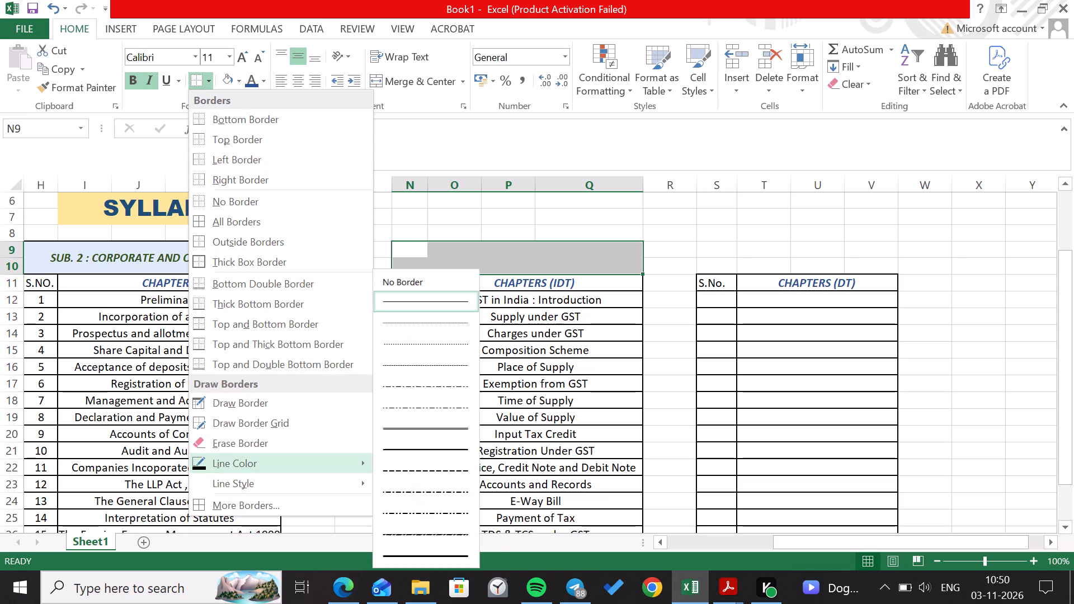
{"action": "left_click", "coordinate": [274, 447]}
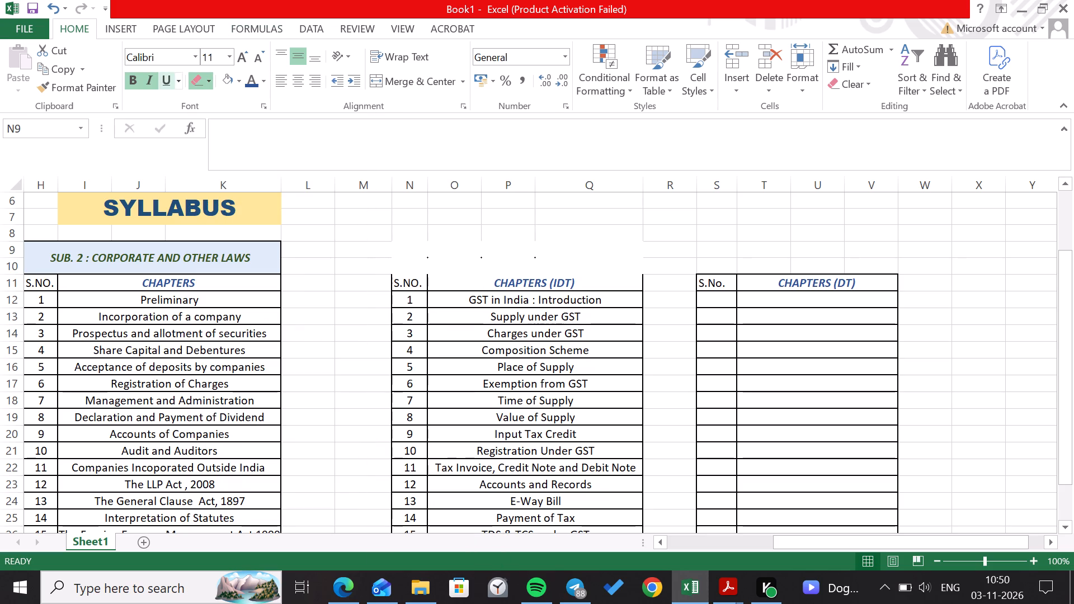
{"action": "left_click", "coordinate": [212, 79]}
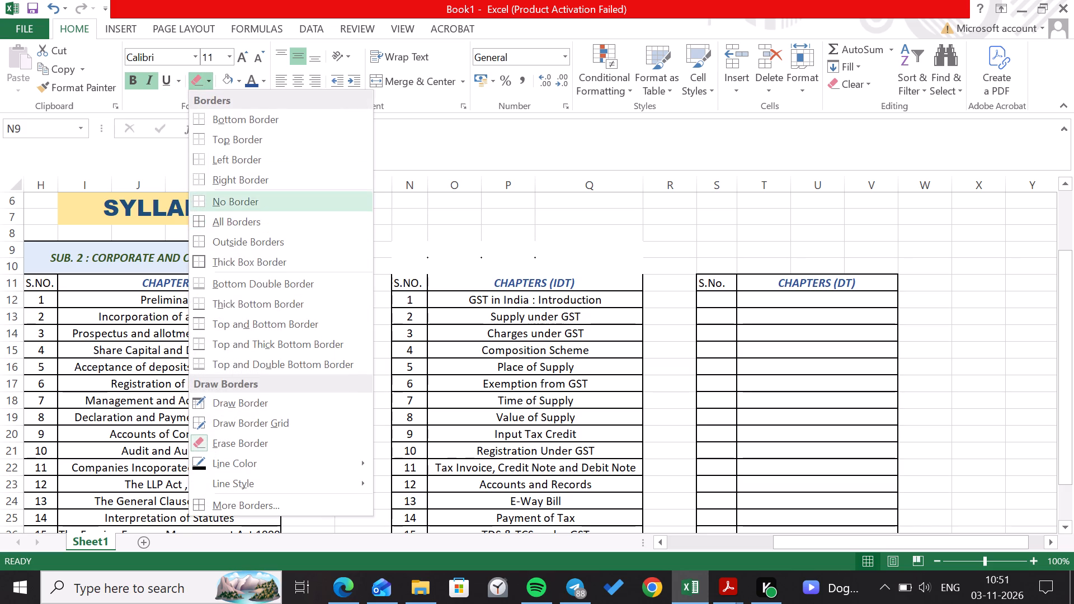
{"action": "left_click", "coordinate": [240, 206]}
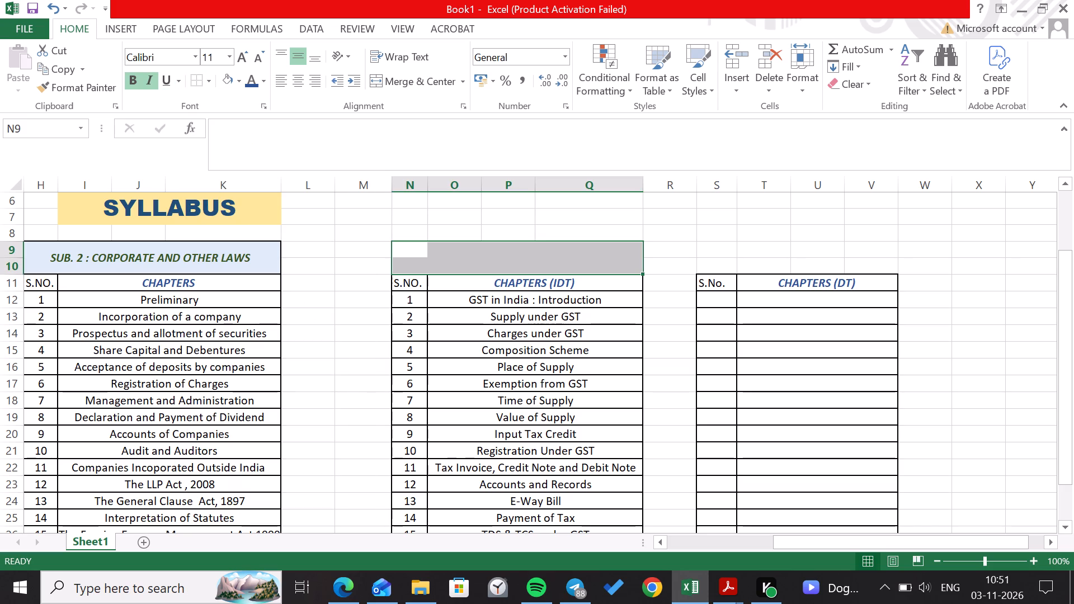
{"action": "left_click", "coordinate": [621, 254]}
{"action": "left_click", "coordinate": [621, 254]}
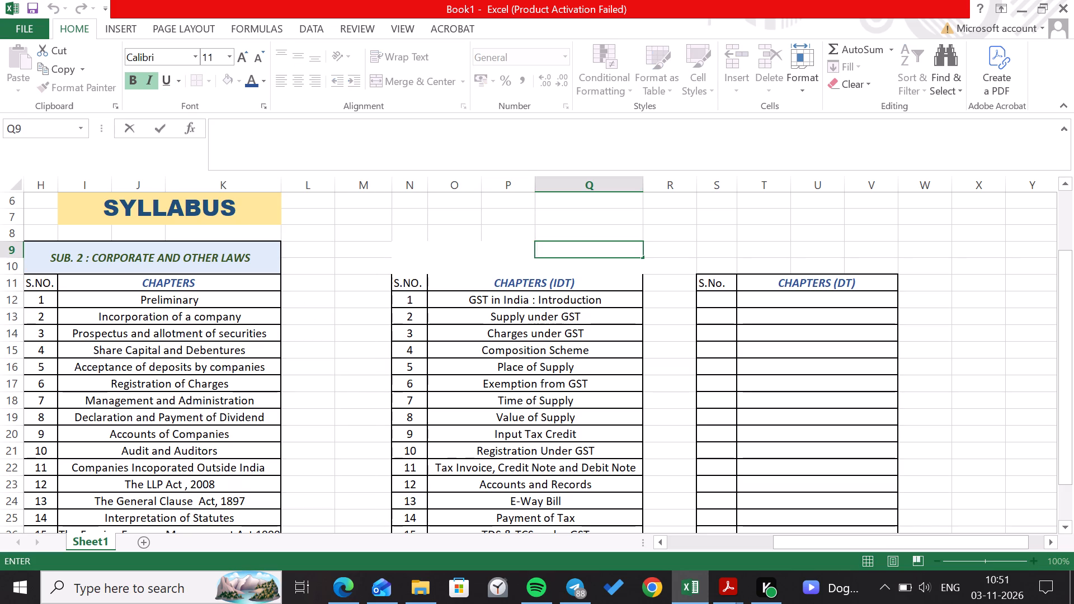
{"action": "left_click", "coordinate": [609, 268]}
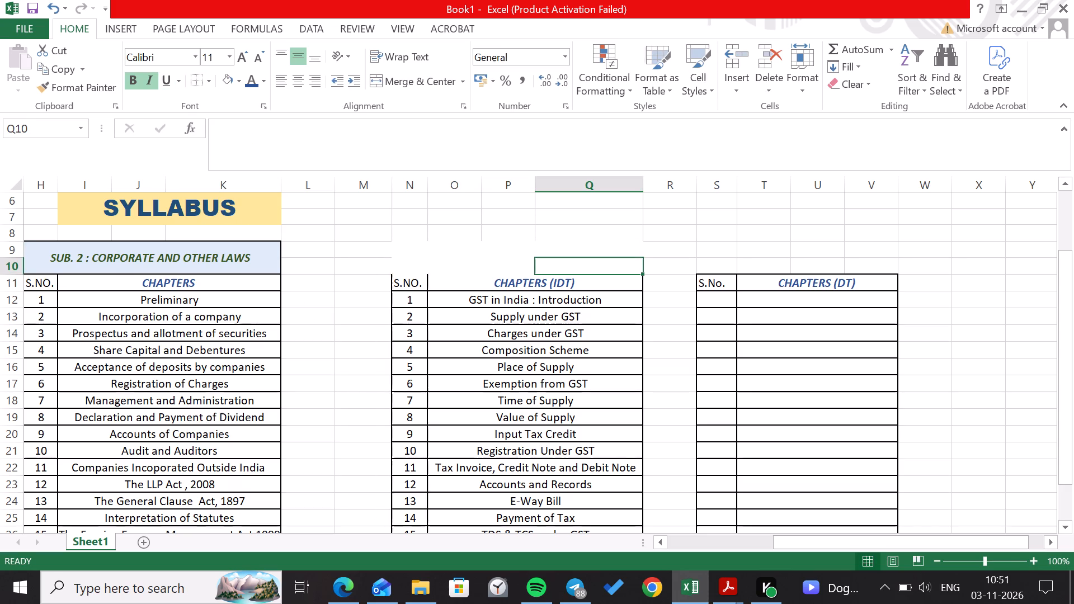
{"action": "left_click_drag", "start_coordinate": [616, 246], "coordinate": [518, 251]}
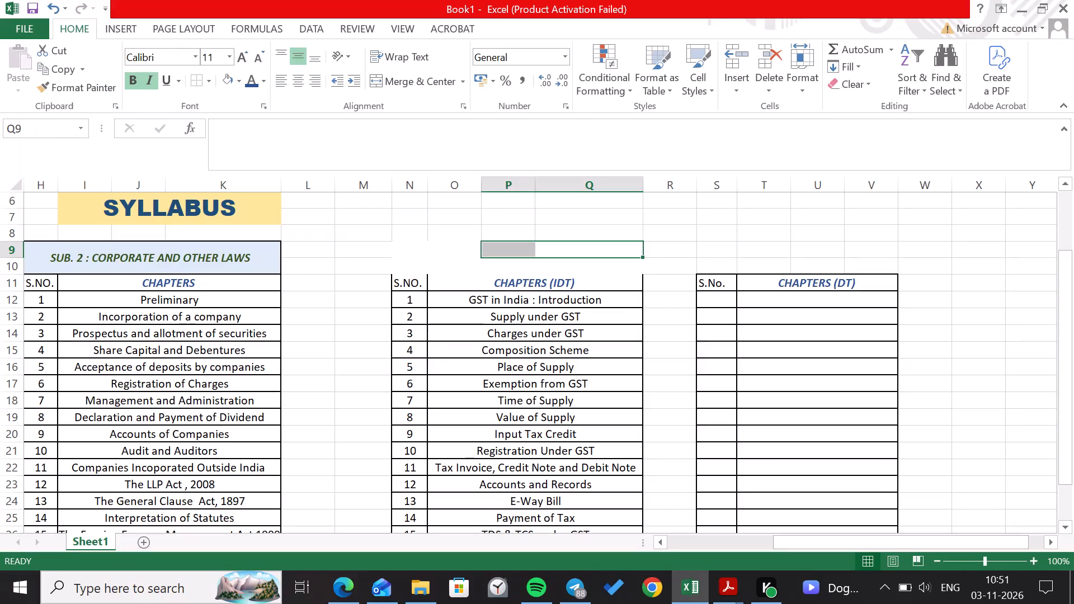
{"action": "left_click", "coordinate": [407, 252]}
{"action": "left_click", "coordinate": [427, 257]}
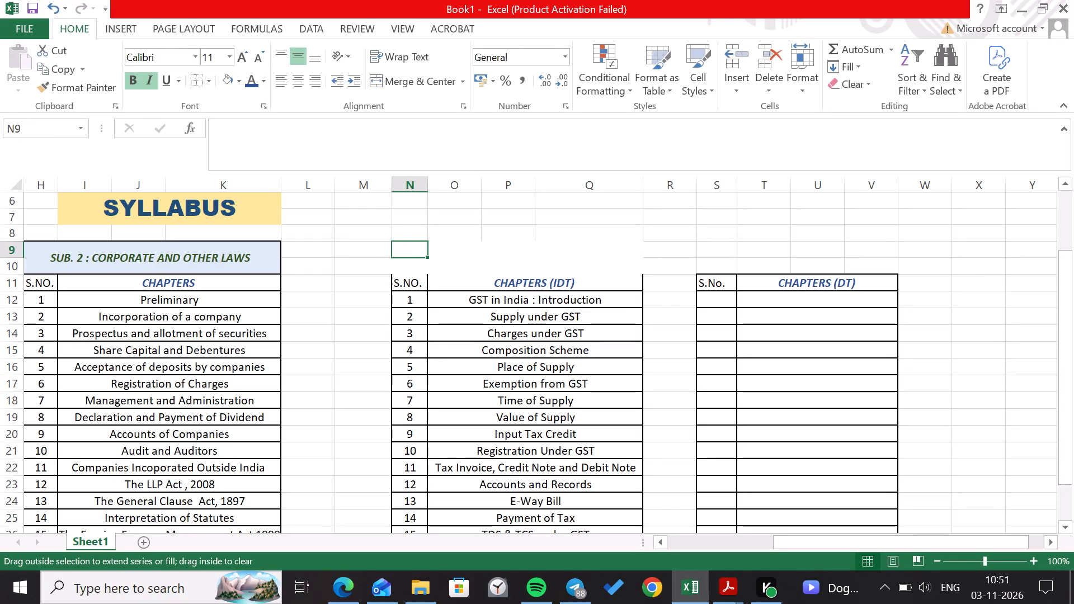
Copy the plain formatting of the blank cells R6:V7 onto O9:S10 above the tables with Format Painter.
{"action": "scroll", "coordinate": [677, 240], "scroll_direction": "up", "scroll_amount": 2}
{"action": "left_click", "coordinate": [677, 240]}
{"action": "left_click_drag", "start_coordinate": [695, 242], "coordinate": [696, 246]}
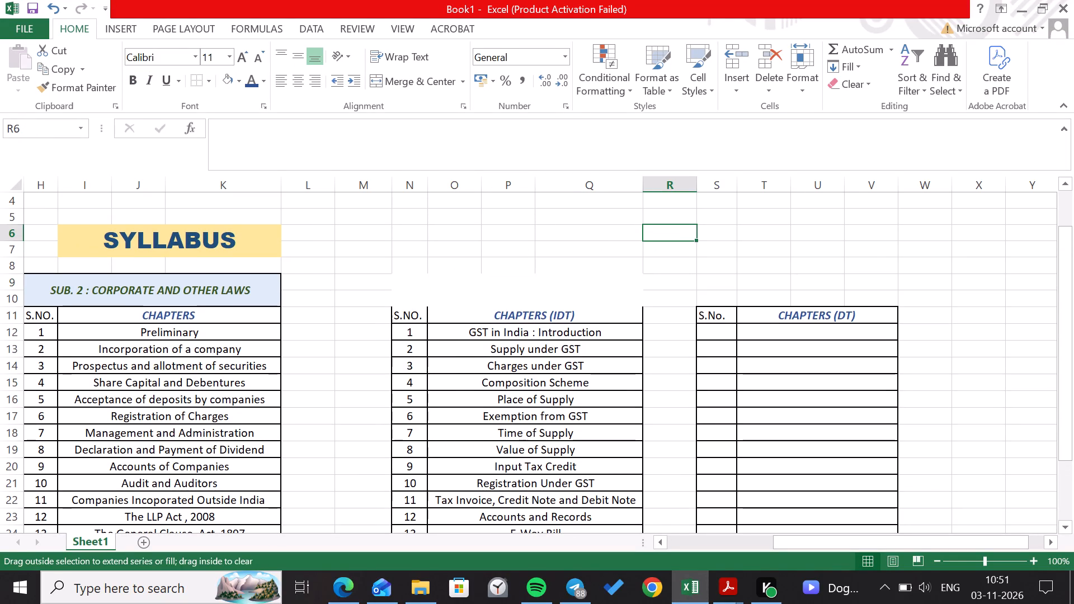
{"action": "left_click_drag", "start_coordinate": [696, 246], "coordinate": [699, 252]}
{"action": "left_click_drag", "start_coordinate": [698, 256], "coordinate": [748, 254]}
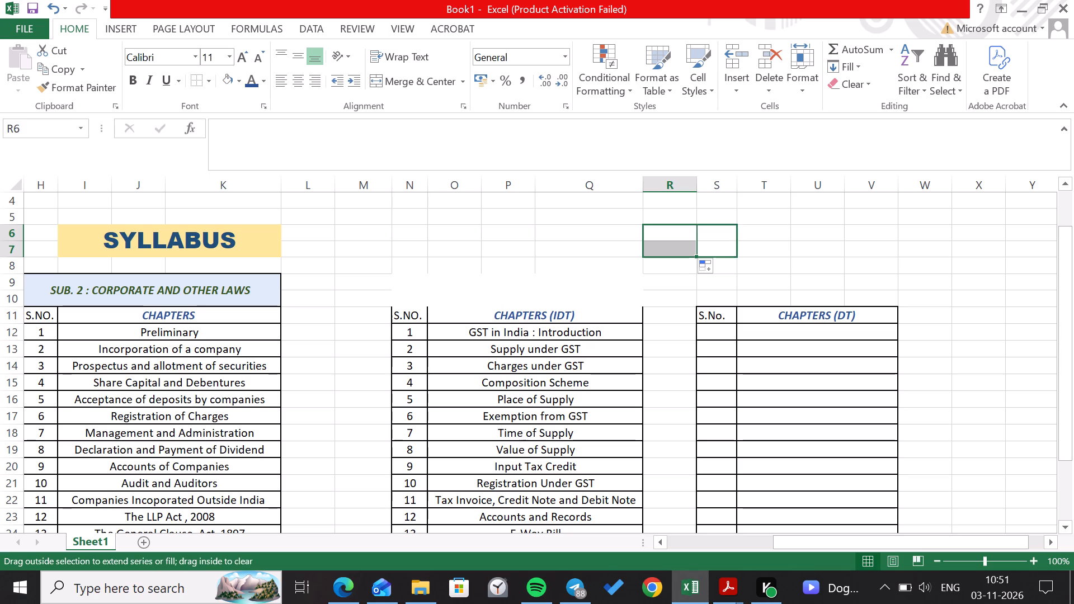
{"action": "left_click_drag", "start_coordinate": [748, 254], "coordinate": [880, 257]}
{"action": "left_click", "coordinate": [75, 80]}
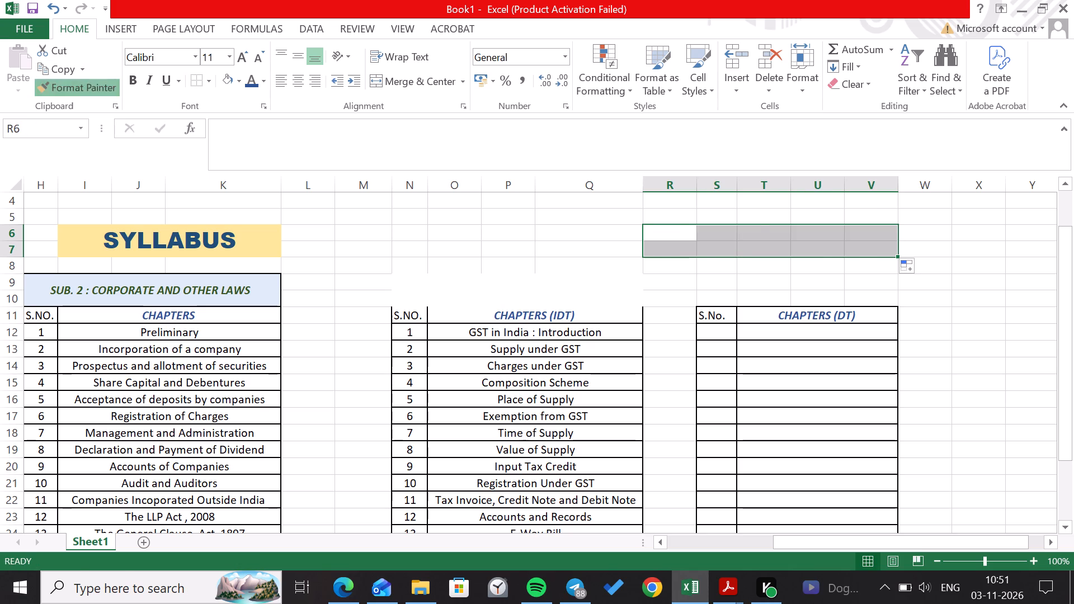
{"action": "left_click", "coordinate": [446, 284]}
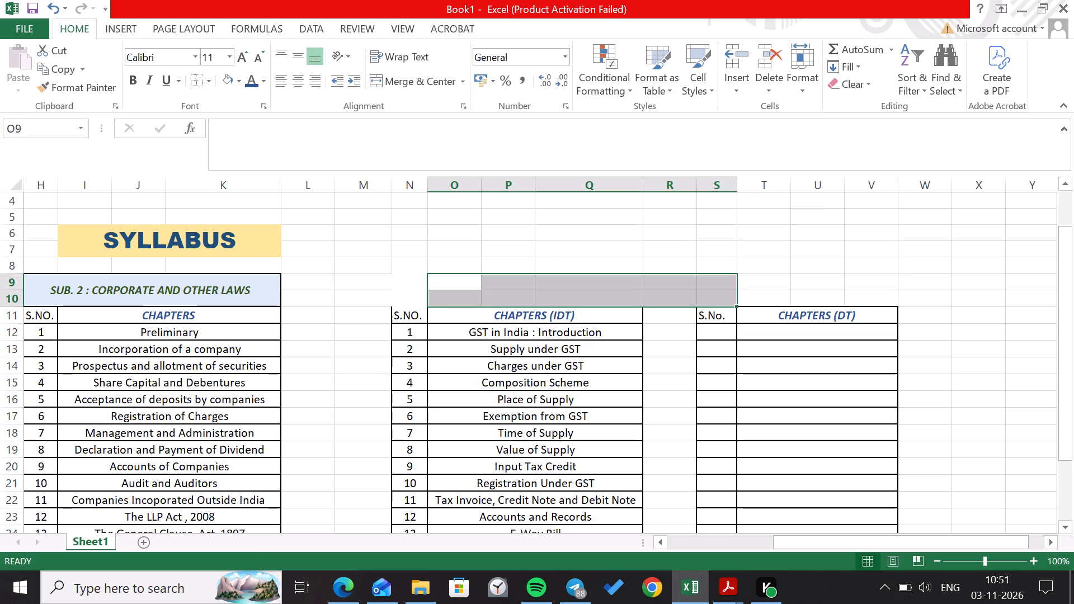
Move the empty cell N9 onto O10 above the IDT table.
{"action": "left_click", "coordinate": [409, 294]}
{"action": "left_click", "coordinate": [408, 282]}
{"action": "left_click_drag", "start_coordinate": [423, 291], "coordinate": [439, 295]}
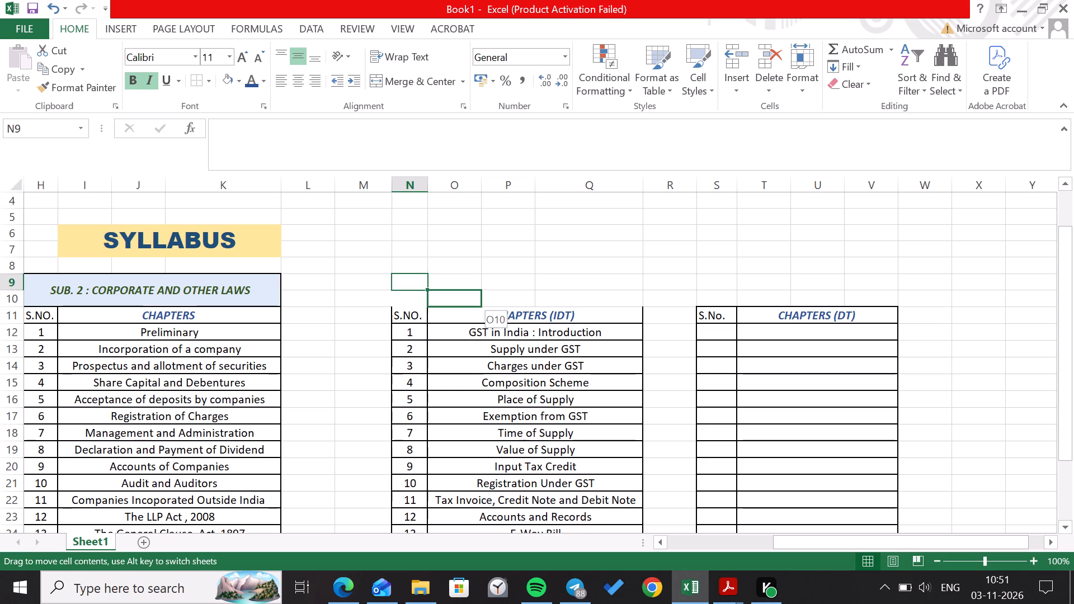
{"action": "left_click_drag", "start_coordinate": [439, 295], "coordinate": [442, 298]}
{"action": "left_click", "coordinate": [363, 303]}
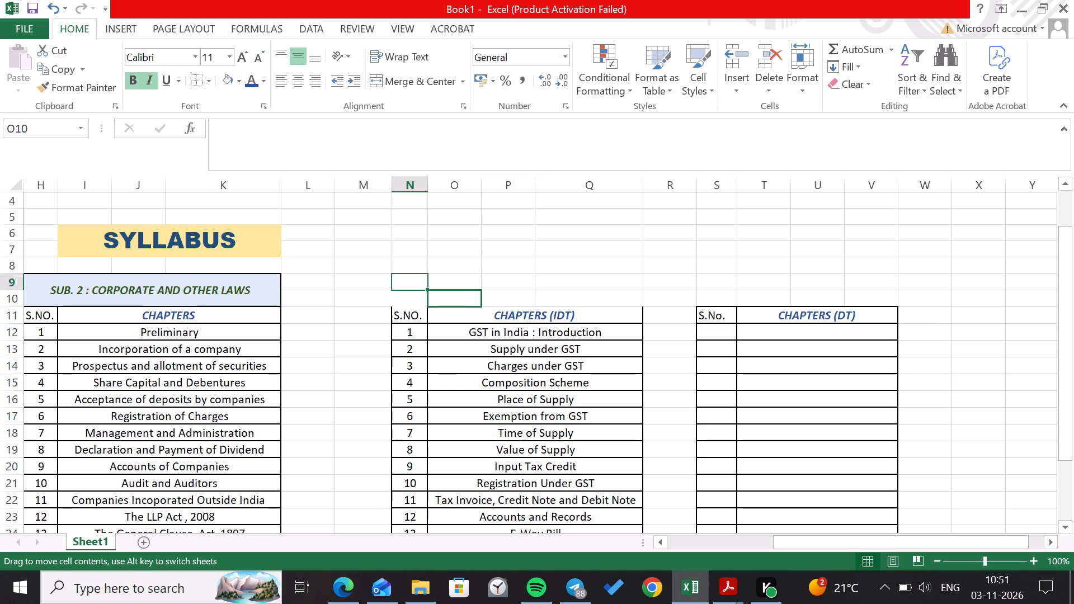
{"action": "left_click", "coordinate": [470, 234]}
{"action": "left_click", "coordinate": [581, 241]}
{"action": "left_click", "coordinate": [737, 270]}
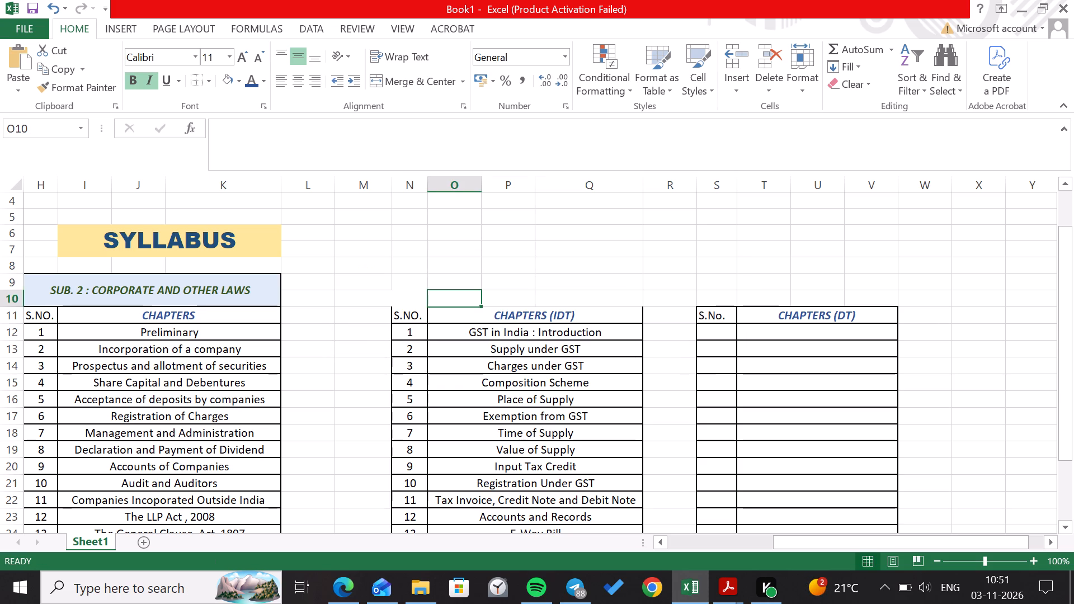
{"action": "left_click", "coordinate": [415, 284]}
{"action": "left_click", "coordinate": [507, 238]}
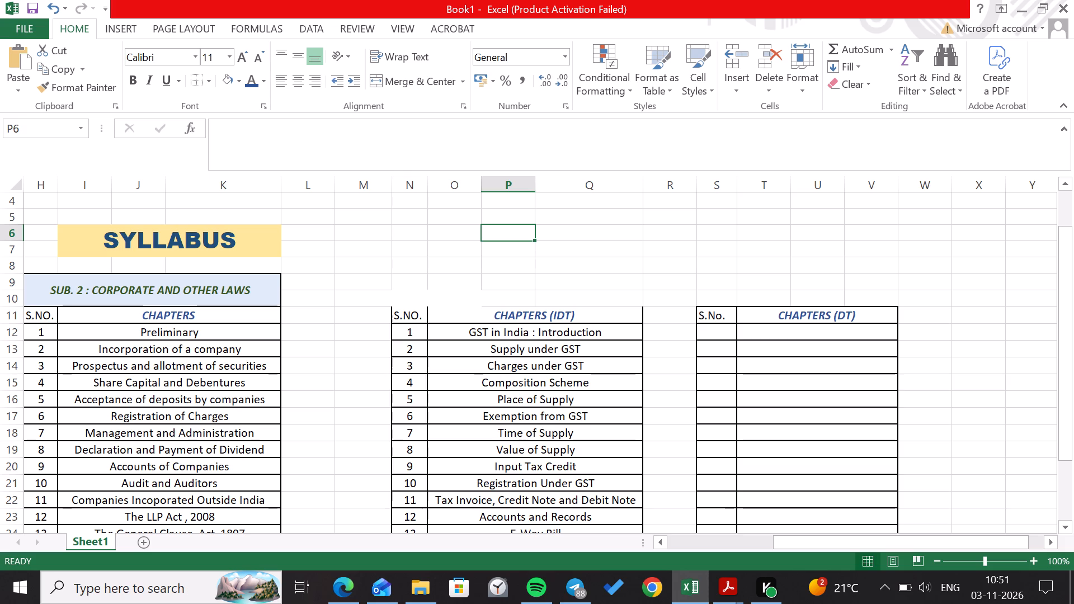
Copy the plain formatting of N6 onto N9 with Format Painter, and fill N9 and O9 down to row 10.
{"action": "left_click", "coordinate": [412, 226]}
{"action": "left_click", "coordinate": [53, 86]}
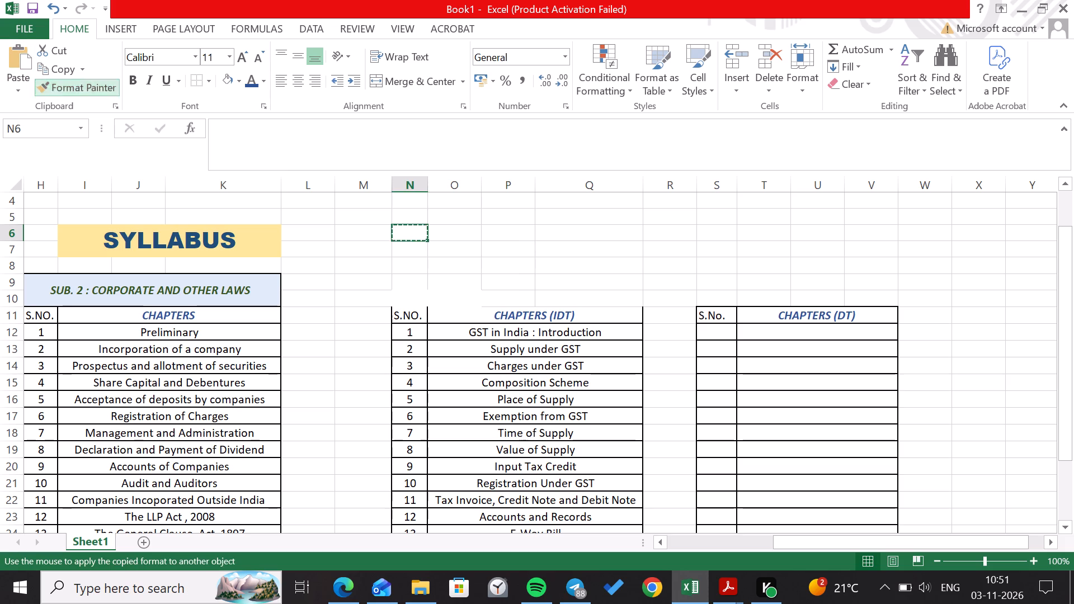
{"action": "left_click", "coordinate": [399, 279]}
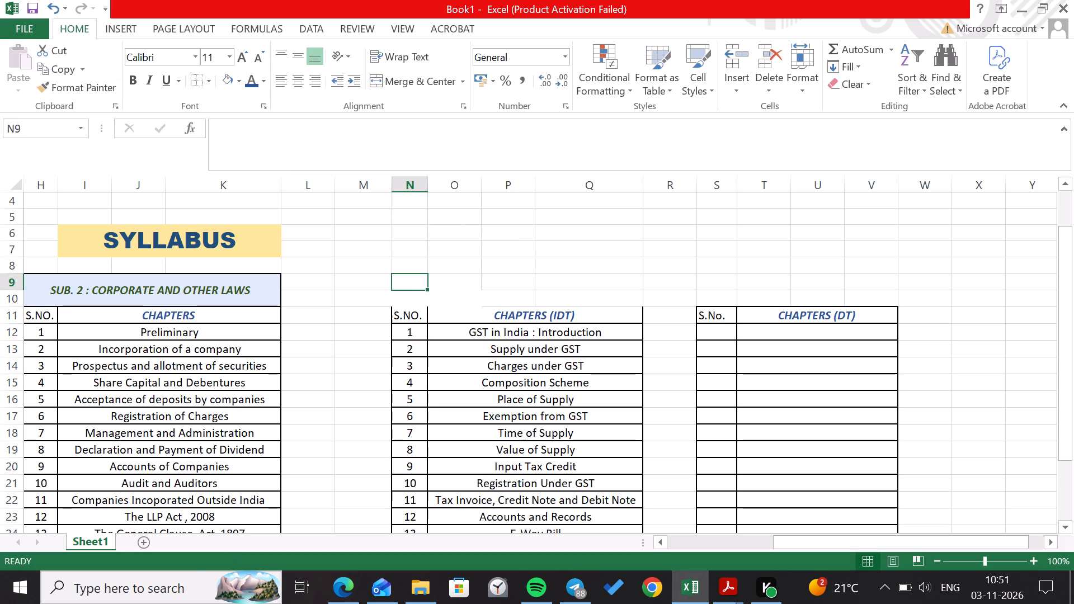
{"action": "left_click_drag", "start_coordinate": [426, 290], "coordinate": [426, 309]}
{"action": "left_click", "coordinate": [469, 286]}
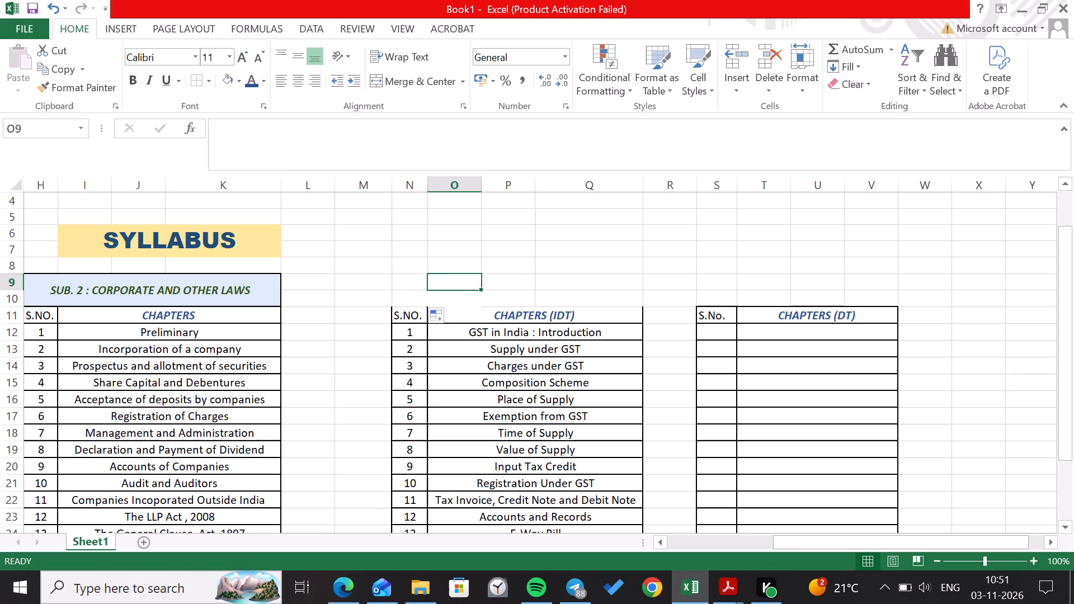
{"action": "left_click_drag", "start_coordinate": [479, 291], "coordinate": [481, 309]}
{"action": "left_click", "coordinate": [508, 230]}
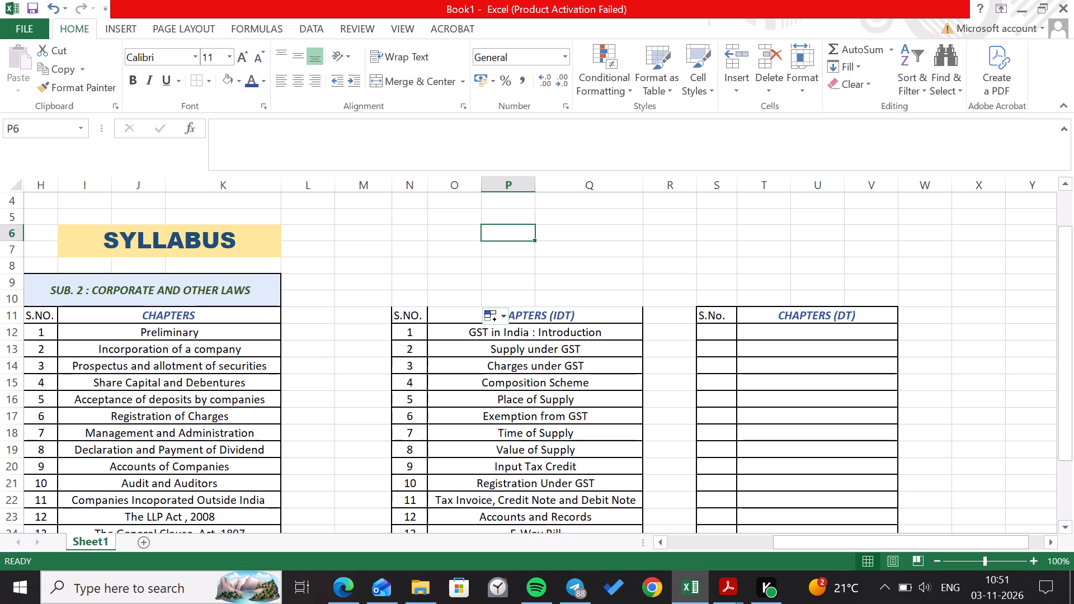
Apply a thick box border to the IDT header cells "S.NO." in N11 and "CHAPTERS (IDT)" in O11.
{"action": "left_click", "coordinate": [404, 317]}
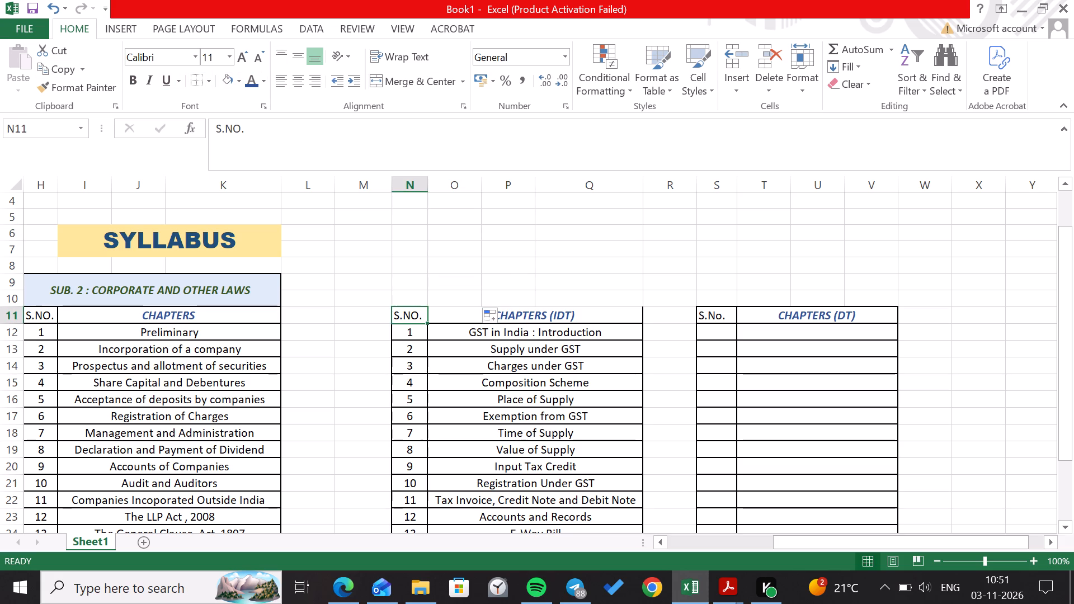
{"action": "left_click", "coordinate": [207, 79]}
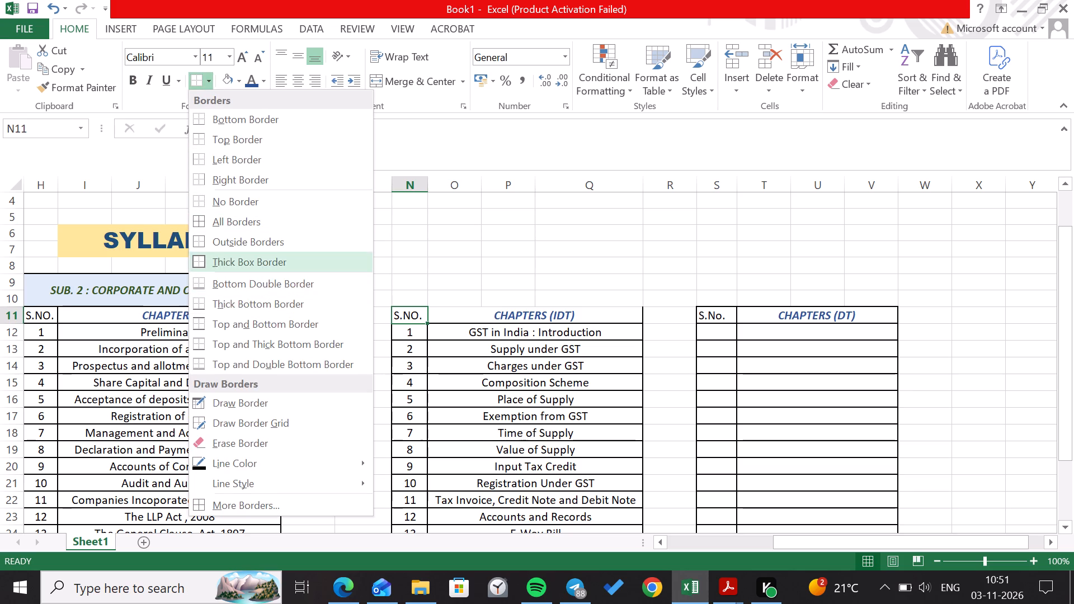
{"action": "left_click", "coordinate": [226, 271]}
{"action": "left_click", "coordinate": [492, 309]}
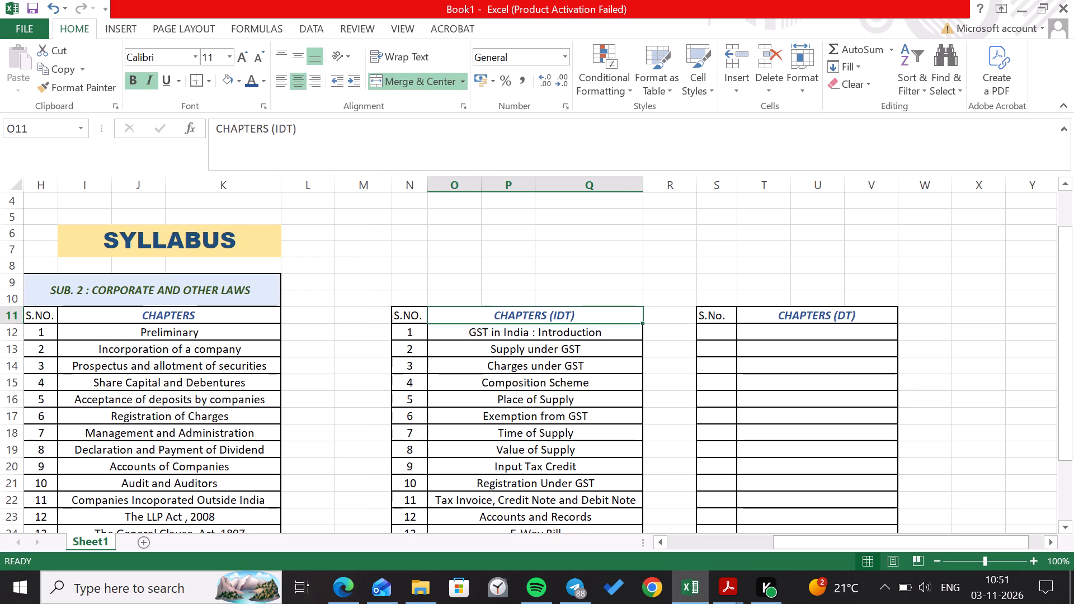
{"action": "left_click", "coordinate": [198, 82]}
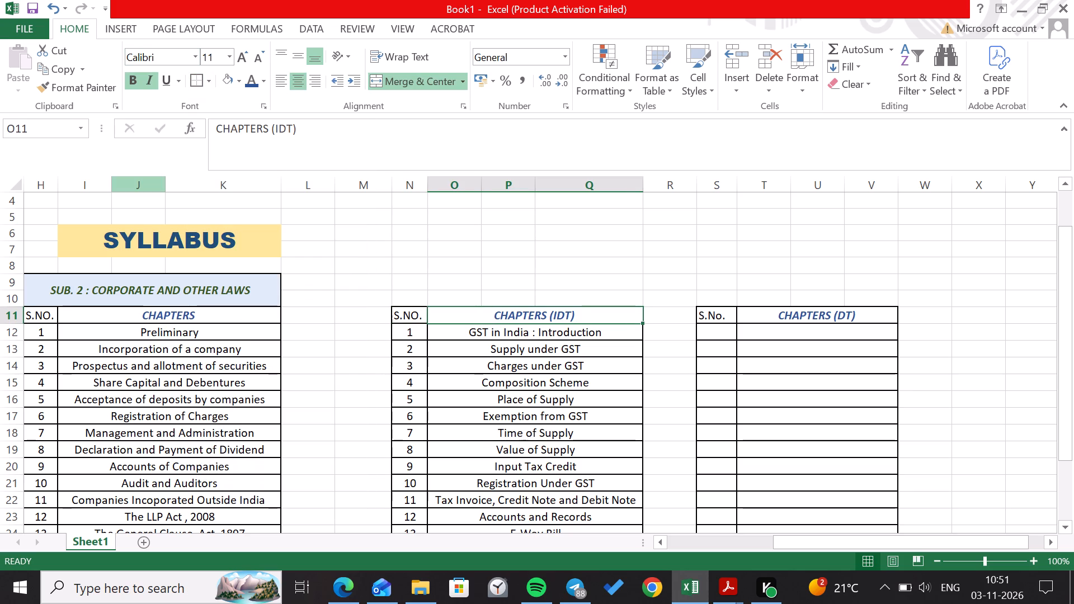
Merge and center the blank cells Q8:T9 above the IDT and DT tables into one heading block.
{"action": "left_click", "coordinate": [514, 256]}
{"action": "left_click_drag", "start_coordinate": [536, 257], "coordinate": [537, 266]}
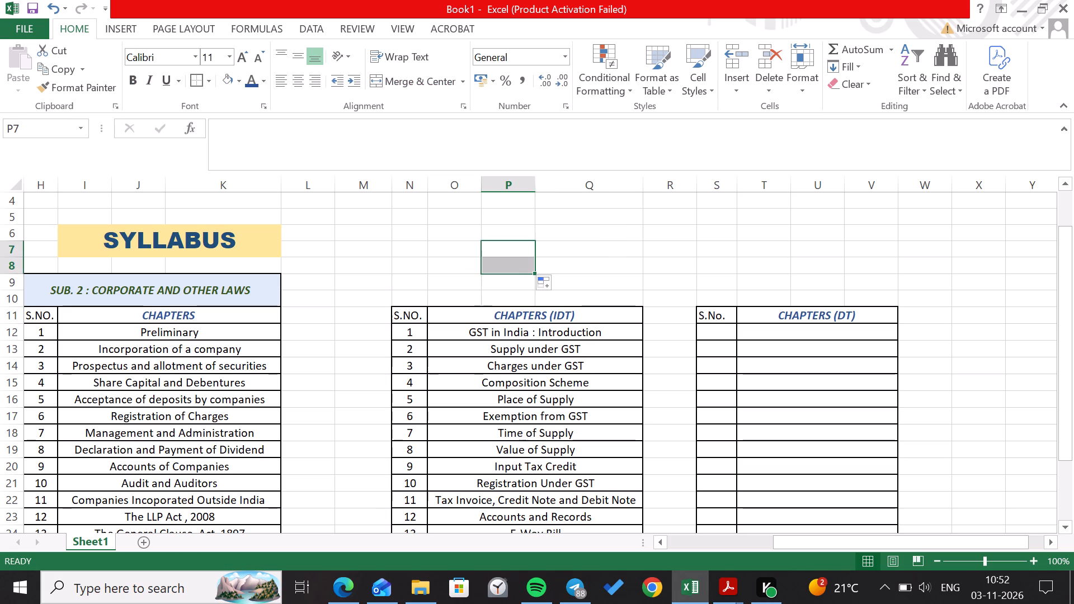
{"action": "left_click", "coordinate": [592, 277]}
{"action": "left_click", "coordinate": [599, 270]}
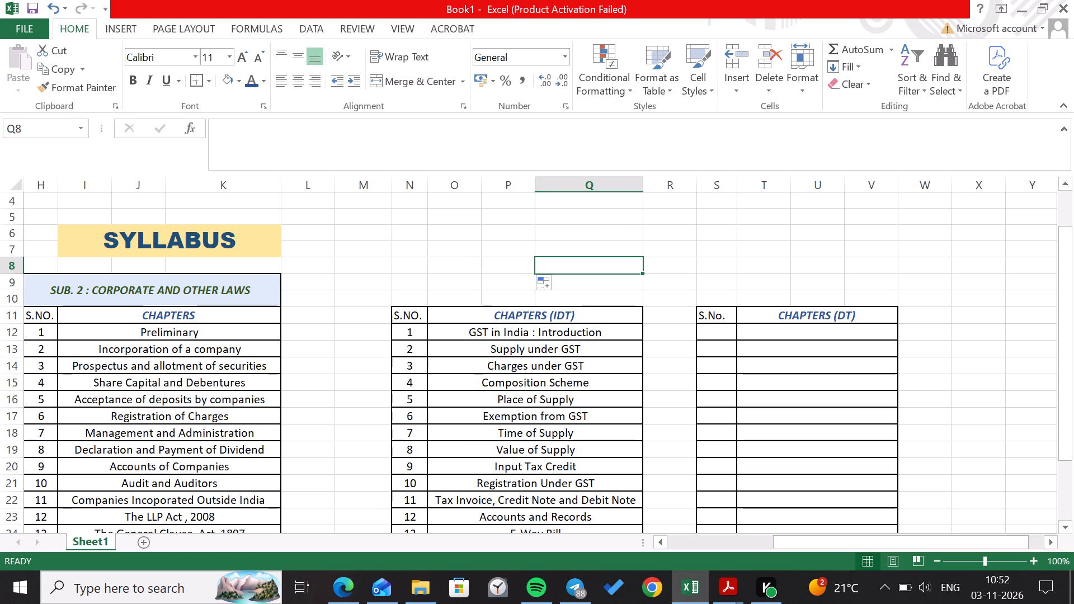
{"action": "left_click_drag", "start_coordinate": [644, 277], "coordinate": [644, 284]}
{"action": "left_click", "coordinate": [593, 272]}
{"action": "left_click_drag", "start_coordinate": [642, 273], "coordinate": [643, 290]}
{"action": "left_click_drag", "start_coordinate": [643, 290], "coordinate": [701, 290]}
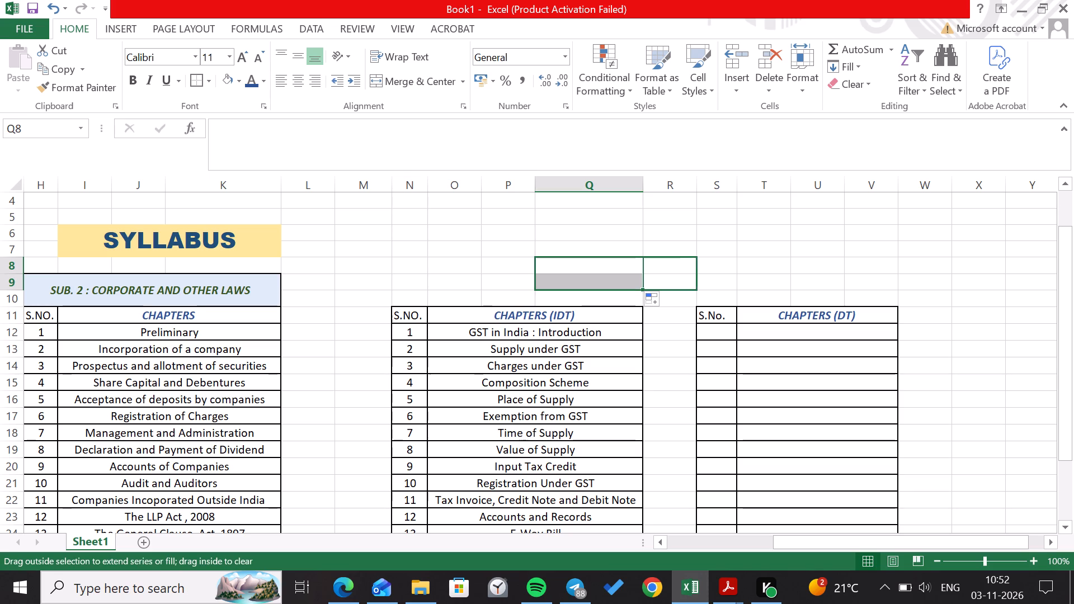
{"action": "left_click_drag", "start_coordinate": [701, 290], "coordinate": [780, 289]}
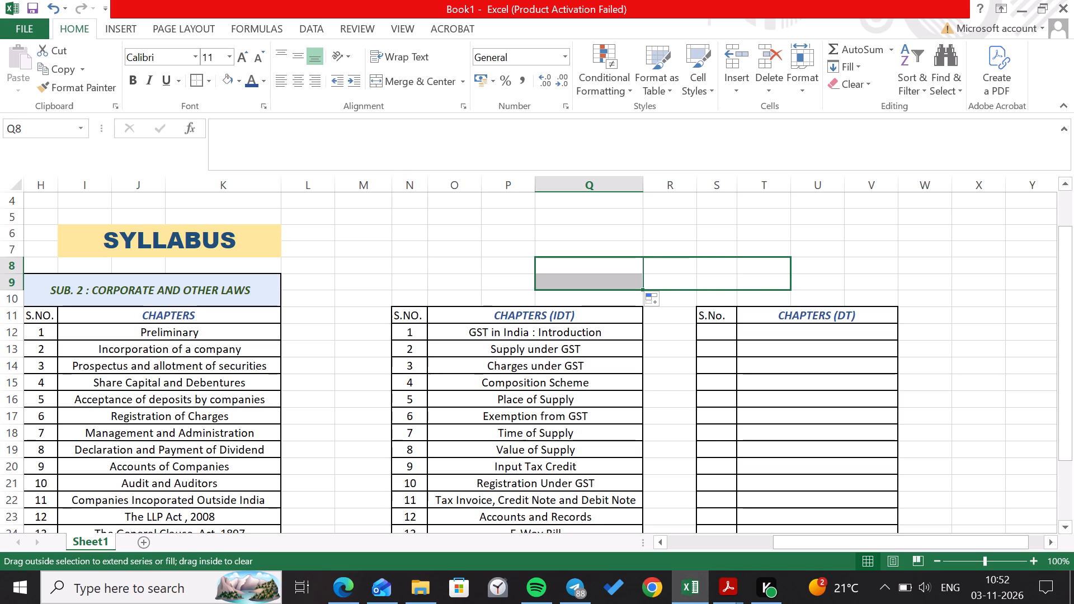
{"action": "left_click_drag", "start_coordinate": [780, 289], "coordinate": [782, 289]}
{"action": "left_click", "coordinate": [432, 74]}
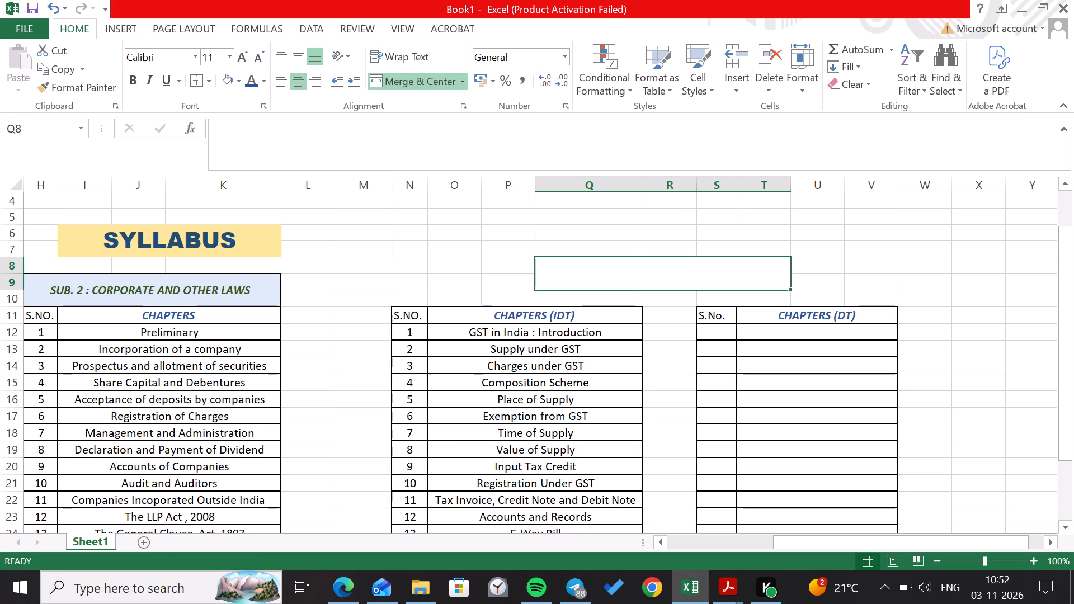
{"action": "left_click", "coordinate": [562, 268]}
Give the merged block Q8:T9 a light blue font colour and a light blue fill like the SUB. 2 heading.
{"action": "right_click", "coordinate": [674, 258]}
{"action": "right_click", "coordinate": [676, 262]}
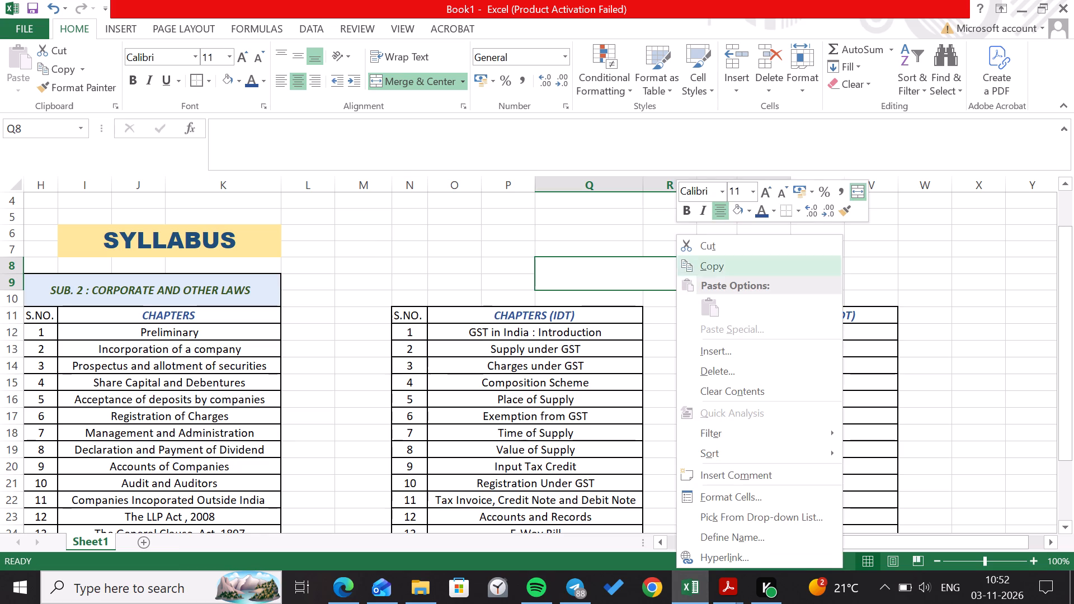
{"action": "left_click", "coordinate": [776, 211]}
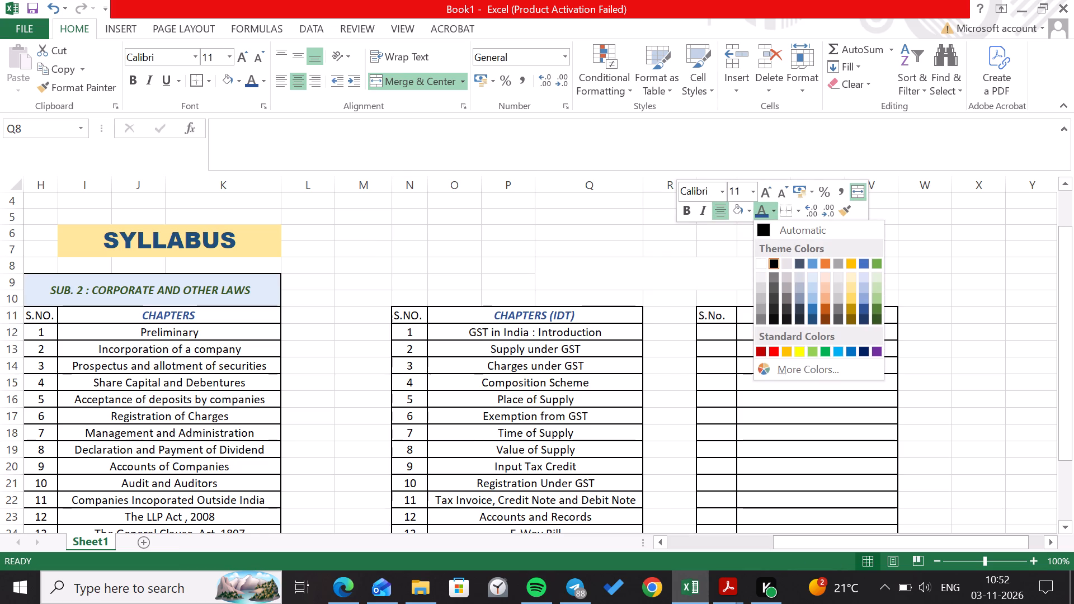
{"action": "left_click", "coordinate": [808, 279]}
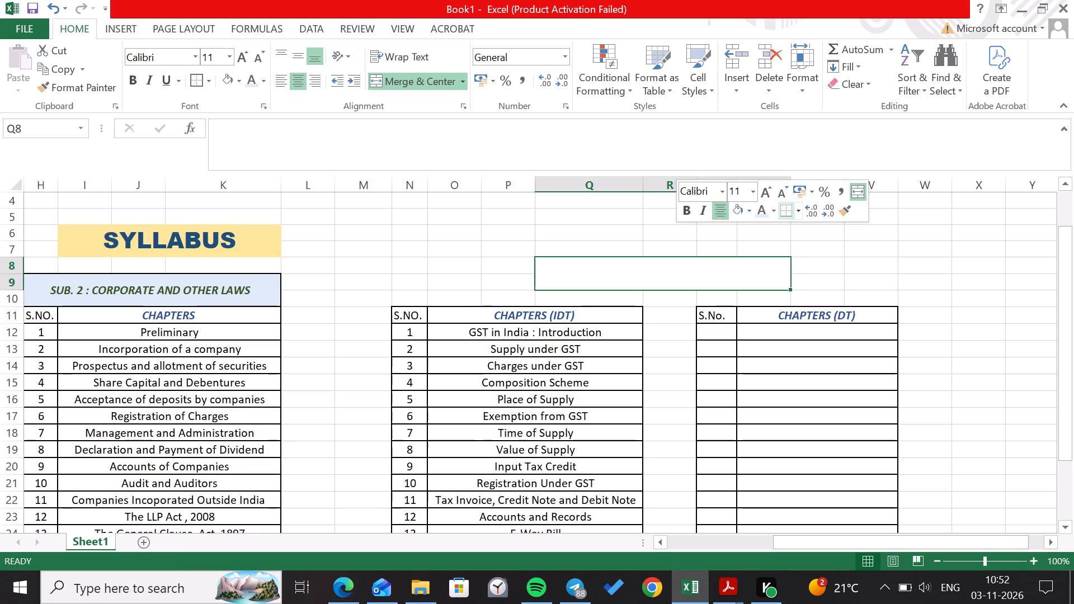
{"action": "left_click", "coordinate": [745, 210]}
{"action": "left_click", "coordinate": [747, 210]}
{"action": "left_click", "coordinate": [791, 254]}
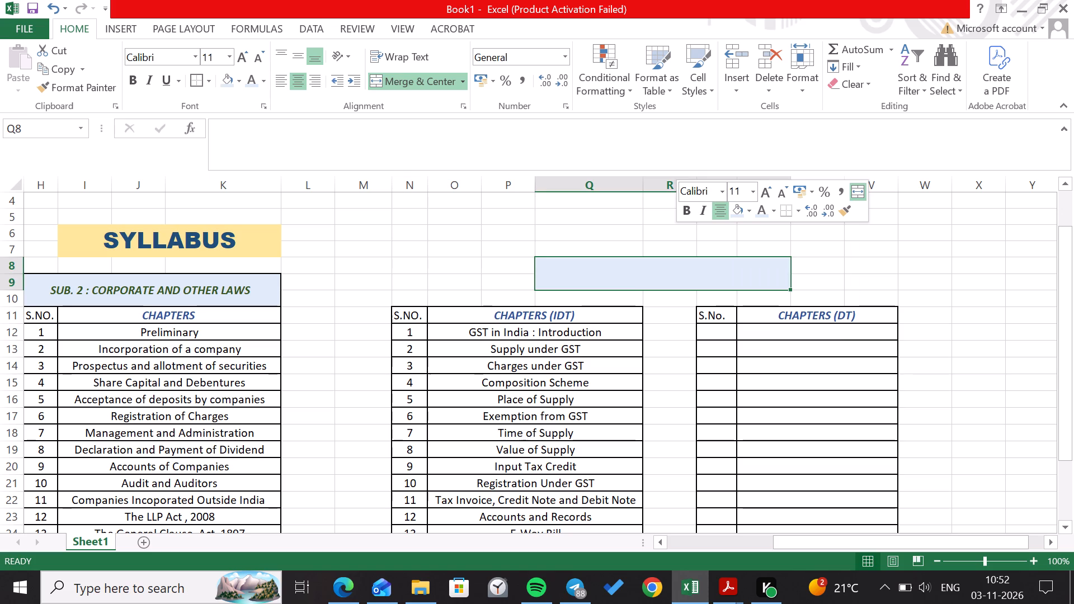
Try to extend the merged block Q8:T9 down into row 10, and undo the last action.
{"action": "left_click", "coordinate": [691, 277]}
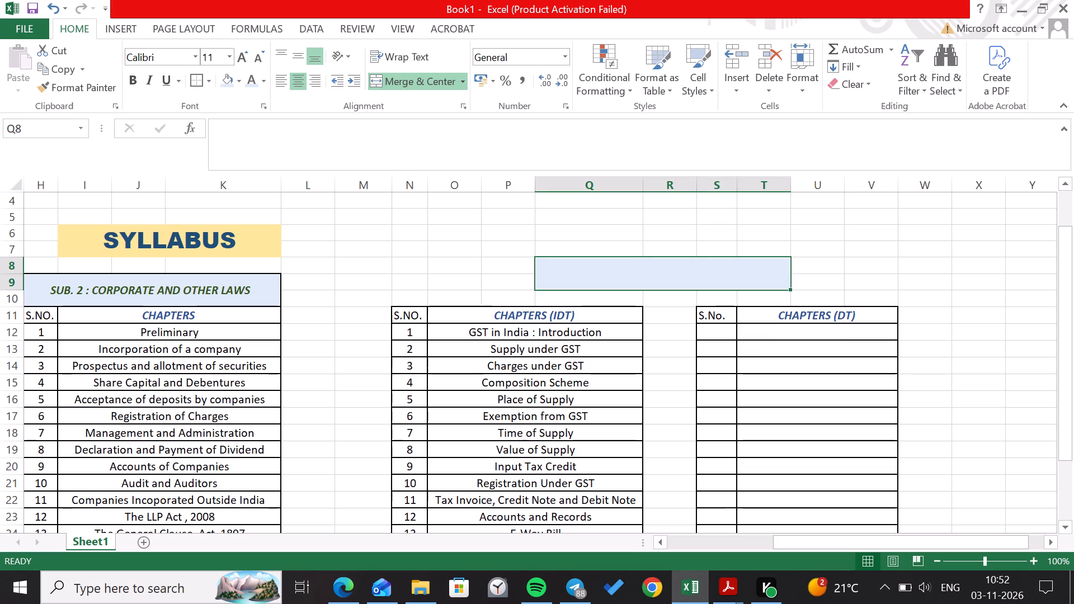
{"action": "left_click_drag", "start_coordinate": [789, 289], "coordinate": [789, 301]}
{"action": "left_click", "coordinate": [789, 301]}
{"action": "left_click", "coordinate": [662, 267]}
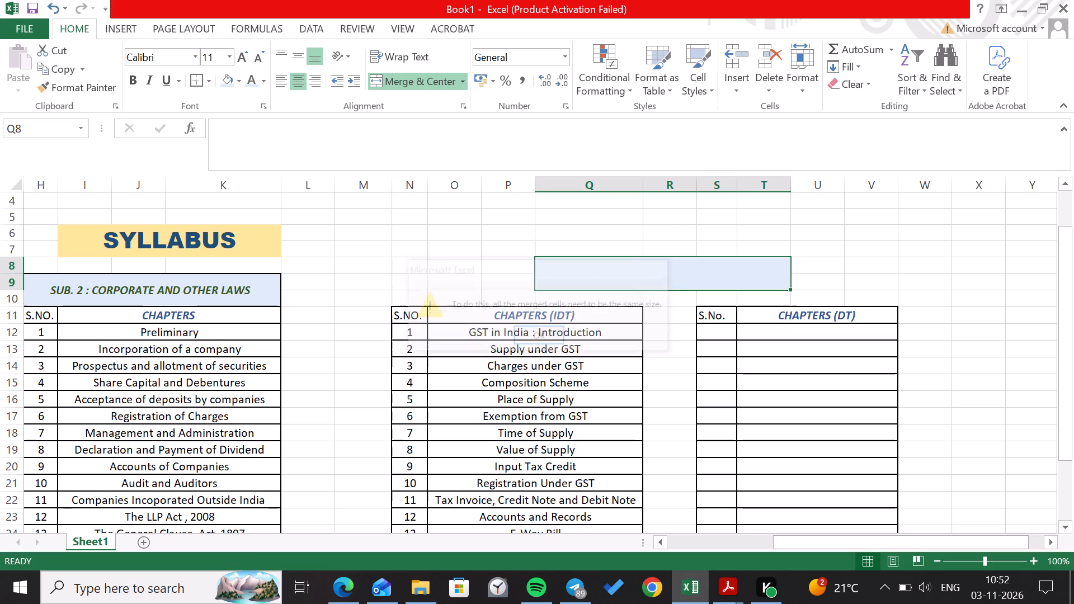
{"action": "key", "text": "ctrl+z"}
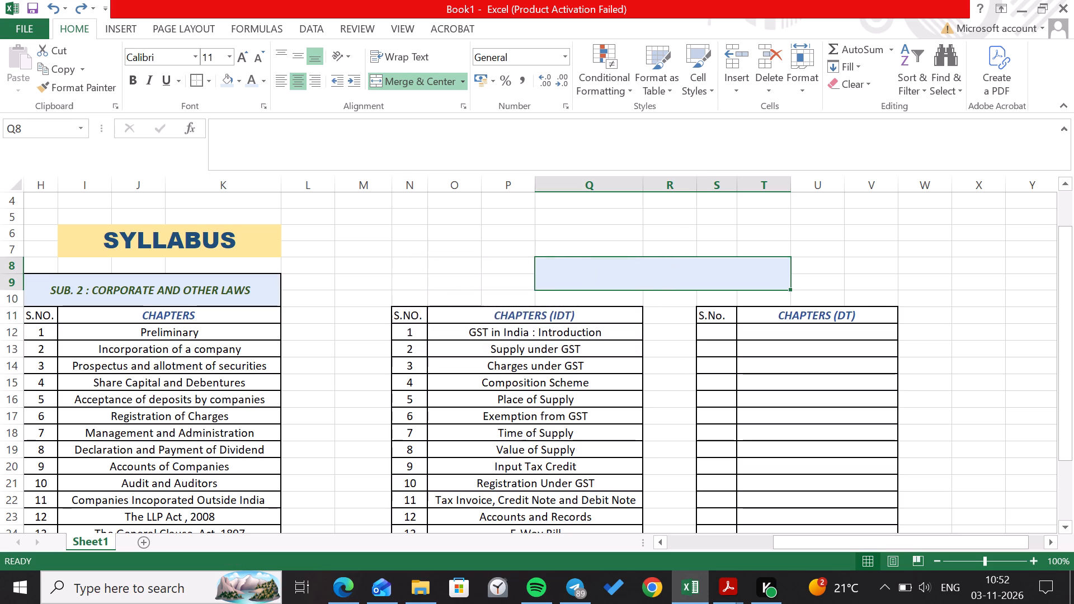
Undo the recent changes back past the merging and centring of the heading block Q8:T9.
{"action": "key", "text": "ctrl+z"}
{"action": "key", "text": "ctrl+z"}
{"action": "key", "text": "ctrl+z"}
{"action": "key", "text": "ctrl+z"}
{"action": "key", "text": "ctrl+z"}
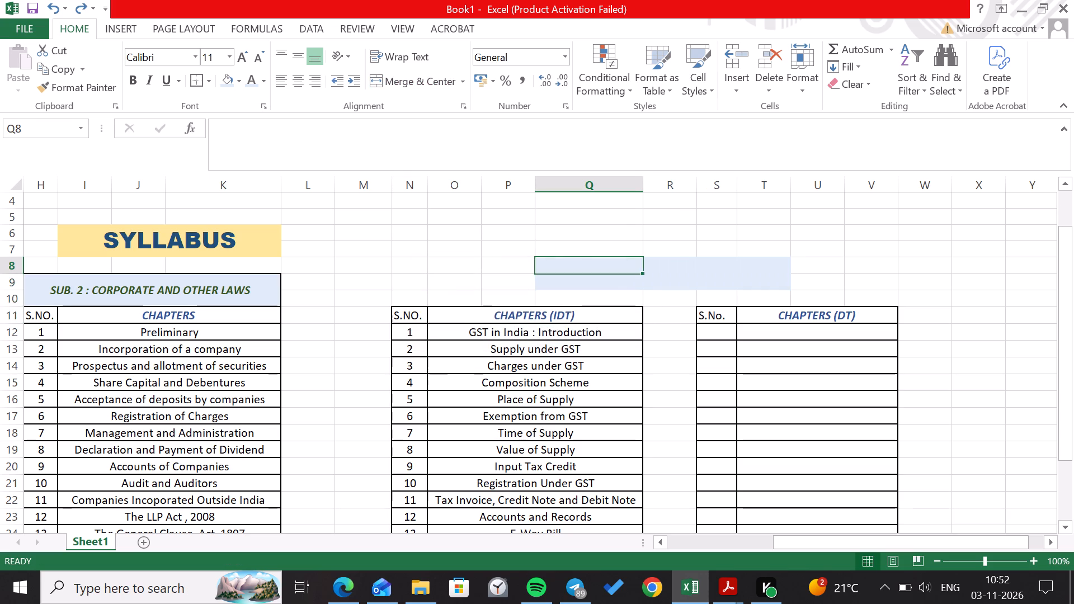
{"action": "key", "text": "ctrl+z"}
{"action": "key", "text": "ctrl+z"}
{"action": "left_click", "coordinate": [662, 268]}
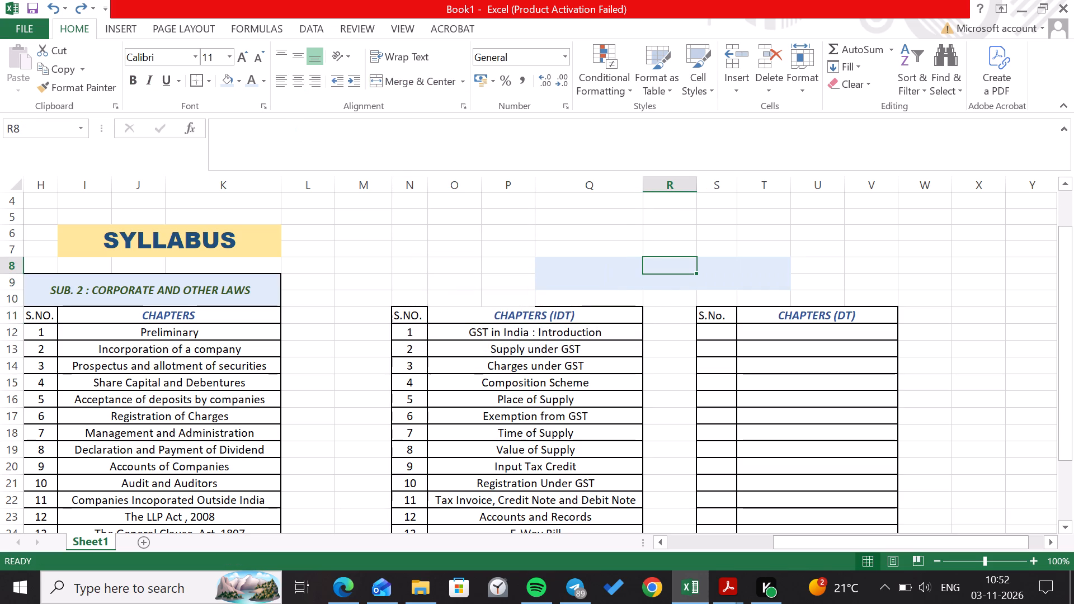
{"action": "left_click", "coordinate": [563, 280]}
{"action": "left_click", "coordinate": [596, 273]}
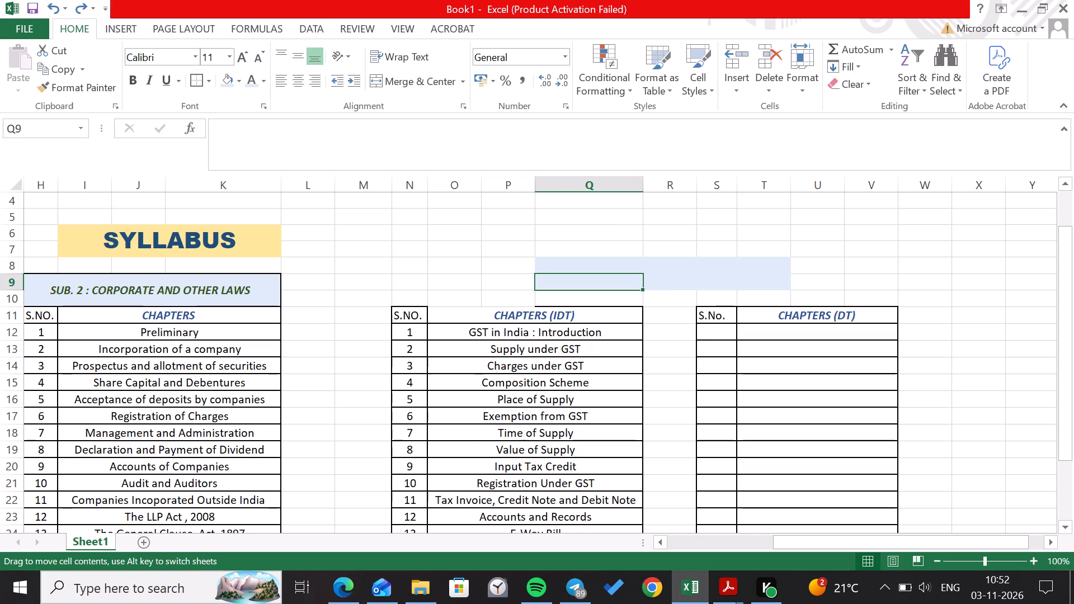
Reapply the thick box border to the "CHAPTERS (IDT)" header cell in O11.
{"action": "left_click", "coordinate": [461, 316]}
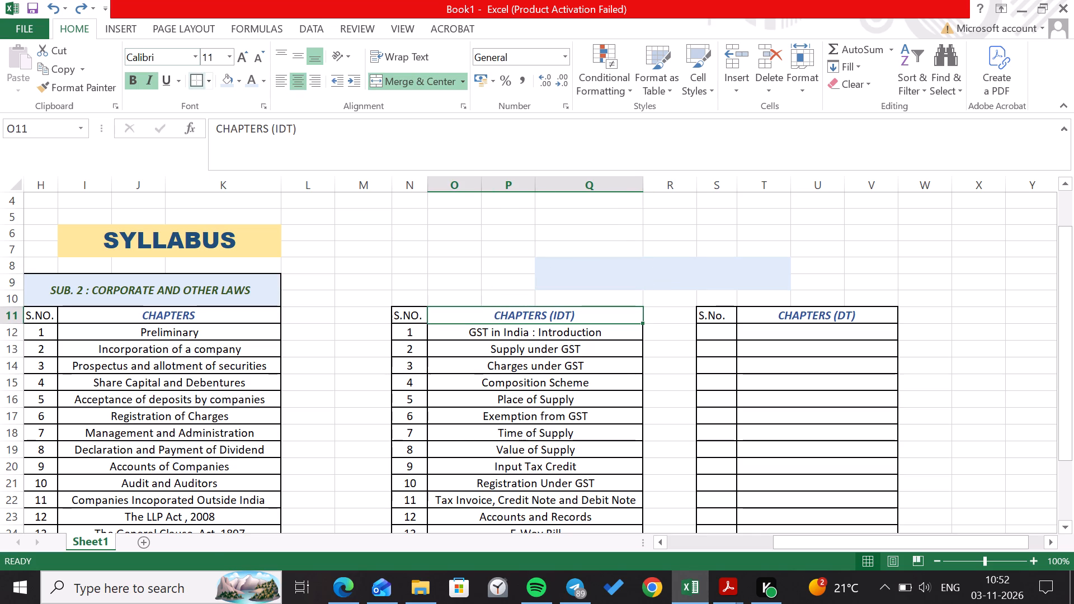
{"action": "left_click", "coordinate": [198, 81]}
Fill the blank cell Q8 across to column T and down to row 9, covering Q8:T9.
{"action": "left_click", "coordinate": [716, 277]}
{"action": "left_click", "coordinate": [549, 265]}
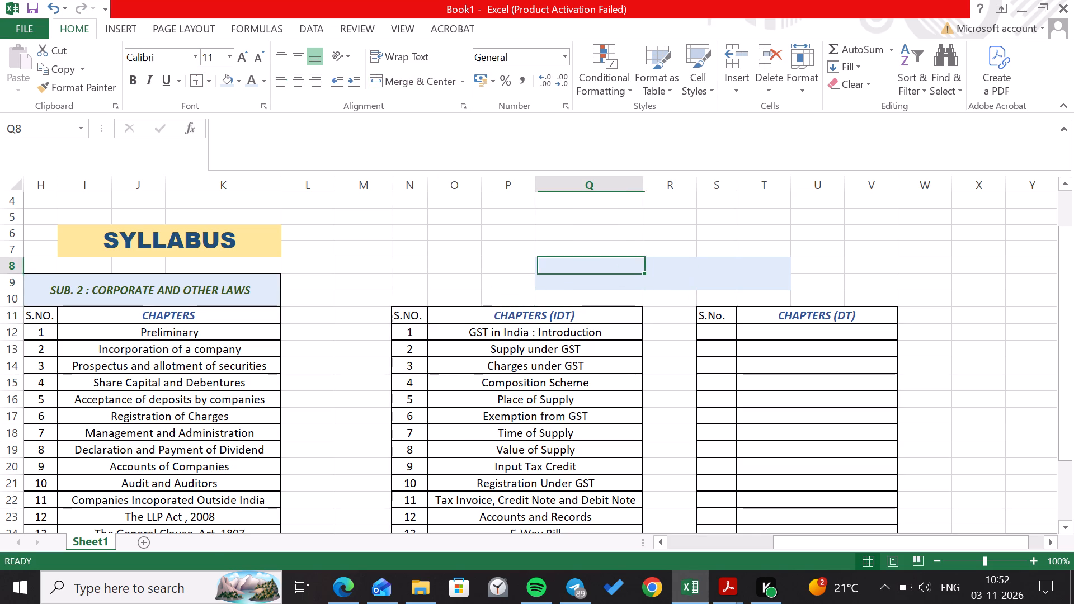
{"action": "left_click_drag", "start_coordinate": [643, 272], "coordinate": [754, 298]}
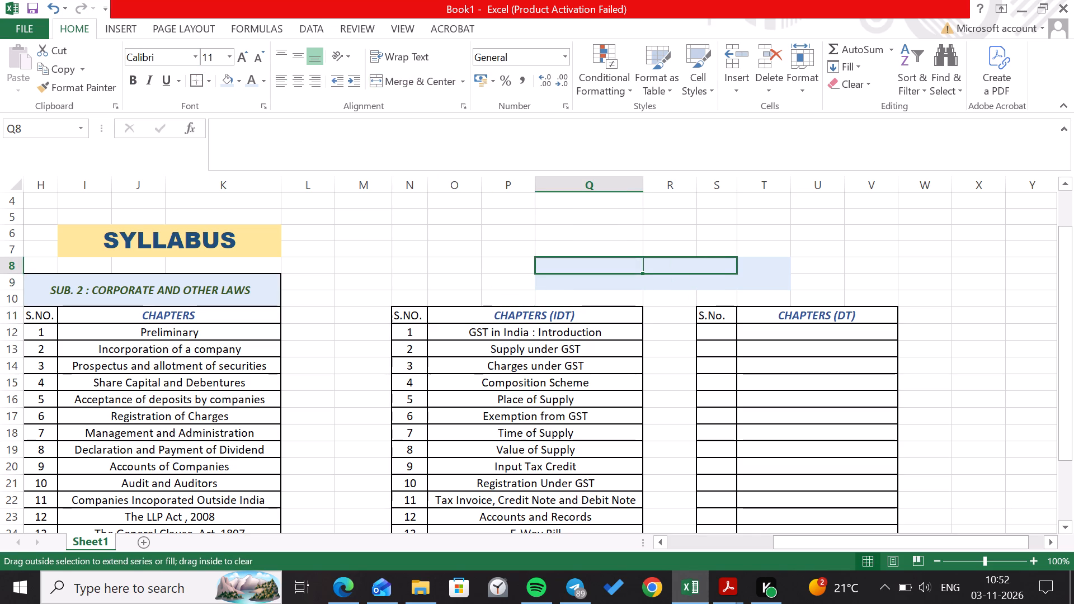
{"action": "left_click_drag", "start_coordinate": [754, 298], "coordinate": [794, 285]}
{"action": "left_click_drag", "start_coordinate": [789, 277], "coordinate": [789, 294]}
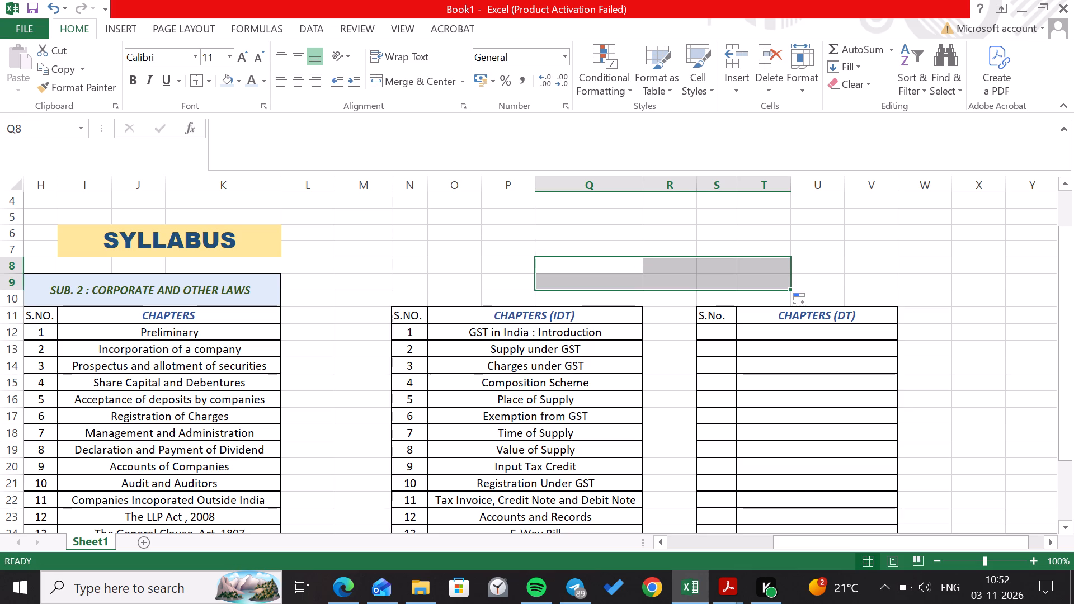
{"action": "left_click", "coordinate": [624, 235]}
Merge and center Q9:T10 directly above the IDT and DT tables and give the block a light blue fill.
{"action": "left_click", "coordinate": [565, 276]}
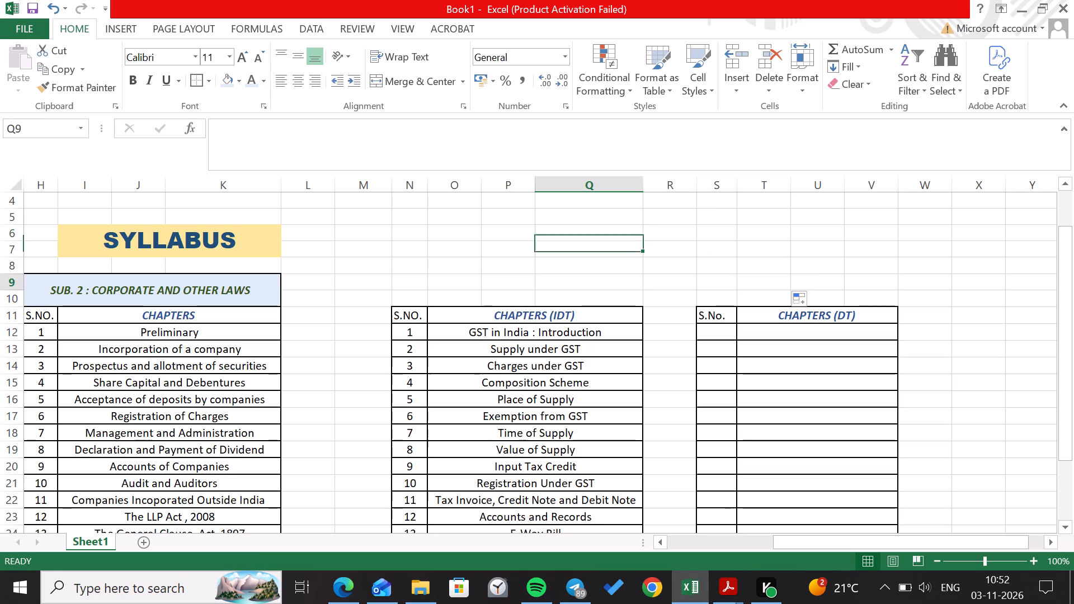
{"action": "left_click_drag", "start_coordinate": [643, 288], "coordinate": [648, 306]}
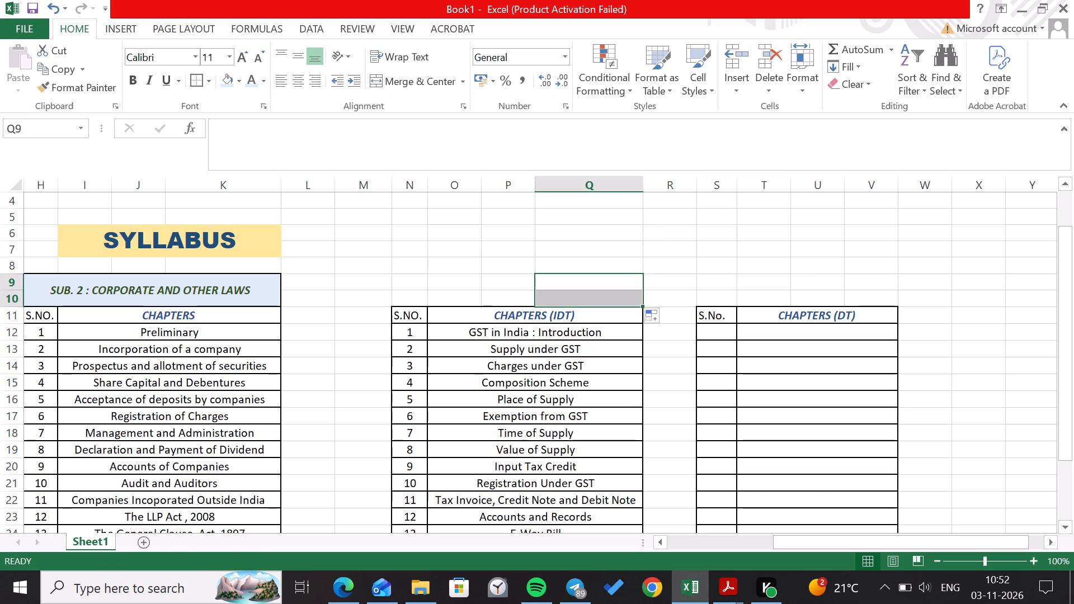
{"action": "left_click_drag", "start_coordinate": [642, 305], "coordinate": [775, 307]}
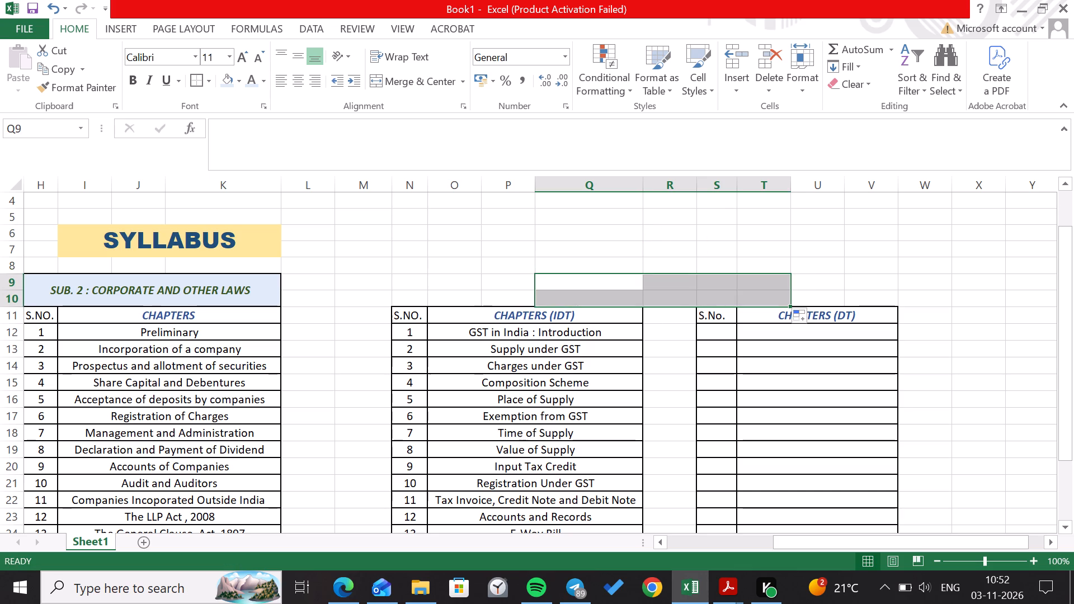
{"action": "left_click", "coordinate": [426, 79]}
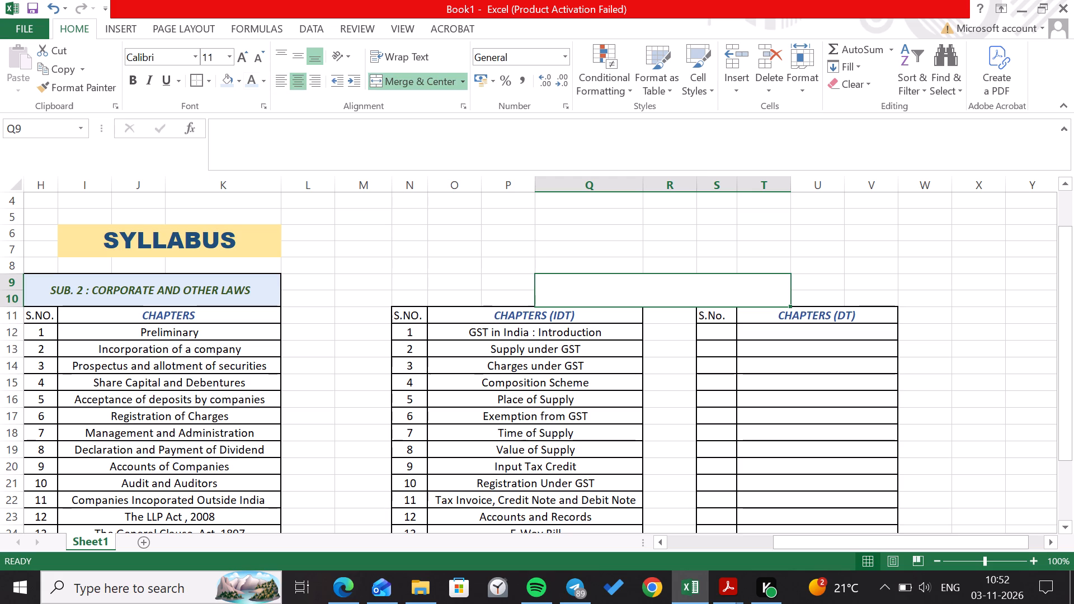
{"action": "left_click", "coordinate": [220, 80]}
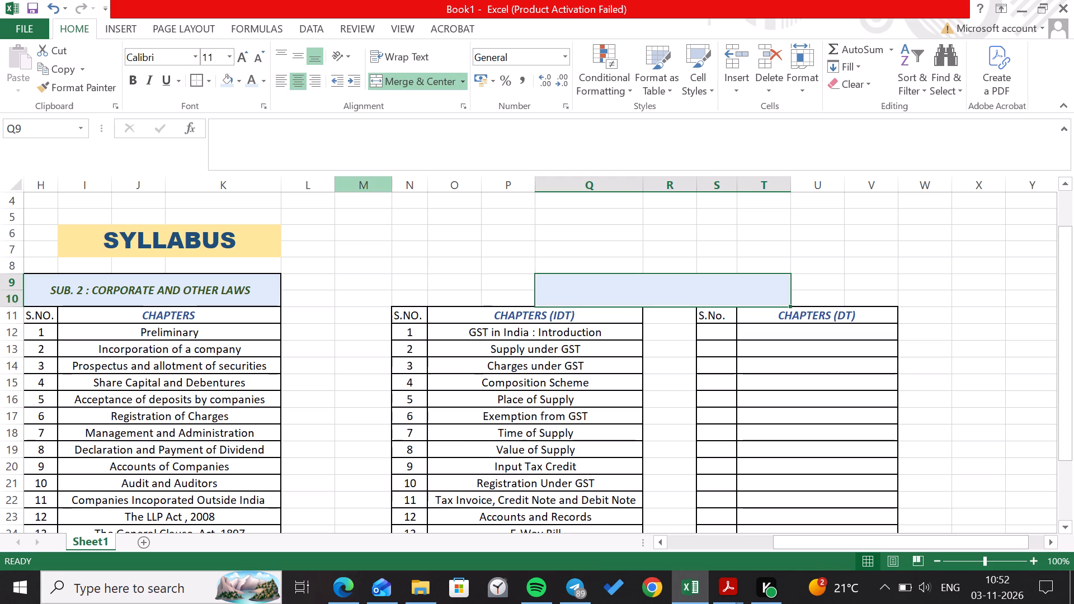
Enter the heading "SUB. 3 : TAXATION" in the merged block Q9:T10.
{"action": "left_click", "coordinate": [615, 300]}
{"action": "double_click", "coordinate": [616, 291]}
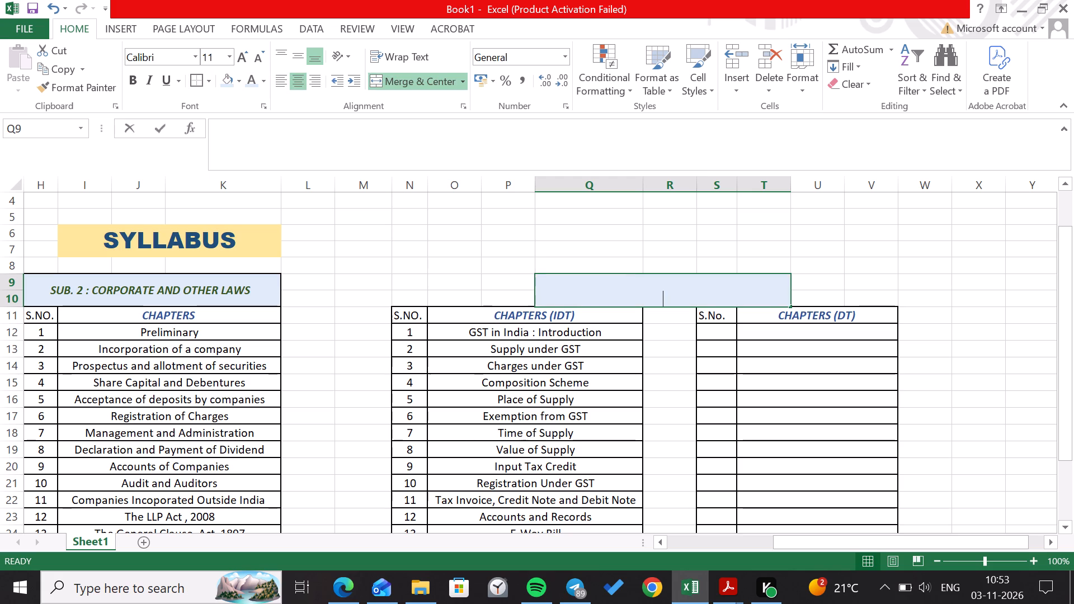
{"action": "type", "text": "Su"}
{"action": "key", "text": "BackSpace"}
{"action": "key", "text": "BackSpace"}
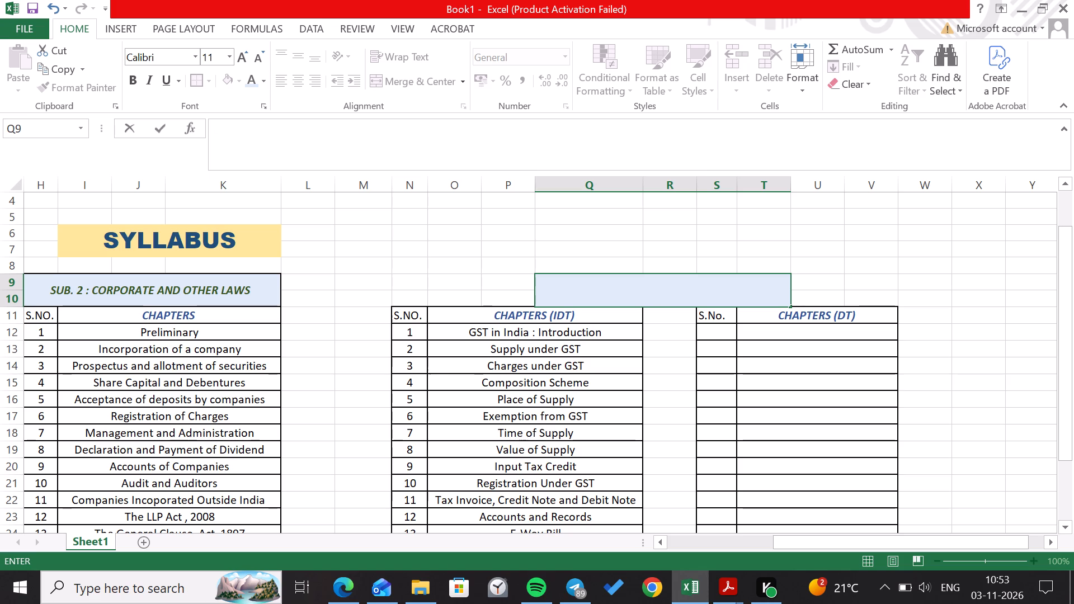
{"action": "type", "text": "SUB"}
{"action": "type", "text": ". 3:"}
{"action": "key", "text": "space"}
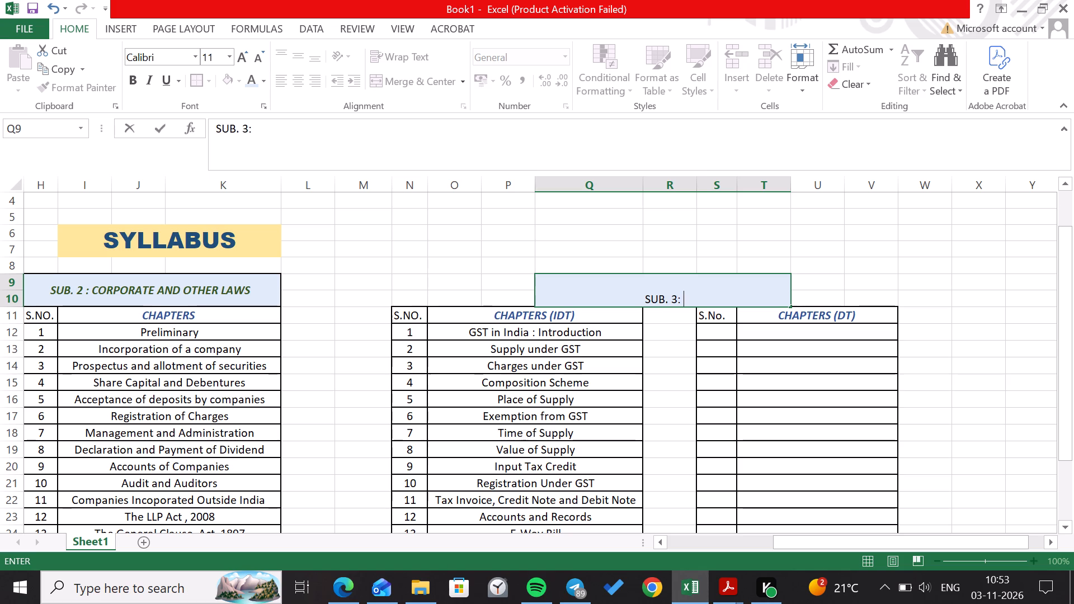
{"action": "key", "text": "BackSpace"}
{"action": "key", "text": "BackSpace"}
{"action": "key", "text": "space"}
{"action": "type", "text": ": TAC"}
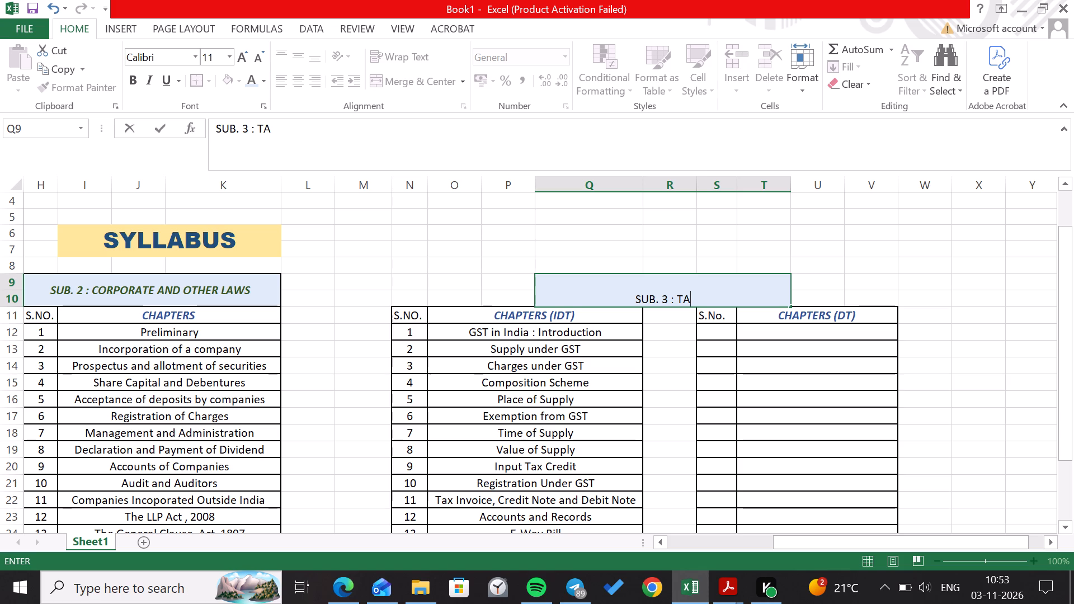
{"action": "key", "text": "BackSpace"}
{"action": "type", "text": "XATION"}
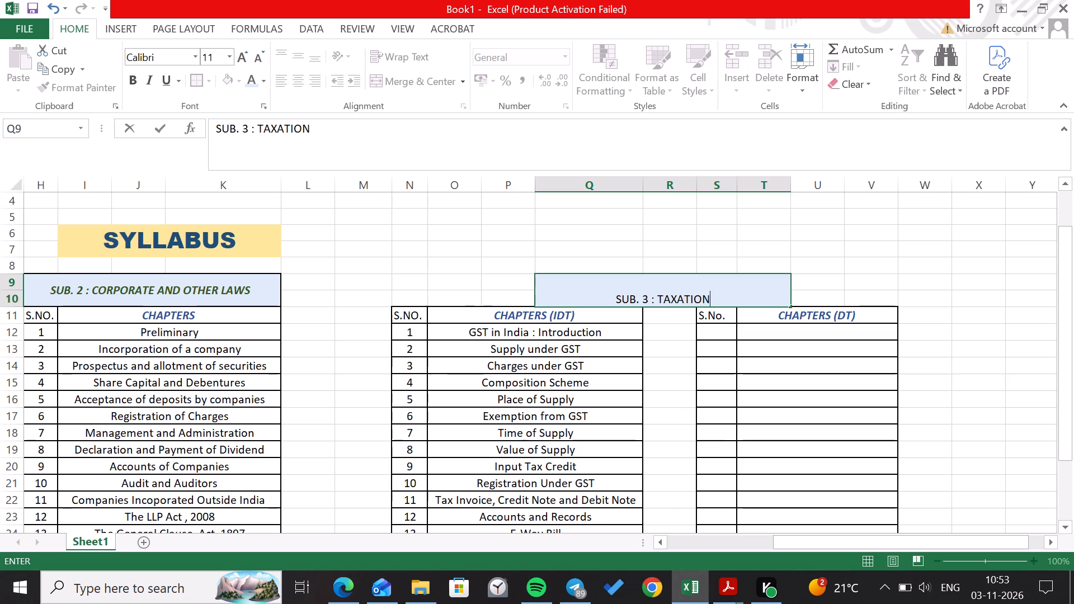
Format the "SUB. 3 : TAXATION" heading text as dark green, bold and italic.
{"action": "left_click_drag", "start_coordinate": [612, 299], "coordinate": [713, 297]}
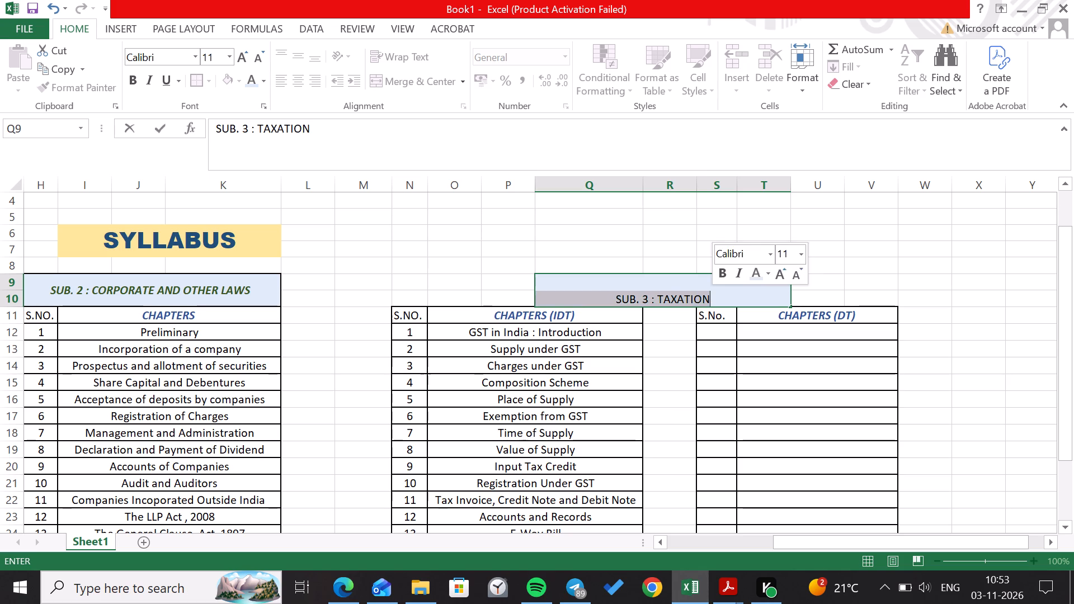
{"action": "left_click", "coordinate": [769, 278]}
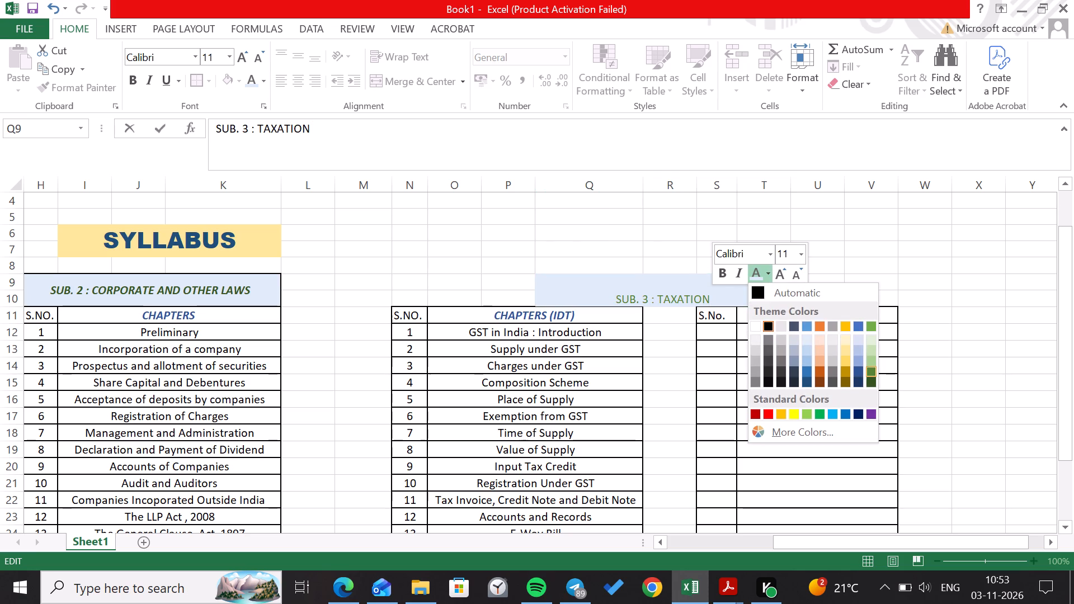
{"action": "left_click", "coordinate": [873, 377]}
{"action": "left_click", "coordinate": [725, 267]}
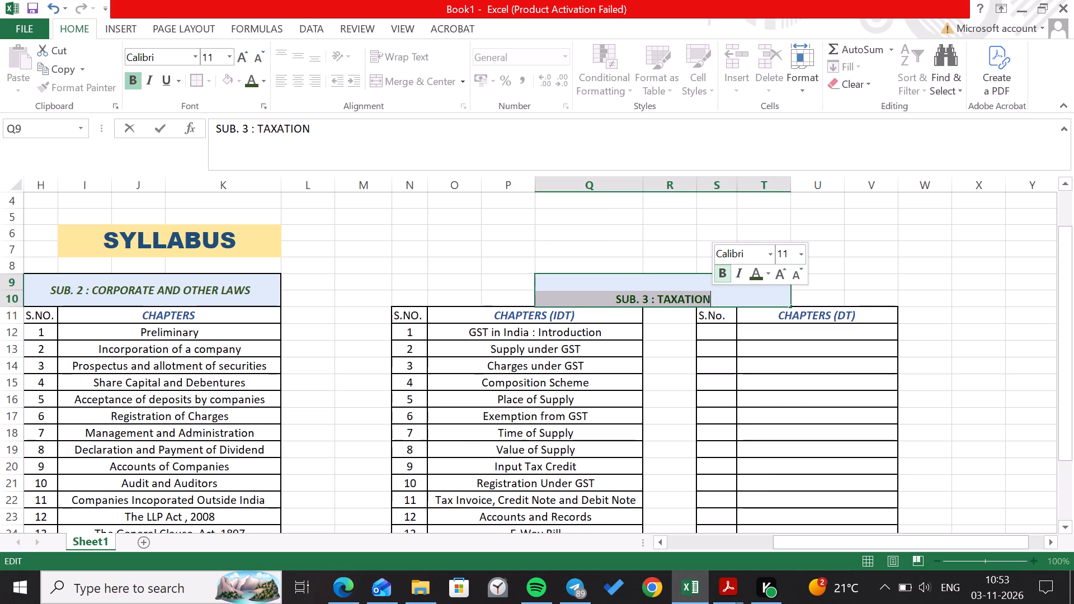
{"action": "left_click", "coordinate": [738, 268]}
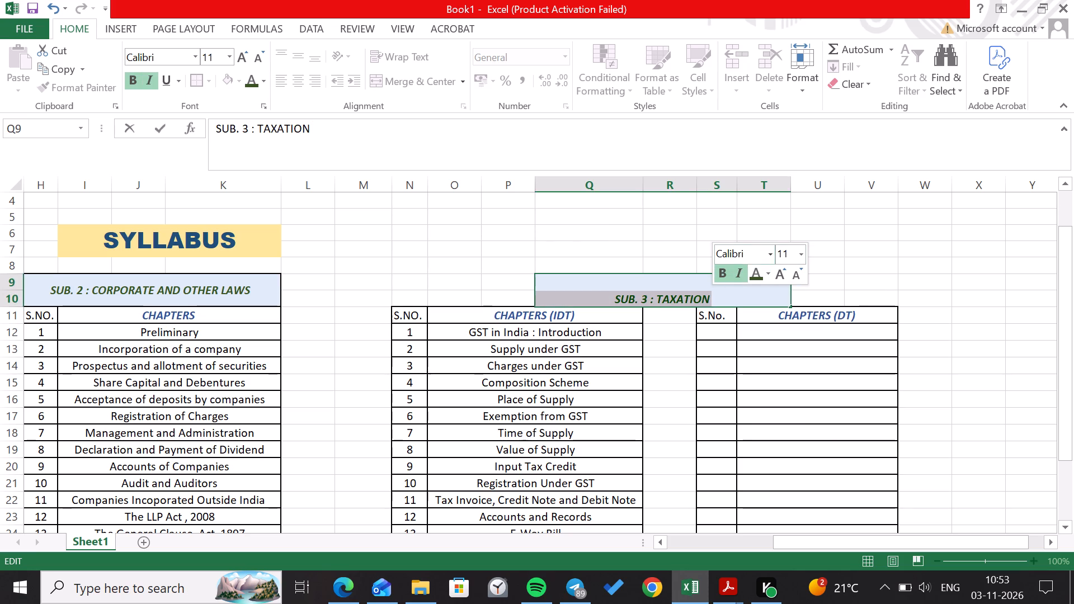
{"action": "left_click", "coordinate": [439, 246]}
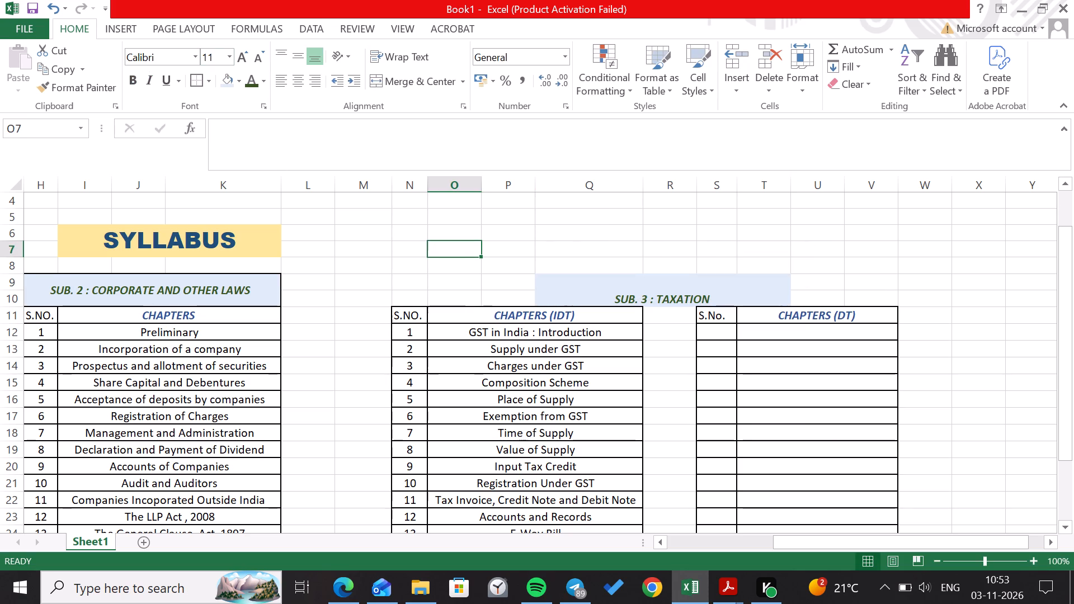
Align the "SUB. 3 : TAXATION" heading vertically to the middle of its merged block.
{"action": "left_click", "coordinate": [578, 289]}
{"action": "left_click", "coordinate": [302, 56]}
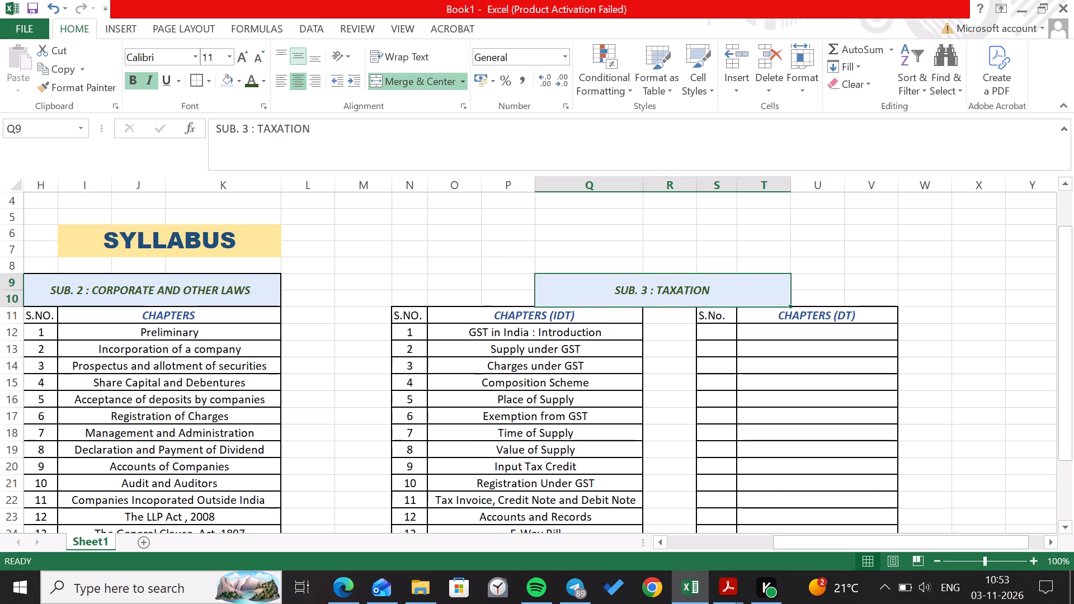
{"action": "left_click", "coordinate": [411, 251]}
Apply a thick box border around the "SUB. 3 : TAXATION" heading block Q9:T10.
{"action": "scroll", "coordinate": [425, 259], "scroll_direction": "down", "scroll_amount": 6}
{"action": "scroll", "coordinate": [436, 269], "scroll_direction": "up", "scroll_amount": 3}
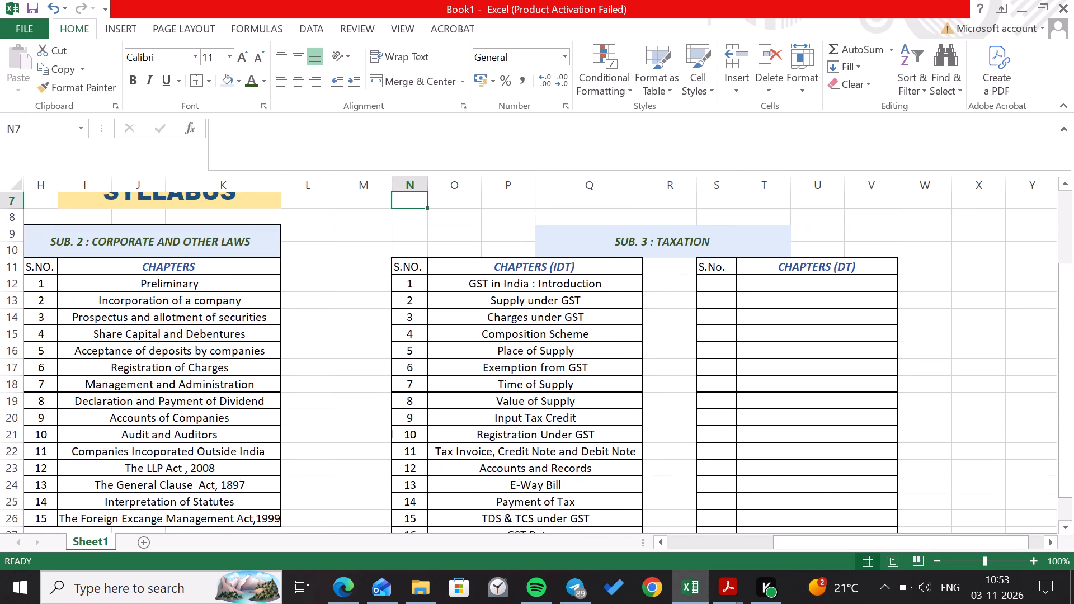
{"action": "left_click", "coordinate": [564, 234]}
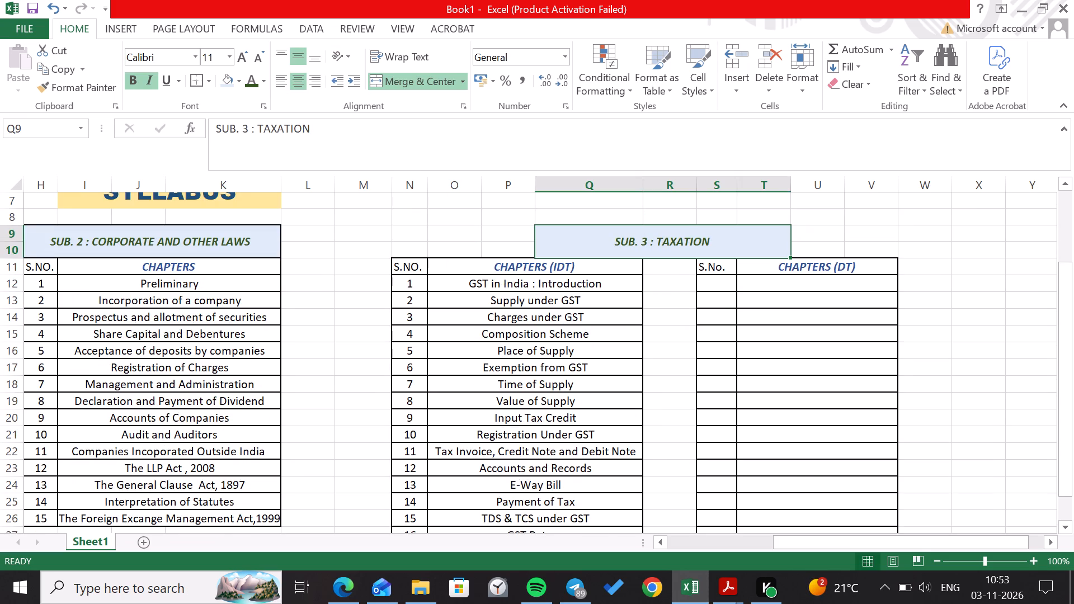
{"action": "left_click", "coordinate": [192, 78]}
Center the blank serial number cells S12:S28 of the DT table horizontally.
{"action": "left_click", "coordinate": [811, 286]}
{"action": "scroll", "coordinate": [789, 370], "scroll_direction": "down", "scroll_amount": 3}
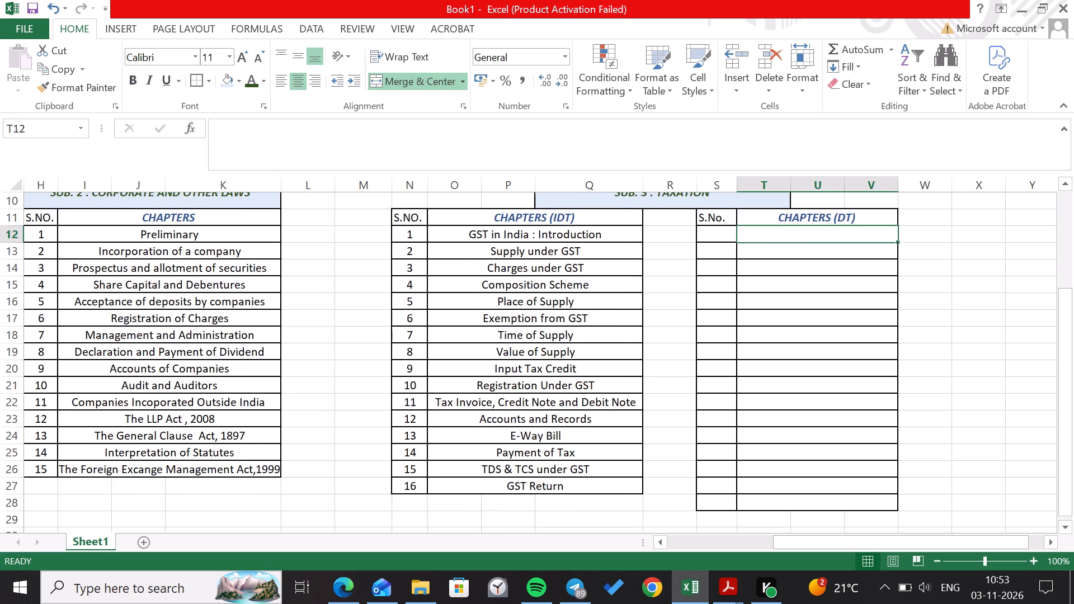
{"action": "scroll", "coordinate": [780, 385], "scroll_direction": "up", "scroll_amount": 1}
{"action": "scroll", "coordinate": [780, 385], "scroll_direction": "down", "scroll_amount": 2}
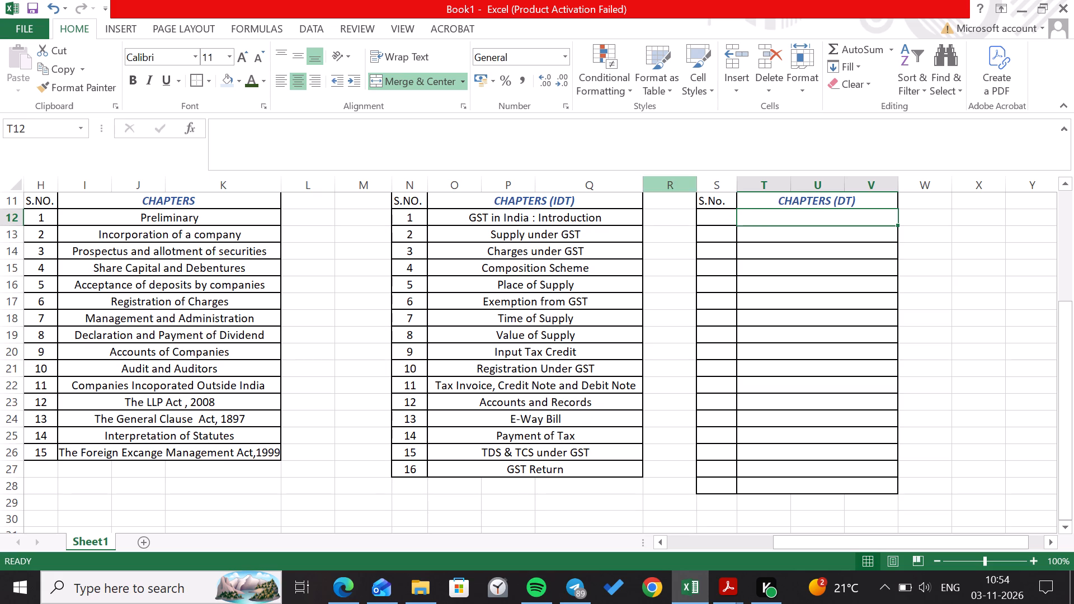
{"action": "left_click", "coordinate": [709, 212]}
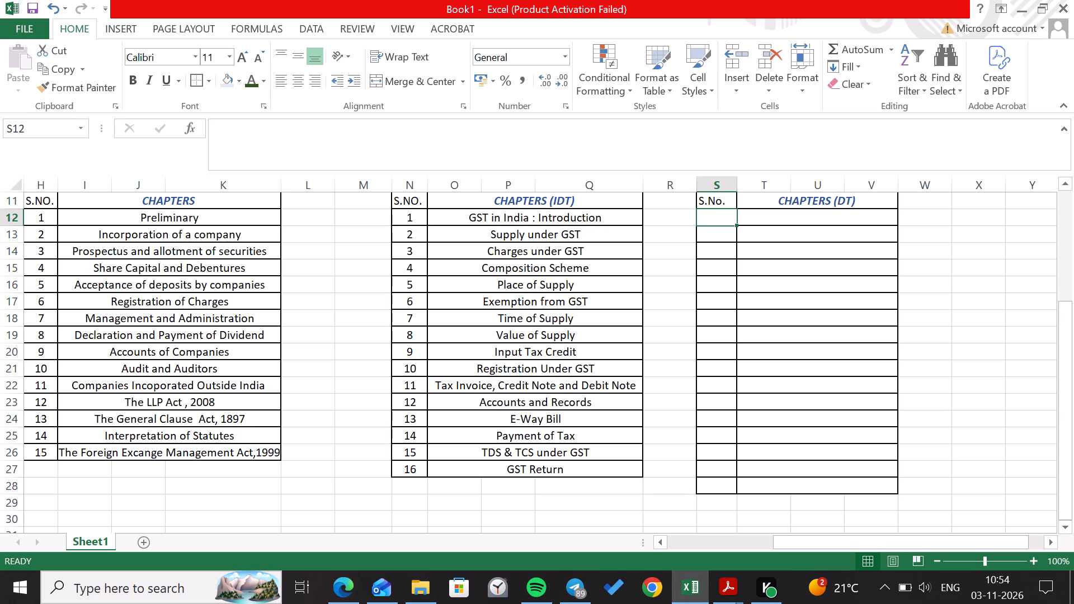
{"action": "left_click_drag", "start_coordinate": [736, 225], "coordinate": [734, 497]}
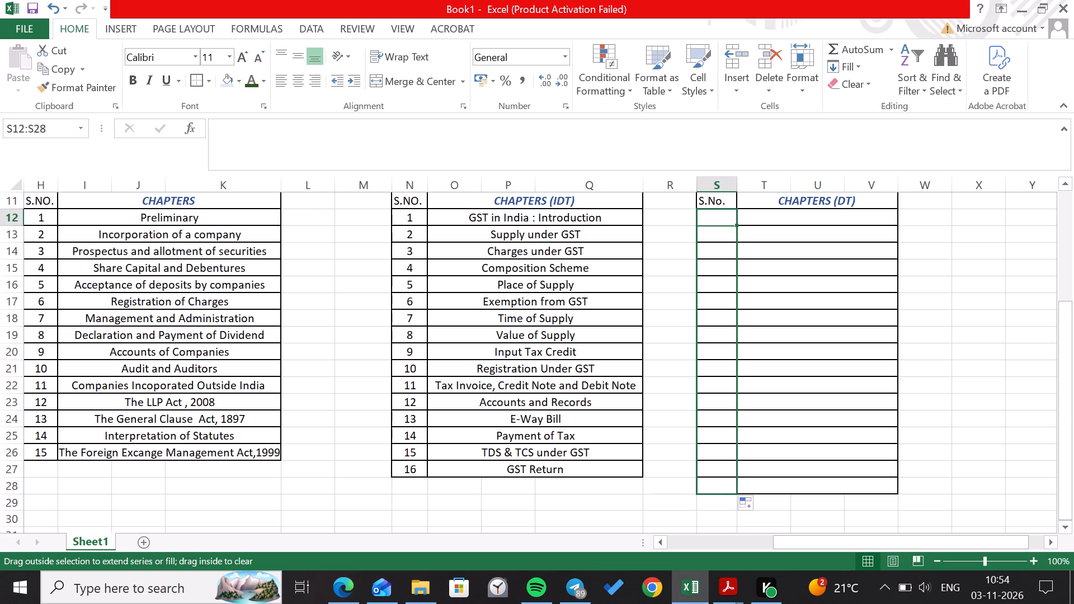
{"action": "left_click", "coordinate": [295, 82]}
{"action": "left_click", "coordinate": [715, 227]}
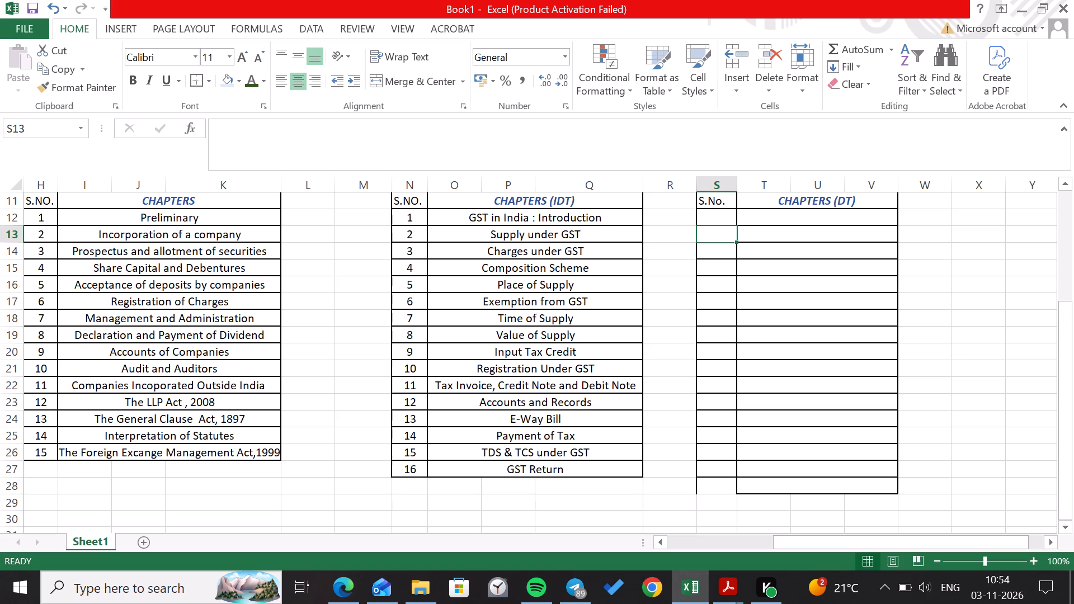
Enter serial numbers 1, 2 and 3 in cells S12:S14 of the DT table.
{"action": "left_click", "coordinate": [716, 215]}
{"action": "key", "text": "1"}
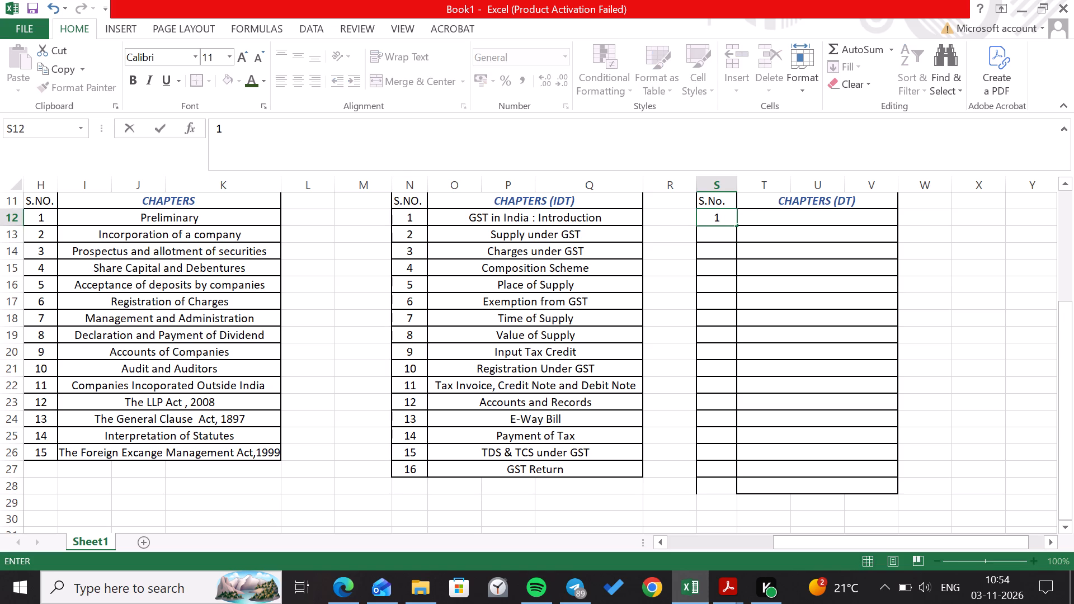
{"action": "key", "text": "Down"}
{"action": "key", "text": "2"}
{"action": "key", "text": "Down"}
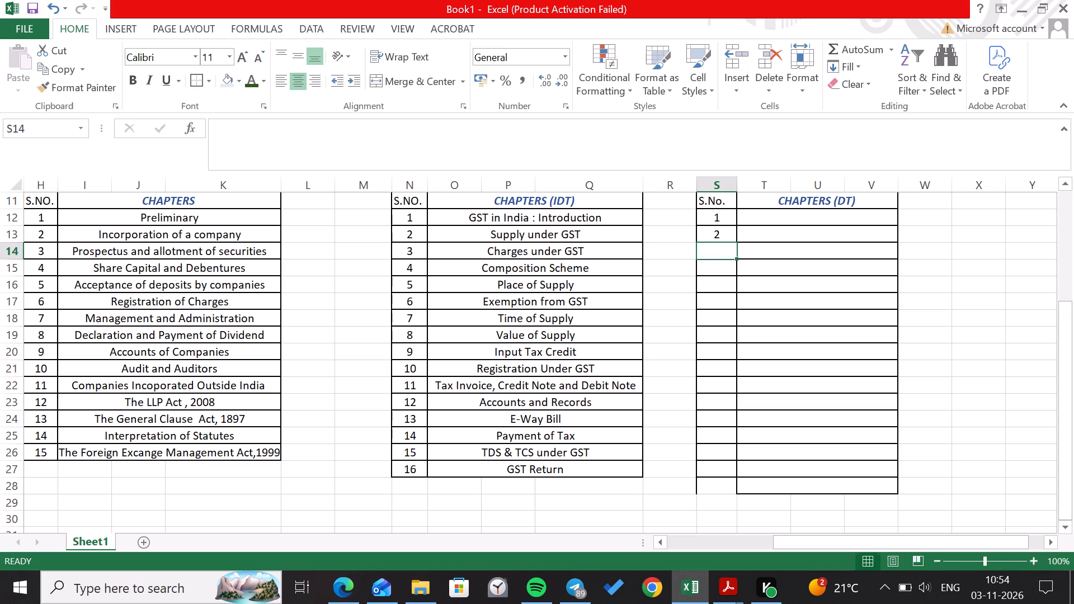
{"action": "key", "text": "3"}
{"action": "key", "text": "Down"}
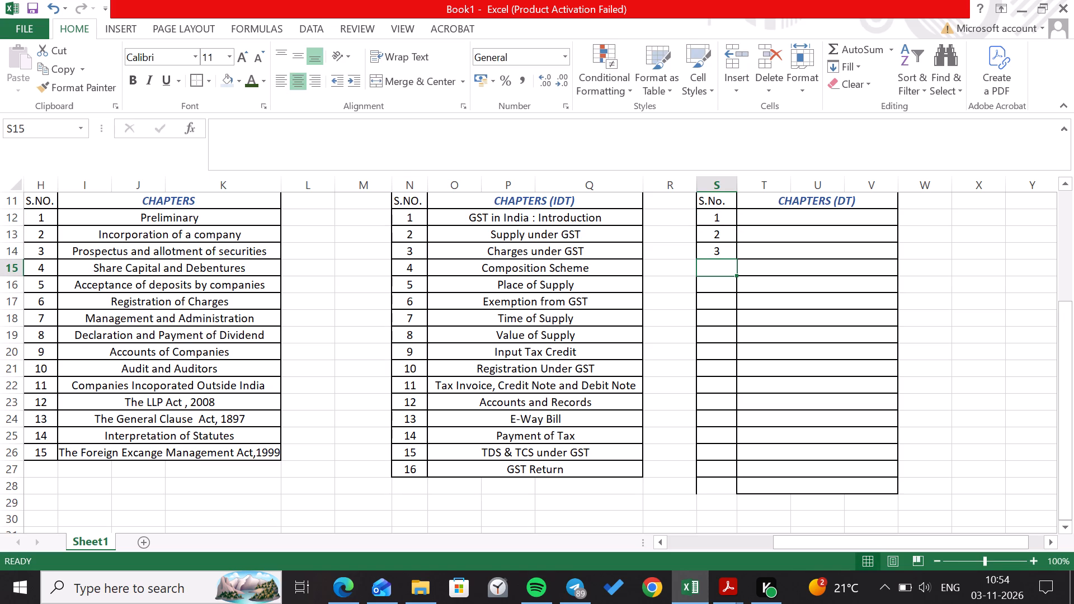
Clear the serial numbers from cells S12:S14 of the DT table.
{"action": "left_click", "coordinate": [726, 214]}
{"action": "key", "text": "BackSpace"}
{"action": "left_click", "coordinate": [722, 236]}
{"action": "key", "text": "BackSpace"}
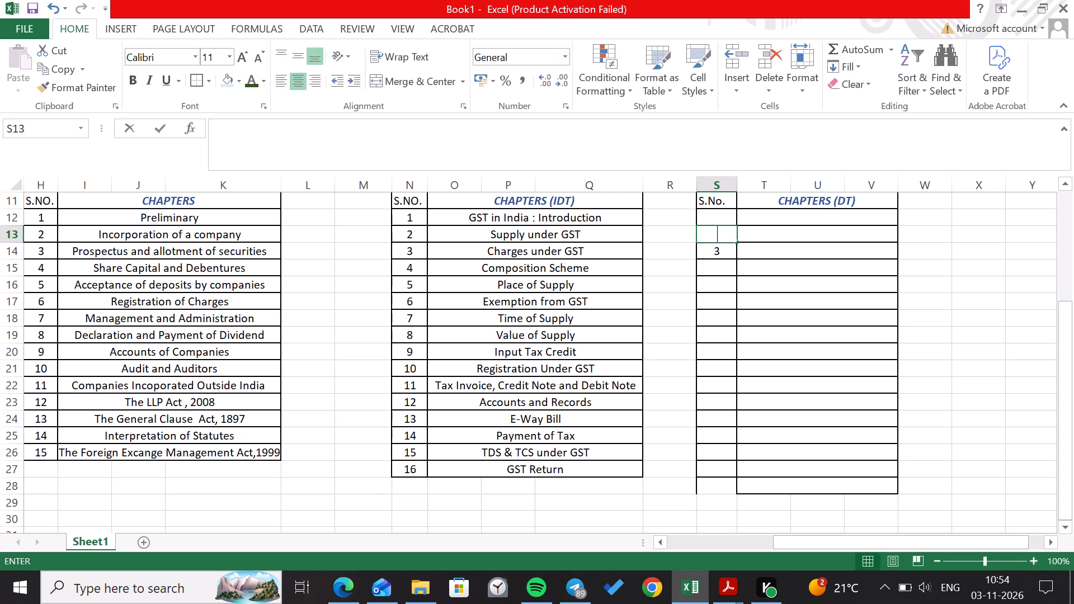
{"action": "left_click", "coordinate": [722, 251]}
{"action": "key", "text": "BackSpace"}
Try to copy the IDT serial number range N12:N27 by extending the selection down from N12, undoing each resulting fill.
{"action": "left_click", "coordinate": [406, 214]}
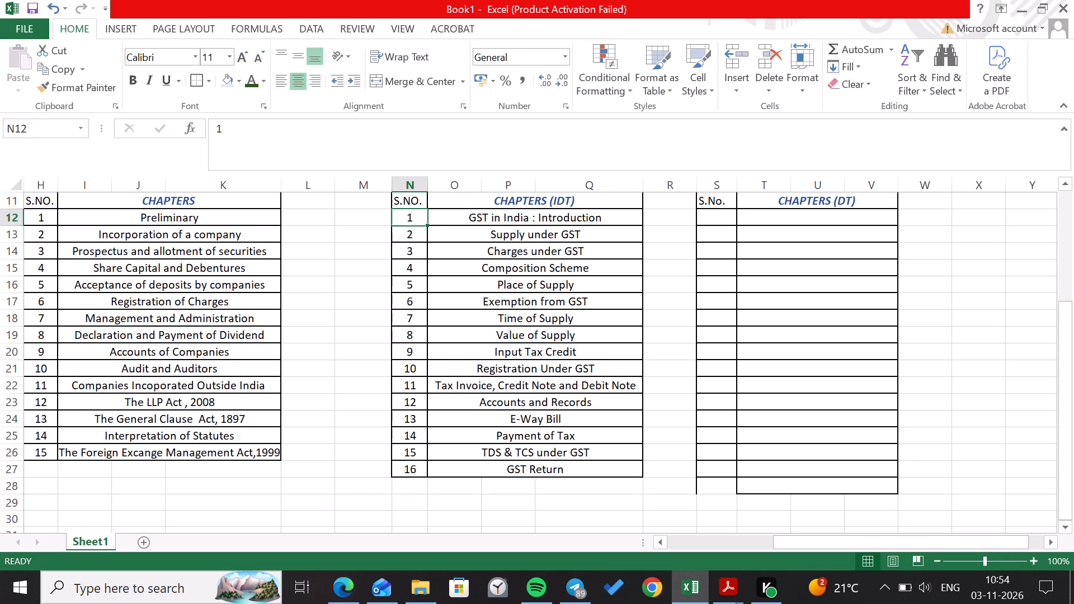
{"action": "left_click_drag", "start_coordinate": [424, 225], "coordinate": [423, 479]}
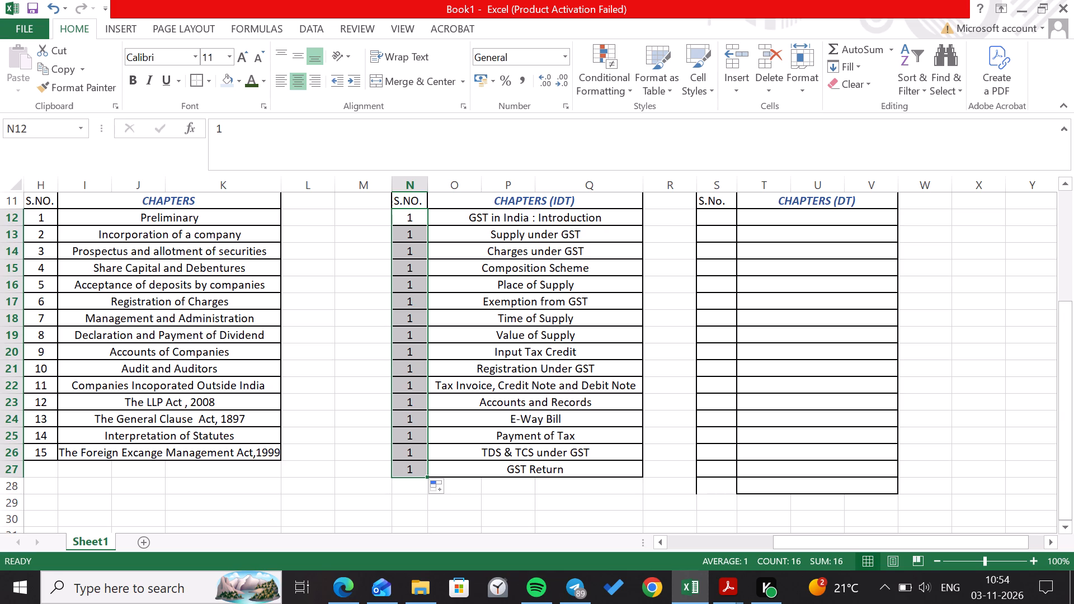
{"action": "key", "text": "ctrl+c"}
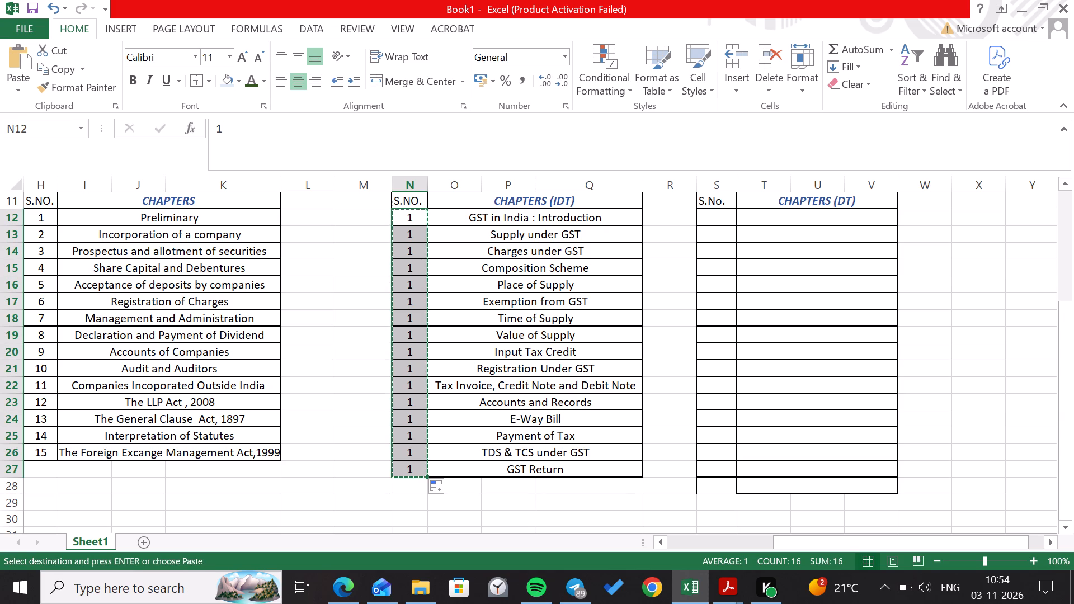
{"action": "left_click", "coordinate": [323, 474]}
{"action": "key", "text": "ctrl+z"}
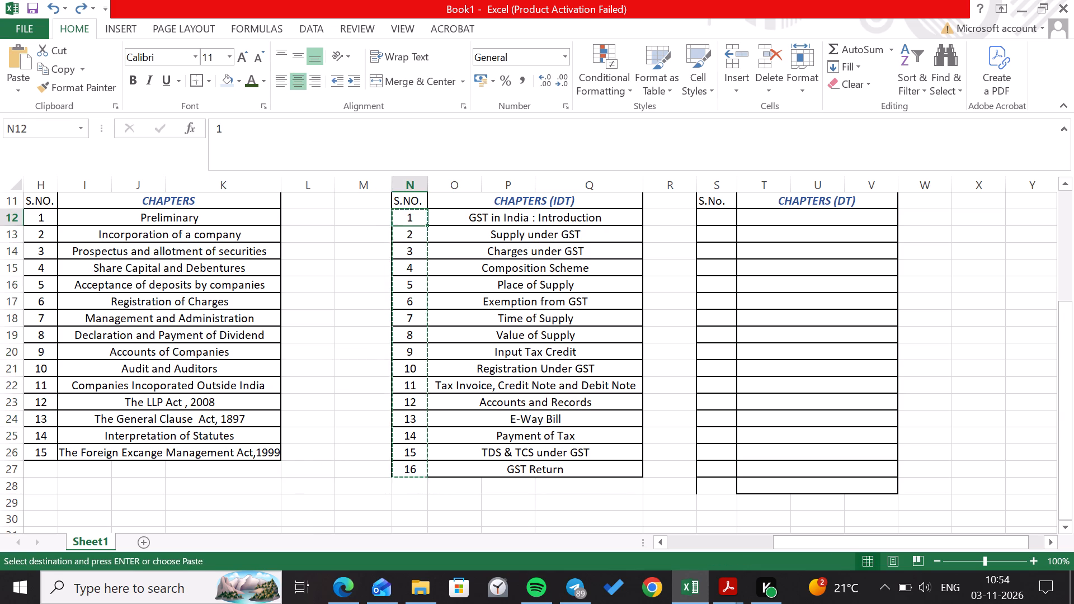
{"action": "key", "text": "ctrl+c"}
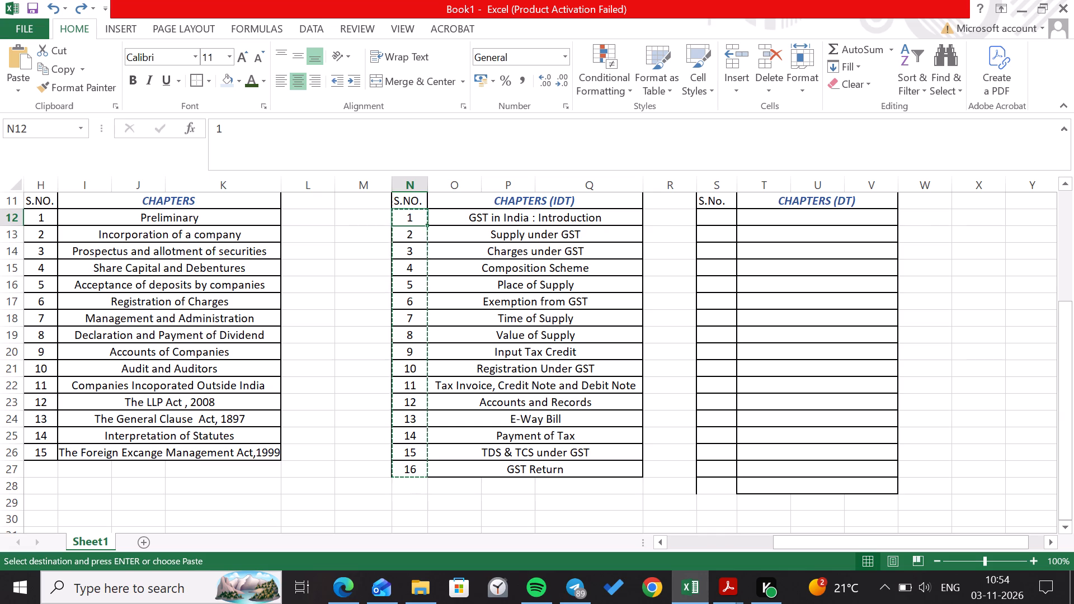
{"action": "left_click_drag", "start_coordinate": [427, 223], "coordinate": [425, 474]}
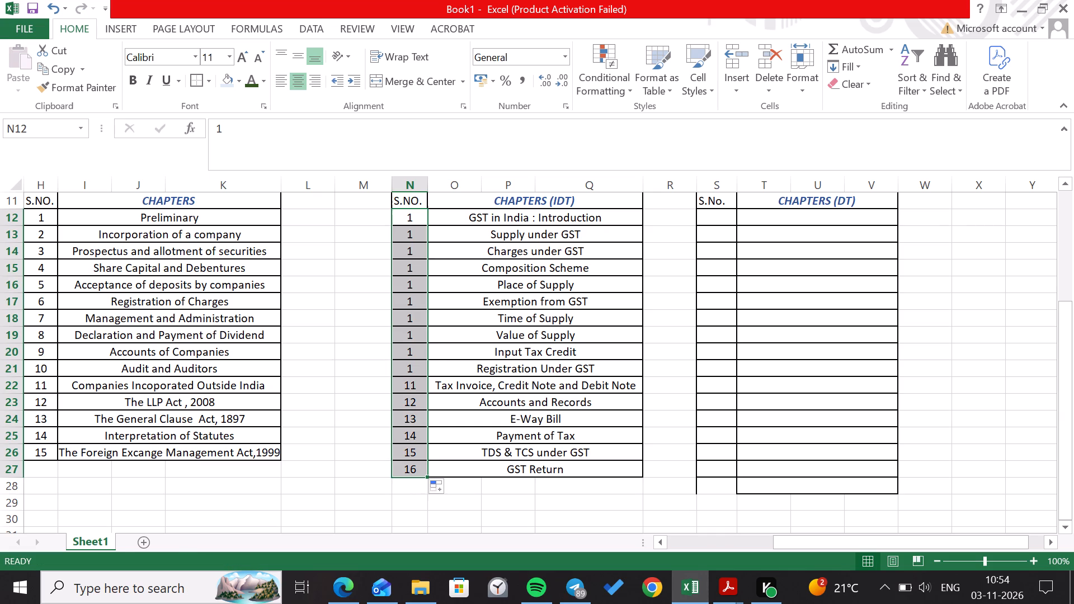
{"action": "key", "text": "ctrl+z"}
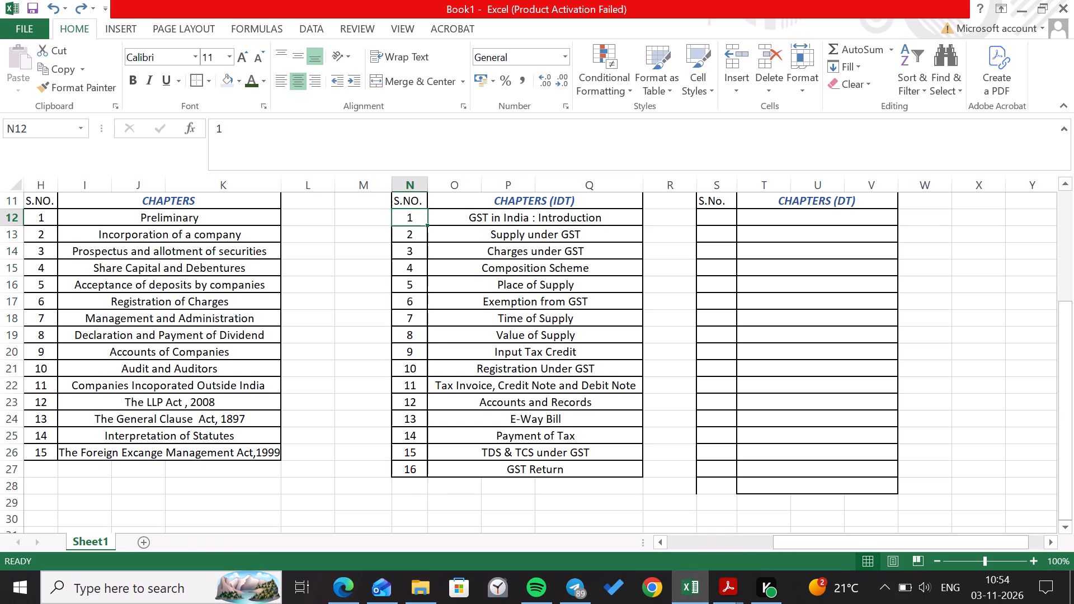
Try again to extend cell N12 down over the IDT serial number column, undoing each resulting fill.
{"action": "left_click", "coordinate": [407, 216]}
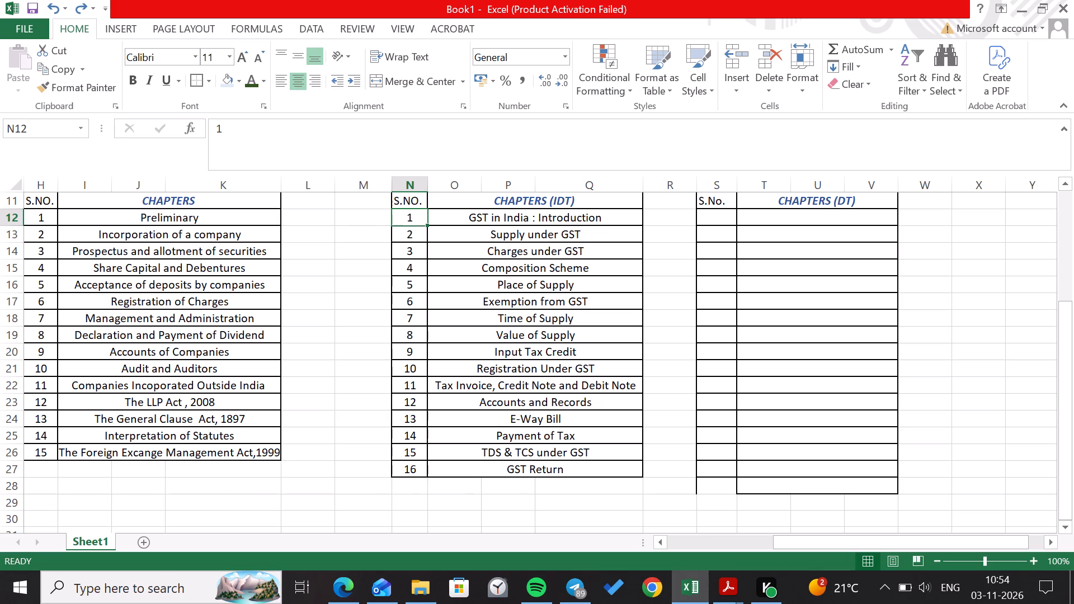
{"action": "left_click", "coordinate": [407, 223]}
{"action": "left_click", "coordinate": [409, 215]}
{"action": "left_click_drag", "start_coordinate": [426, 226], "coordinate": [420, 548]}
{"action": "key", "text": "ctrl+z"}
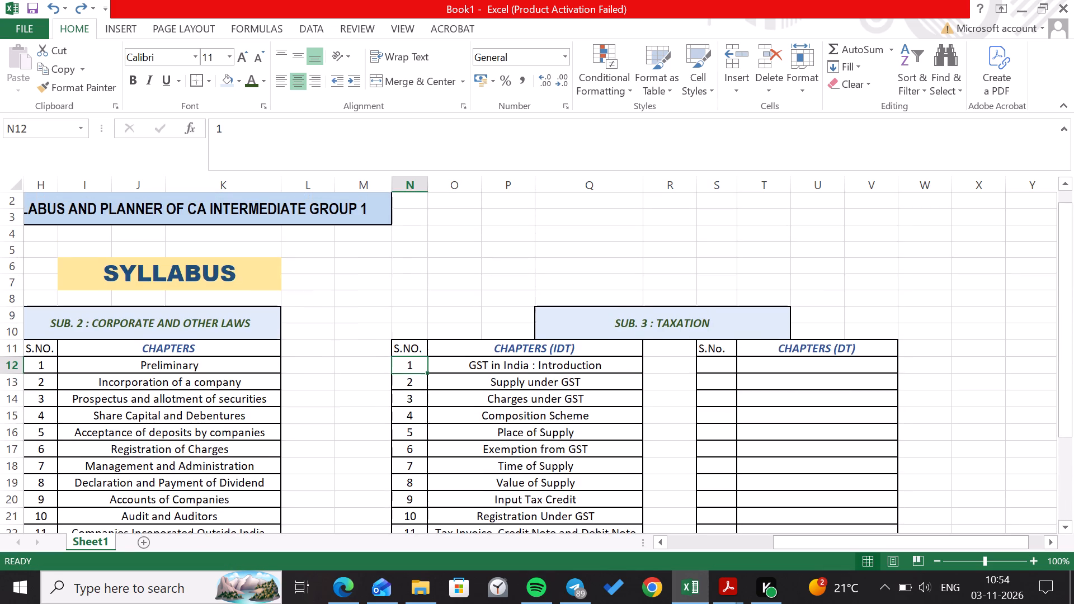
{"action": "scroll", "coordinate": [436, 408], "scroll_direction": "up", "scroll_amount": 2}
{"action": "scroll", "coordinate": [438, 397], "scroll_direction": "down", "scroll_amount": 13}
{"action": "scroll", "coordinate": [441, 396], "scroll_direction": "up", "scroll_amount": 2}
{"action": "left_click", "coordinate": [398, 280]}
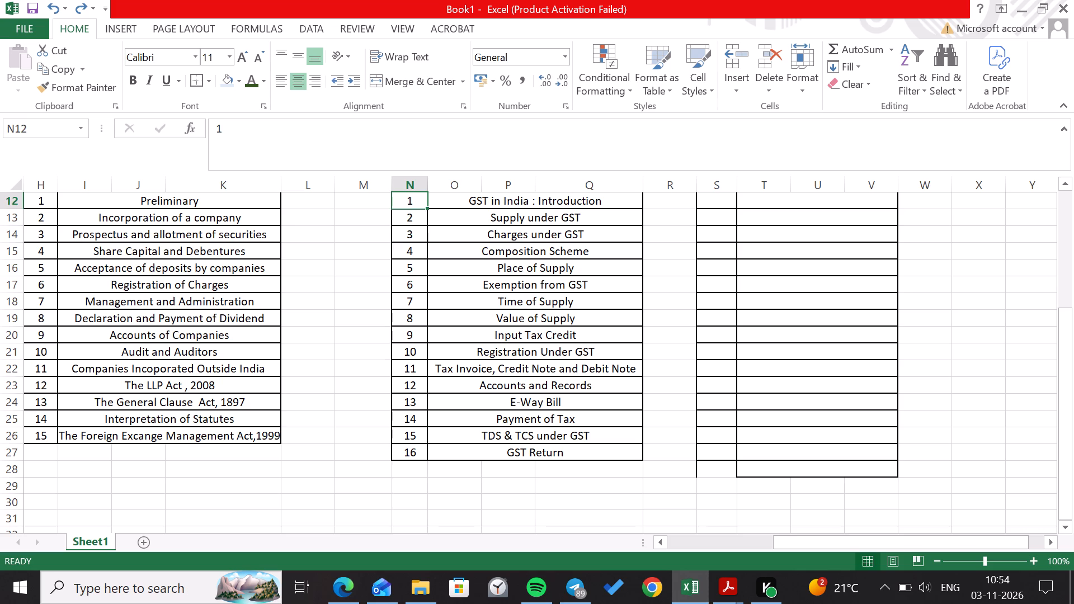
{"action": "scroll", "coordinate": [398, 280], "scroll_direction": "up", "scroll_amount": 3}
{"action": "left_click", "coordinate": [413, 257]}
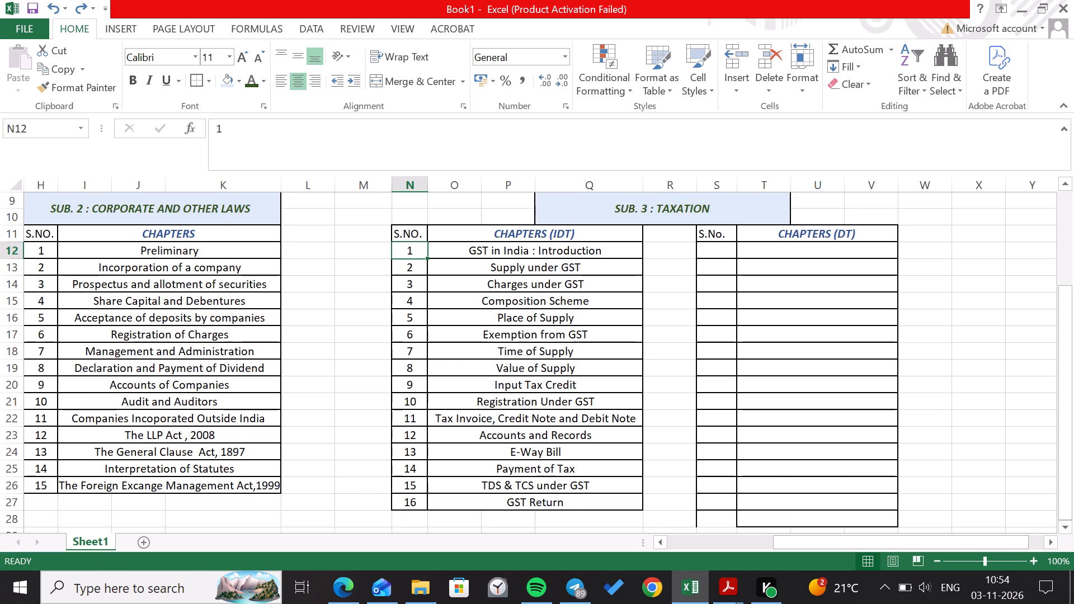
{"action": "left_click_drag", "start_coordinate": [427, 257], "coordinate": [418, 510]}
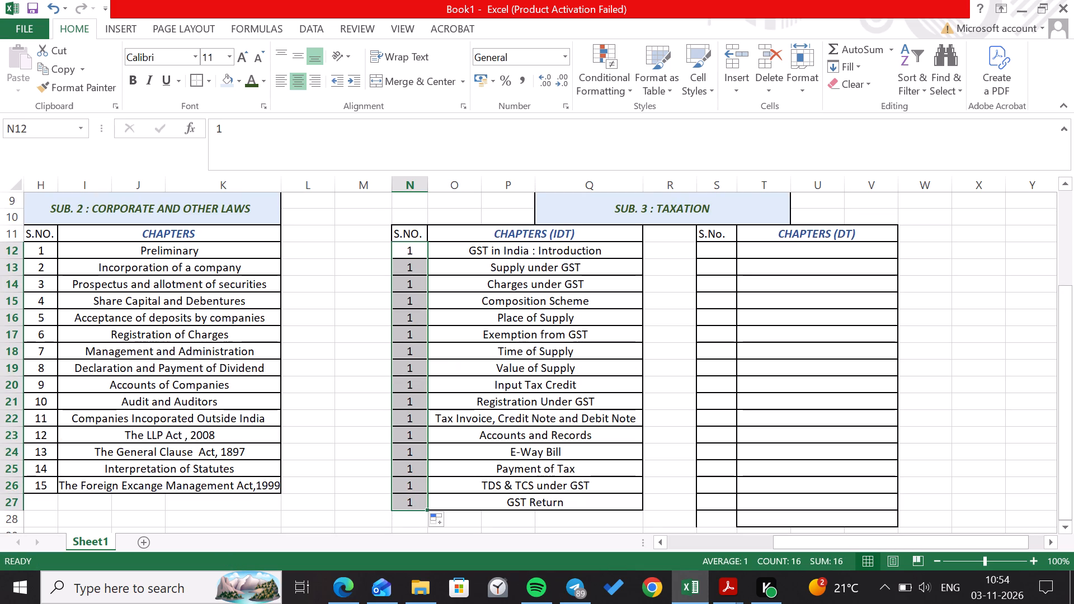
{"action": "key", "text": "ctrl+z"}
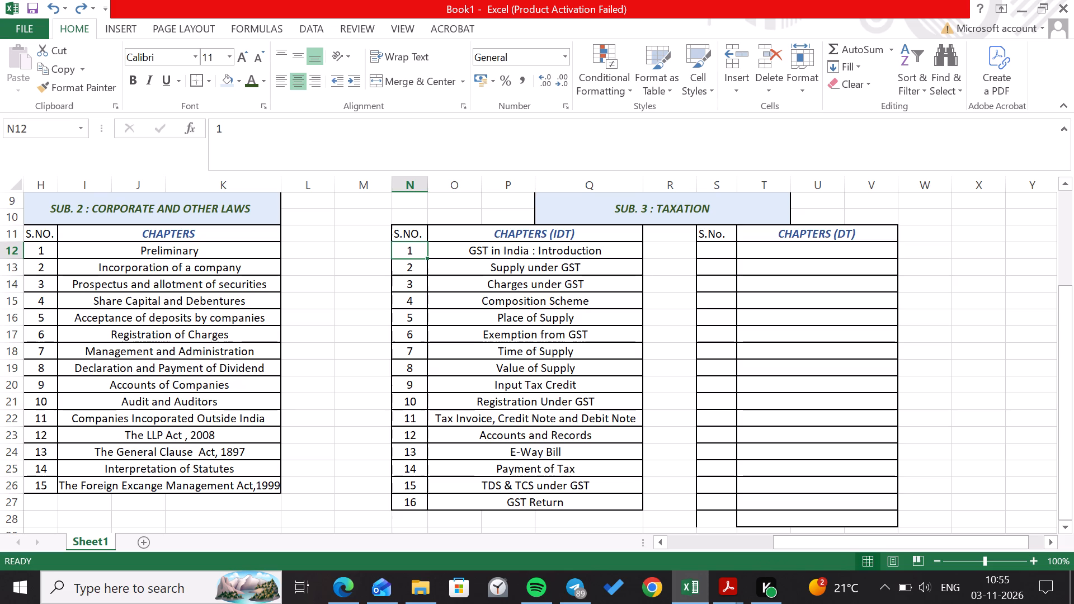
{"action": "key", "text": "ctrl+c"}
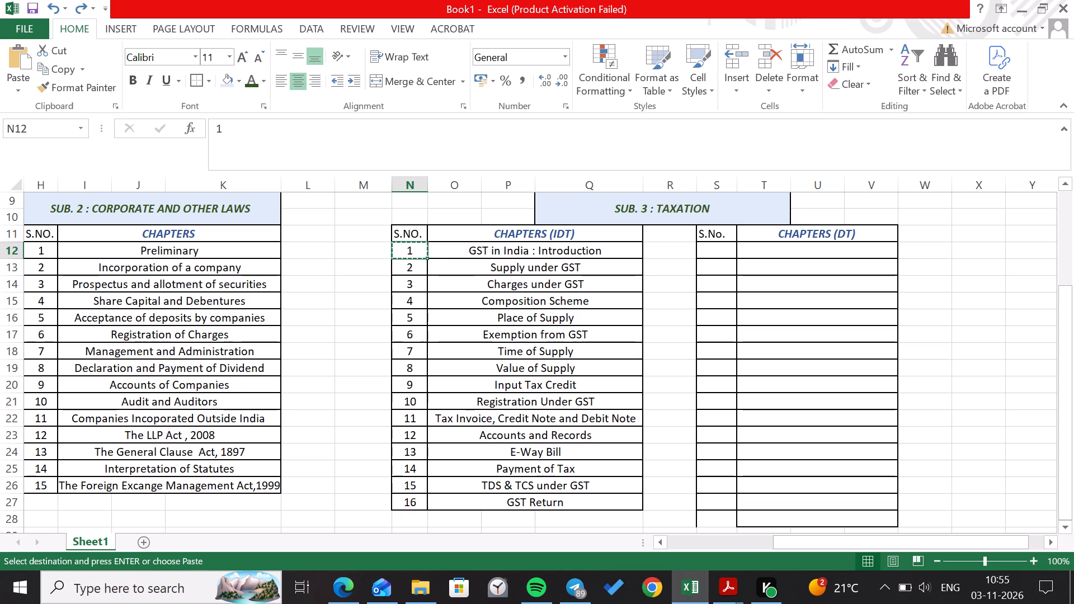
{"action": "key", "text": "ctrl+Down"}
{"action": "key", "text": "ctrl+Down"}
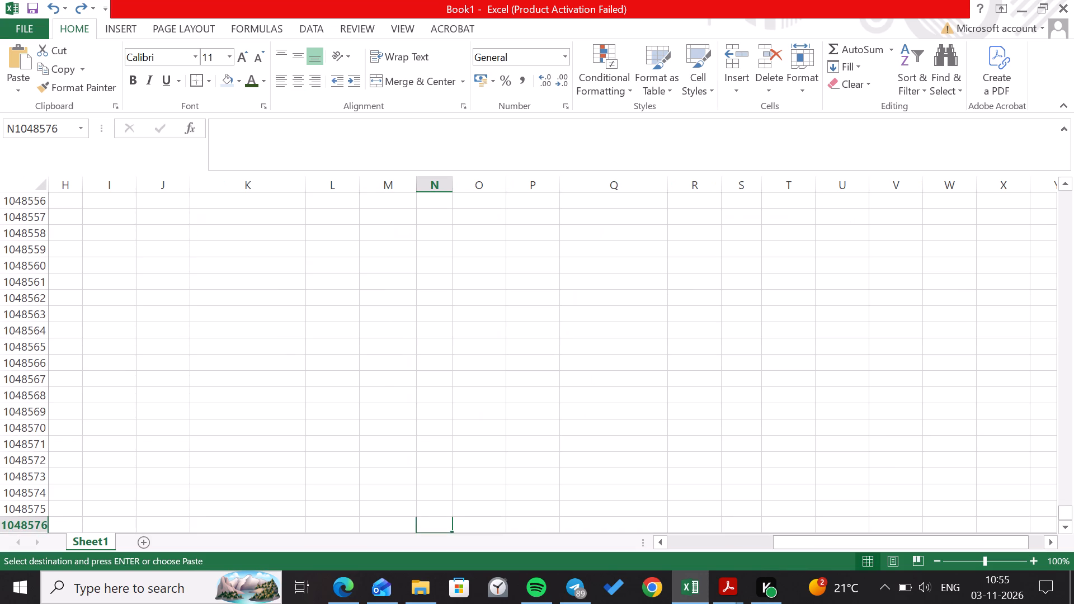
Undo the clearing of the serial number in cell S14 of the DT table.
{"action": "key", "text": "ctrl+z"}
{"action": "scroll", "coordinate": [423, 251], "scroll_direction": "up", "scroll_amount": 5}
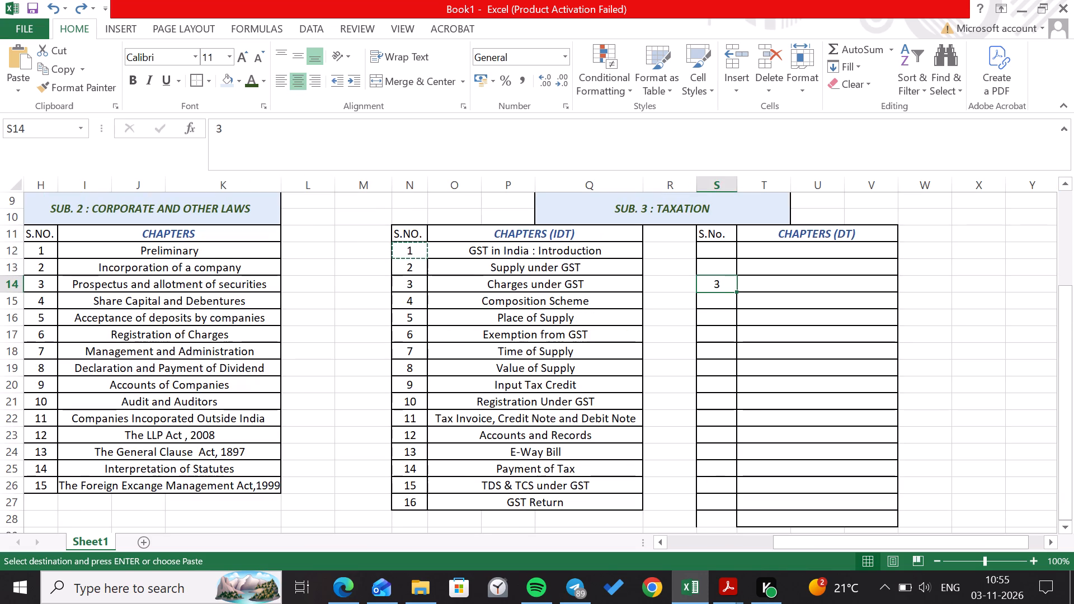
Enter serial numbers 1 and 2 in S12:S13 and 4 and 5 in S15:S16 of the DT table.
{"action": "left_click", "coordinate": [721, 249]}
{"action": "key", "text": "1"}
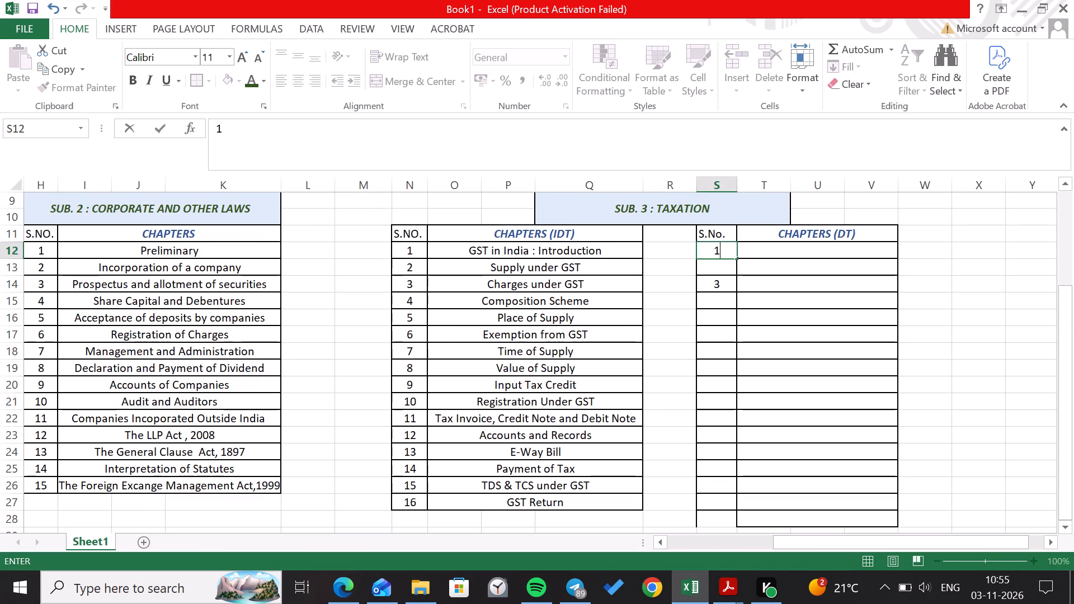
{"action": "left_click", "coordinate": [723, 266]}
{"action": "key", "text": "2"}
{"action": "left_click", "coordinate": [720, 301]}
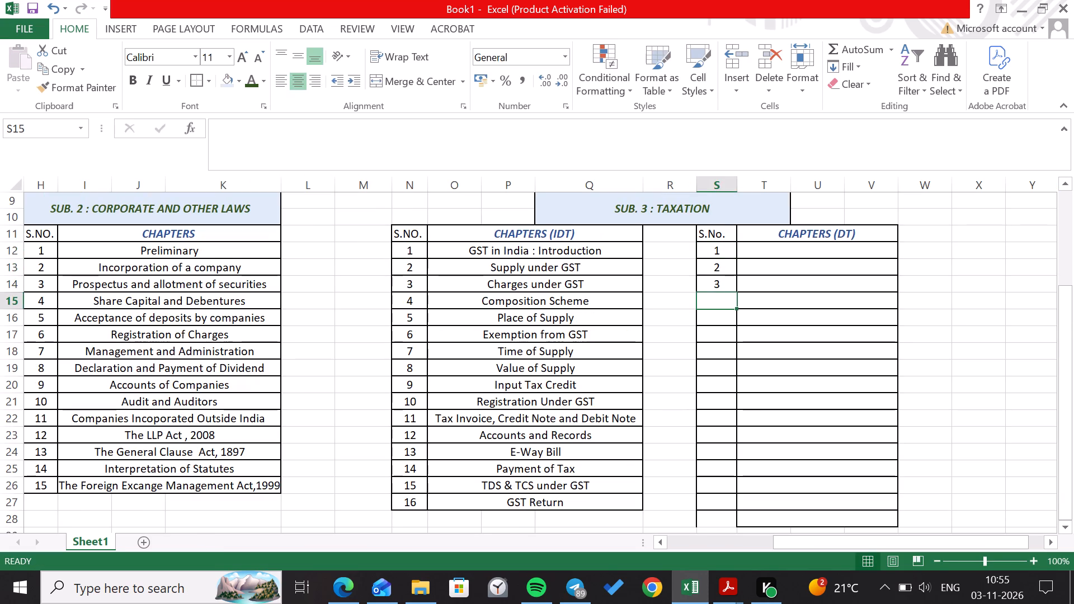
{"action": "key", "text": "4"}
{"action": "left_click", "coordinate": [725, 311]}
{"action": "left_click", "coordinate": [725, 317]}
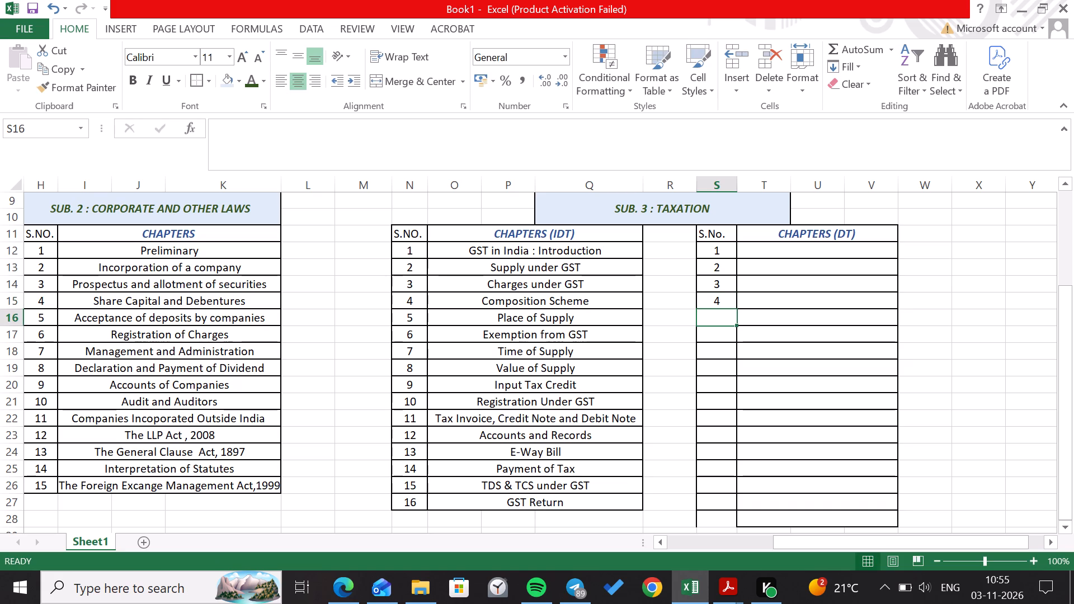
{"action": "key", "text": "5"}
{"action": "left_click", "coordinate": [726, 333]}
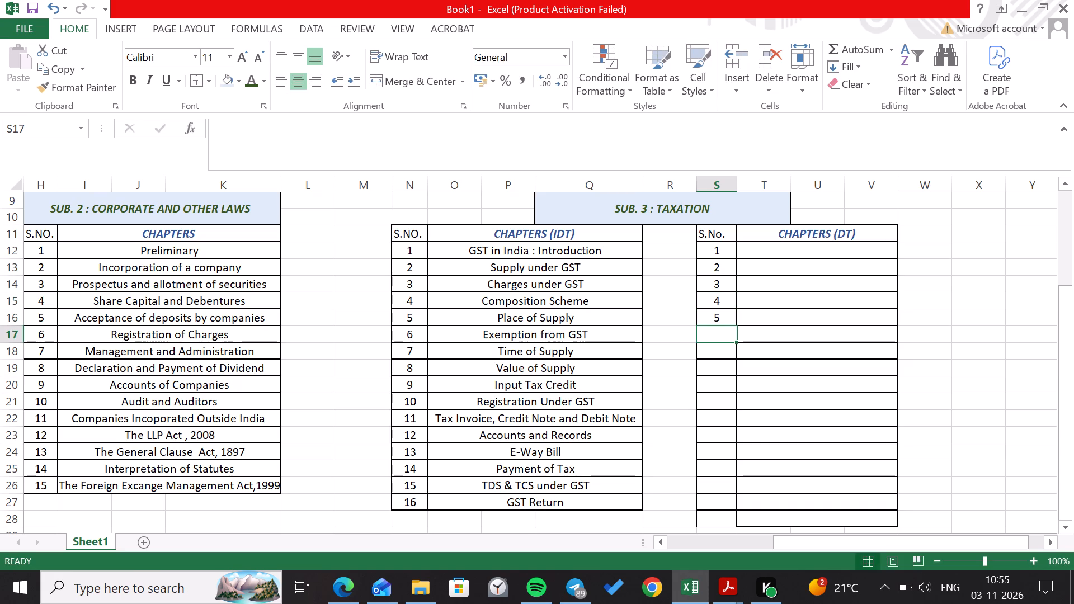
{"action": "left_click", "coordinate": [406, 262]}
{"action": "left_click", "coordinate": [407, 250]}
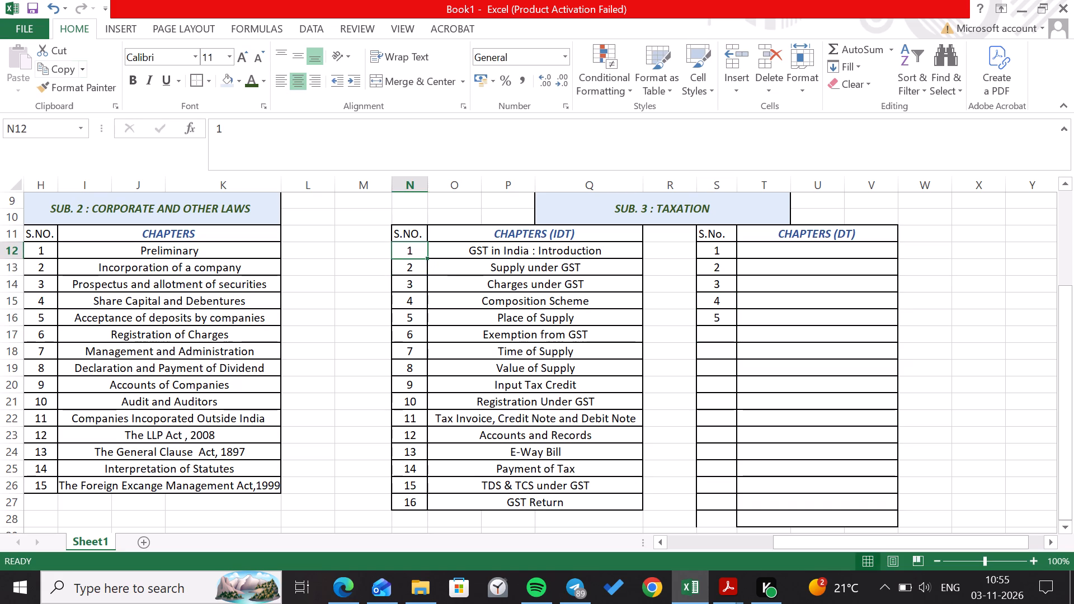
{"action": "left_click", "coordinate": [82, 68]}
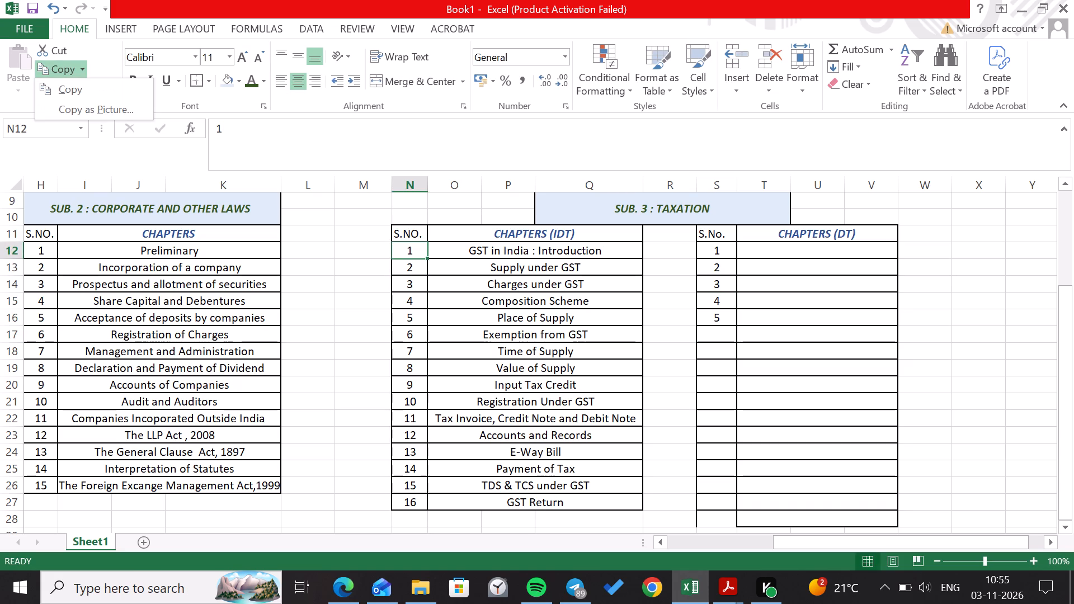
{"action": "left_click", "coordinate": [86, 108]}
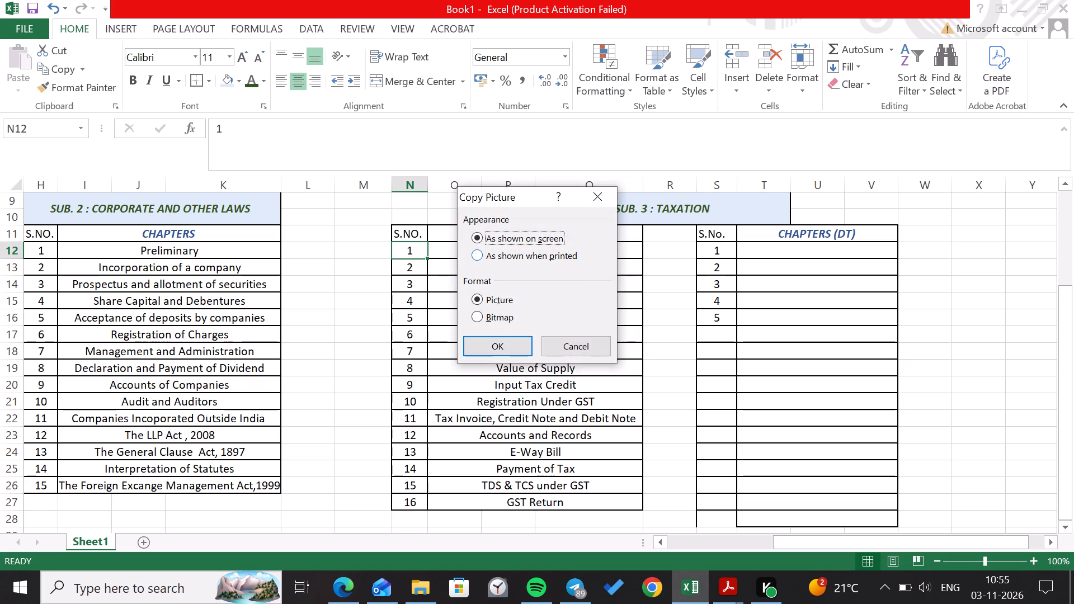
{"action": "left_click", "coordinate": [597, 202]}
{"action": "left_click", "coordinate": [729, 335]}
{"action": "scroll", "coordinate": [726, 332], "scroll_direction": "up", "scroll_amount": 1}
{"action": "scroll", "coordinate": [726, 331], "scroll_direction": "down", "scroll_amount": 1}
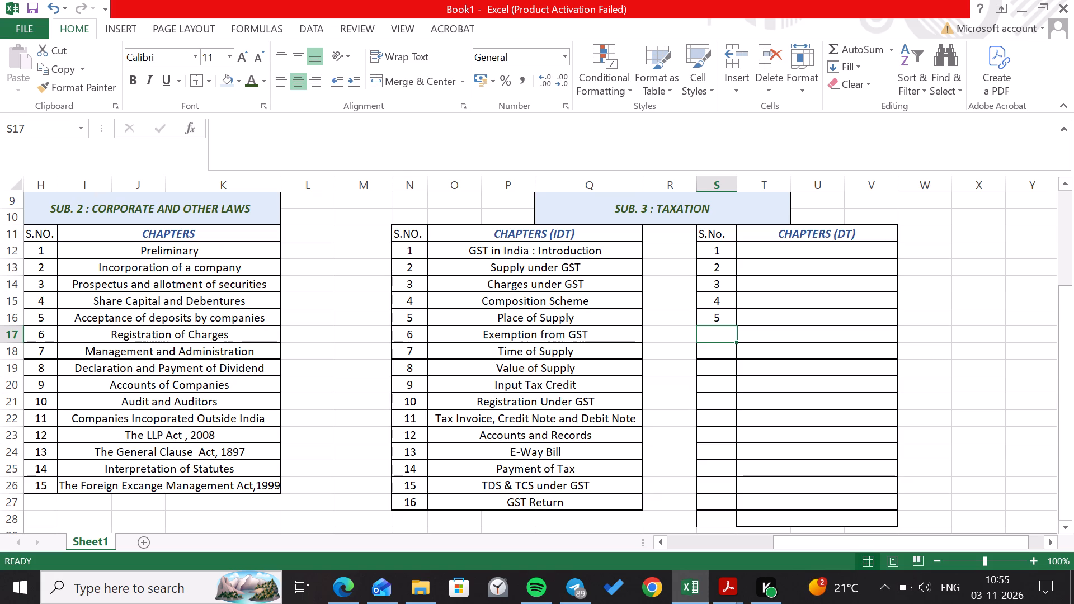
Enter "Basic Concept" as the first chapter of the DT table in T12.
{"action": "left_click", "coordinate": [837, 249]}
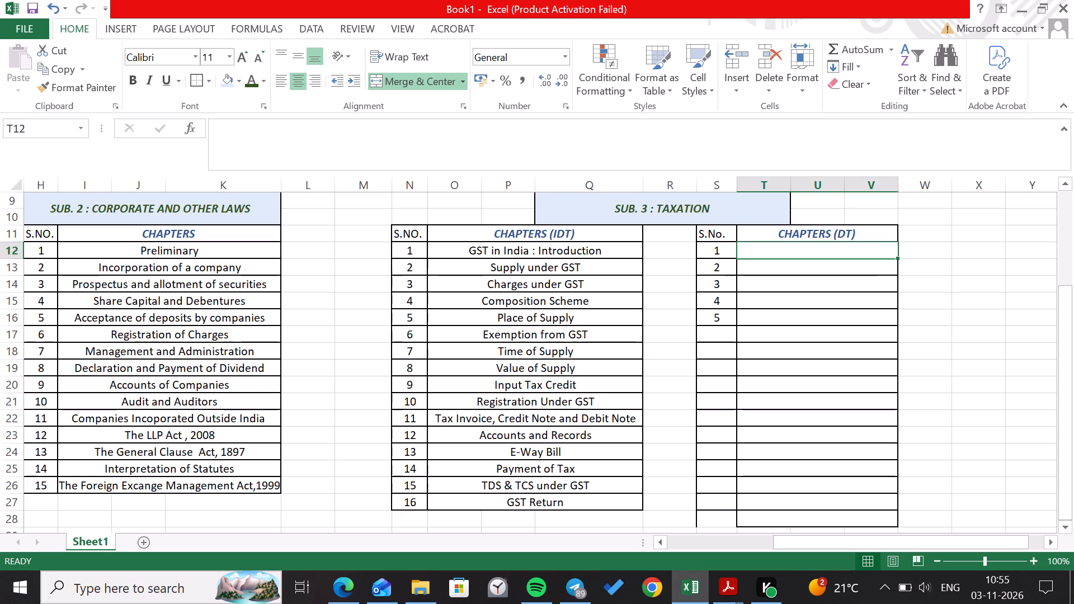
{"action": "type", "text": "asic"}
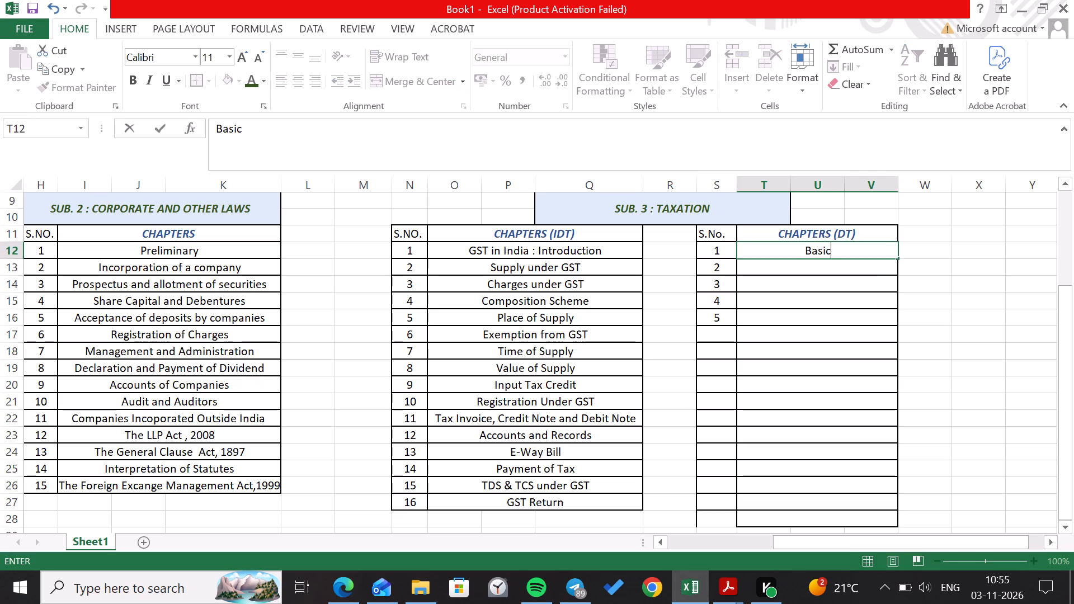
{"action": "key", "text": "space"}
{"action": "type", "text": "Concepy"}
{"action": "key", "text": "BackSpace"}
{"action": "key", "text": "t"}
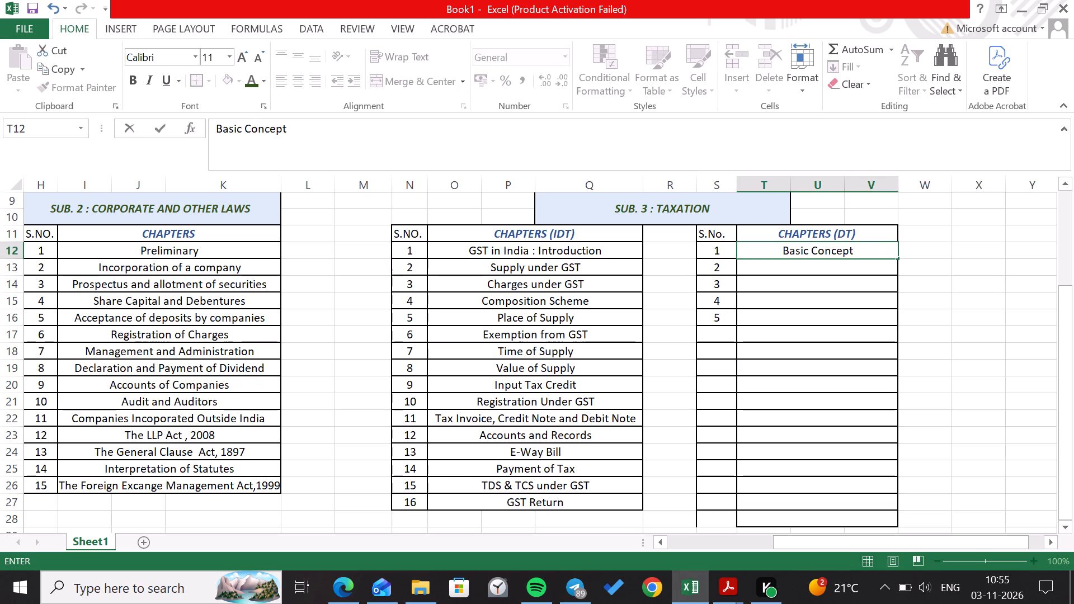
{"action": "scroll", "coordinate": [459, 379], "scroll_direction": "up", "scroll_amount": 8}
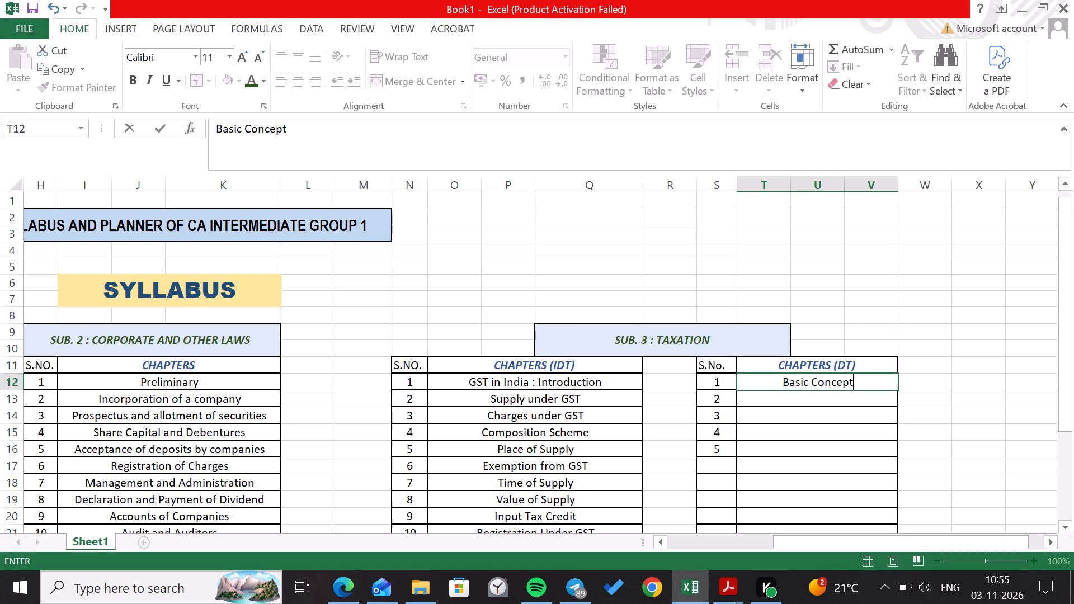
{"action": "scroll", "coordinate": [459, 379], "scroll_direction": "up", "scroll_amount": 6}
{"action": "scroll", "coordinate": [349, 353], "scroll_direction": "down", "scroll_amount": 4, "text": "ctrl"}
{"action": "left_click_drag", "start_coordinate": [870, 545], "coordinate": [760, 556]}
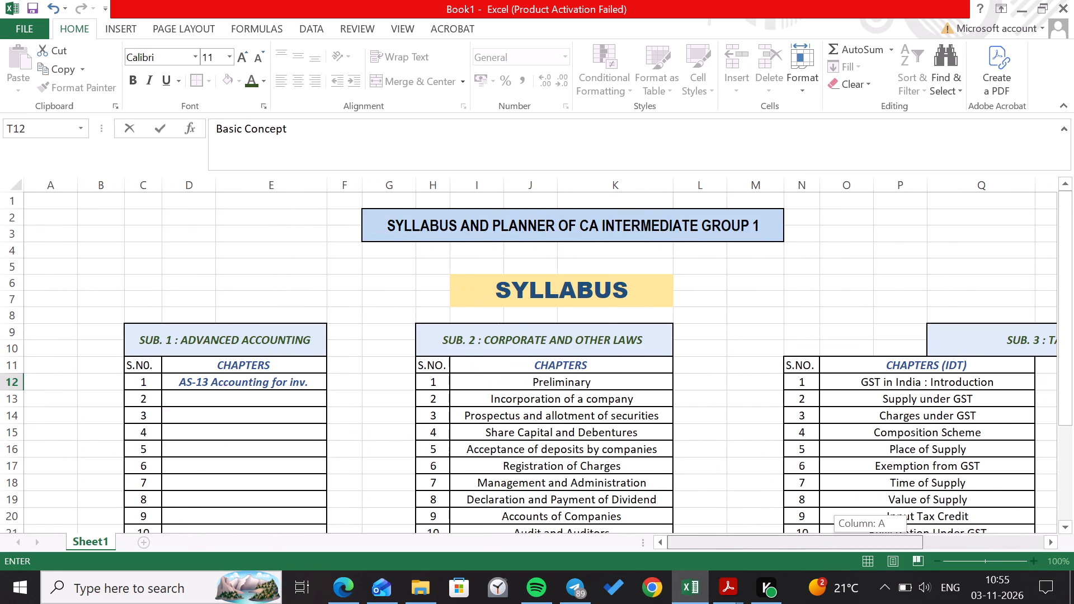
Correct the first chapter name of the DT table in T12 to "Basic Concepts".
{"action": "left_click_drag", "start_coordinate": [760, 556], "coordinate": [767, 569]}
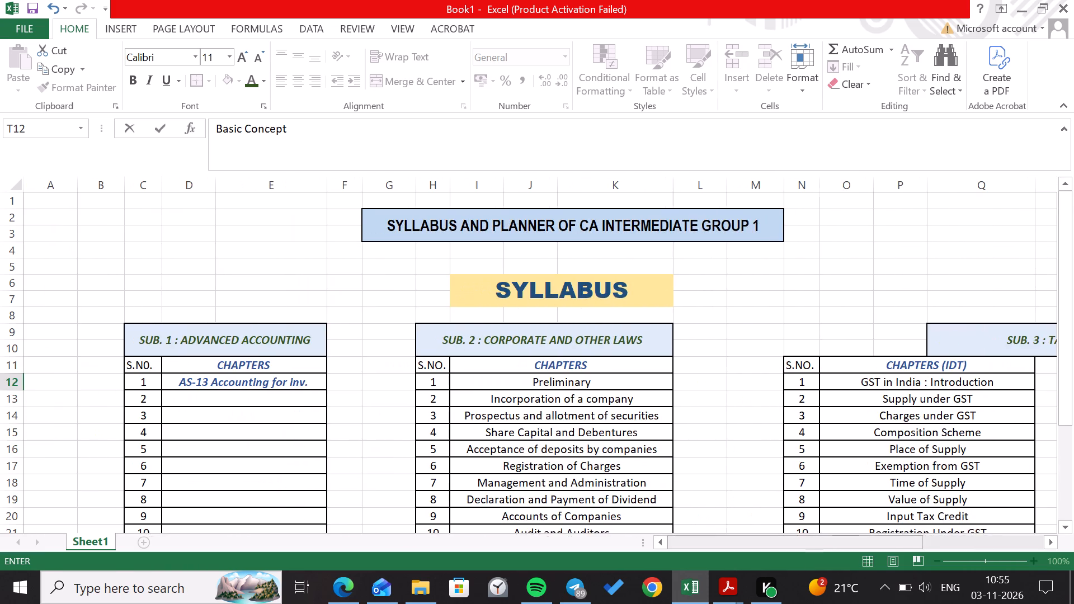
{"action": "scroll", "coordinate": [680, 458], "scroll_direction": "down", "scroll_amount": 18}
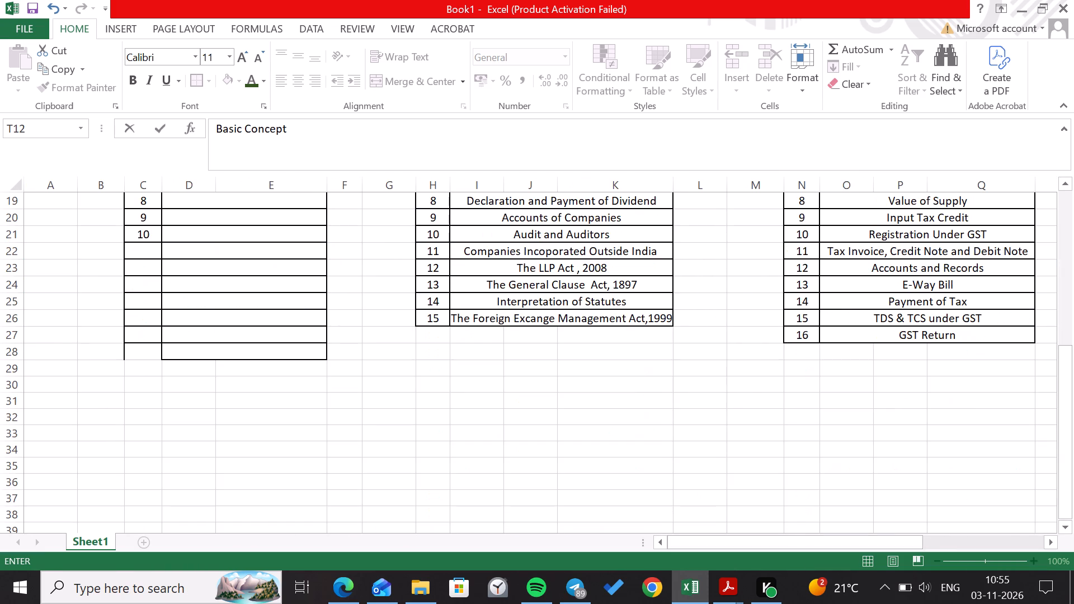
{"action": "scroll", "coordinate": [680, 458], "scroll_direction": "up", "scroll_amount": 17}
{"action": "scroll", "coordinate": [680, 458], "scroll_direction": "up", "scroll_amount": 8}
{"action": "scroll", "coordinate": [685, 461], "scroll_direction": "down", "scroll_amount": 13}
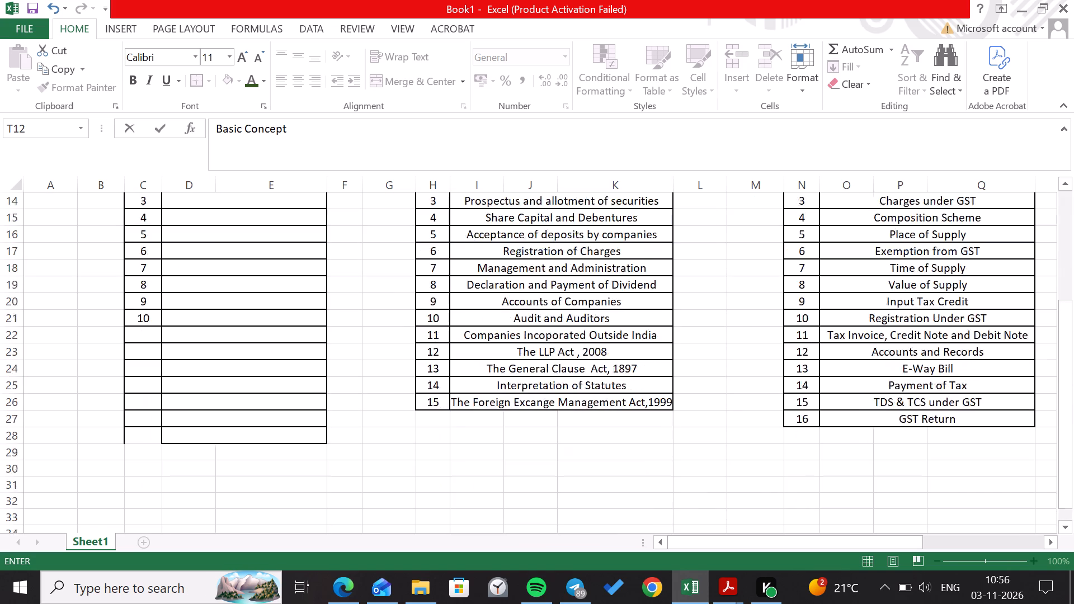
{"action": "scroll", "coordinate": [696, 463], "scroll_direction": "down", "scroll_amount": 2}
{"action": "left_click_drag", "start_coordinate": [870, 542], "coordinate": [1027, 548]}
{"action": "scroll", "coordinate": [824, 502], "scroll_direction": "up", "scroll_amount": 9}
{"action": "left_click", "coordinate": [800, 306]}
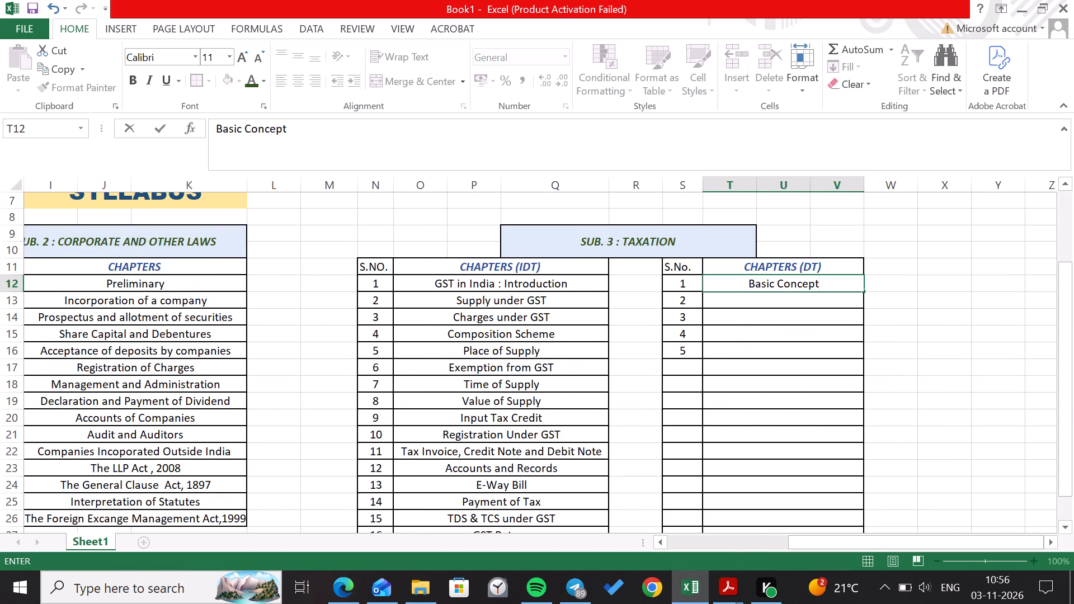
{"action": "double_click", "coordinate": [839, 282]}
{"action": "key", "text": "s"}
{"action": "left_click", "coordinate": [832, 299]}
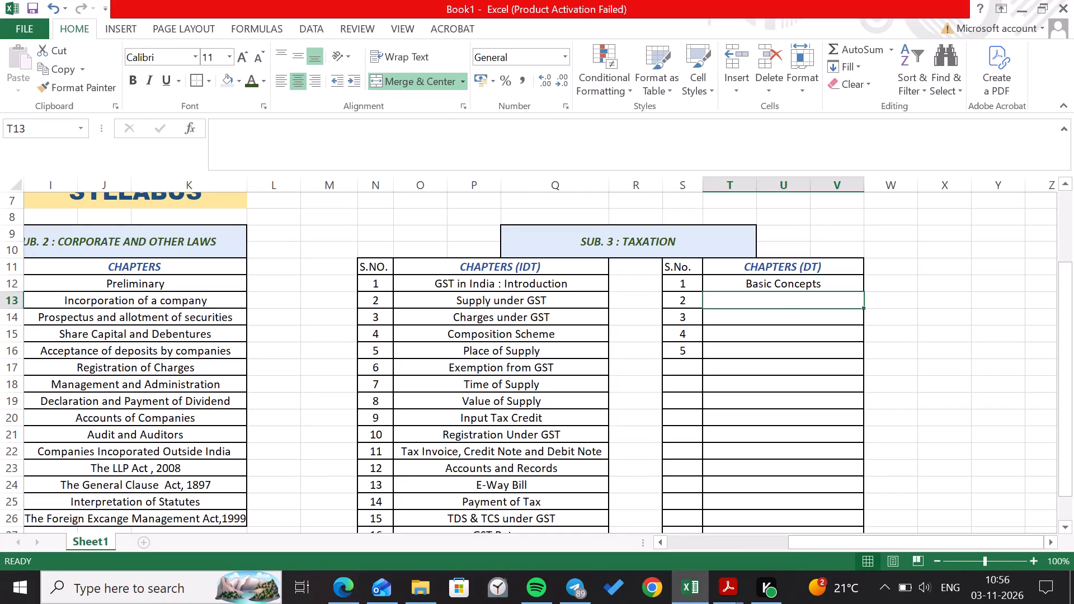
Enter "Residential Status" as the second chapter of the DT table in T13.
{"action": "type", "text": "Reside"}
{"action": "type", "text": "ntial"}
{"action": "key", "text": "space"}
{"action": "type", "text": "Status"}
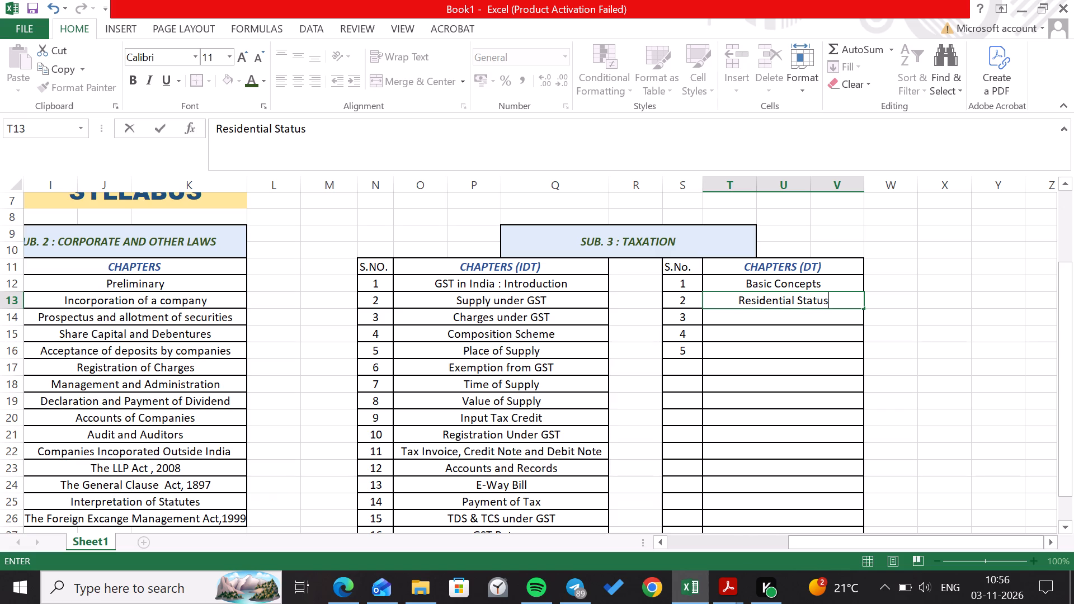
{"action": "key", "text": "Down"}
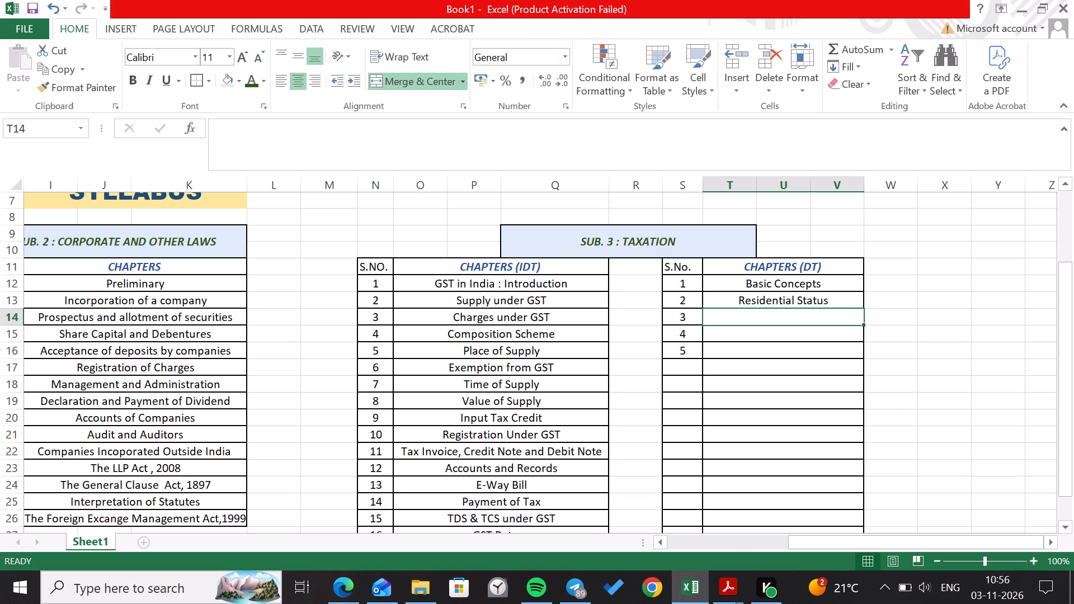
Enter "Income Under Head Salaries" as the third chapter of the DT table in T14.
{"action": "type", "text": "Income"}
{"action": "key", "text": "space"}
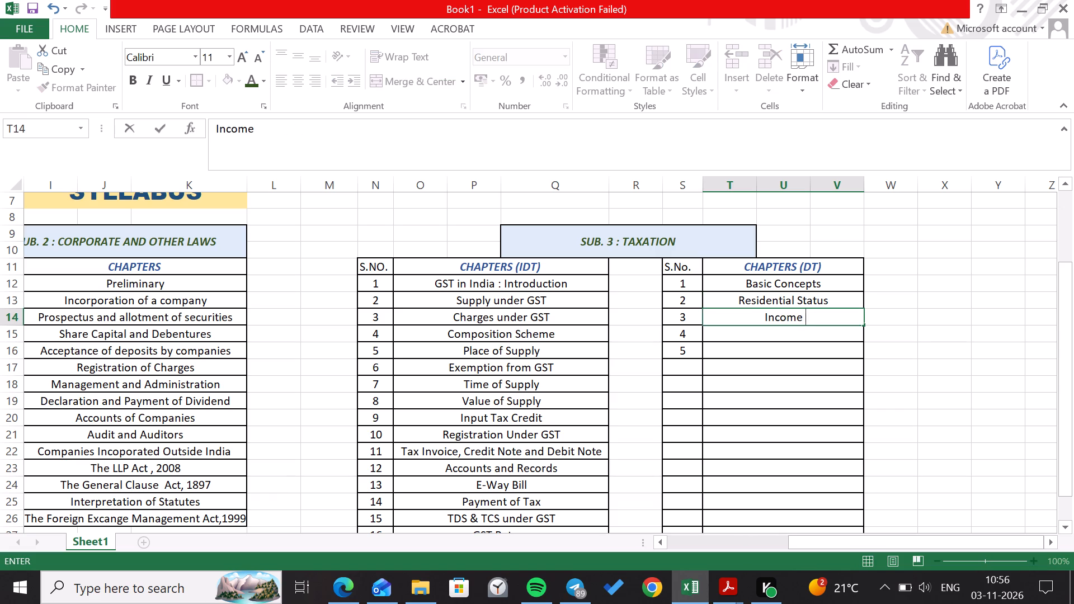
{"action": "type", "text": "Unf"}
{"action": "key", "text": "BackSpace"}
{"action": "type", "text": "der"}
{"action": "key", "text": "space"}
{"action": "type", "text": "Head"}
{"action": "key", "text": "space"}
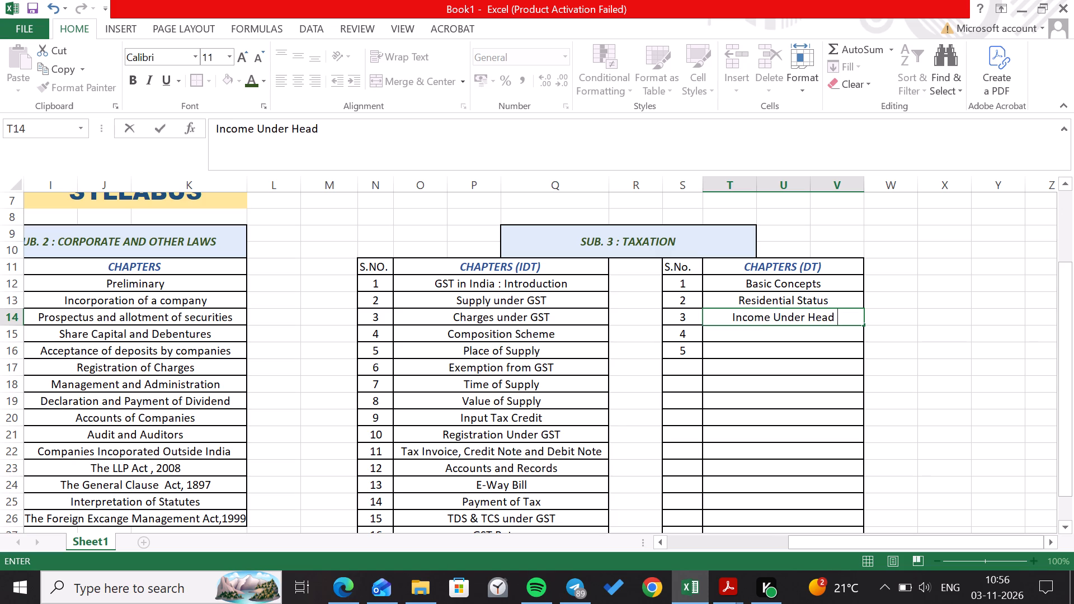
{"action": "type", "text": "Saalr"}
{"action": "key", "text": "BackSpace"}
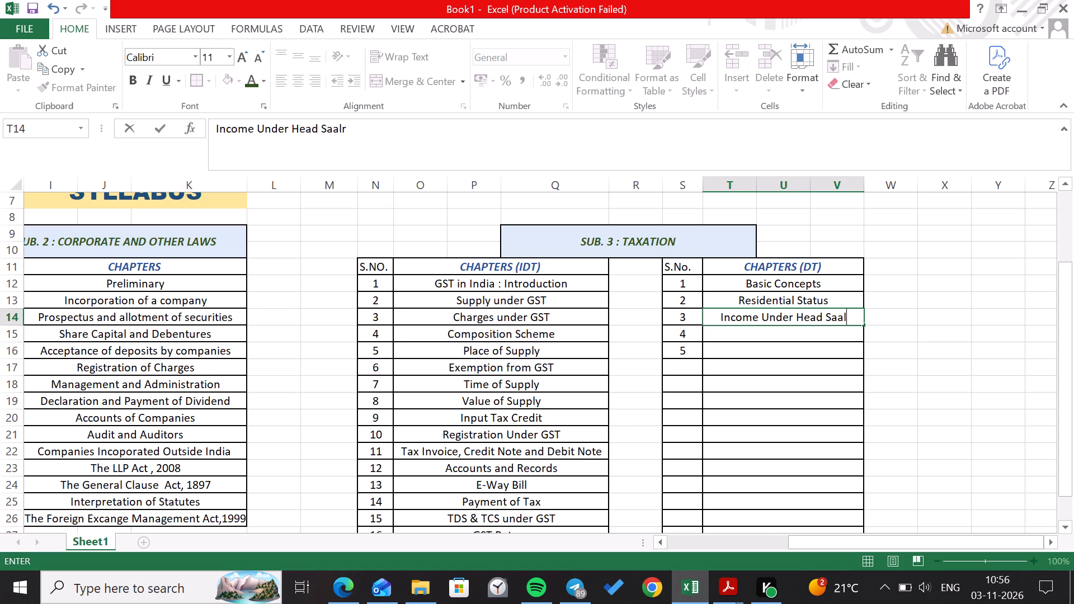
{"action": "key", "text": "BackSpace"}
{"action": "key", "text": "BackSpace"}
{"action": "type", "text": "laries"}
{"action": "key", "text": "Down"}
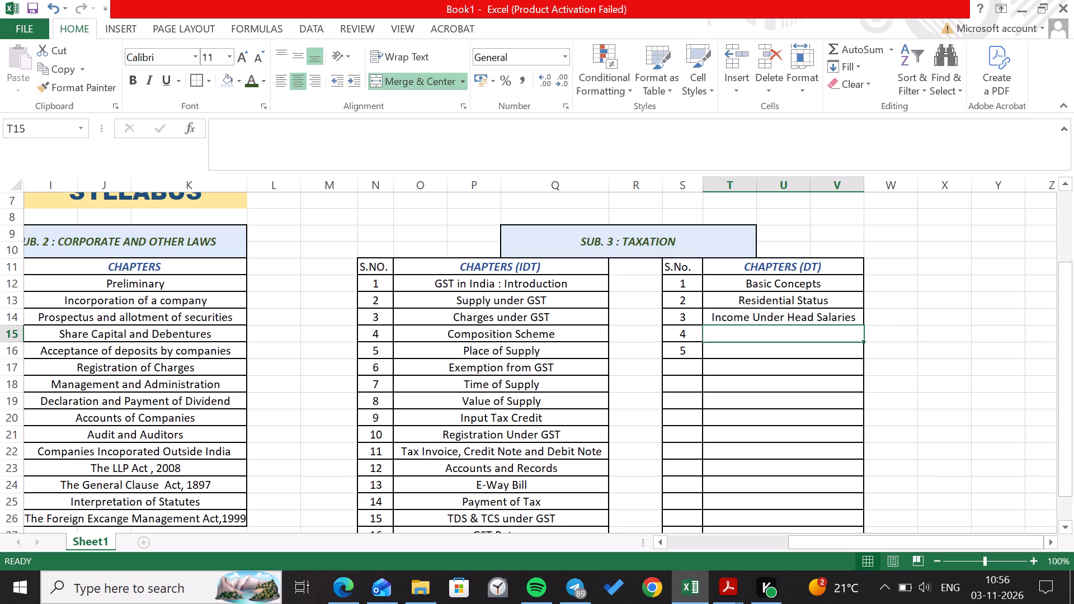
Enter "Income U/H House Property" as the fourth chapter of the DT table in T15.
{"action": "type", "text": "In"}
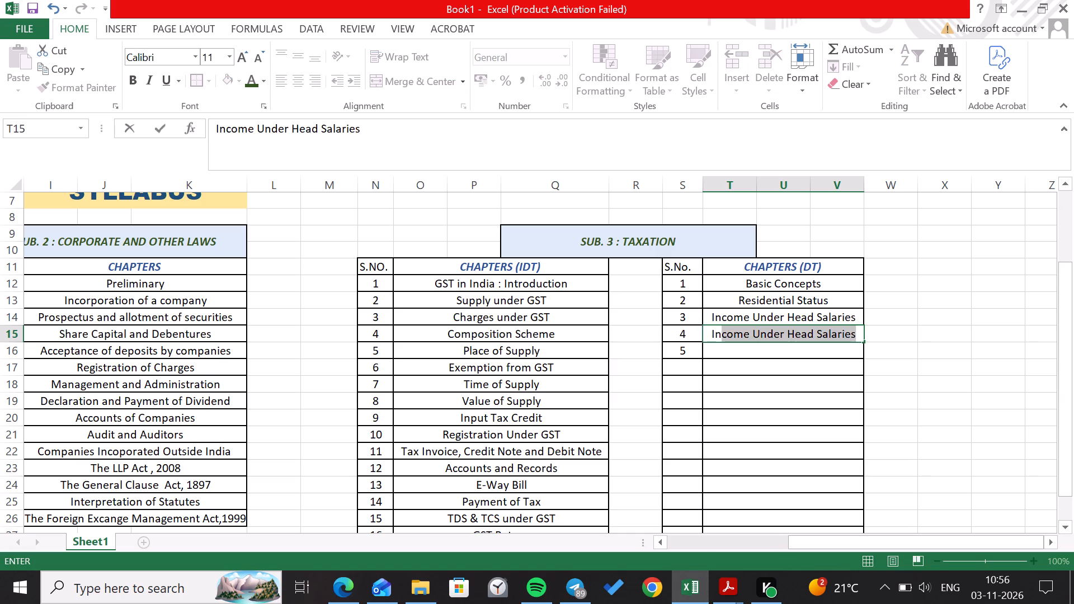
{"action": "type", "text": "come"}
{"action": "key", "text": "space"}
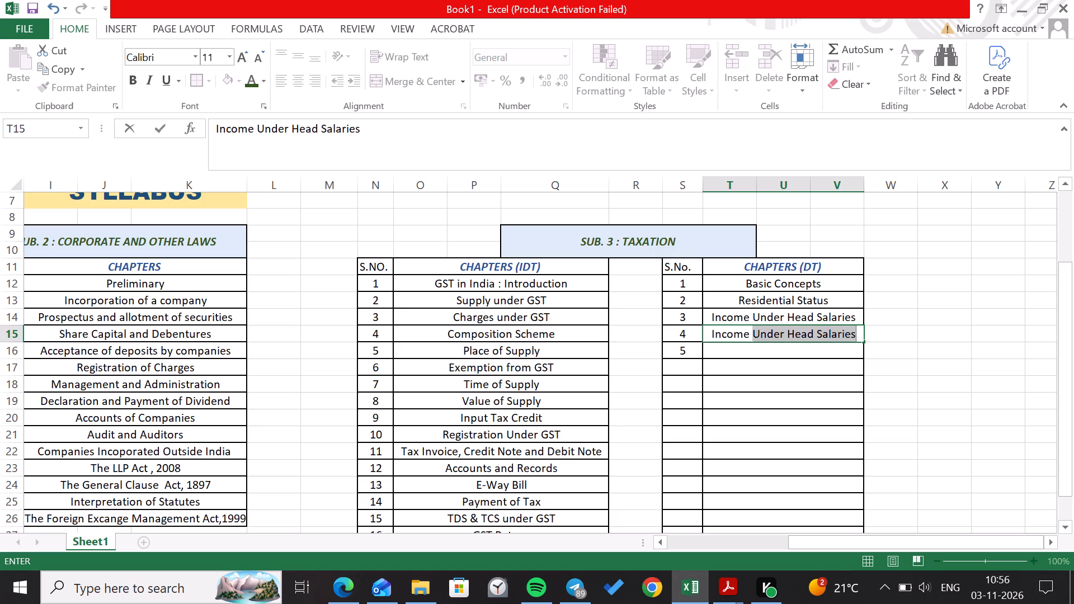
{"action": "key", "text": "shift+u"}
{"action": "type", "text": "/H"}
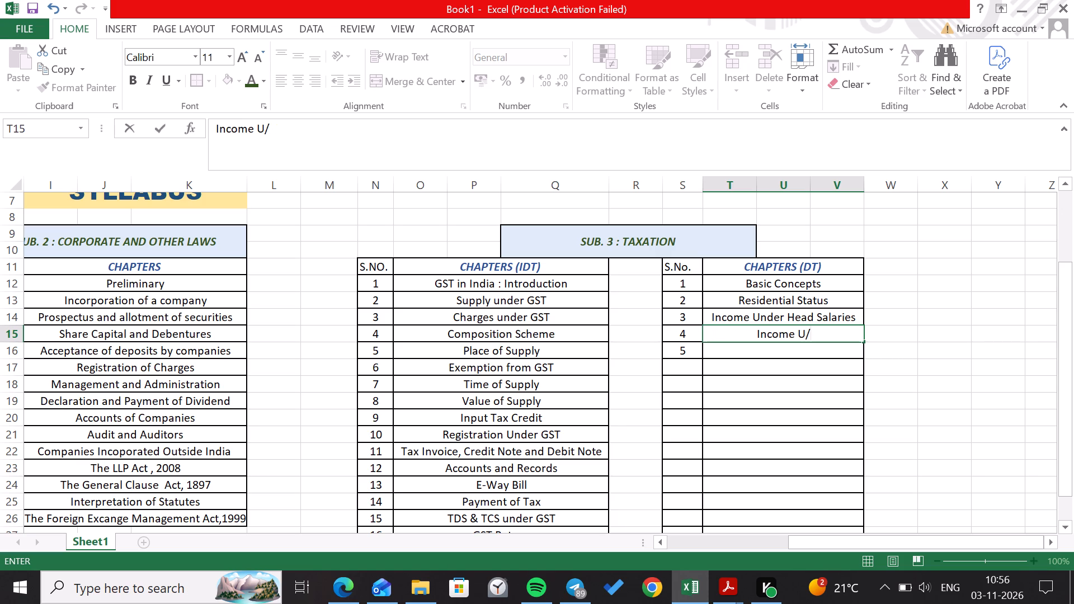
{"action": "key", "text": "space"}
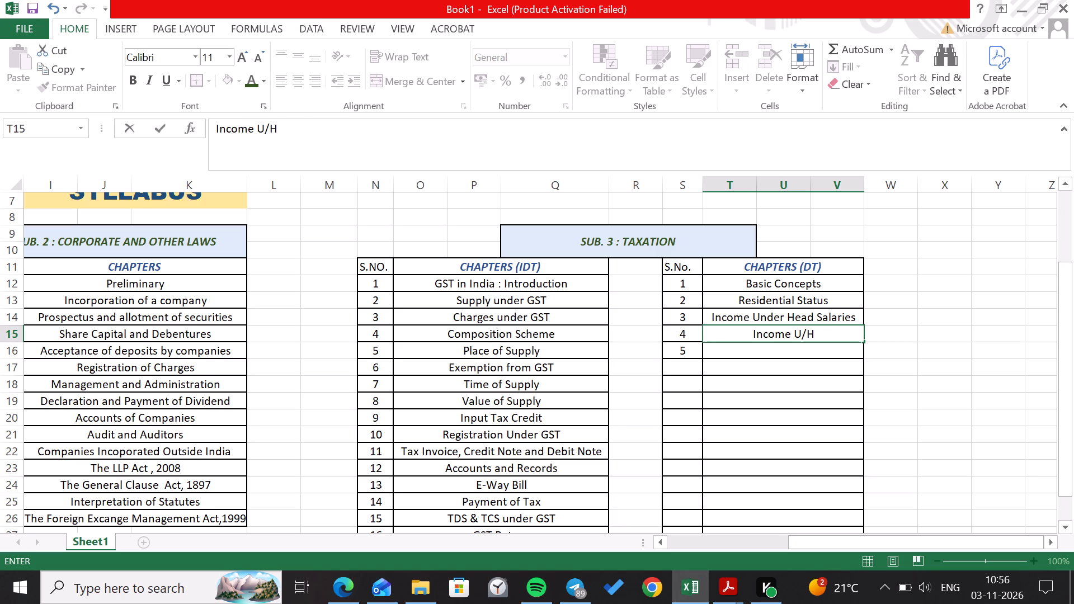
{"action": "type", "text": "House prpe"}
{"action": "key", "text": "BackSpace"}
{"action": "key", "text": "BackSpace"}
{"action": "key", "text": "BackSpace"}
{"action": "key", "text": "BackSpace"}
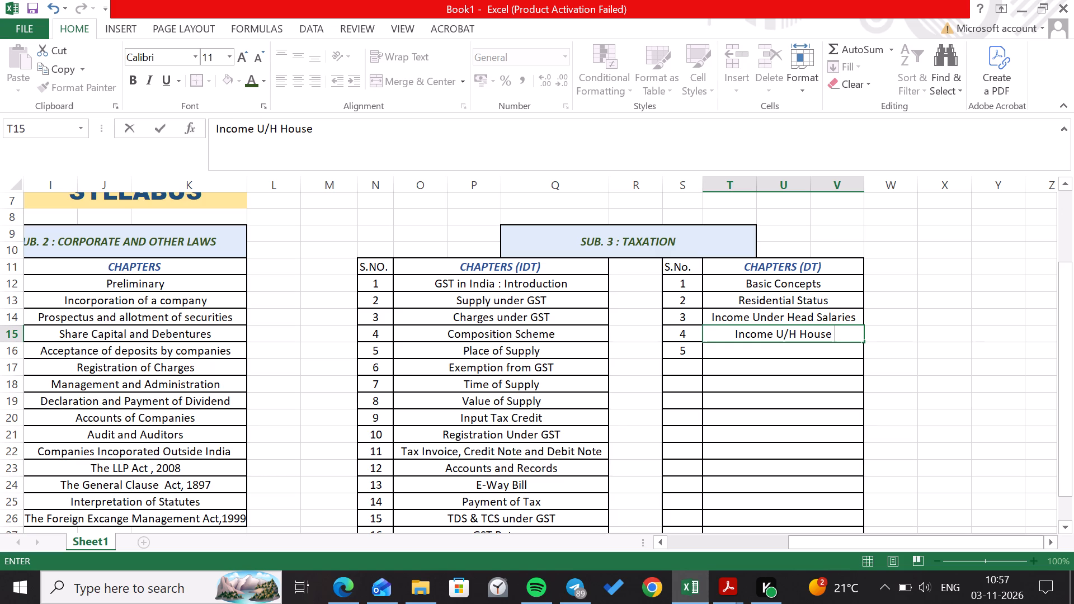
{"action": "type", "text": "Property"}
{"action": "key", "text": "Down"}
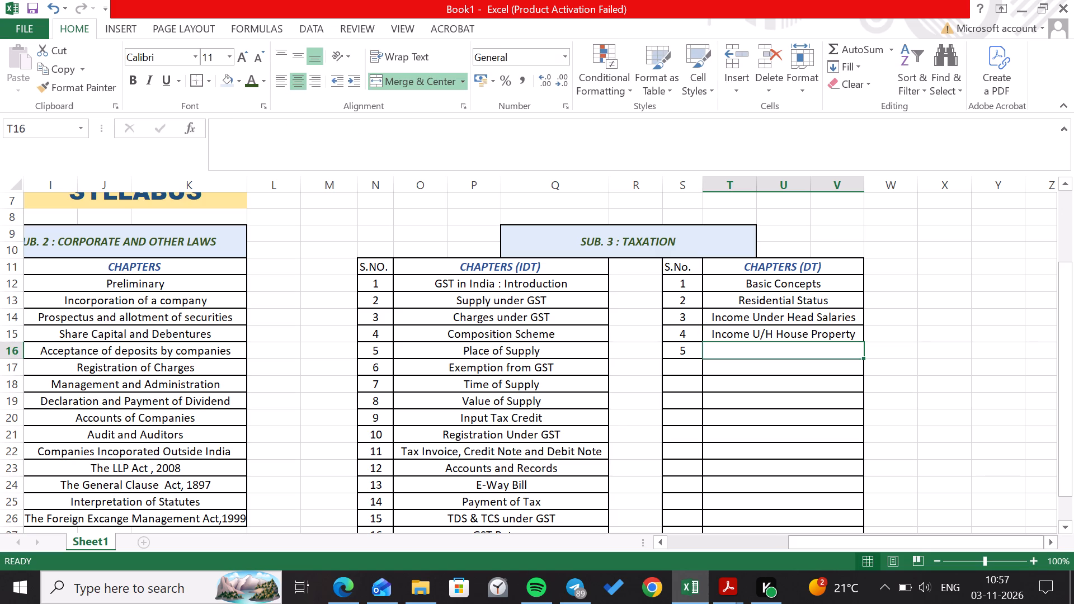
Enter "Profit & Gains From Business & Profession" as the fifth chapter of the DT table in T16.
{"action": "type", "text": "Profit"}
{"action": "key", "text": "space"}
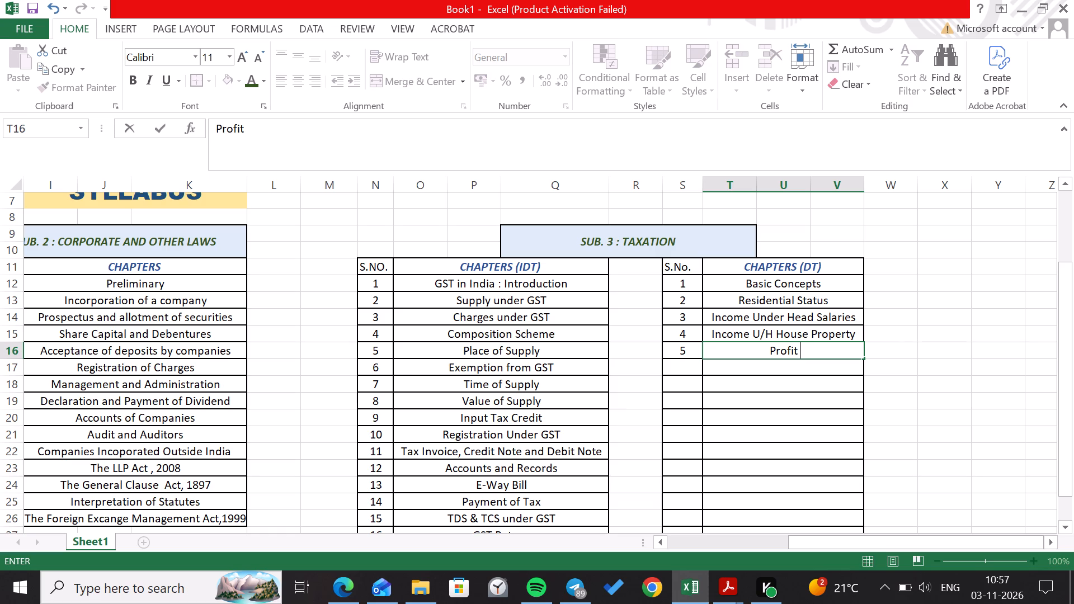
{"action": "key", "text": "shift+ampersand"}
{"action": "key", "text": "space"}
{"action": "type", "text": "Gains"}
{"action": "key", "text": "space"}
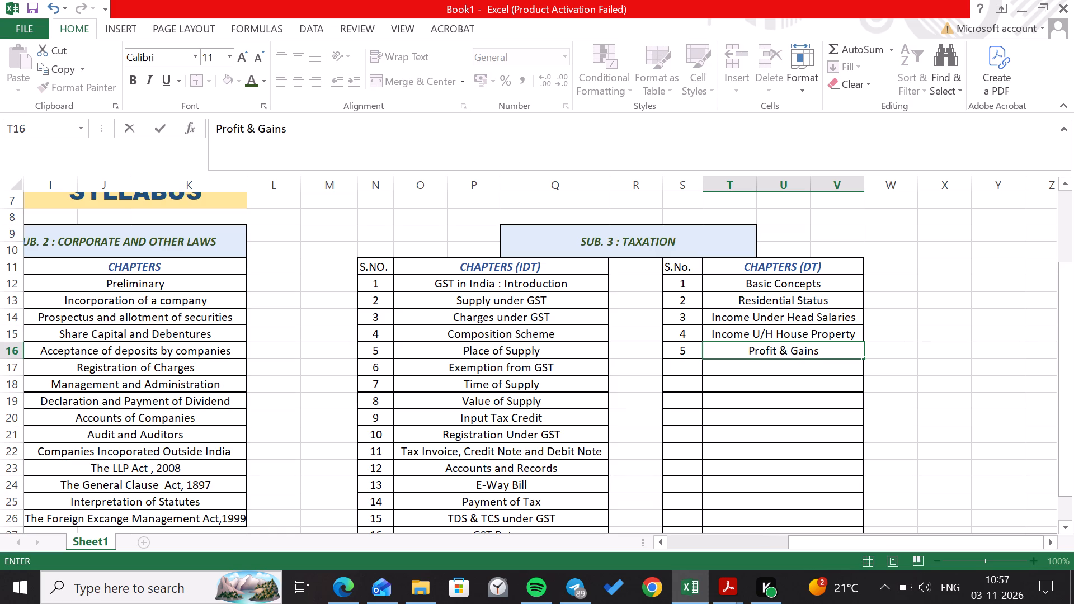
{"action": "type", "text": "From"}
{"action": "key", "text": "space"}
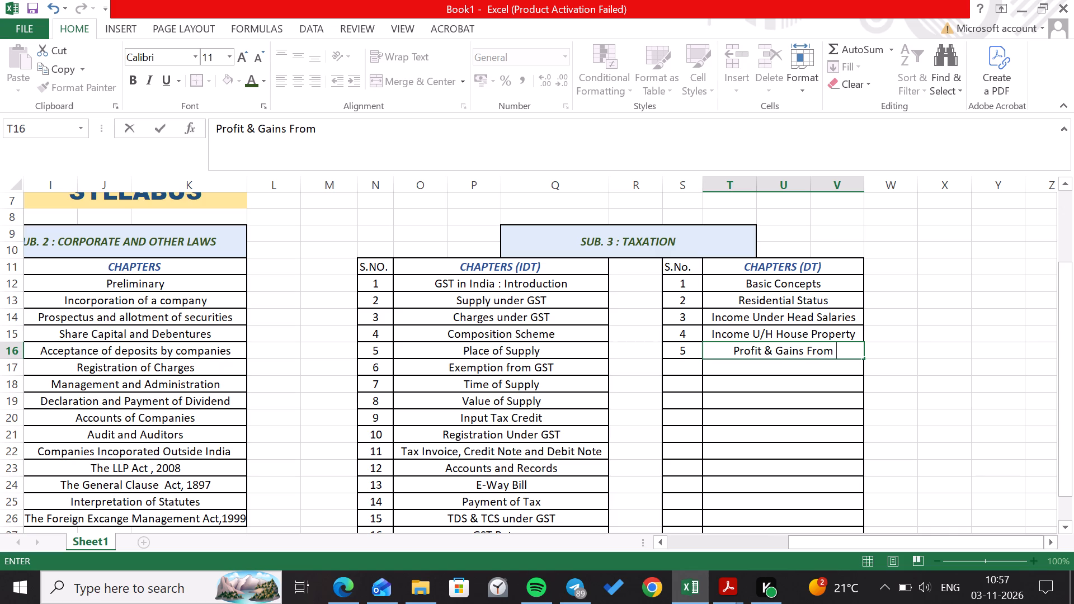
{"action": "type", "text": "Busien"}
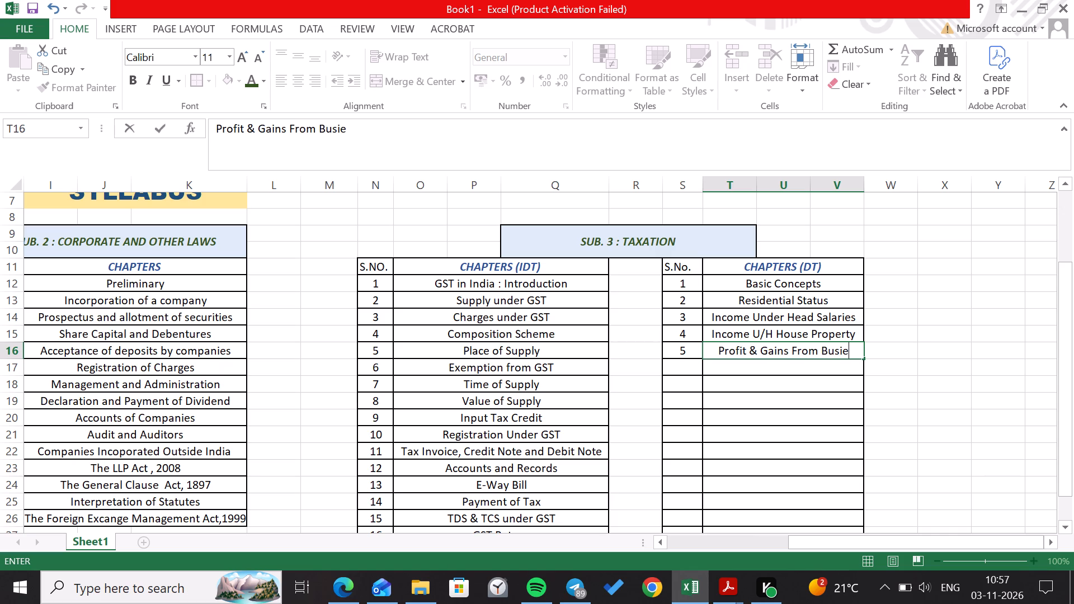
{"action": "key", "text": "BackSpace"}
{"action": "key", "text": "BackSpace"}
{"action": "type", "text": "ness"}
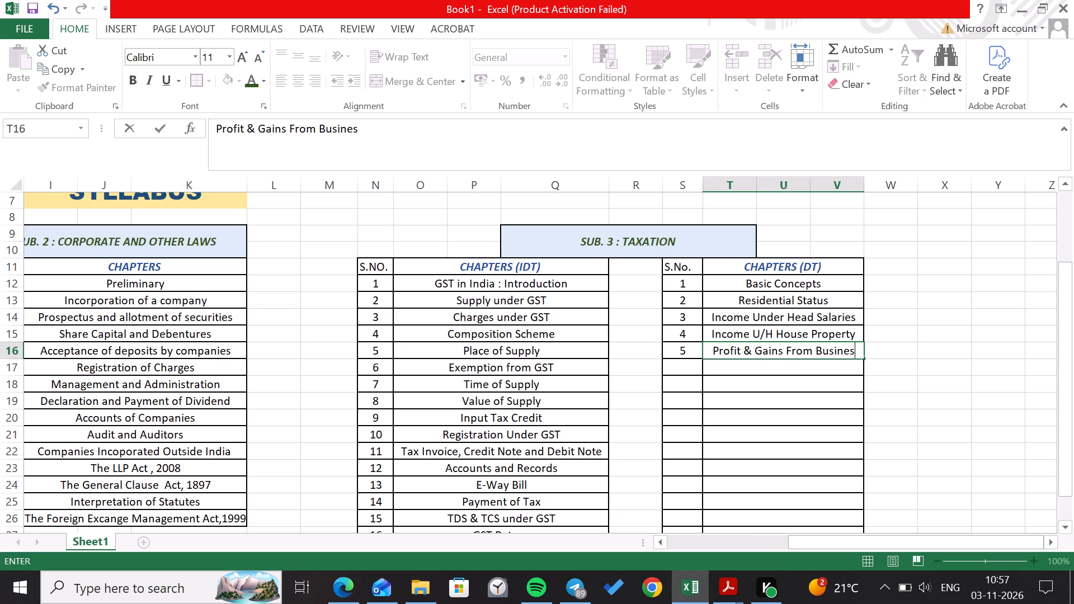
{"action": "key", "text": "space"}
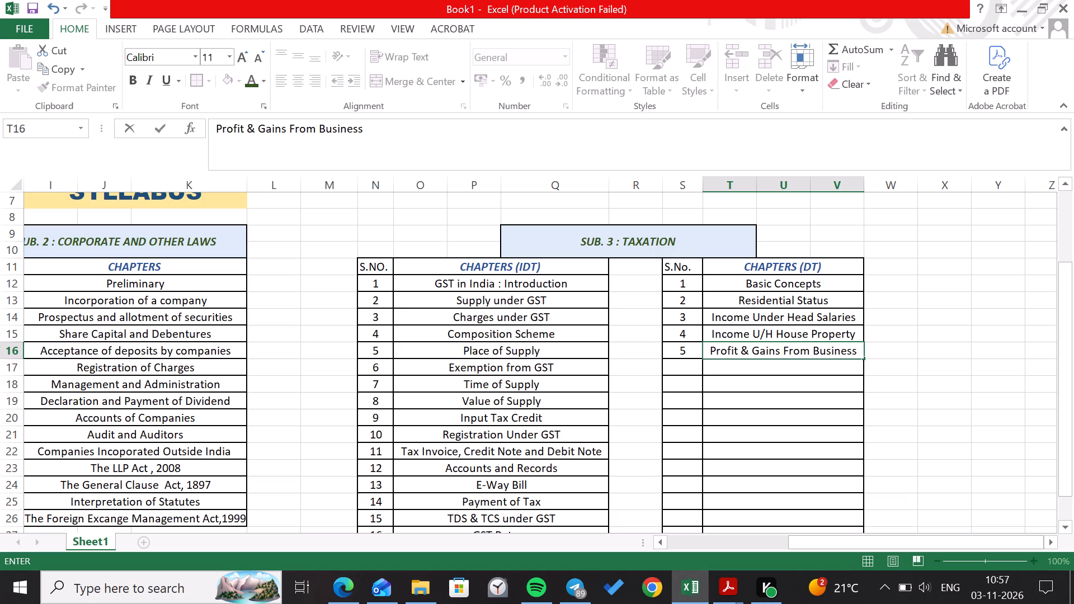
{"action": "key", "text": "shift+ampersand"}
{"action": "key", "text": "space"}
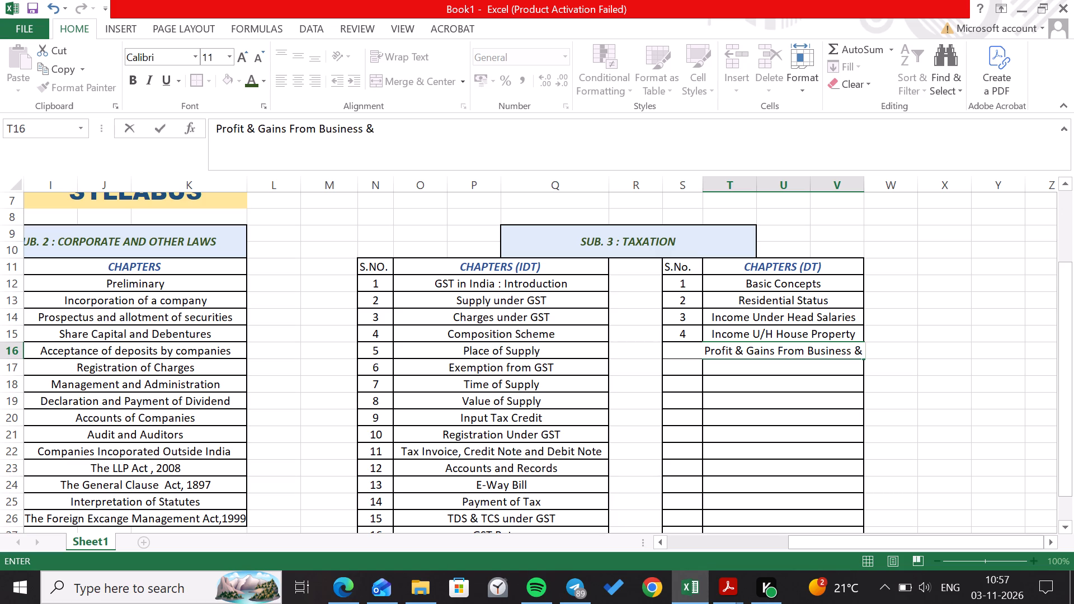
{"action": "type", "text": "pr"}
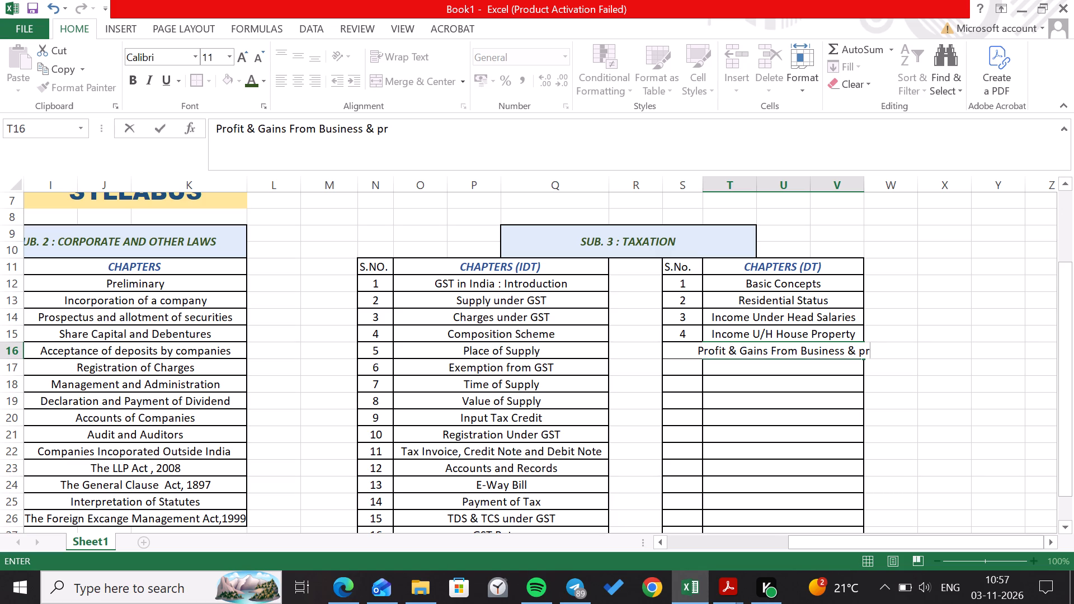
{"action": "key", "text": "BackSpace"}
{"action": "key", "text": "BackSpace"}
{"action": "key", "text": "shift+p"}
{"action": "key", "text": "r"}
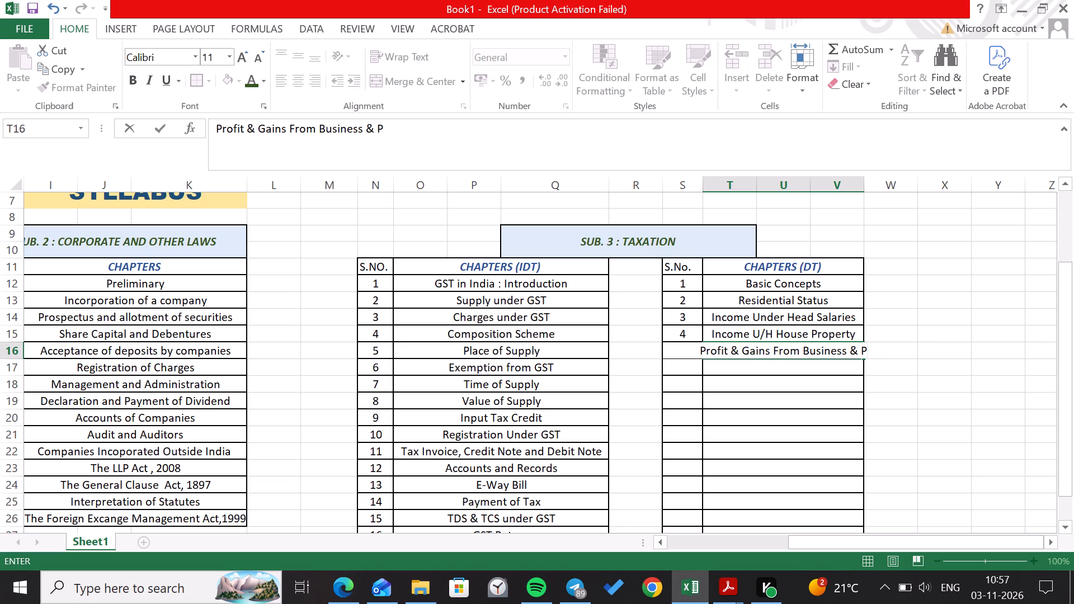
{"action": "type", "text": "ofession"}
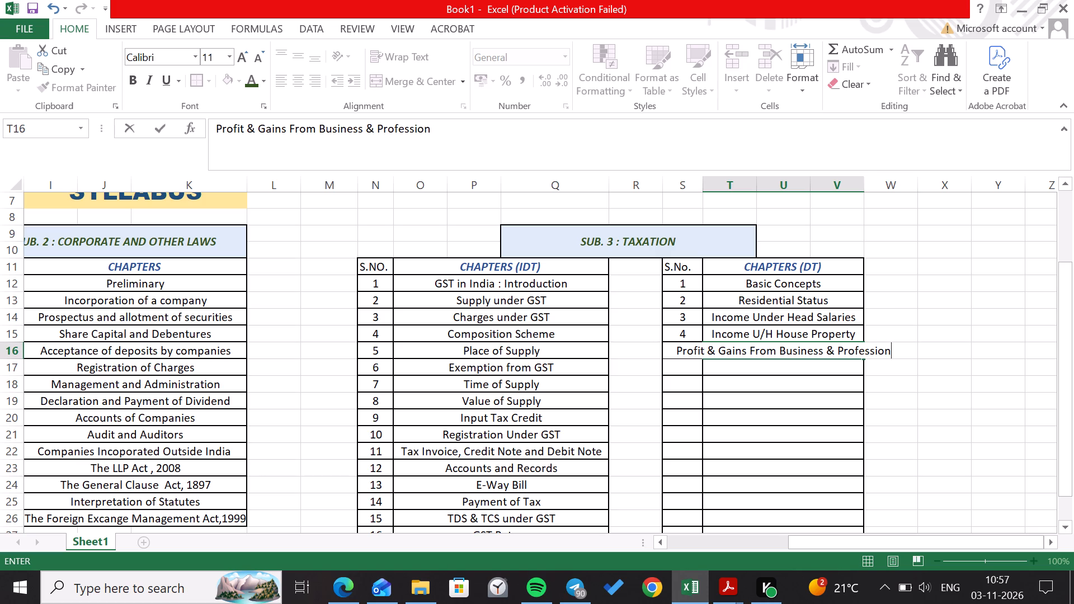
{"action": "left_click", "coordinate": [863, 197]}
Widen column V so the full fifth chapter name fits inside the DT table's chapter column.
{"action": "left_click", "coordinate": [863, 190]}
{"action": "left_click_drag", "start_coordinate": [864, 185], "coordinate": [893, 190]}
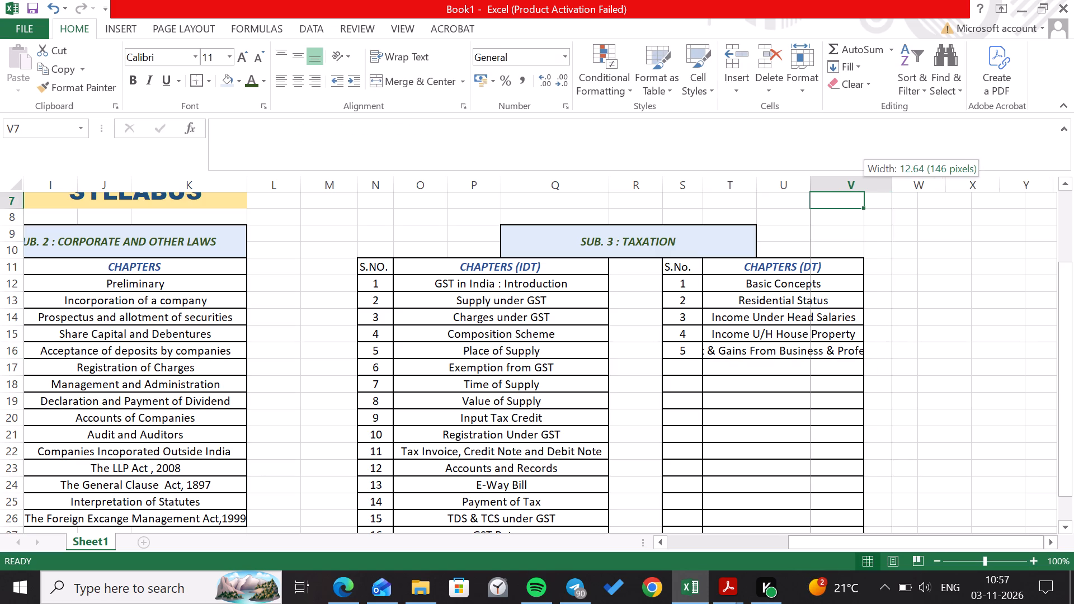
{"action": "left_click_drag", "start_coordinate": [893, 190], "coordinate": [898, 190]}
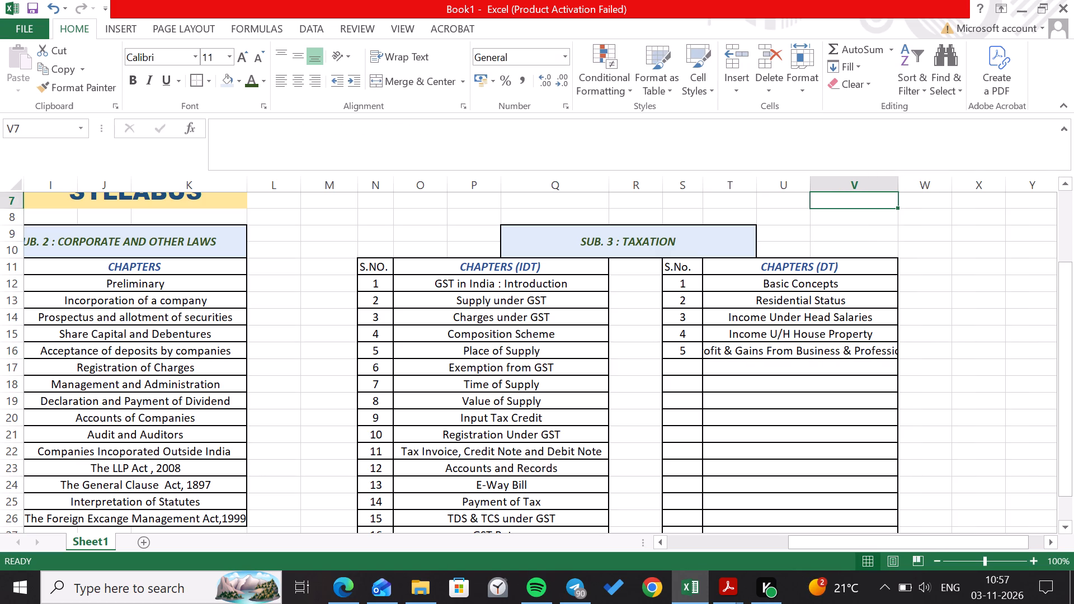
{"action": "left_click_drag", "start_coordinate": [899, 186], "coordinate": [938, 186]}
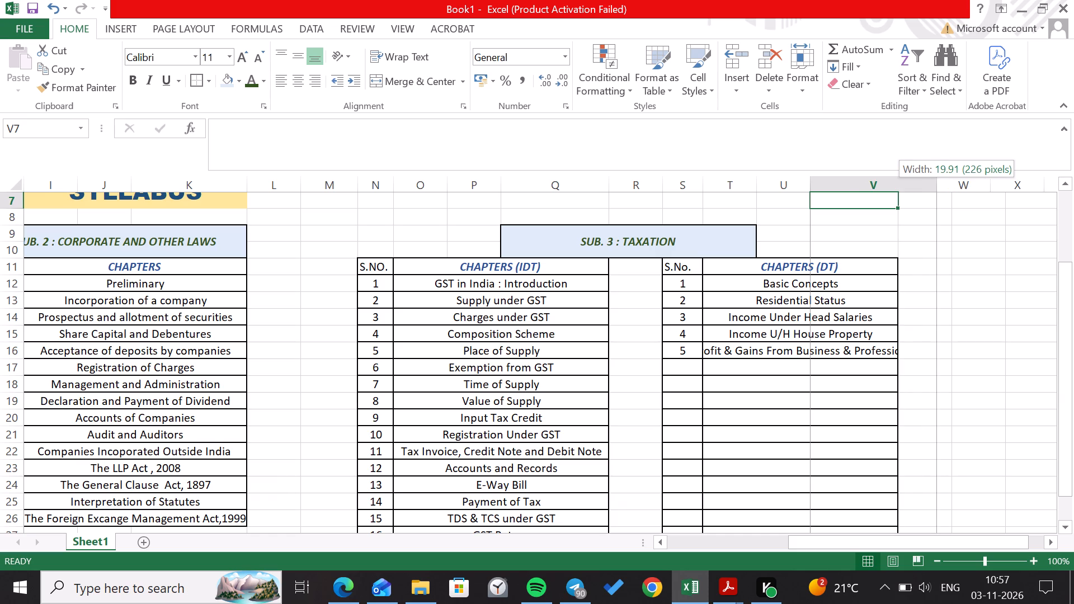
{"action": "left_click_drag", "start_coordinate": [938, 186], "coordinate": [933, 187]}
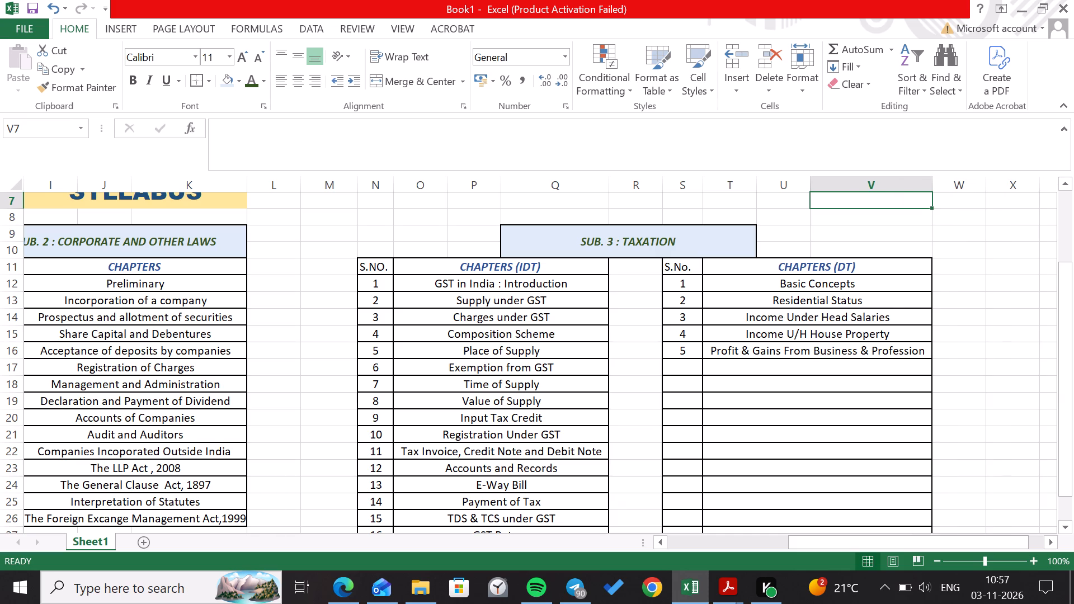
Enter serial number 6 in S17 of the DT table.
{"action": "left_click", "coordinate": [670, 371]}
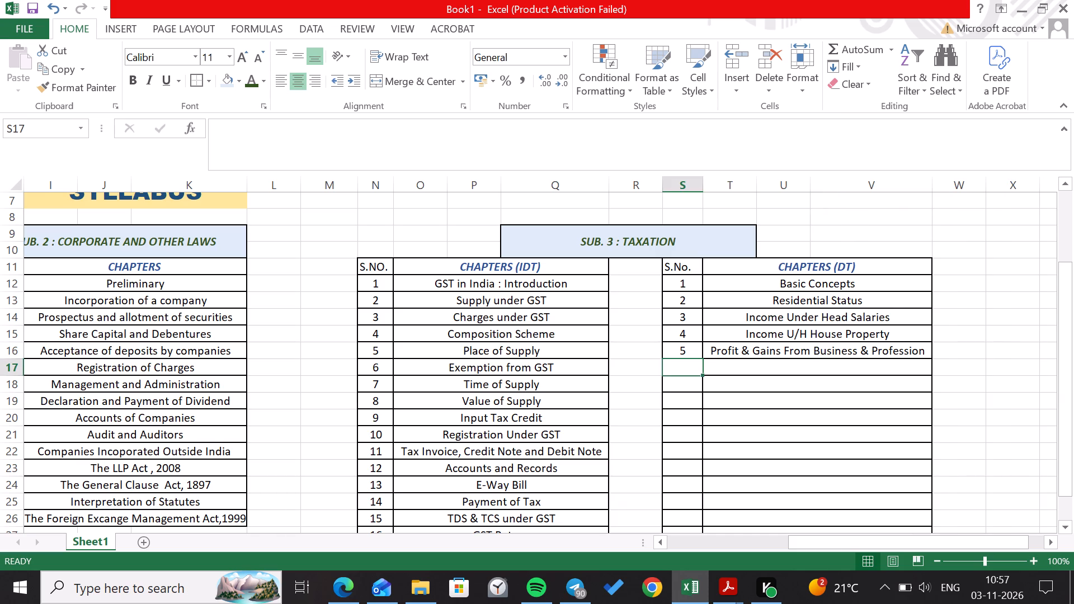
{"action": "key", "text": "6"}
{"action": "key", "text": "Down"}
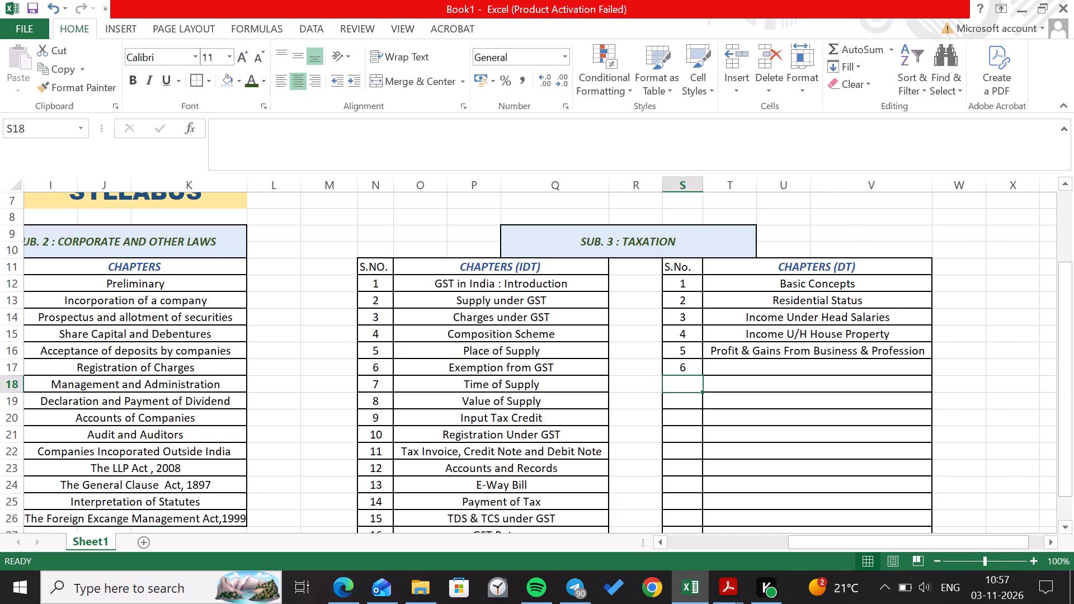
Enter serial numbers 7 through 13 in cells S18 to S24 of the DT table.
{"action": "key", "text": "Down"}
{"action": "key", "text": "7"}
{"action": "key", "text": "BackSpace"}
{"action": "key", "text": "BackSpace"}
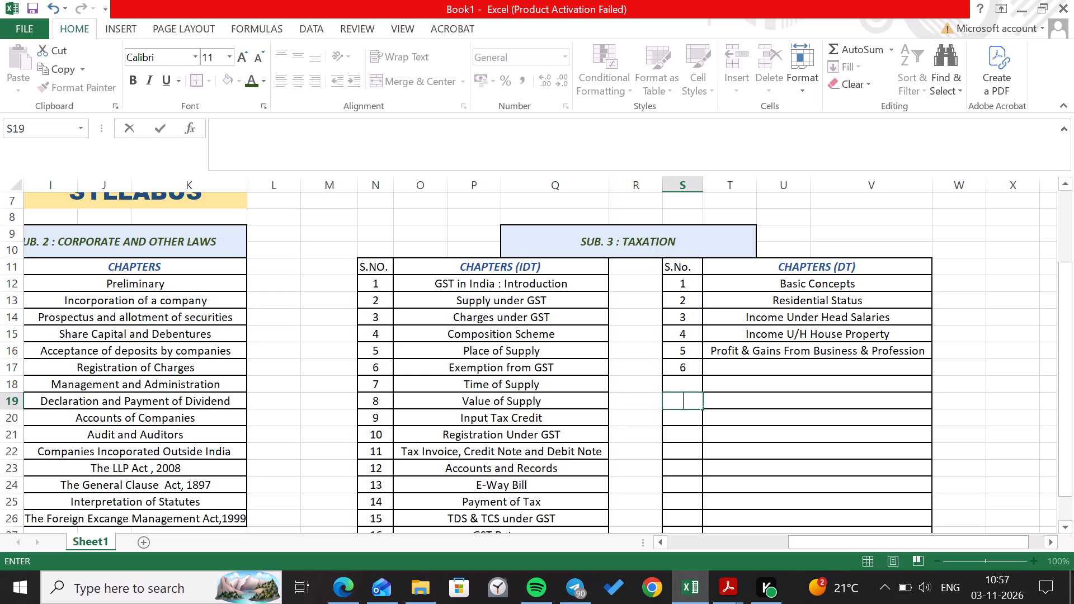
{"action": "key", "text": "Up"}
{"action": "key", "text": "7"}
{"action": "key", "text": "Down"}
{"action": "key", "text": "8"}
{"action": "key", "text": "Down"}
{"action": "key", "text": "9"}
{"action": "key", "text": "Down"}
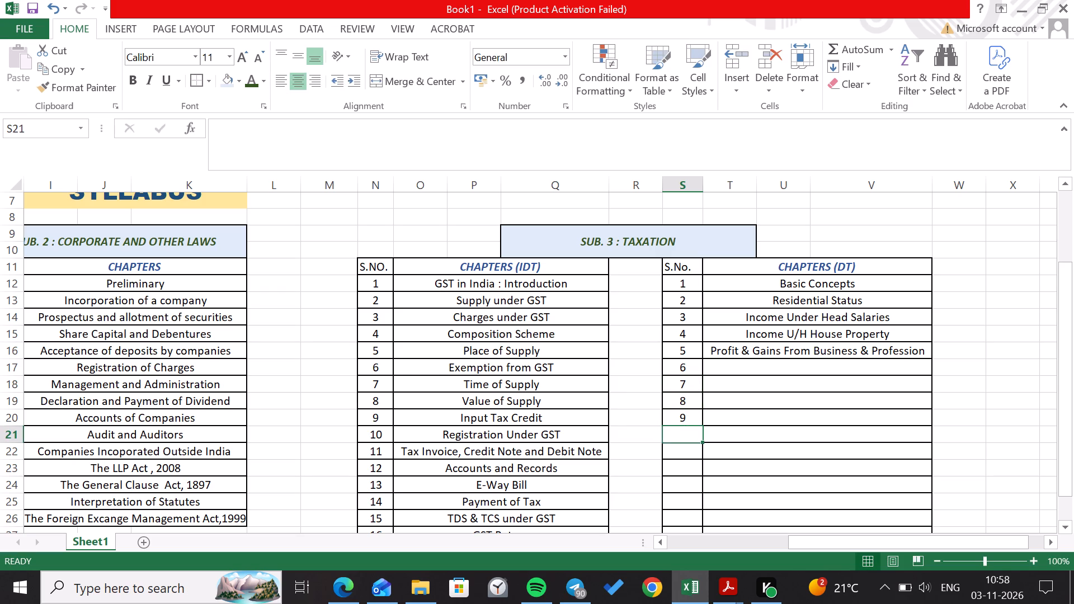
{"action": "type", "text": "10"}
{"action": "key", "text": "Down"}
{"action": "type", "text": "11"}
{"action": "key", "text": "Down"}
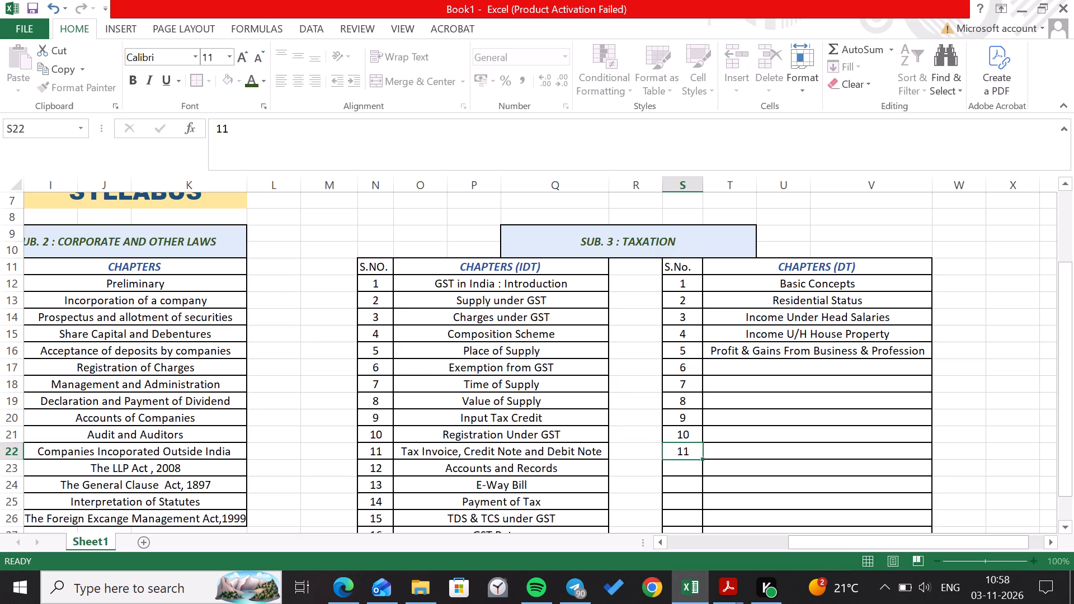
{"action": "type", "text": "12"}
{"action": "key", "text": "Down"}
{"action": "type", "text": "13"}
{"action": "key", "text": "Down"}
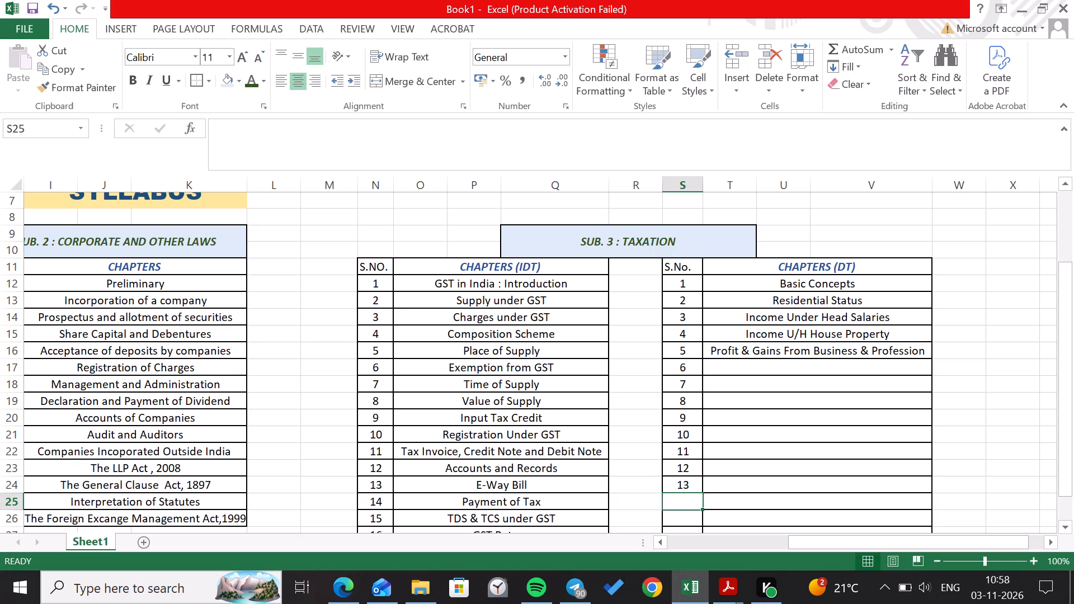
Enter "Capital Gains" as the sixth chapter of the DT table in T17.
{"action": "left_click", "coordinate": [774, 365]}
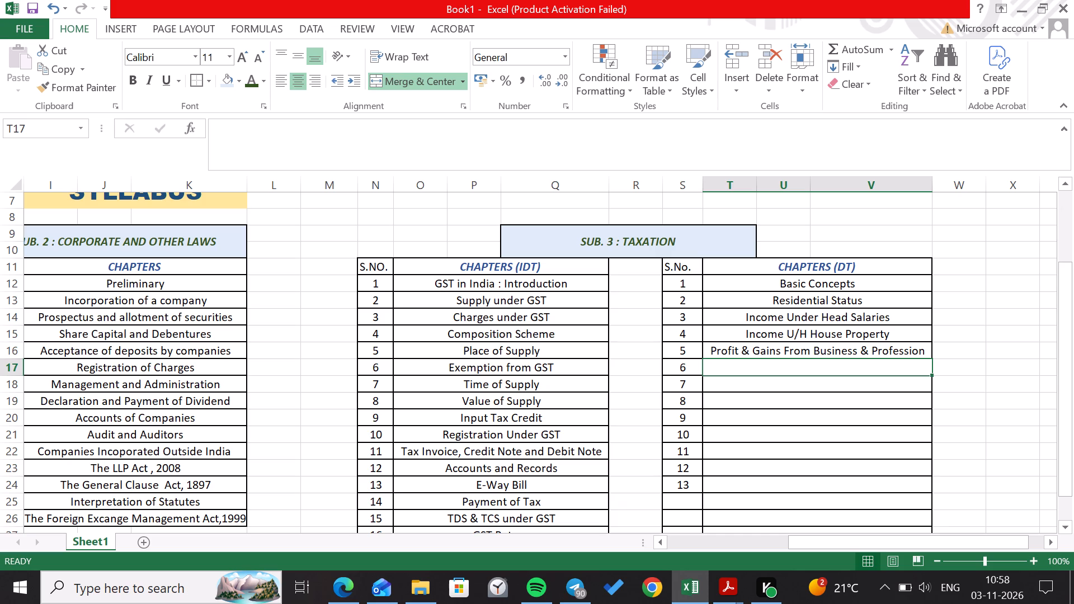
{"action": "key", "text": "shift+c"}
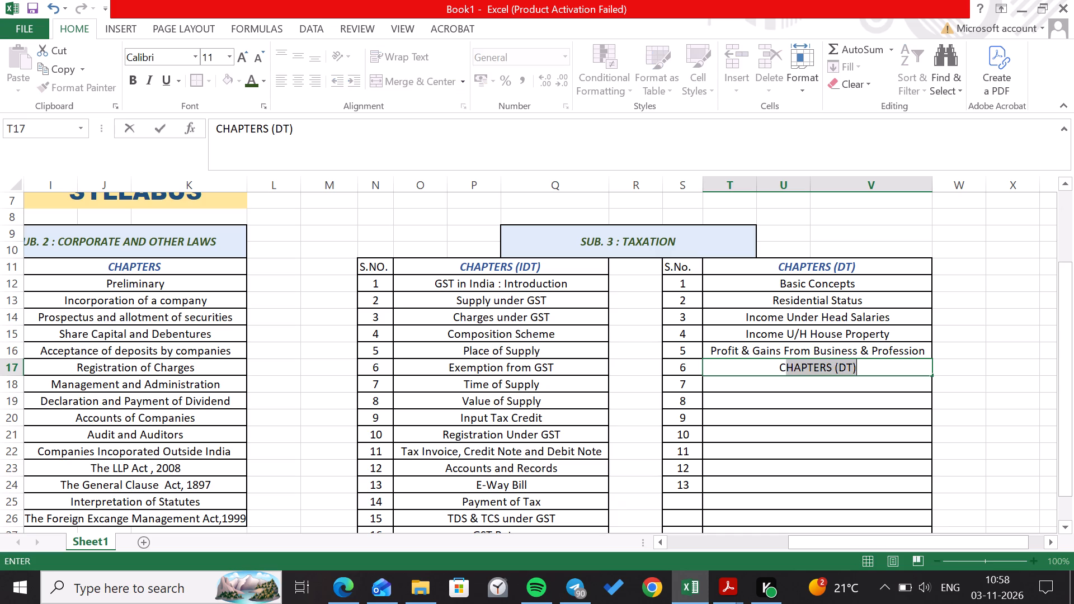
{"action": "type", "text": "apita;"}
{"action": "key", "text": "BackSpace"}
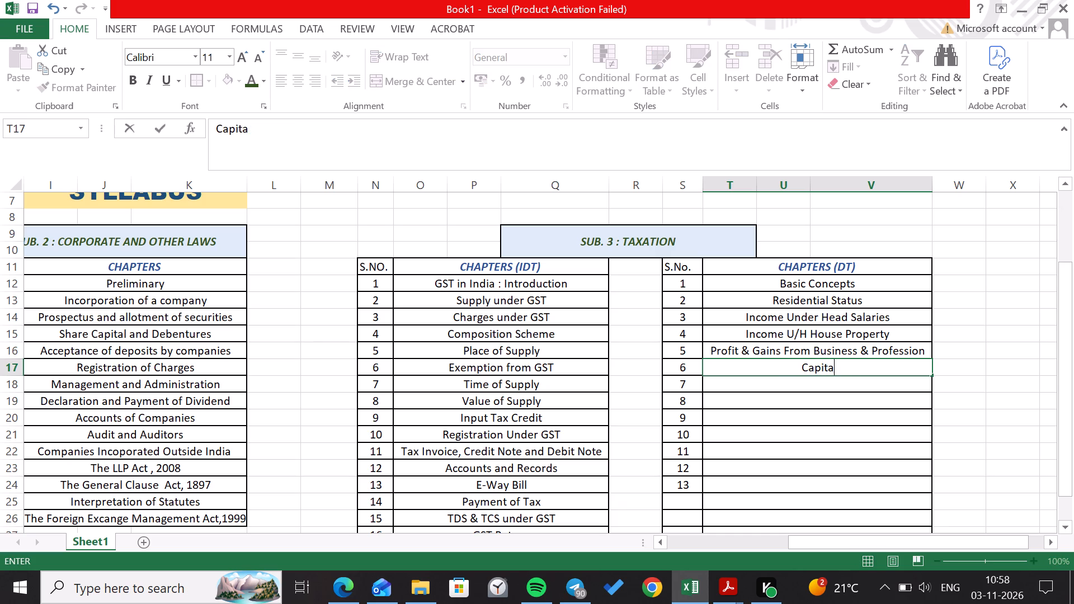
{"action": "type", "text": "l Gain"}
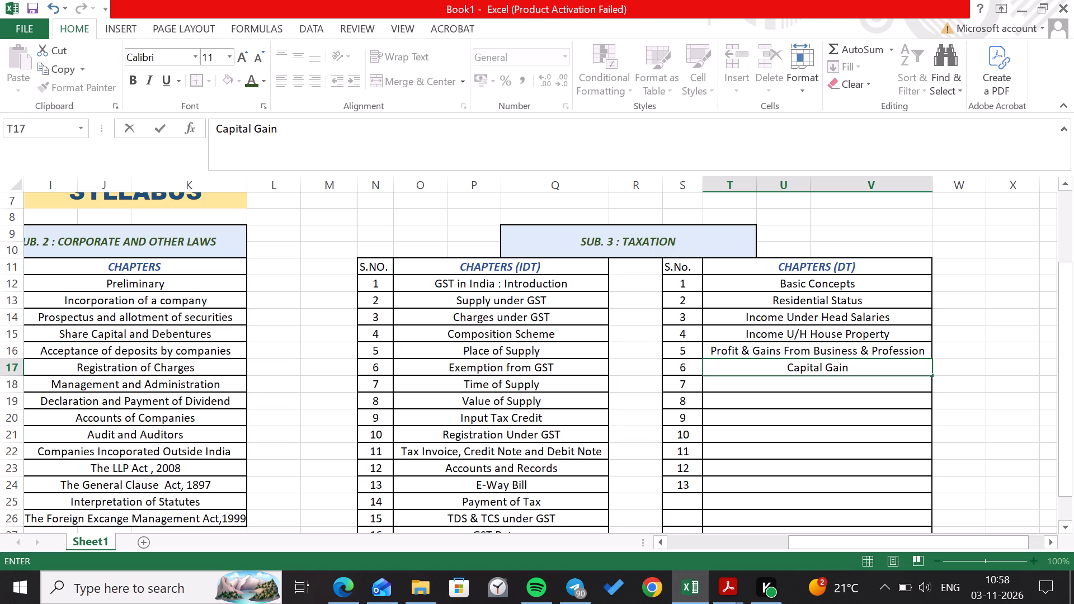
{"action": "key", "text": "s"}
{"action": "key", "text": "Down"}
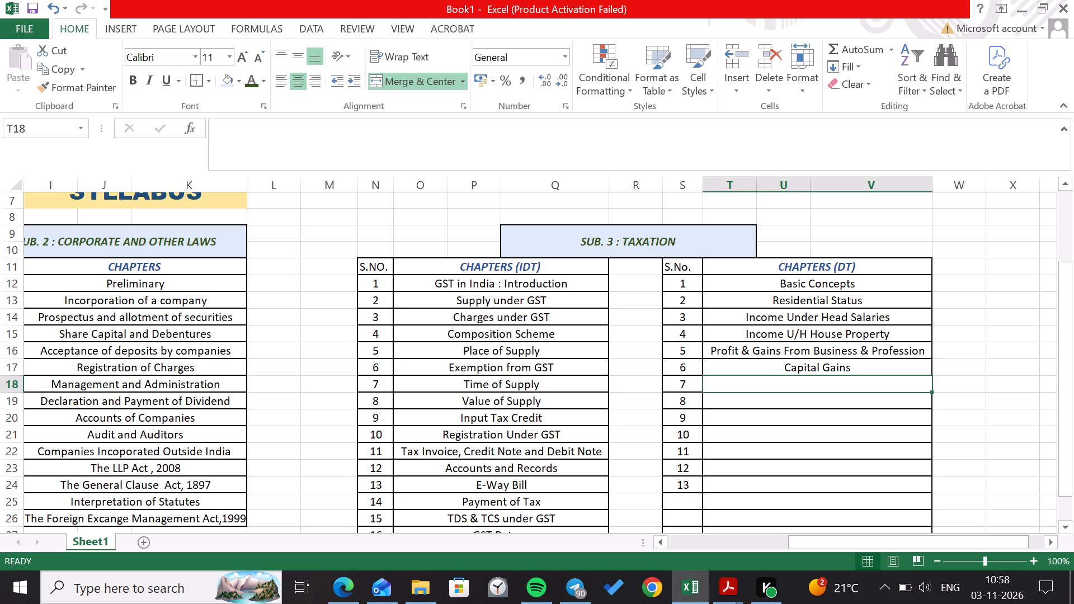
Enter "Income Under Head Other Source" as the seventh chapter of the DT table in T18.
{"action": "scroll", "coordinate": [607, 278], "scroll_direction": "down", "scroll_amount": 3}
{"action": "scroll", "coordinate": [609, 278], "scroll_direction": "up", "scroll_amount": 2}
{"action": "scroll", "coordinate": [609, 278], "scroll_direction": "down", "scroll_amount": 2}
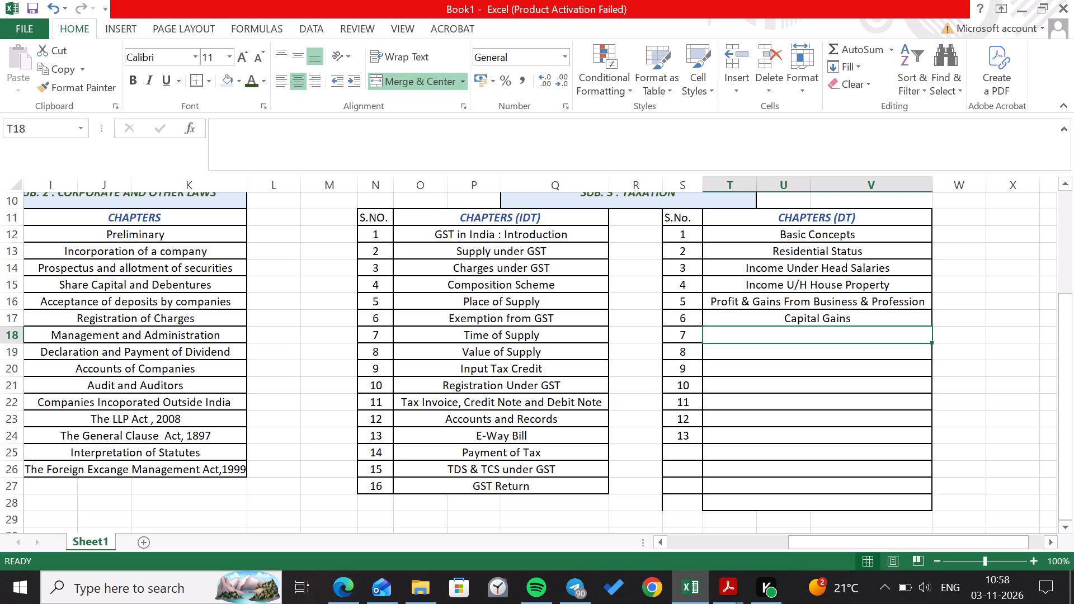
{"action": "type", "text": "Income"}
{"action": "key", "text": "space"}
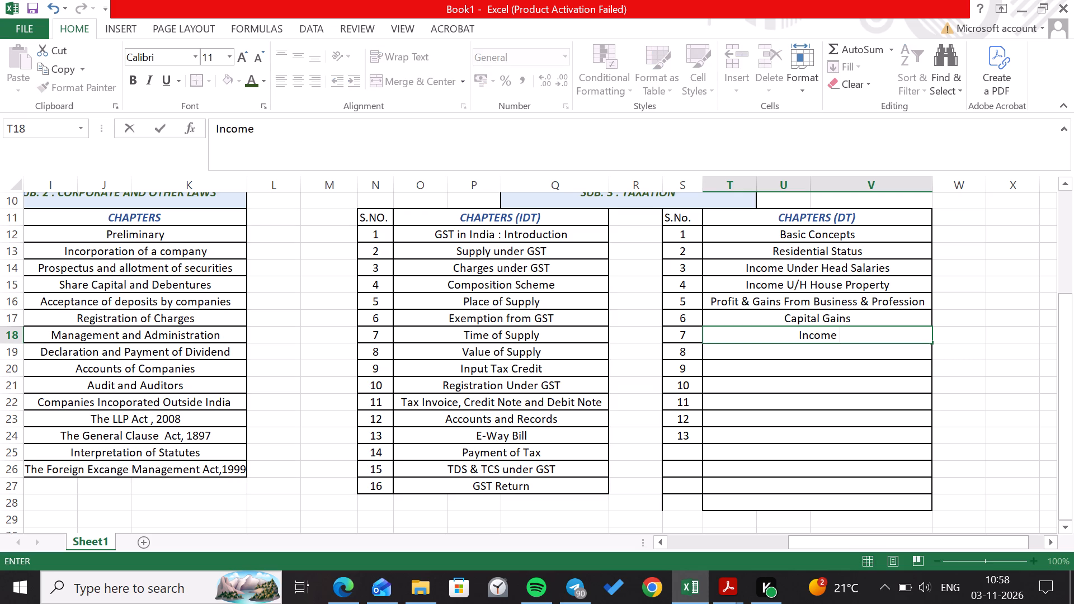
{"action": "type", "text": "Under"}
{"action": "key", "text": "space"}
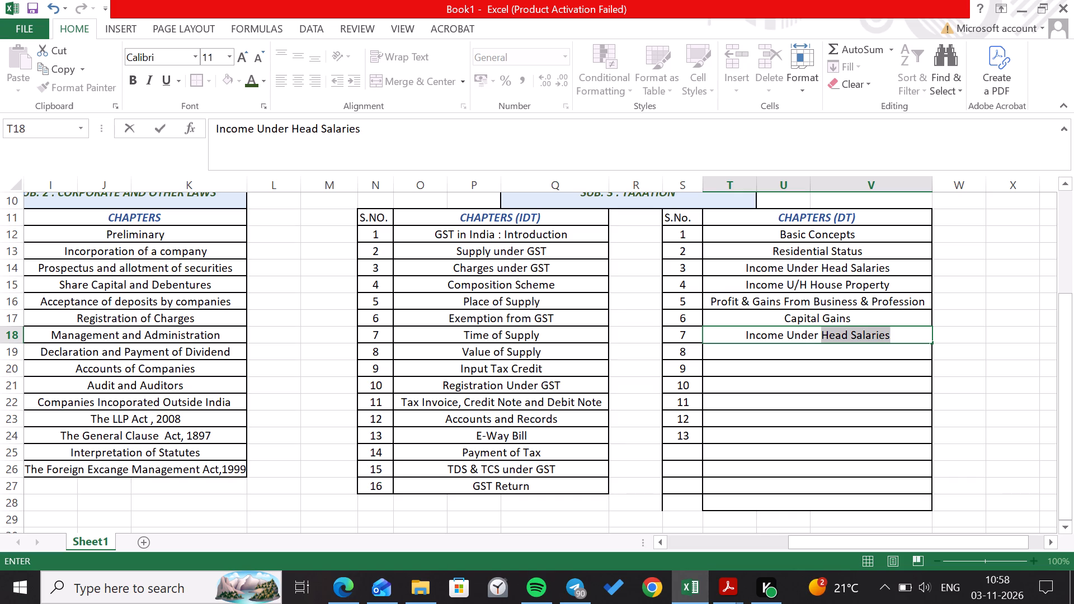
{"action": "type", "text": "Head"}
{"action": "key", "text": "space"}
{"action": "type", "text": "Other"}
{"action": "key", "text": "space"}
{"action": "type", "text": "Sourn"}
{"action": "key", "text": "BackSpace"}
{"action": "type", "text": "ce"}
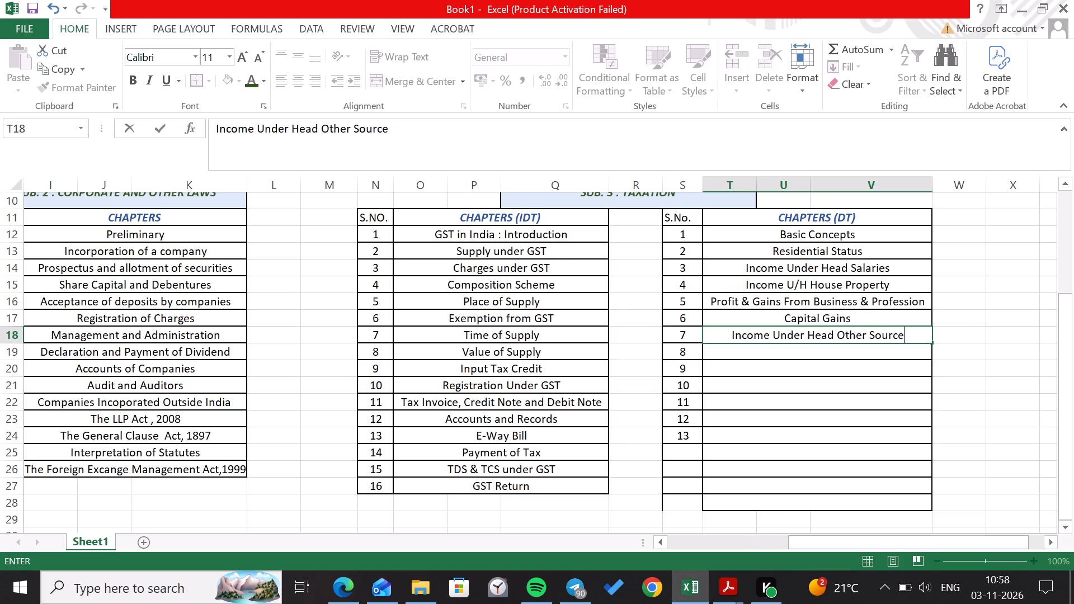
{"action": "key", "text": "Down"}
Enter "Clubbing Of Income" as the eighth chapter of the DT table in T19.
{"action": "scroll", "coordinate": [842, 341], "scroll_direction": "down", "scroll_amount": 1}
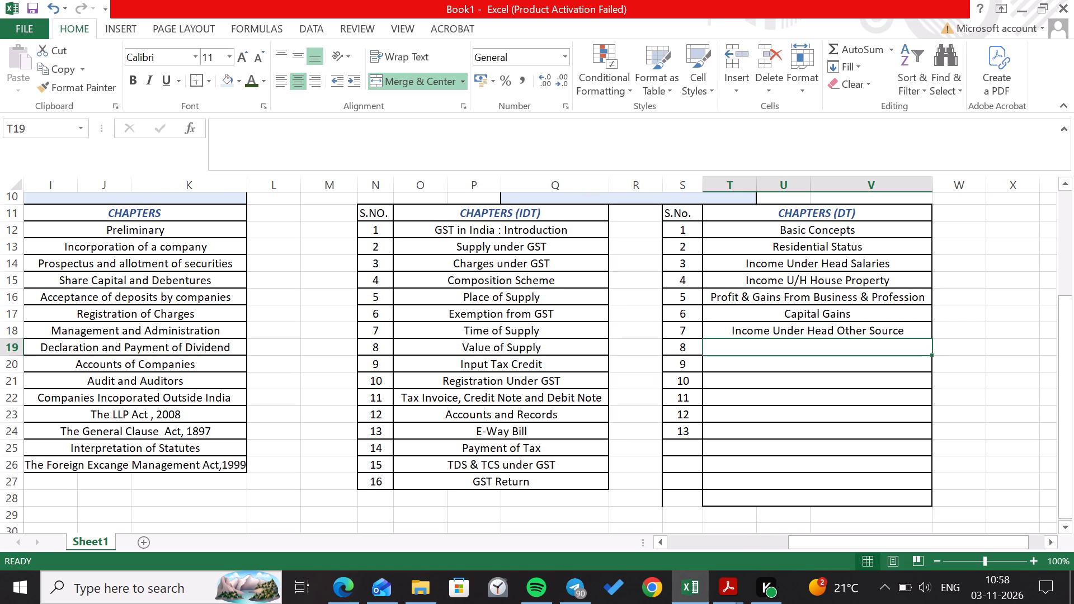
{"action": "scroll", "coordinate": [842, 341], "scroll_direction": "down", "scroll_amount": 3}
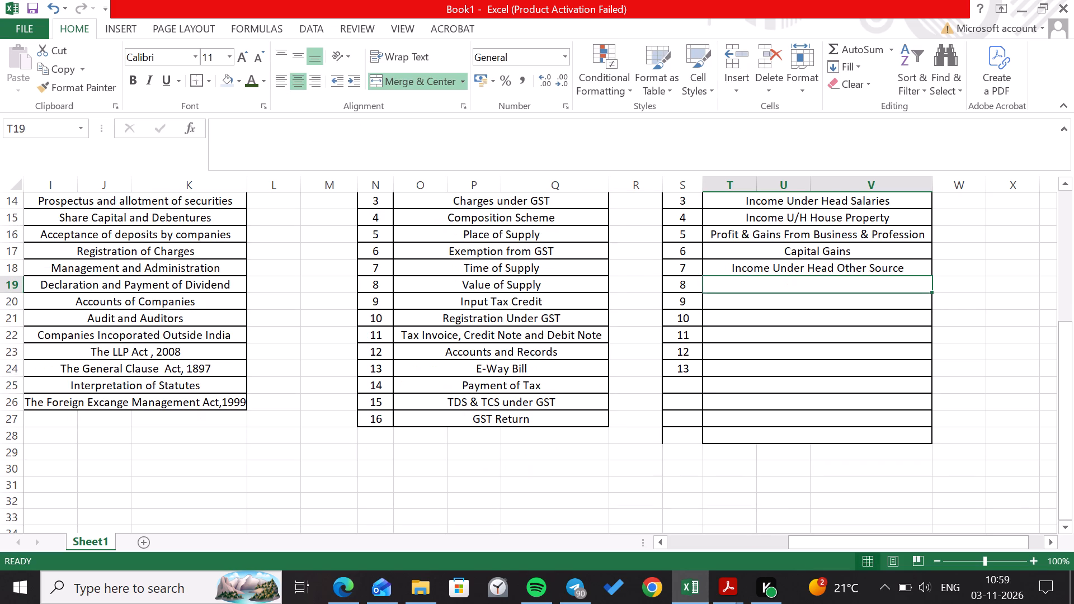
{"action": "type", "text": "Clubbin"}
{"action": "key", "text": "space"}
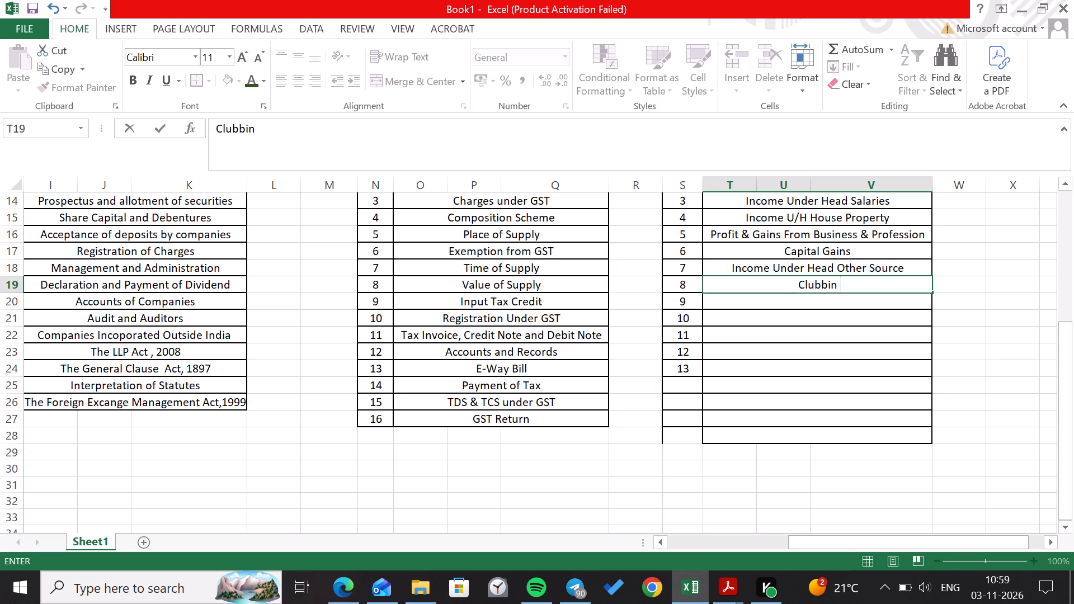
{"action": "key", "text": "BackSpace"}
{"action": "key", "text": "f"}
{"action": "key", "text": "BackSpace"}
{"action": "type", "text": "g"}
{"action": "key", "text": "space"}
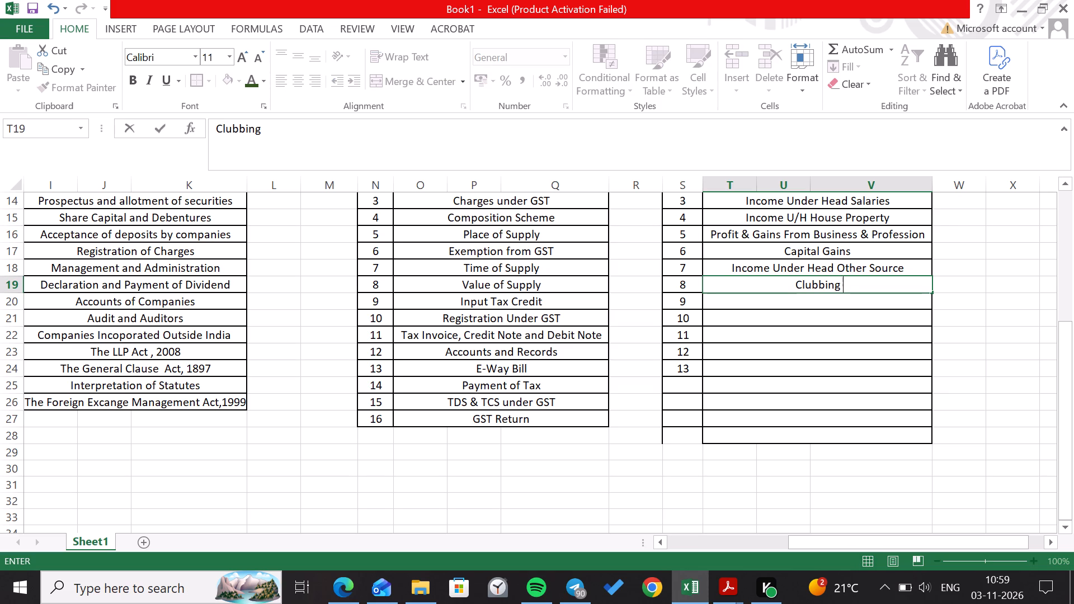
{"action": "key", "text": "shift+o"}
{"action": "type", "text": "f Income"}
{"action": "key", "text": "space"}
{"action": "key", "text": "Down"}
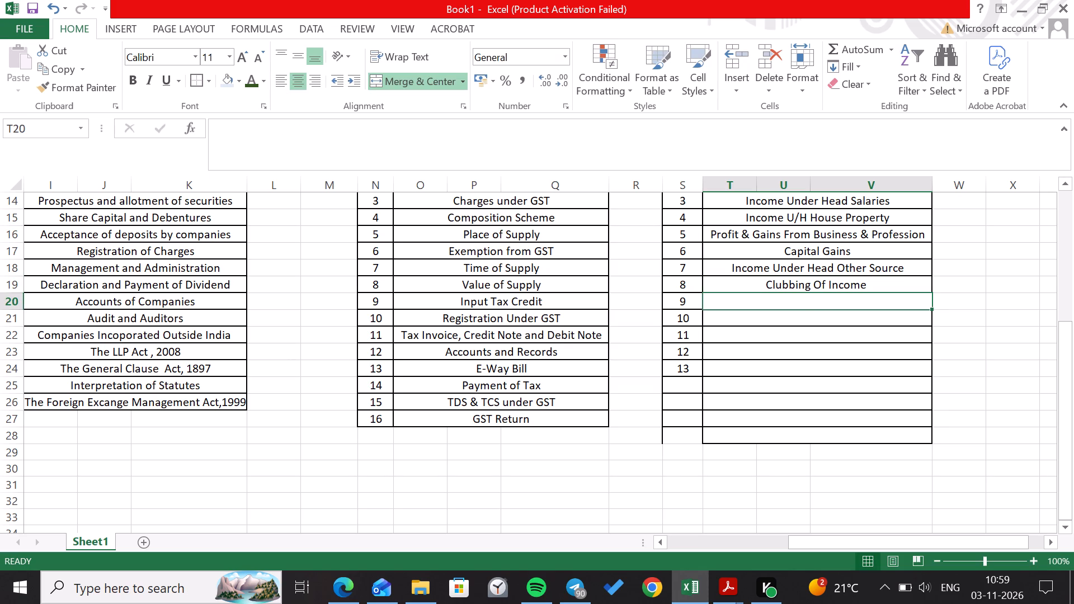
Enter "Set-Off and Carry Forward Of Losses" as the ninth chapter of the DT table in T20.
{"action": "type", "text": "Set"}
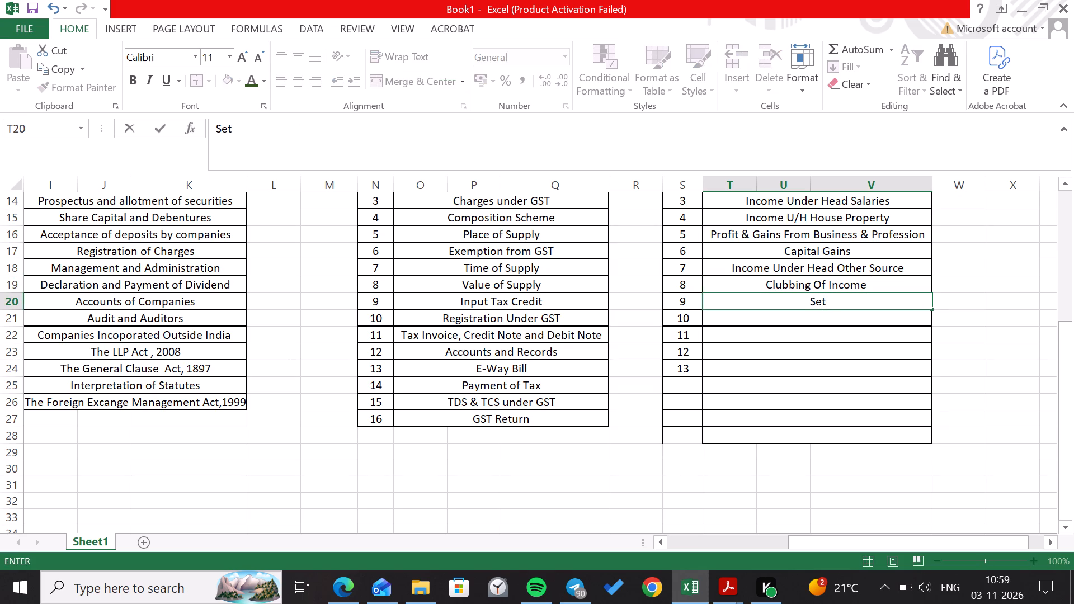
{"action": "type", "text": "-o"}
{"action": "key", "text": "BackSpace"}
{"action": "type", "text": "Off"}
{"action": "key", "text": "space"}
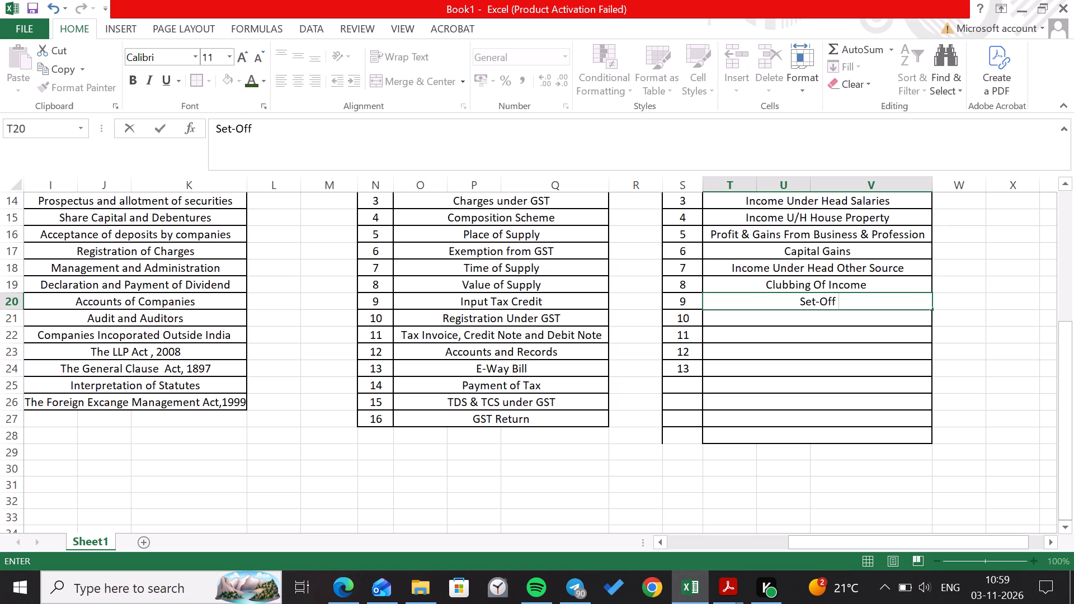
{"action": "type", "text": "and carry"}
{"action": "key", "text": "space"}
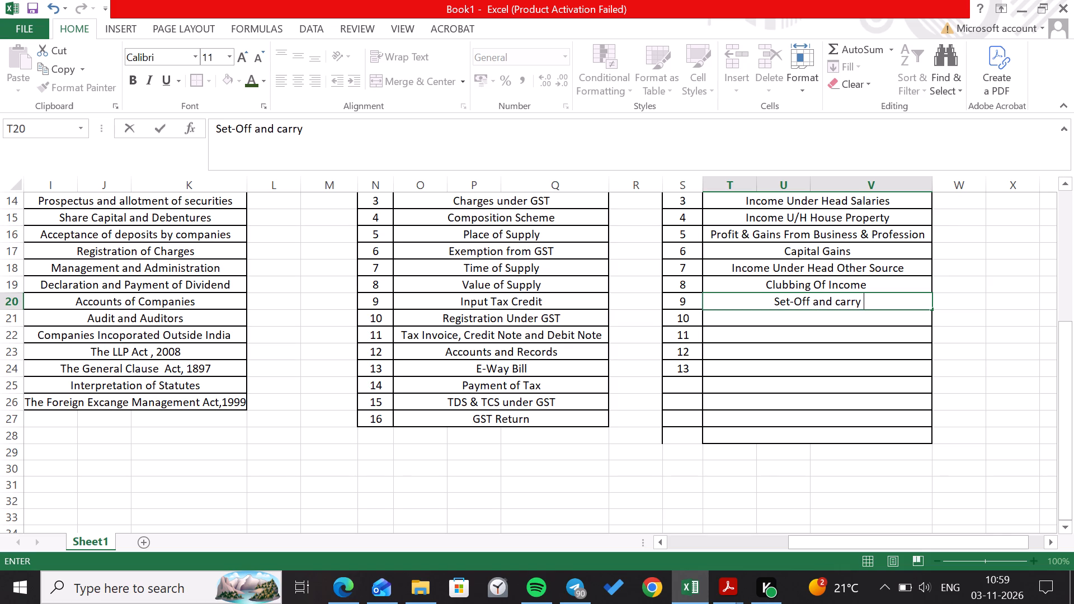
{"action": "type", "text": "Forward"}
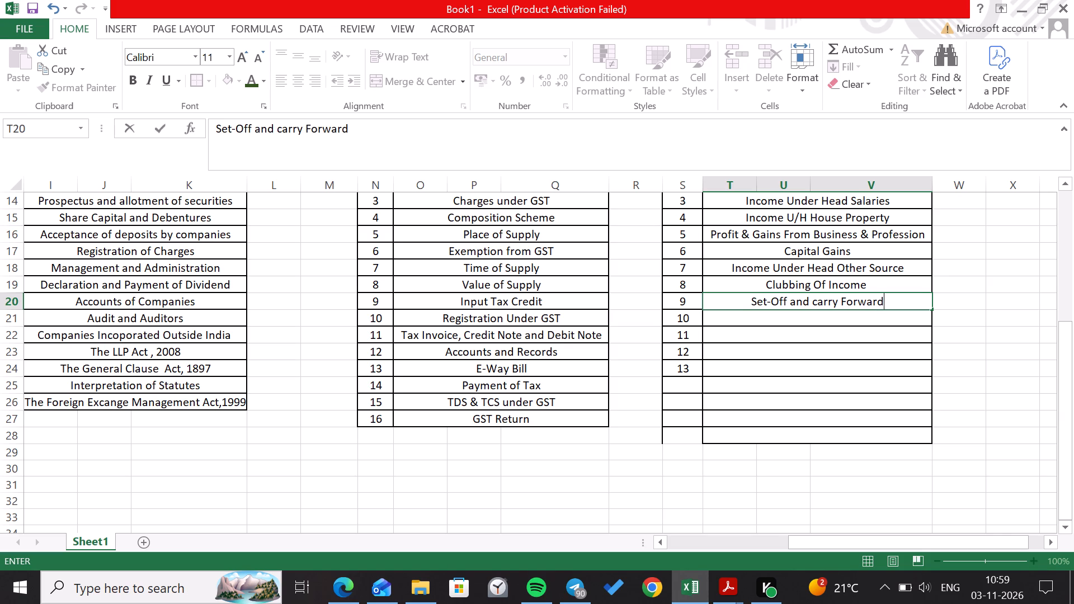
{"action": "left_click", "coordinate": [816, 300]}
{"action": "key", "text": "BackSpace"}
{"action": "key", "text": "shift+c"}
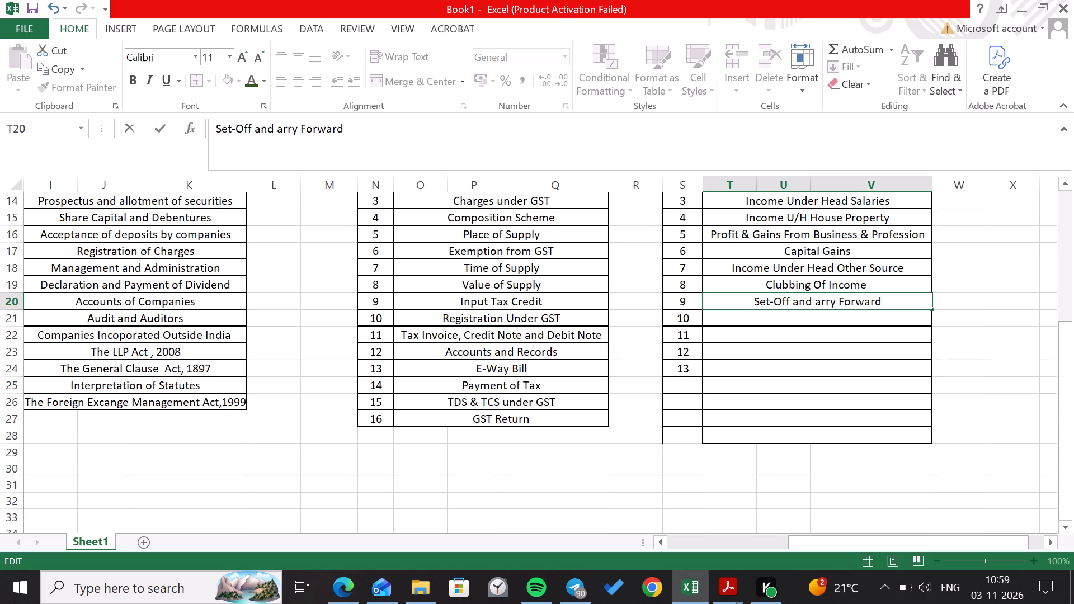
{"action": "left_click", "coordinate": [897, 301]}
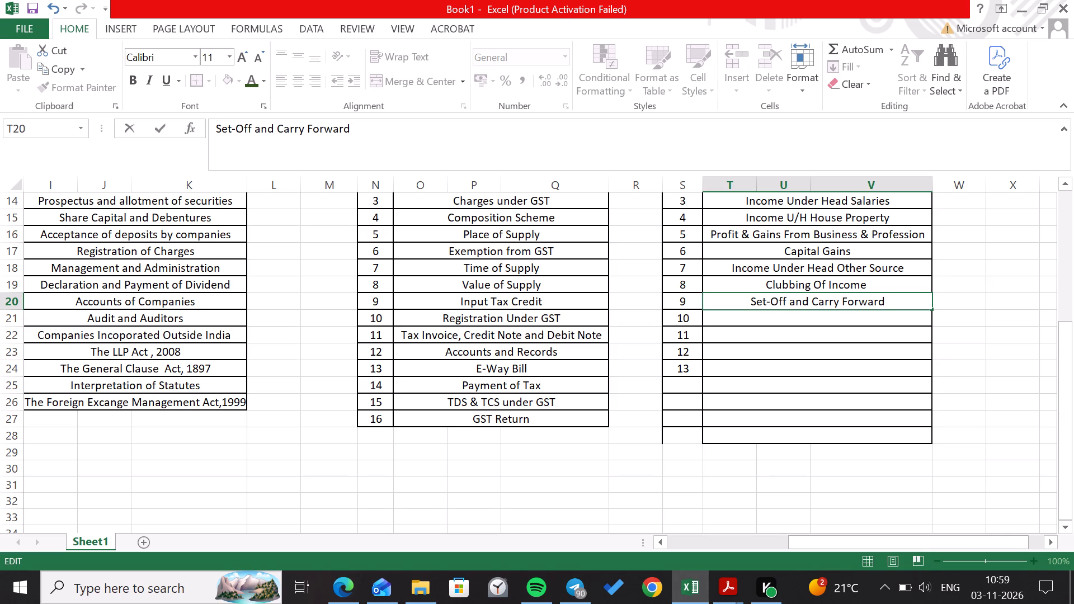
{"action": "key", "text": "space"}
{"action": "type", "text": "Of"}
{"action": "key", "text": "space"}
{"action": "type", "text": "Losses"}
{"action": "key", "text": "Down"}
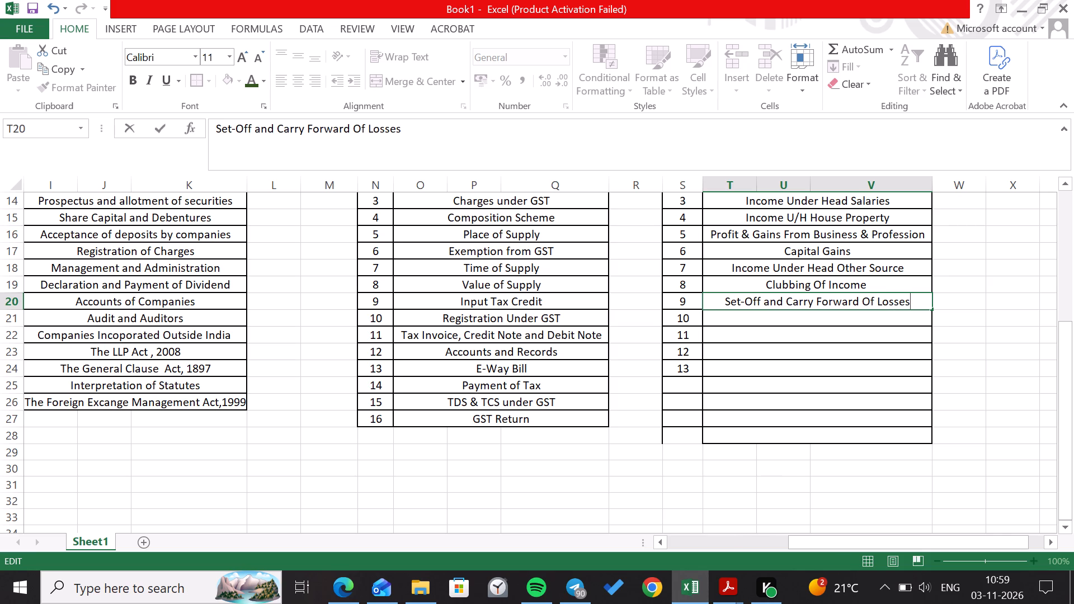
{"action": "left_click", "coordinate": [916, 318]}
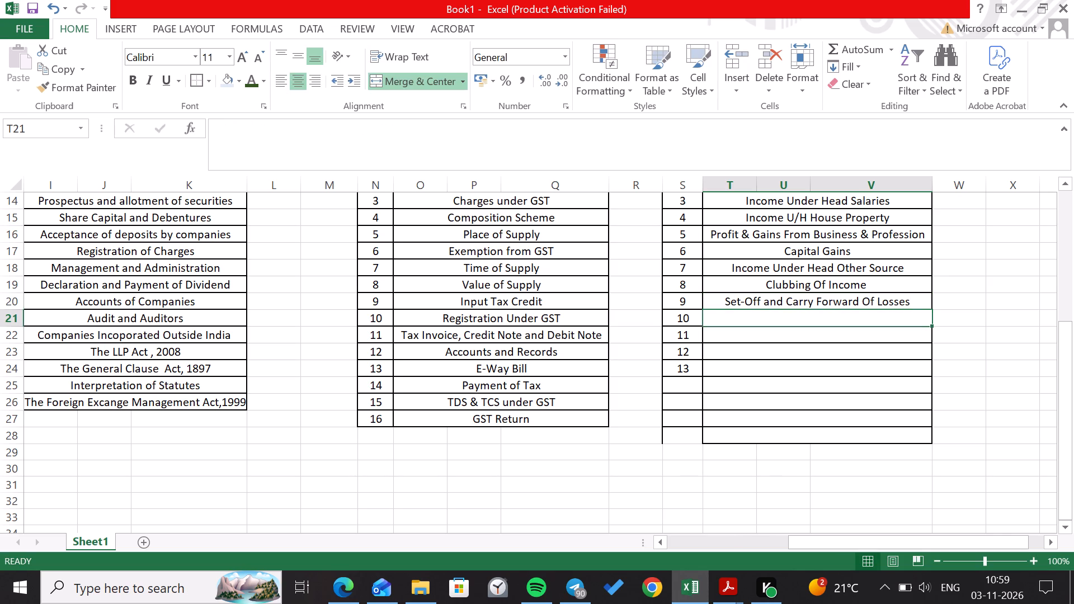
Enter "Deduction from Gross Total Income" as the tenth chapter of the DT table in T21.
{"action": "type", "text": "Deduction"}
{"action": "key", "text": "space"}
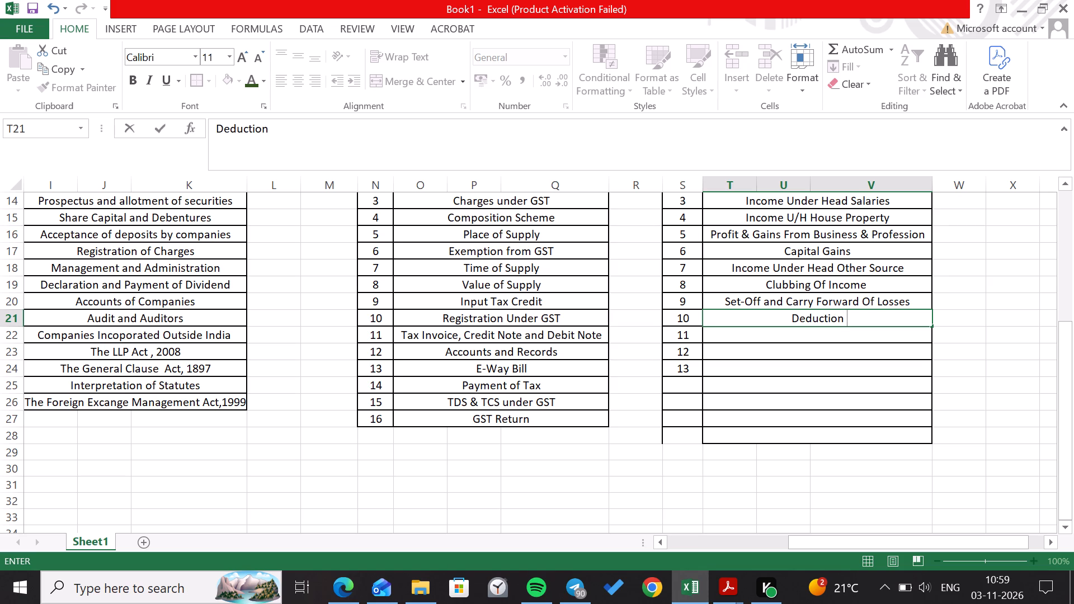
{"action": "type", "text": "from"}
{"action": "key", "text": "space"}
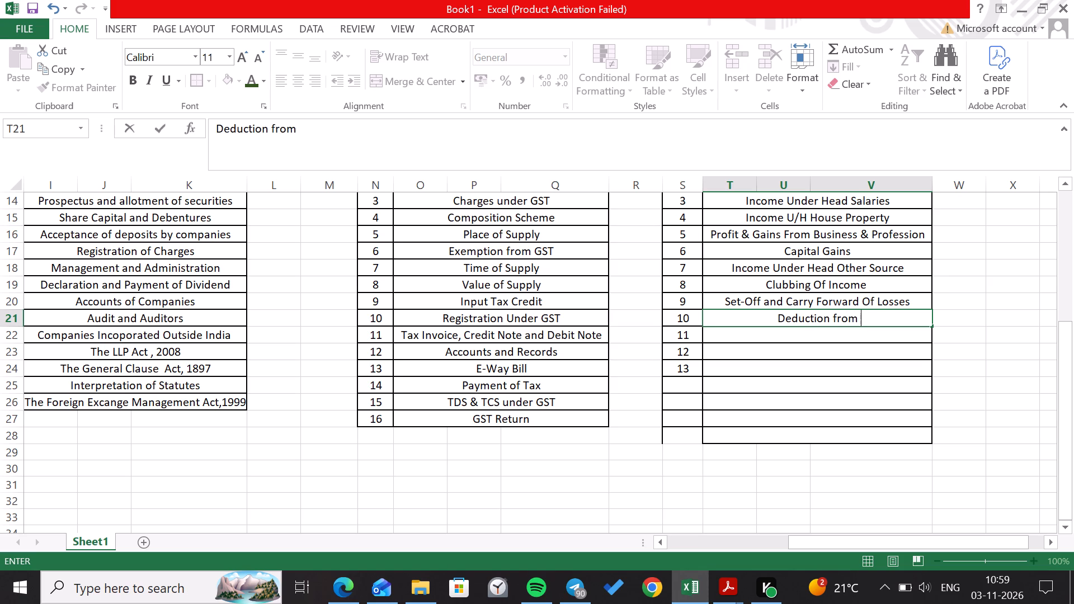
{"action": "type", "text": "Gross"}
{"action": "key", "text": "space"}
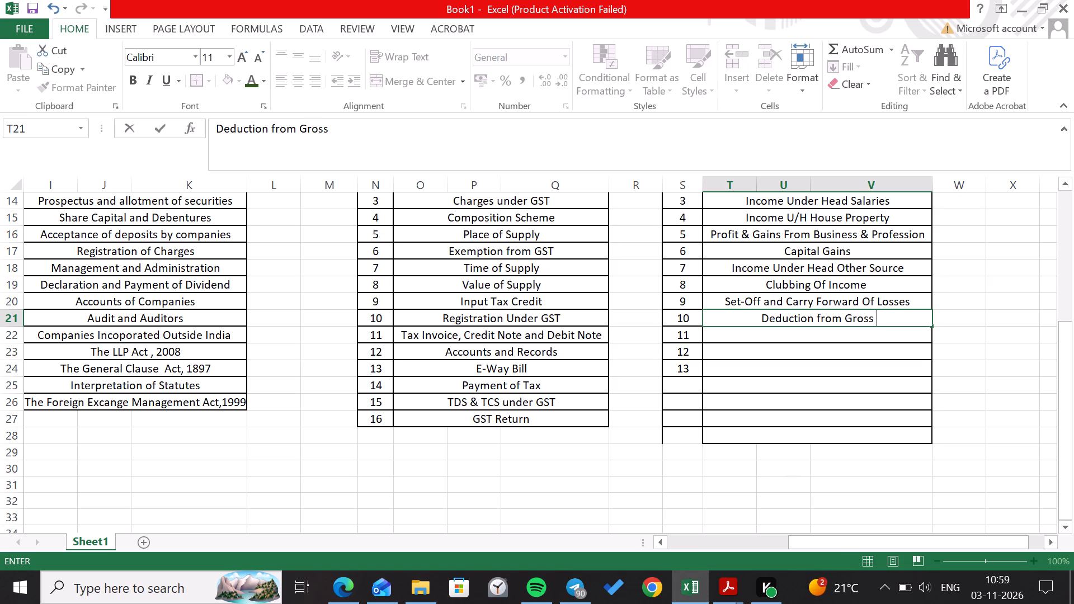
{"action": "type", "text": "Total"}
{"action": "key", "text": "space"}
{"action": "type", "text": "Incom"}
{"action": "key", "text": "e"}
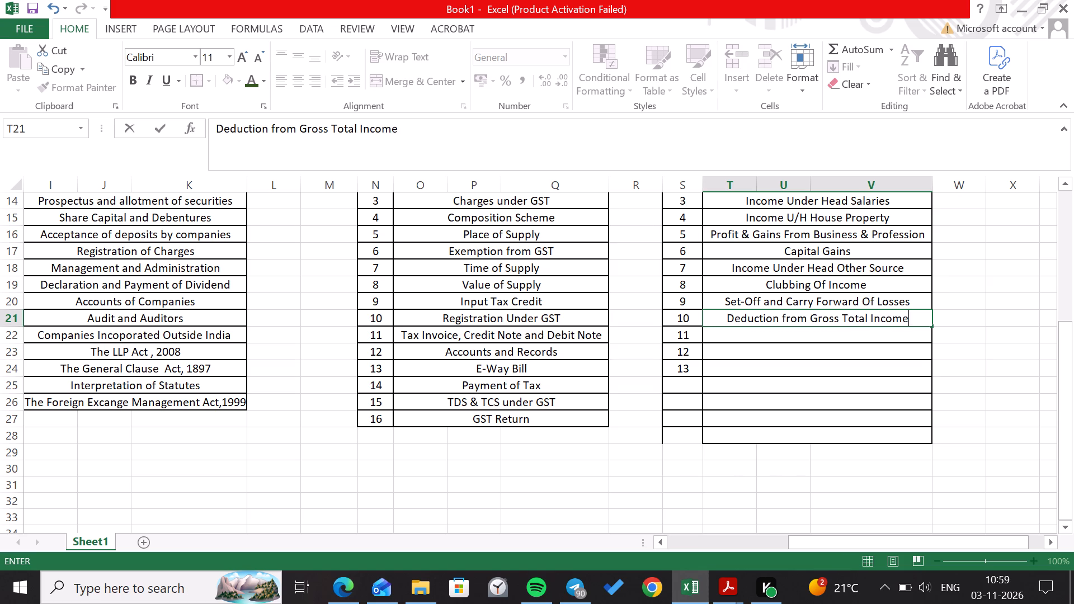
{"action": "key", "text": "Down"}
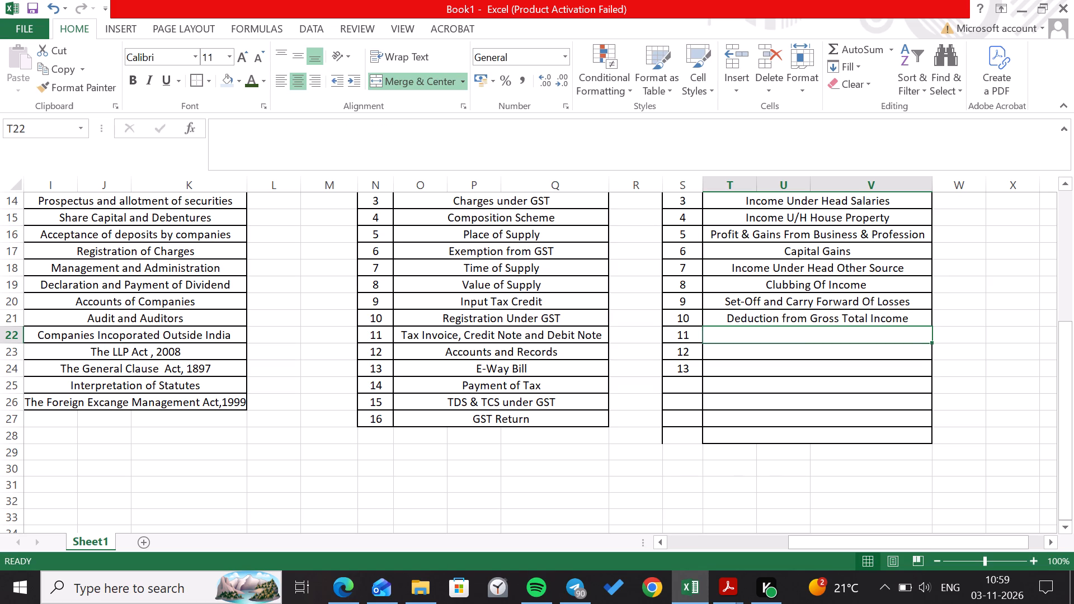
Enter "TDS/TCS/Advance Tax" as the eleventh chapter of the DT table in T22.
{"action": "type", "text": "Tds"}
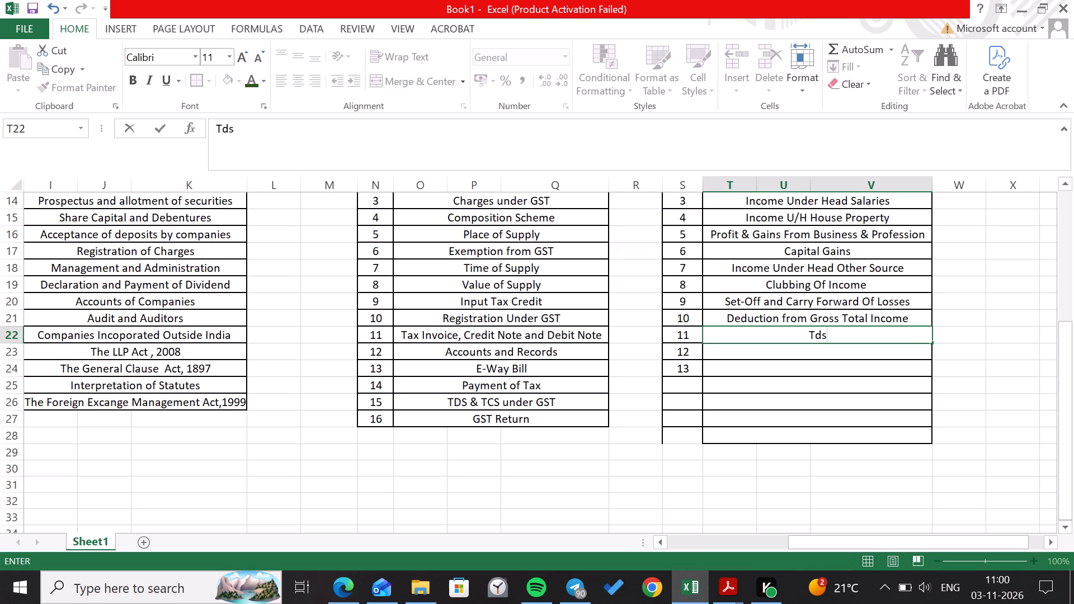
{"action": "key", "text": "slash"}
{"action": "key", "text": "BackSpace"}
{"action": "key", "text": "BackSpace"}
{"action": "key", "text": "BackSpace"}
{"action": "type", "text": "DS"}
{"action": "type", "text": "/"}
{"action": "key", "text": "space"}
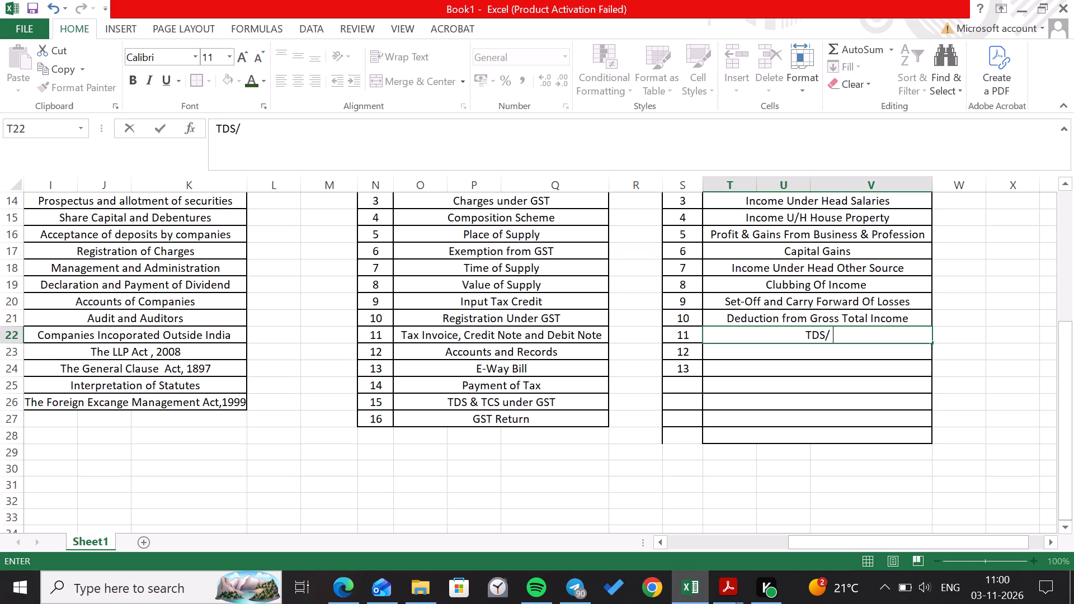
{"action": "key", "text": "BackSpace"}
{"action": "type", "text": "Tc"}
{"action": "key", "text": "BackSpace"}
{"action": "type", "text": "CS"}
{"action": "key", "text": "space"}
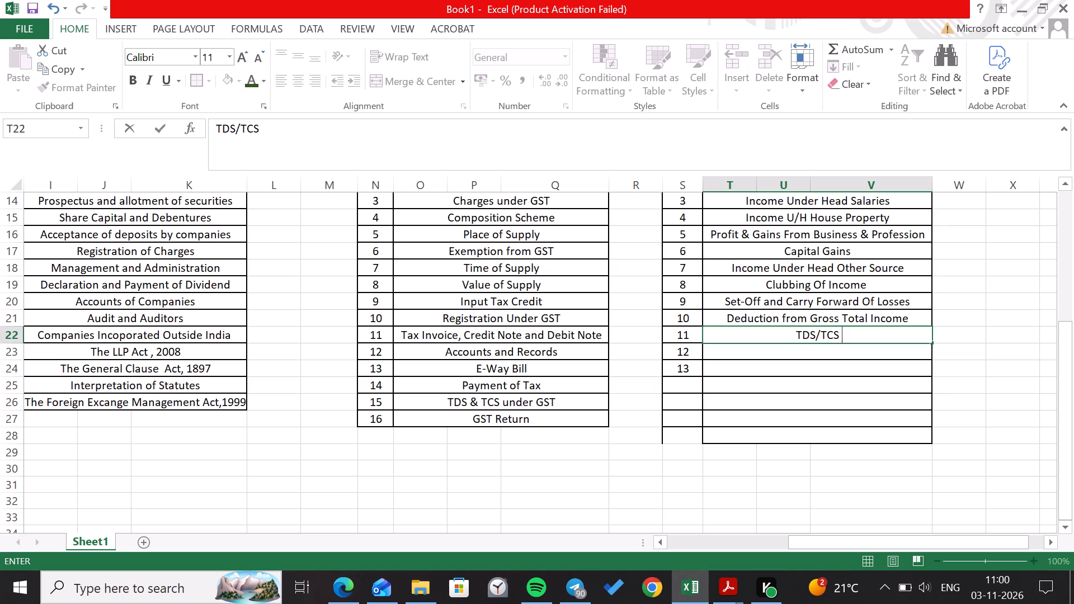
{"action": "key", "text": "BackSpace"}
{"action": "type", "text": "?"}
{"action": "key", "text": "space"}
{"action": "key", "text": "BackSpace"}
{"action": "key", "text": "BackSpace"}
{"action": "type", "text": "/"}
{"action": "key", "text": "space"}
{"action": "key", "text": "BackSpace"}
{"action": "type", "text": "Adva"}
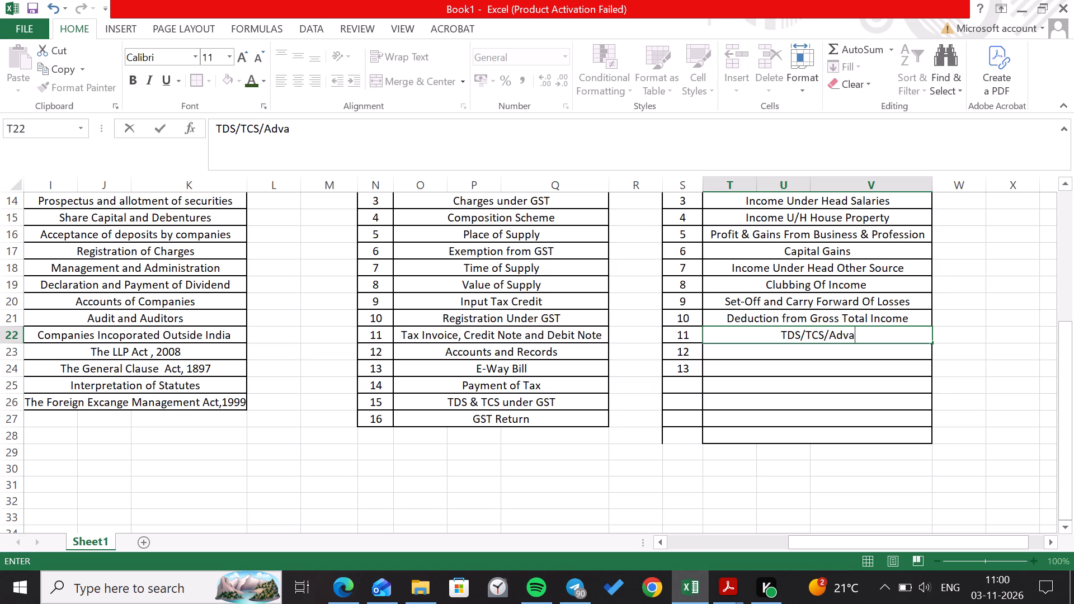
{"action": "type", "text": "nce"}
{"action": "key", "text": "space"}
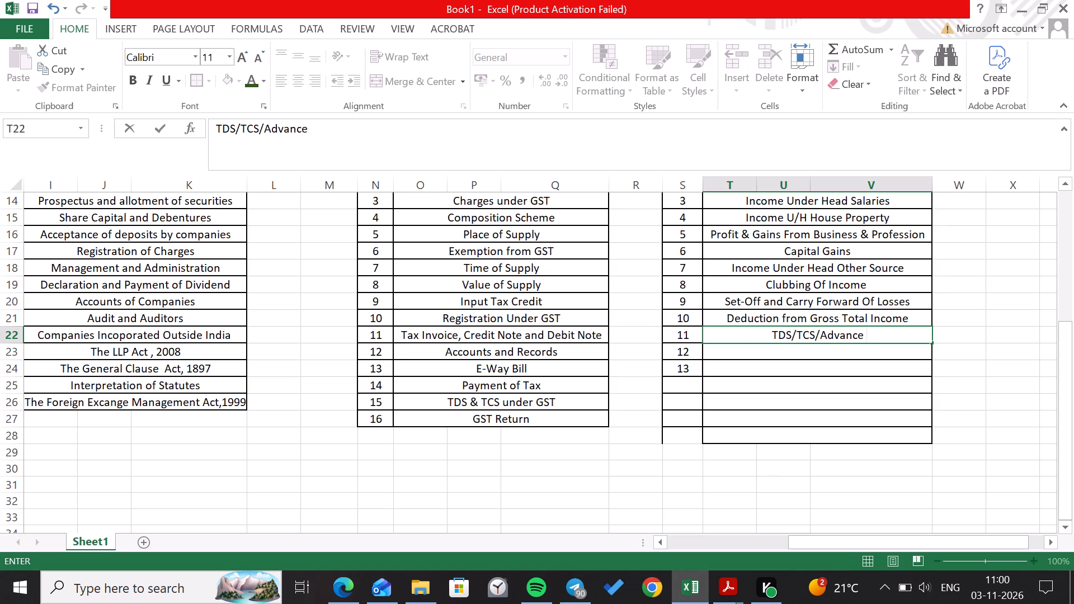
{"action": "type", "text": "Tax"}
{"action": "left_click", "coordinate": [892, 360]}
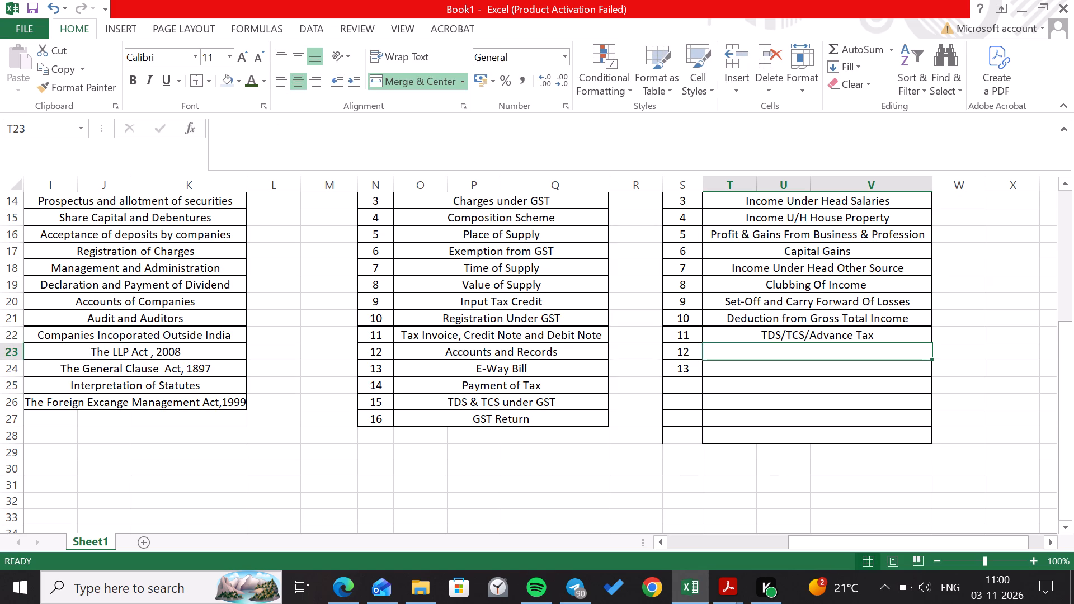
Enter "Return Of Income" as the twelfth chapter of the DT table in T23.
{"action": "type", "text": "Retur"}
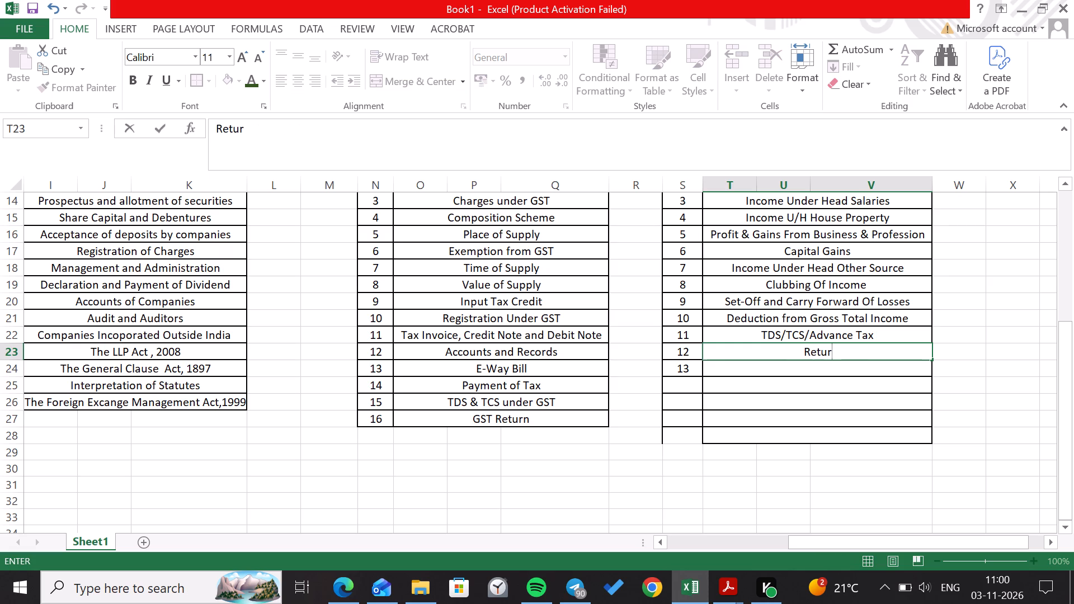
{"action": "key", "text": "BackSpace"}
{"action": "type", "text": "rn"}
{"action": "key", "text": "space"}
{"action": "type", "text": "Of"}
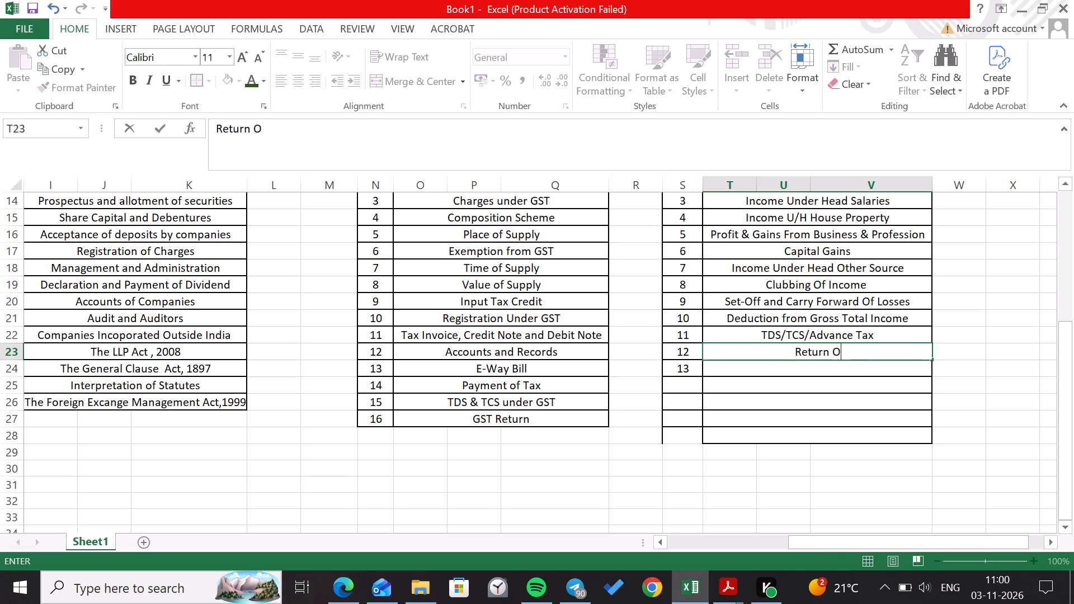
{"action": "key", "text": "space"}
{"action": "type", "text": "Income"}
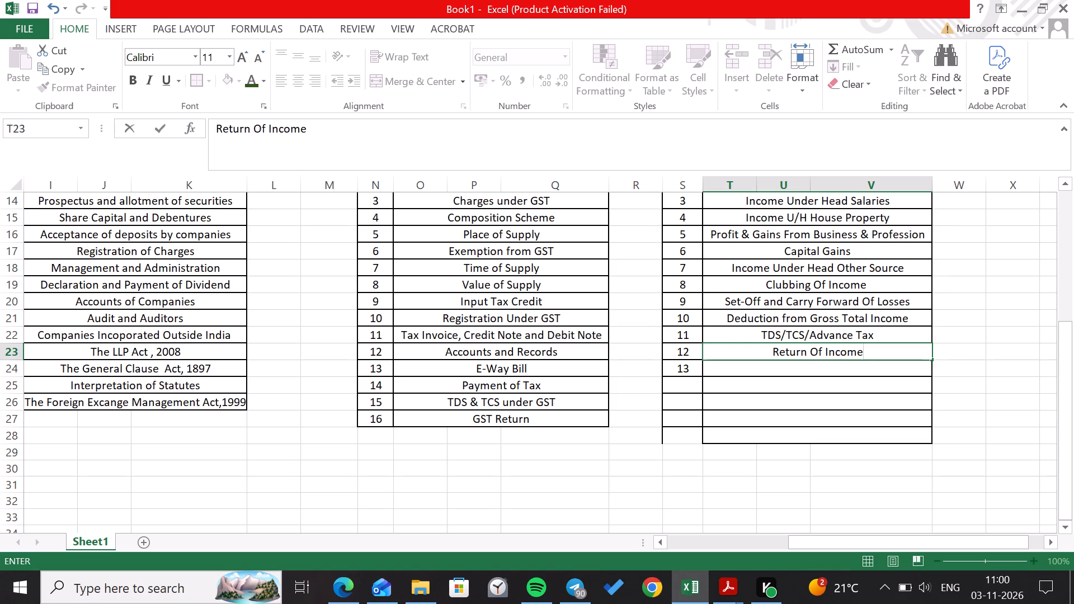
{"action": "left_click", "coordinate": [678, 377]}
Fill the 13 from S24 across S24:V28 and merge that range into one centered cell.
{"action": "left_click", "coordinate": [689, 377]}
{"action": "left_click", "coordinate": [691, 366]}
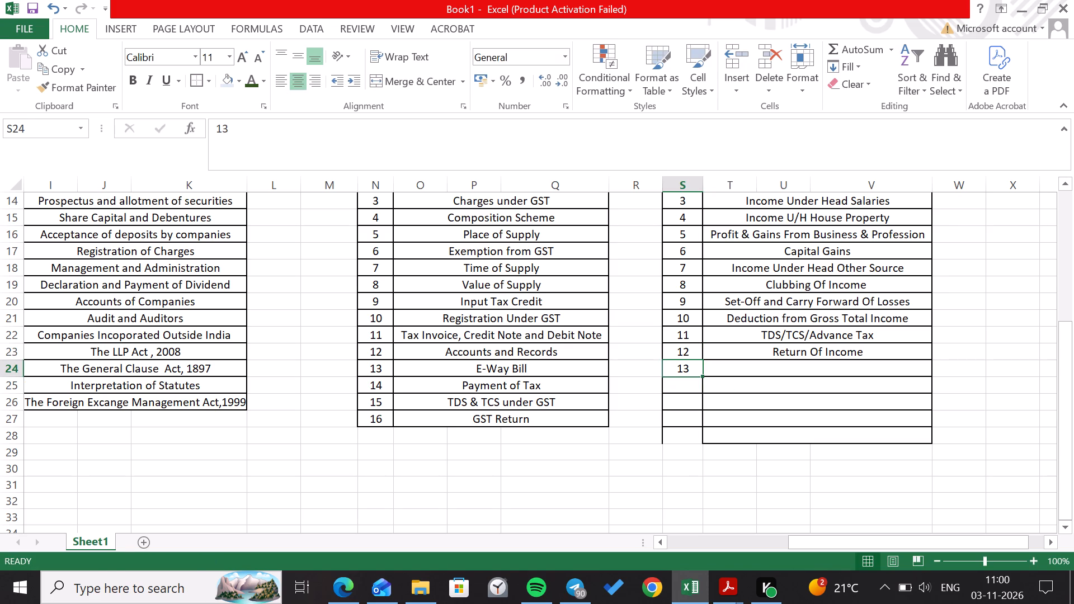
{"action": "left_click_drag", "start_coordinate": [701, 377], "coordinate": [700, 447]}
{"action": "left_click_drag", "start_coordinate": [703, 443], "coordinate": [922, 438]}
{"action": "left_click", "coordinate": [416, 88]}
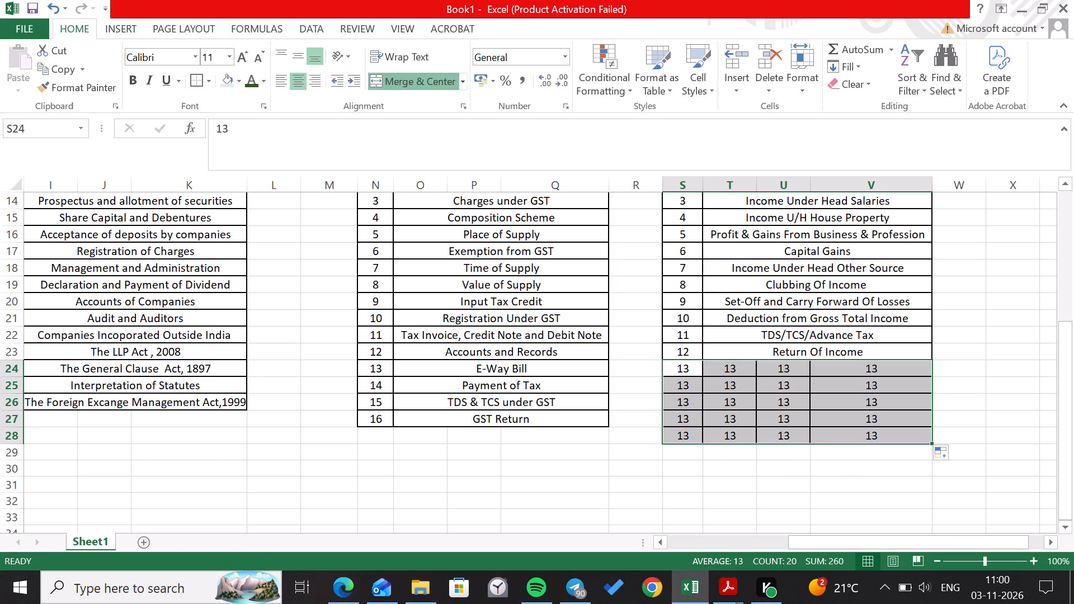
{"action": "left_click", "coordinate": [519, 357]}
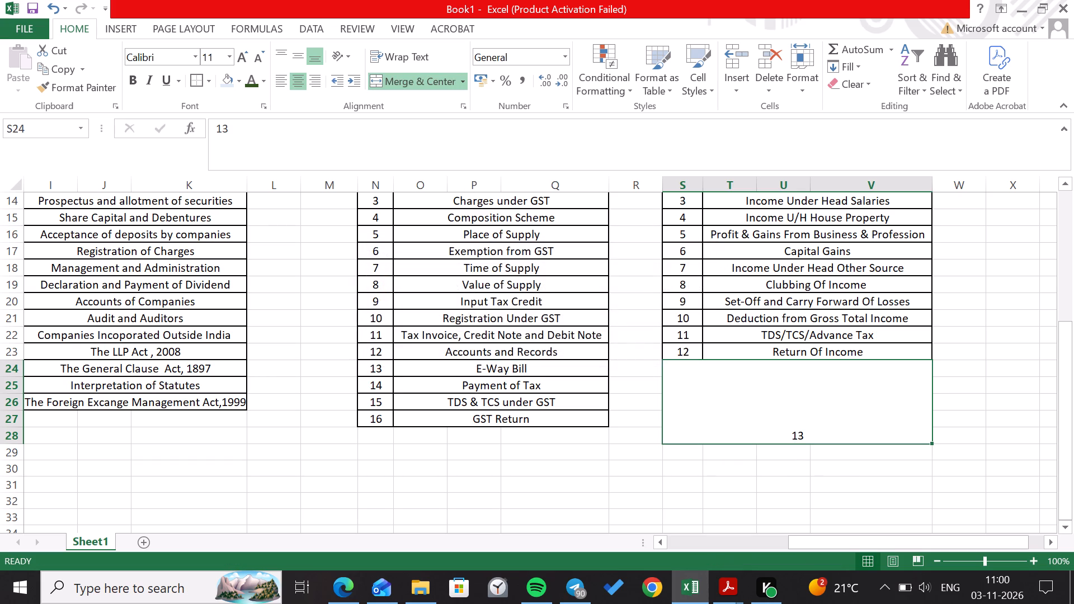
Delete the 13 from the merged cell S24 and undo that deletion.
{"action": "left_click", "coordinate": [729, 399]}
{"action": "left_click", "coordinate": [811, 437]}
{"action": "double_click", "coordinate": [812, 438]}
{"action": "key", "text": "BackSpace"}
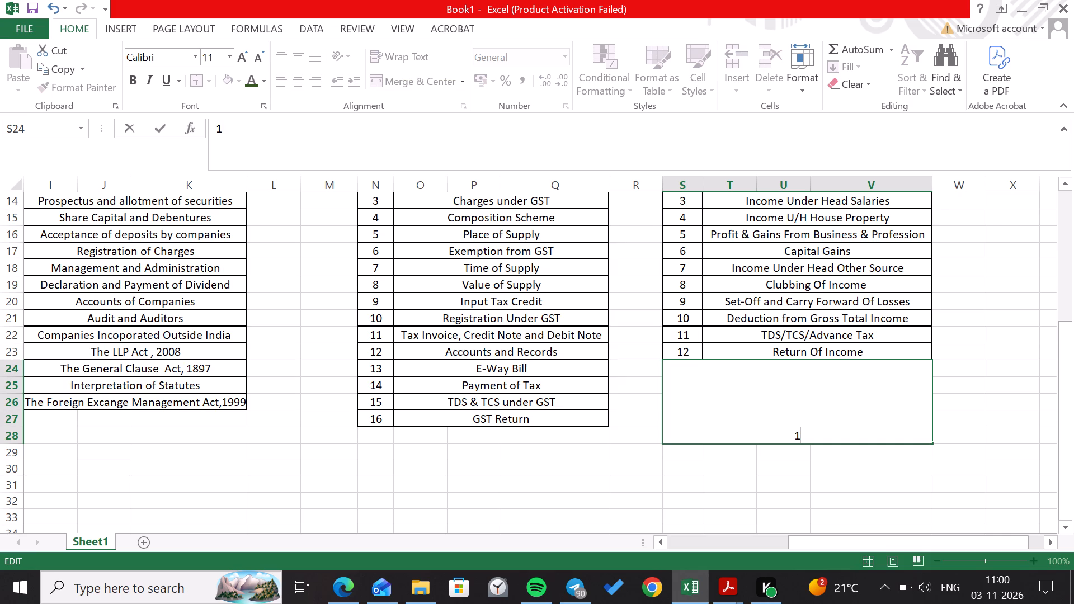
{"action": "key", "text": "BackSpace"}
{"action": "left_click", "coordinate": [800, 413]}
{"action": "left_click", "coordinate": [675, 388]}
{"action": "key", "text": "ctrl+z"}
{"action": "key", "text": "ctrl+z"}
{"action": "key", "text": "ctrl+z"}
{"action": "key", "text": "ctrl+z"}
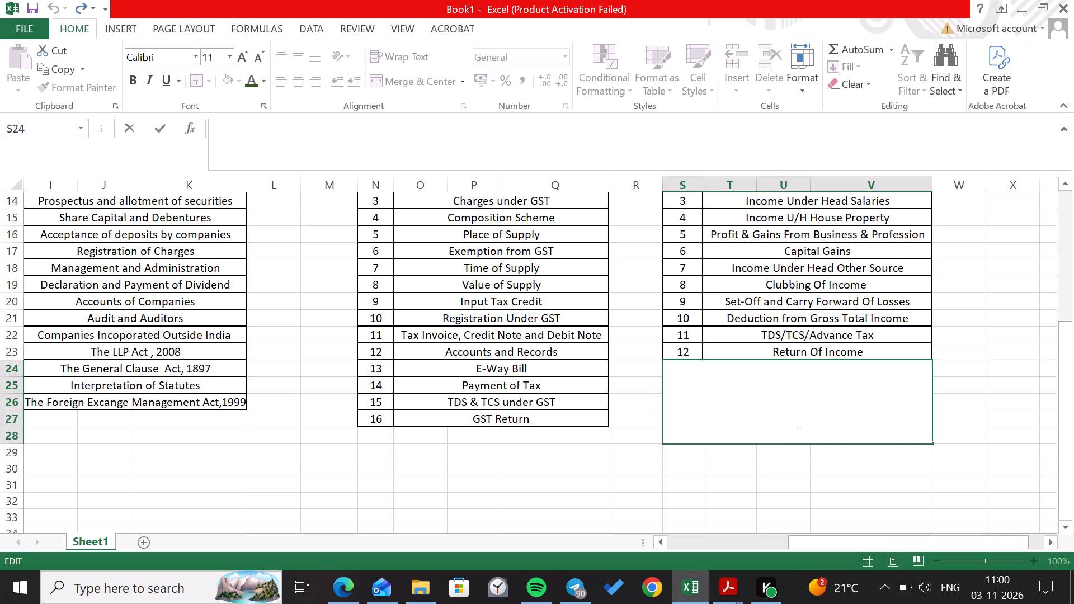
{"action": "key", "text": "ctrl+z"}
Clear the number 13 from the merged block below the DT table's twelfth row.
{"action": "left_click", "coordinate": [680, 385]}
{"action": "left_click", "coordinate": [818, 425]}
{"action": "left_click", "coordinate": [811, 440]}
{"action": "key", "text": "BackSpace"}
{"action": "key", "text": "BackSpace"}
{"action": "key", "text": "BackSpace"}
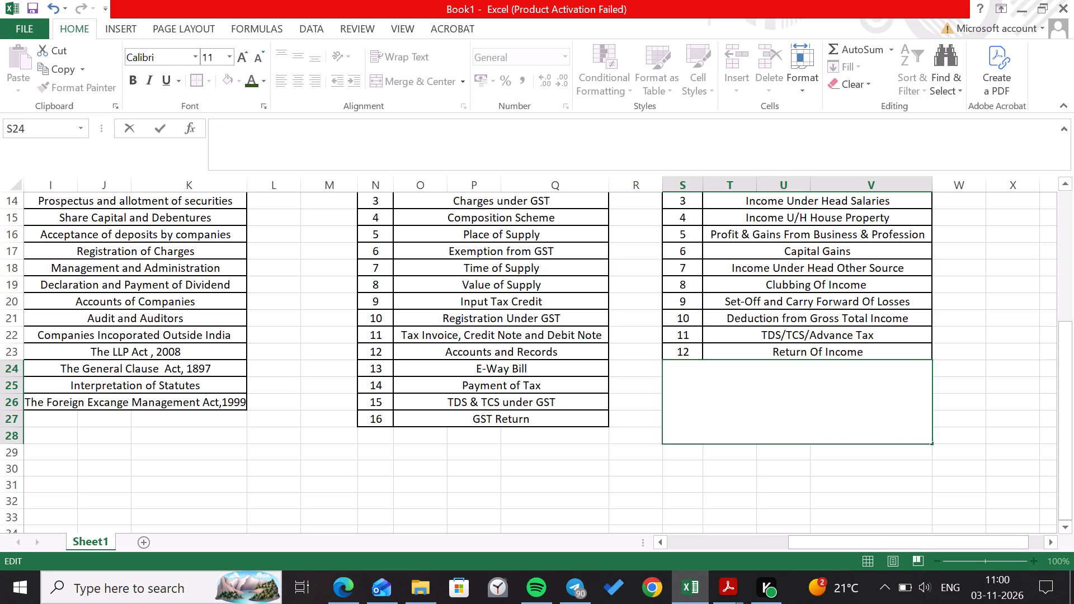
{"action": "left_click", "coordinate": [703, 365]}
{"action": "left_click", "coordinate": [608, 502]}
{"action": "left_click", "coordinate": [848, 420]}
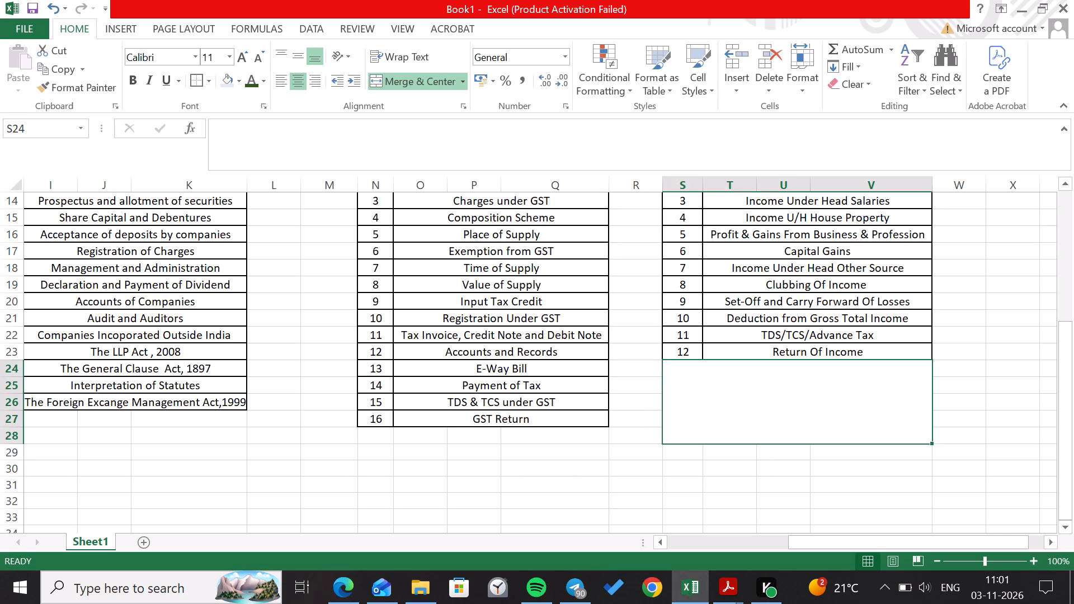
Unmerge the empty block S24:V28 below the DT table and remove all its borders.
{"action": "left_click", "coordinate": [400, 88]}
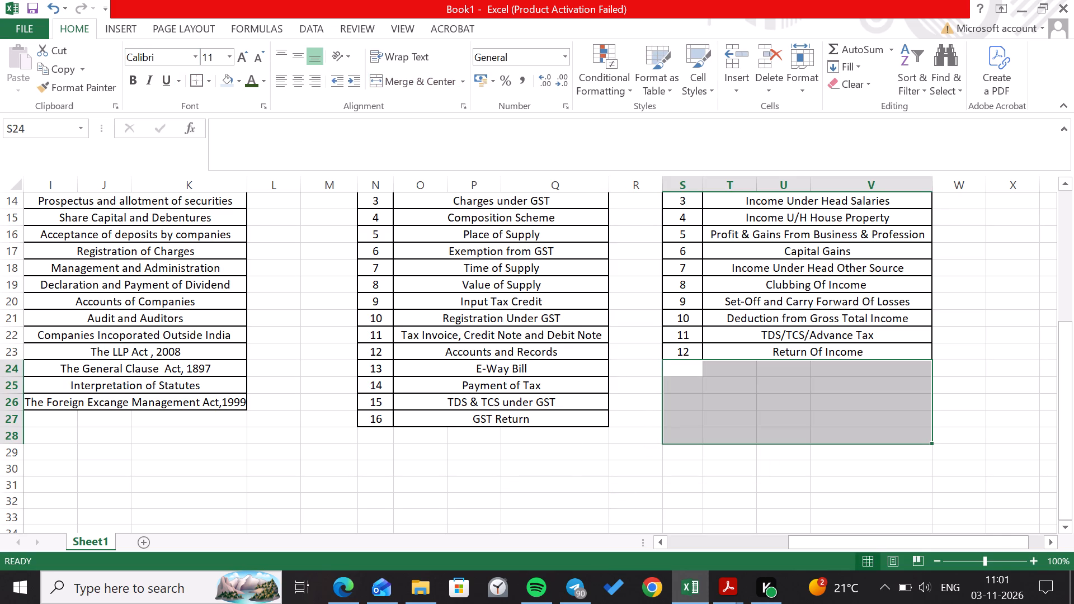
{"action": "left_click", "coordinate": [198, 81]}
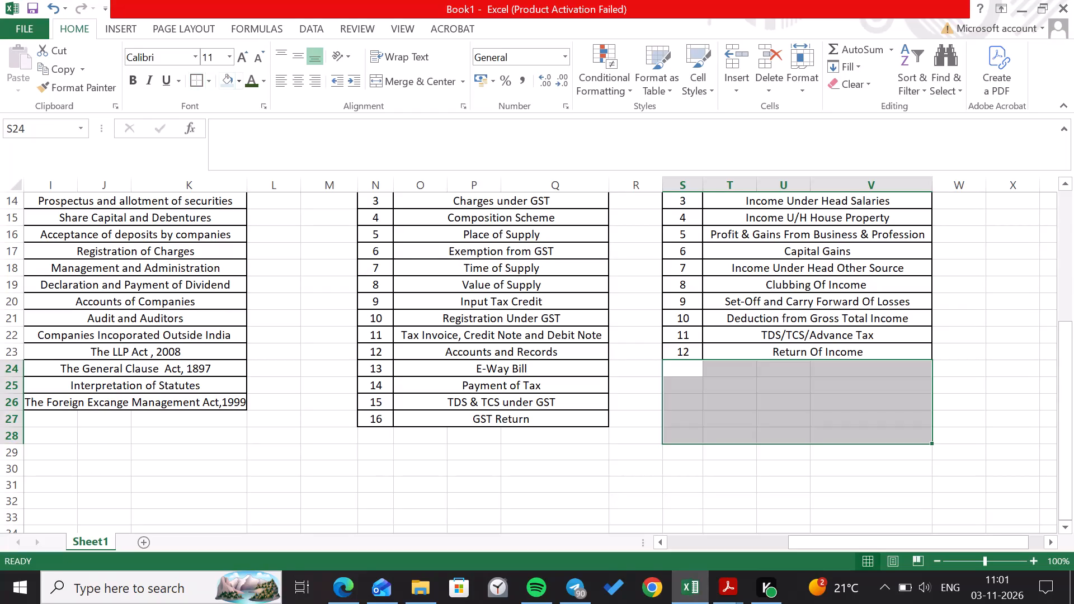
{"action": "left_click", "coordinate": [210, 83]}
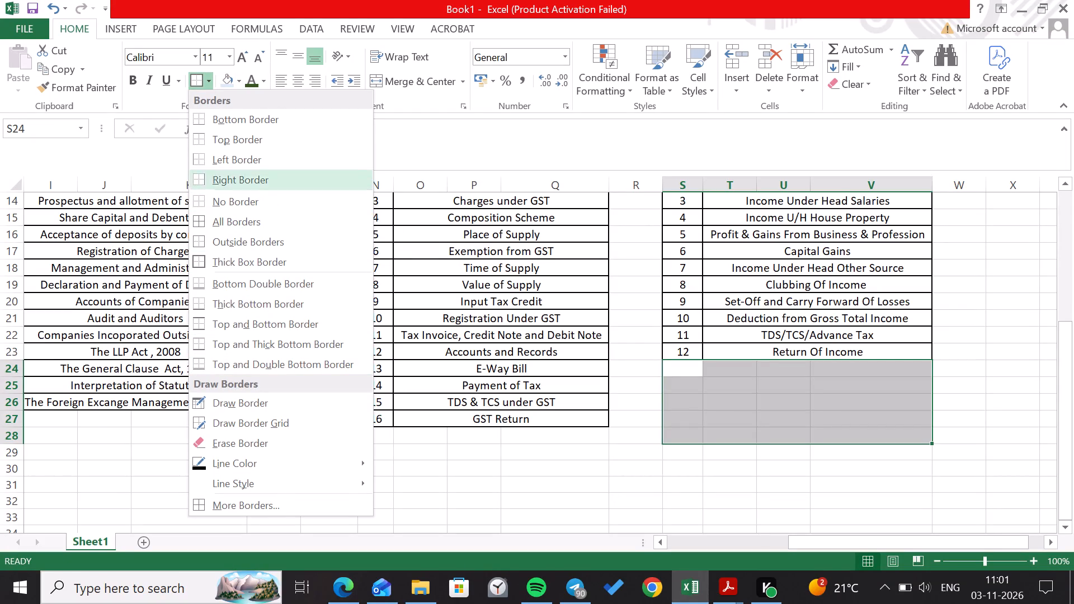
{"action": "left_click", "coordinate": [241, 205]}
{"action": "left_click", "coordinate": [901, 482]}
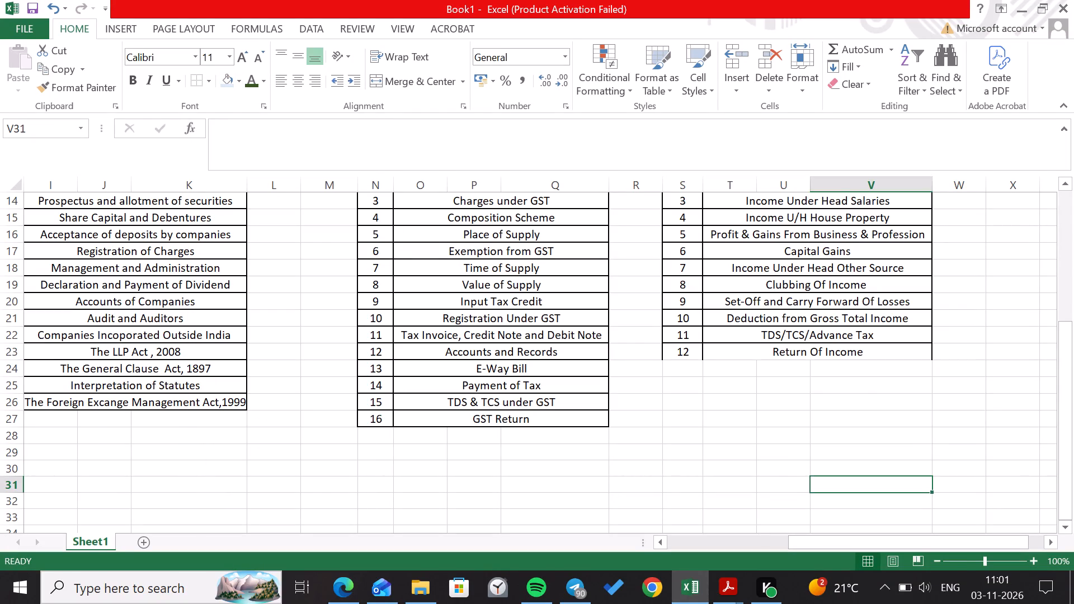
Apply a thick box border to the "Return Of Income" cell and to its serial number cell in the DT table.
{"action": "left_click", "coordinate": [729, 347]}
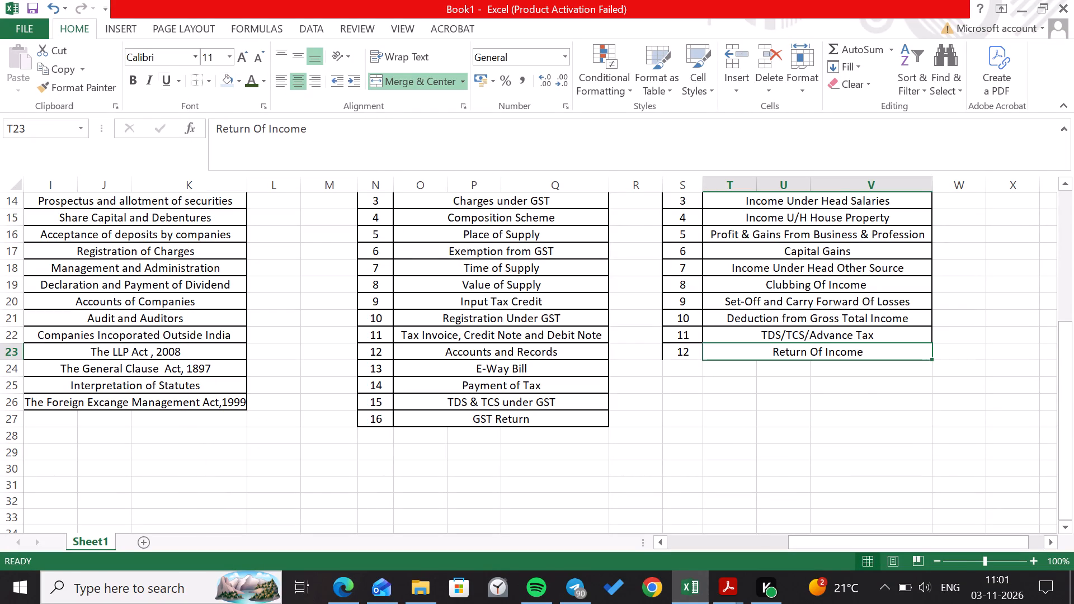
{"action": "left_click", "coordinate": [207, 86]}
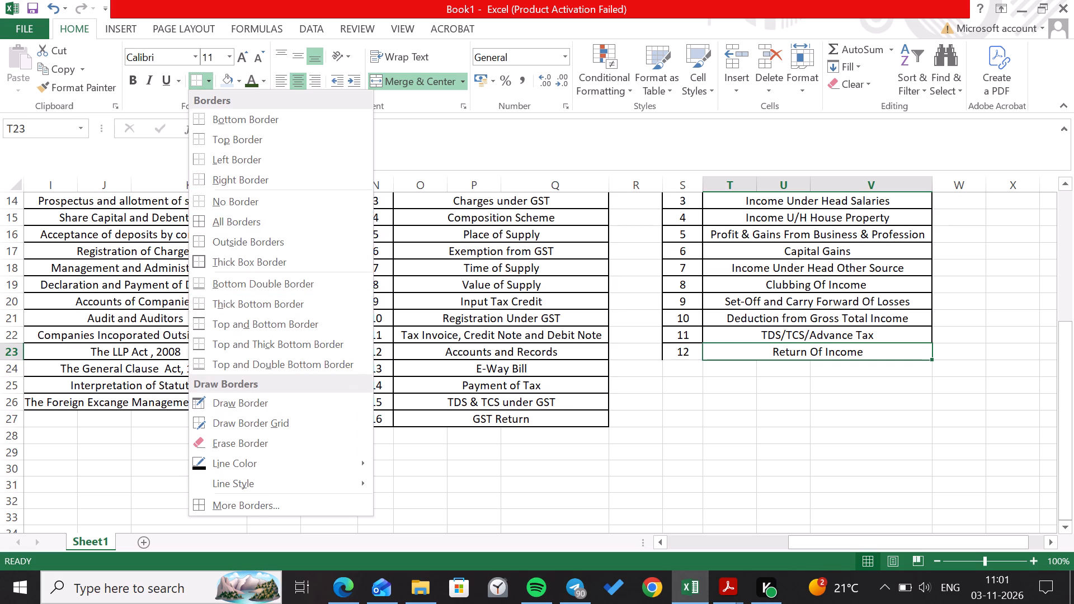
{"action": "left_click", "coordinate": [234, 260]}
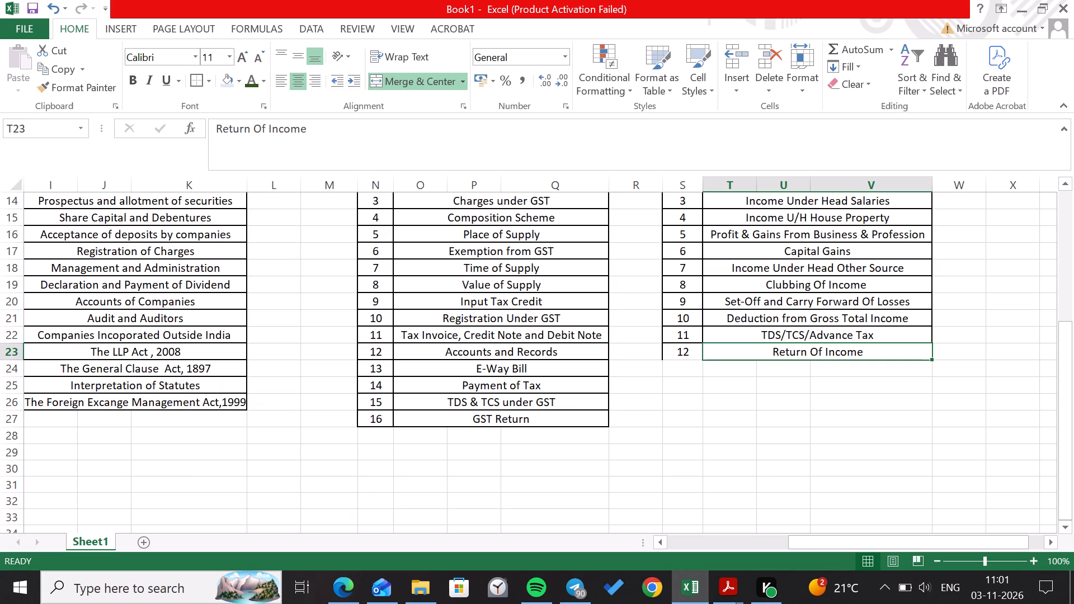
{"action": "left_click", "coordinate": [665, 350]}
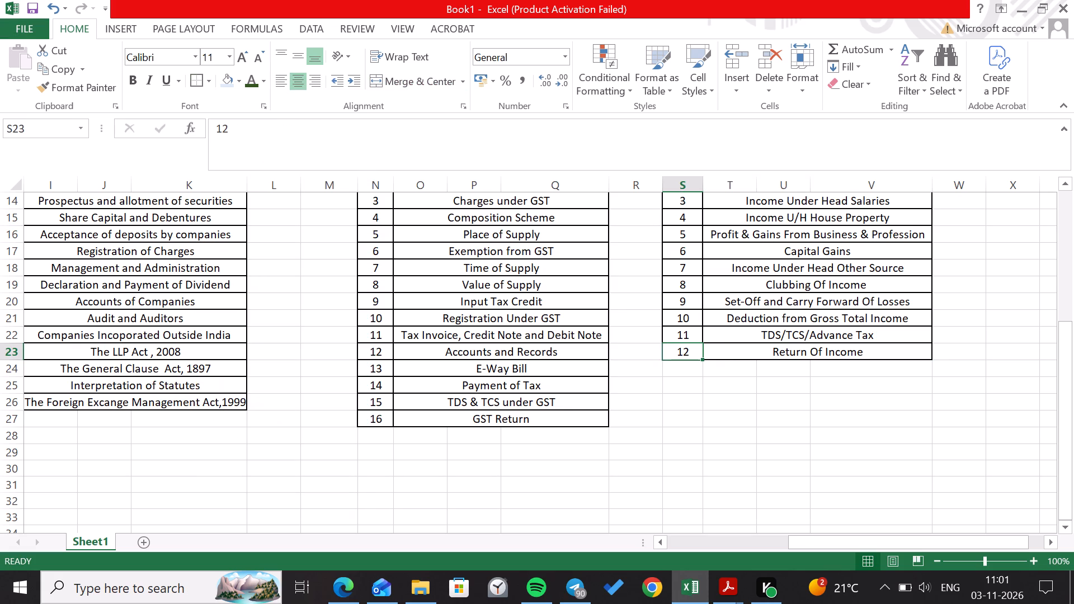
{"action": "left_click", "coordinate": [195, 78]}
Clear the "AS-13 Accounting for inv." entry from the first chapter row of the SUB. 1 : ADVANCED ACCOUNTING table.
{"action": "scroll", "coordinate": [612, 423], "scroll_direction": "up", "scroll_amount": 5}
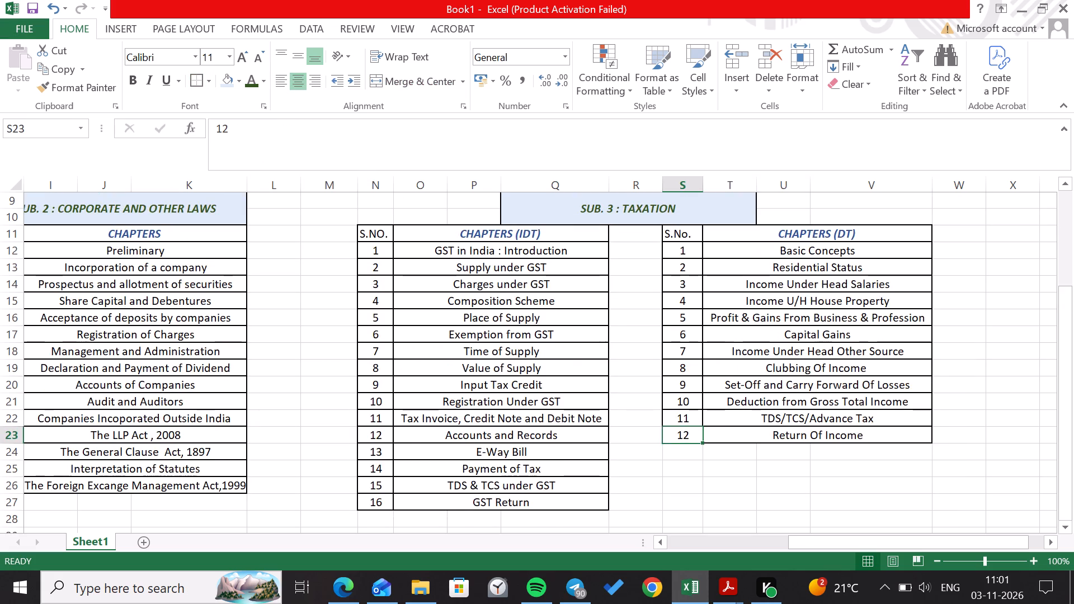
{"action": "scroll", "coordinate": [611, 432], "scroll_direction": "down", "scroll_amount": 6}
{"action": "scroll", "coordinate": [611, 434], "scroll_direction": "up", "scroll_amount": 7}
{"action": "scroll", "coordinate": [611, 434], "scroll_direction": "down", "scroll_amount": 7}
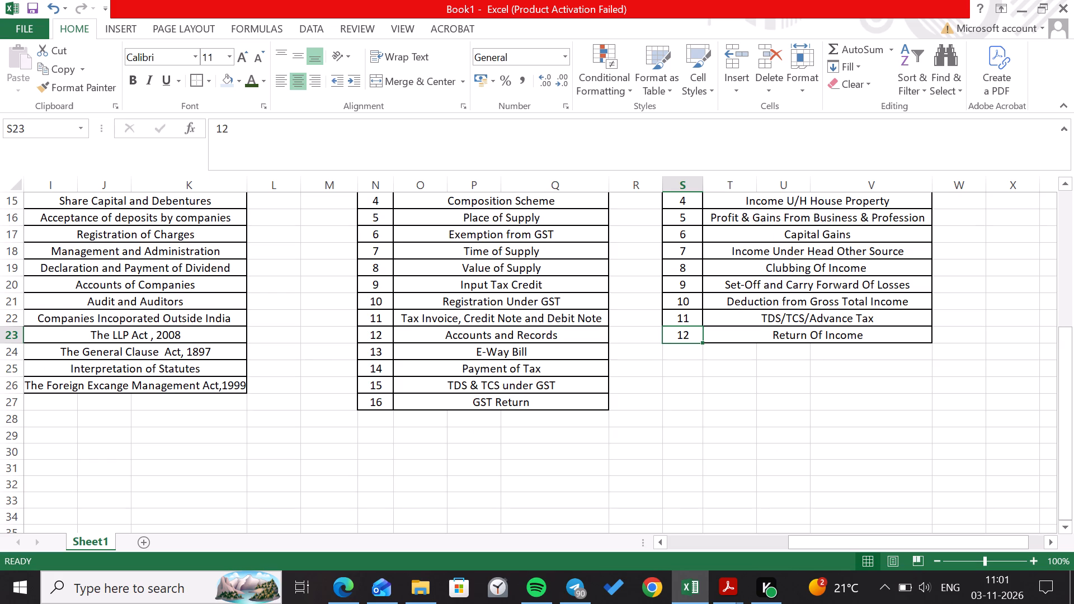
{"action": "scroll", "coordinate": [494, 429], "scroll_direction": "up", "scroll_amount": 7}
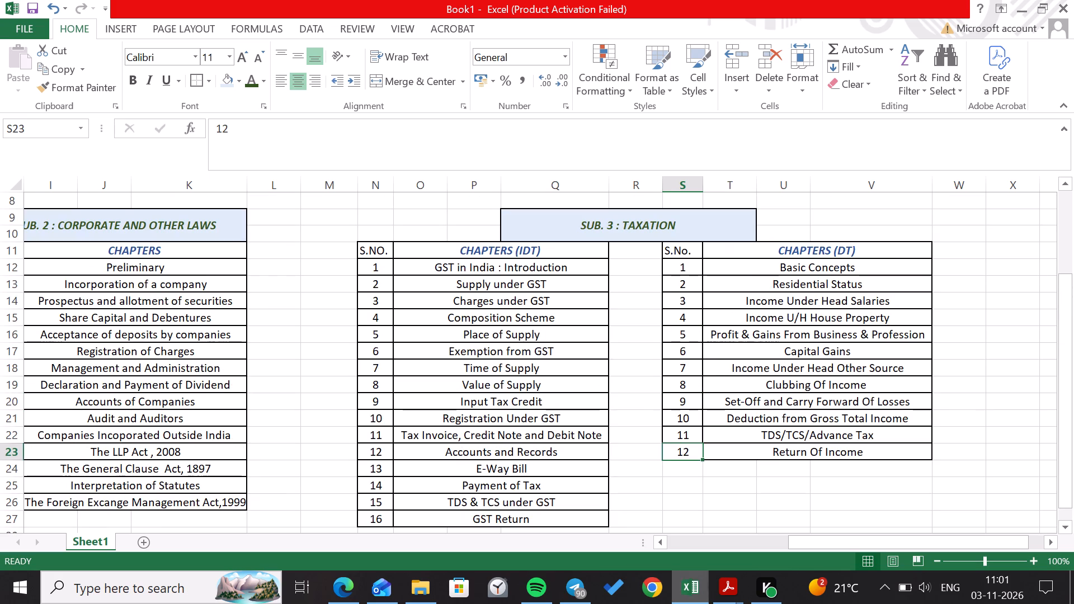
{"action": "left_click_drag", "start_coordinate": [847, 543], "coordinate": [615, 549]}
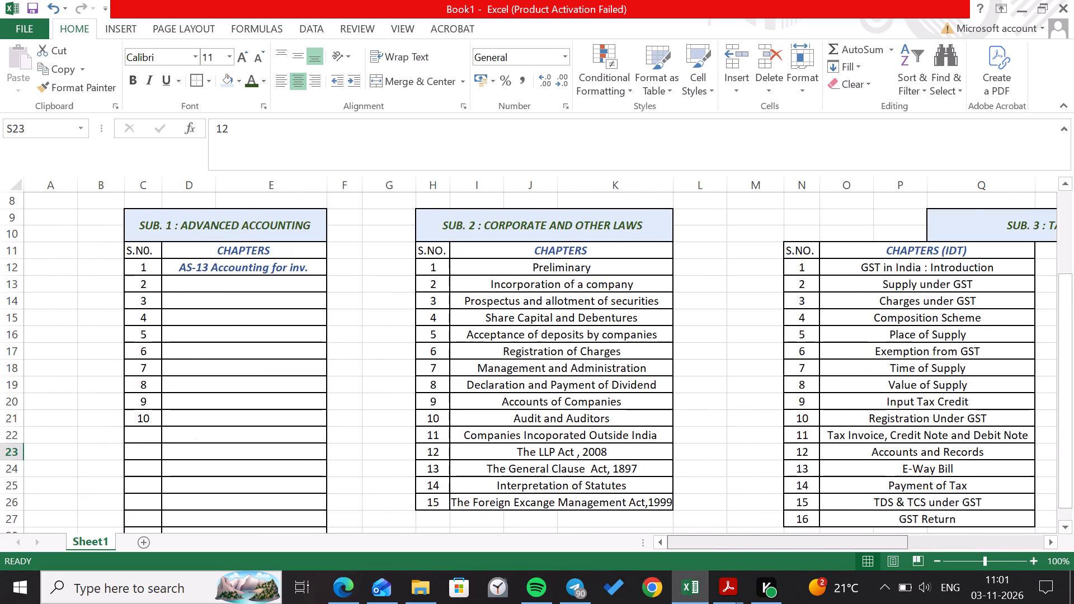
{"action": "scroll", "coordinate": [118, 388], "scroll_direction": "down", "scroll_amount": 2}
{"action": "left_click", "coordinate": [255, 234]}
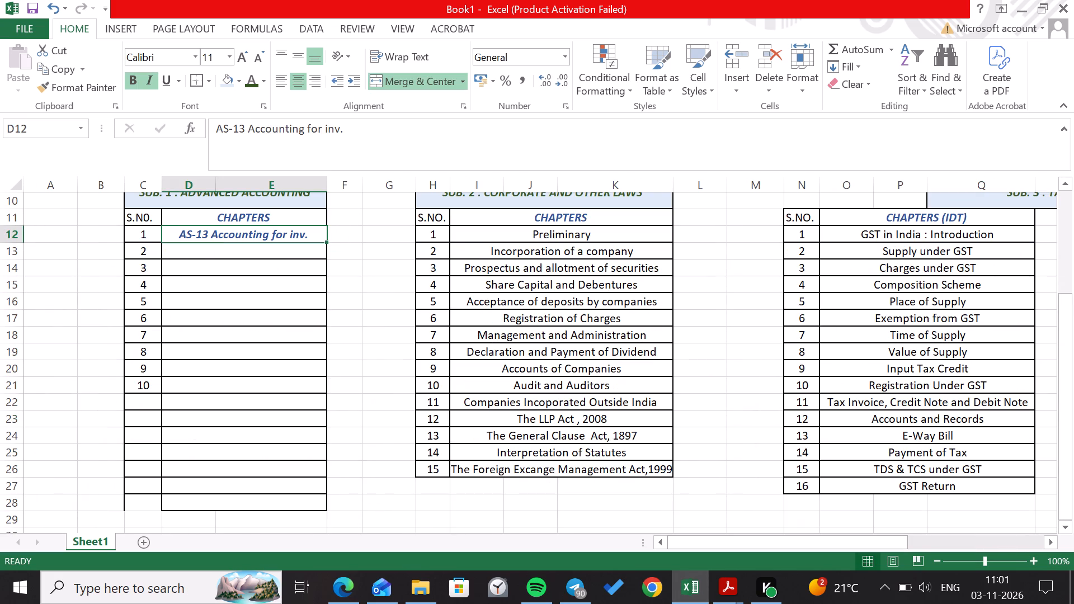
{"action": "key", "text": "BackSpace"}
{"action": "type", "text": "As"}
{"action": "key", "text": "BackSpace"}
{"action": "key", "text": "BackSpace"}
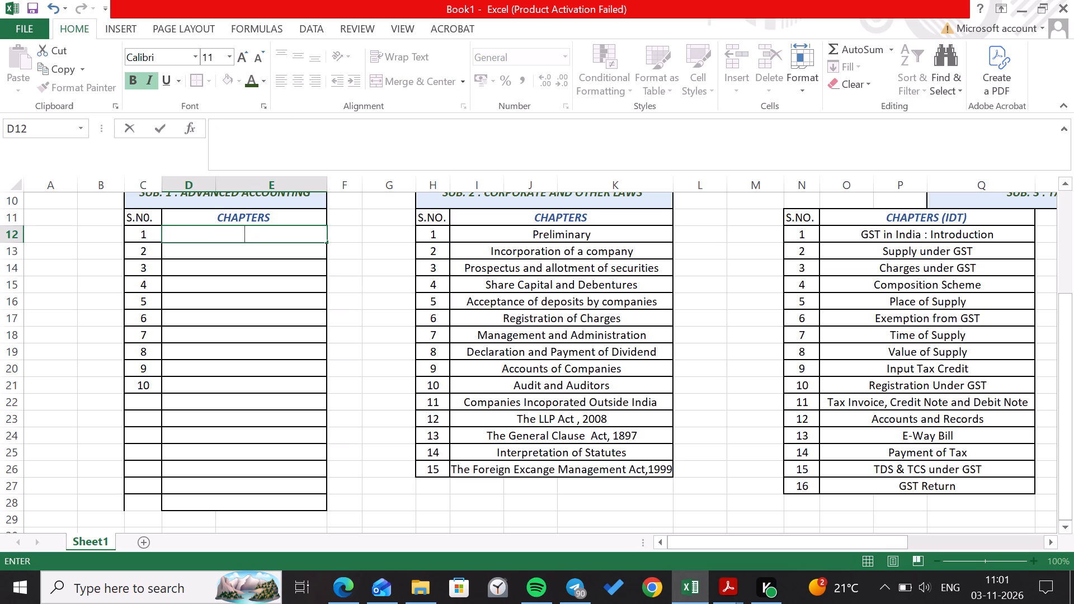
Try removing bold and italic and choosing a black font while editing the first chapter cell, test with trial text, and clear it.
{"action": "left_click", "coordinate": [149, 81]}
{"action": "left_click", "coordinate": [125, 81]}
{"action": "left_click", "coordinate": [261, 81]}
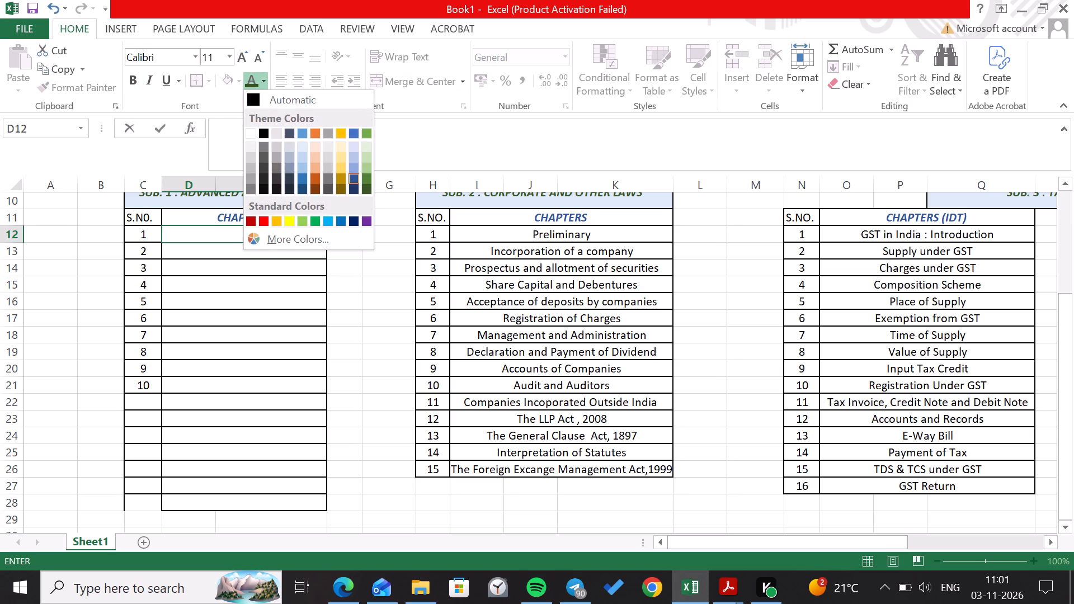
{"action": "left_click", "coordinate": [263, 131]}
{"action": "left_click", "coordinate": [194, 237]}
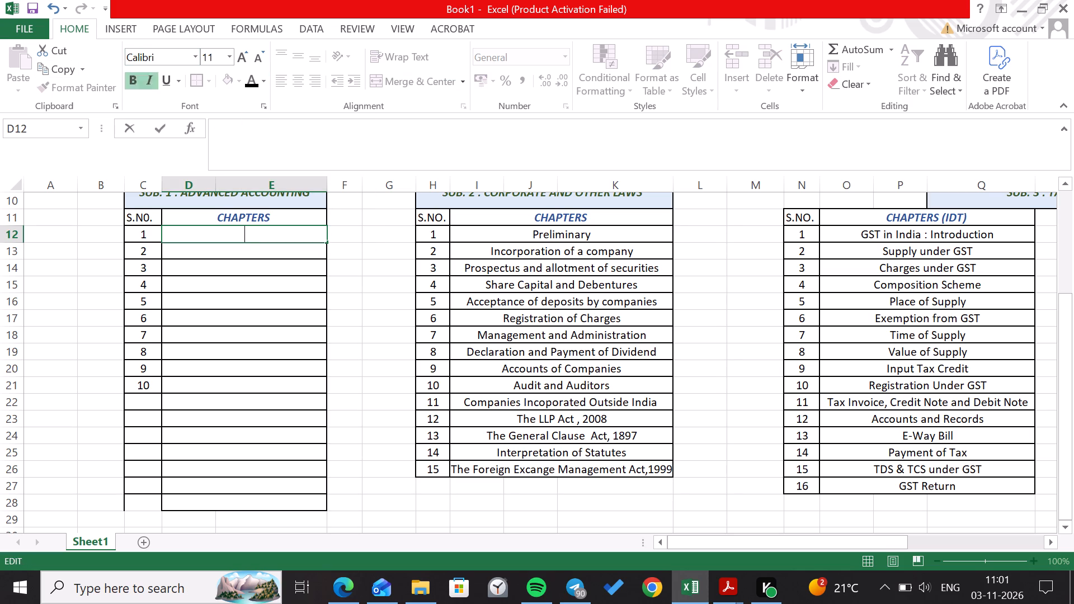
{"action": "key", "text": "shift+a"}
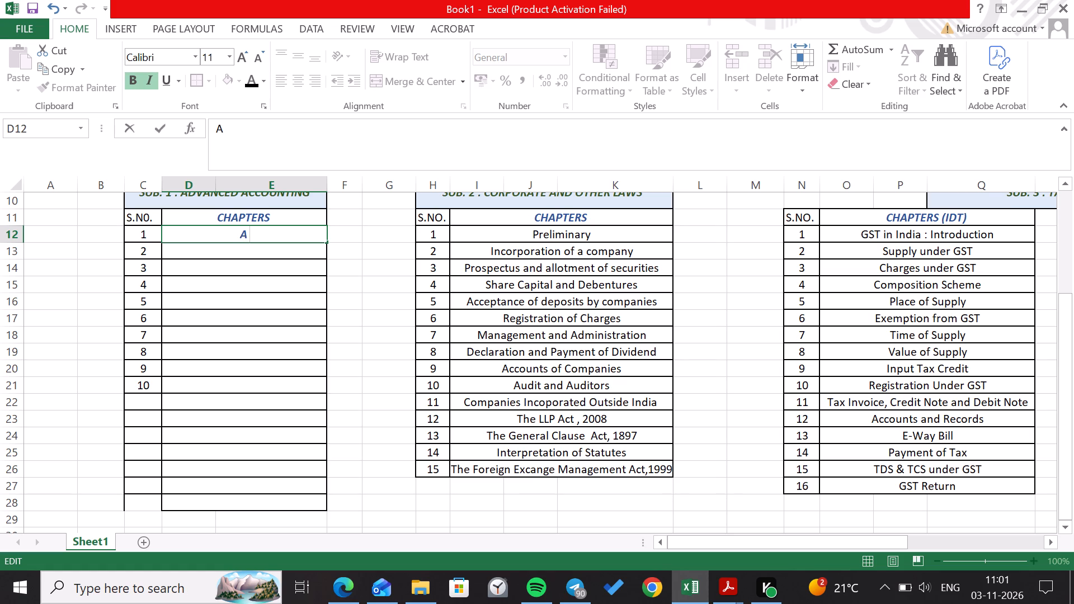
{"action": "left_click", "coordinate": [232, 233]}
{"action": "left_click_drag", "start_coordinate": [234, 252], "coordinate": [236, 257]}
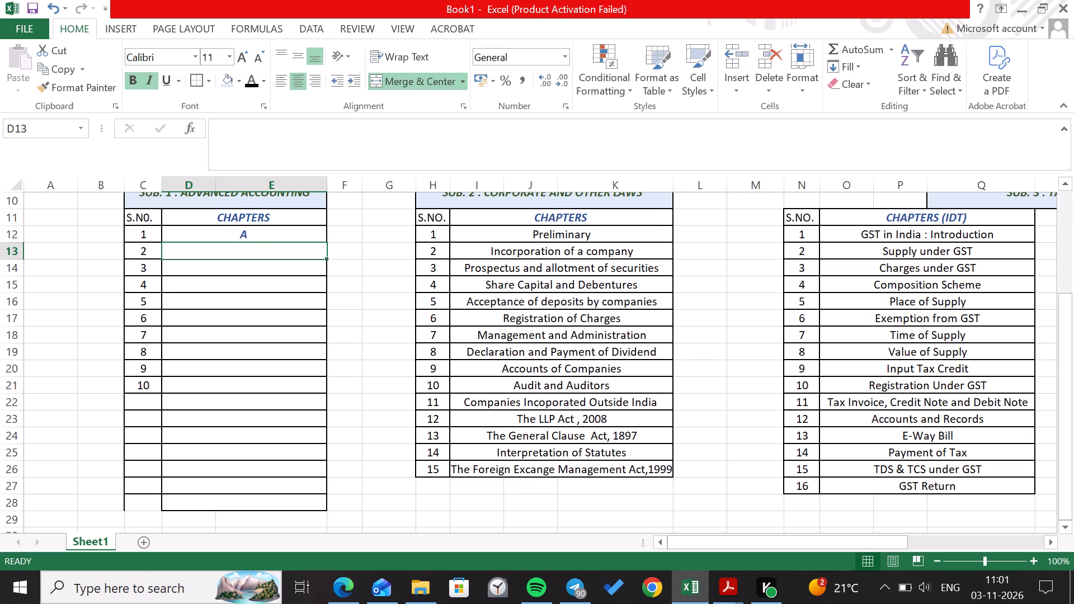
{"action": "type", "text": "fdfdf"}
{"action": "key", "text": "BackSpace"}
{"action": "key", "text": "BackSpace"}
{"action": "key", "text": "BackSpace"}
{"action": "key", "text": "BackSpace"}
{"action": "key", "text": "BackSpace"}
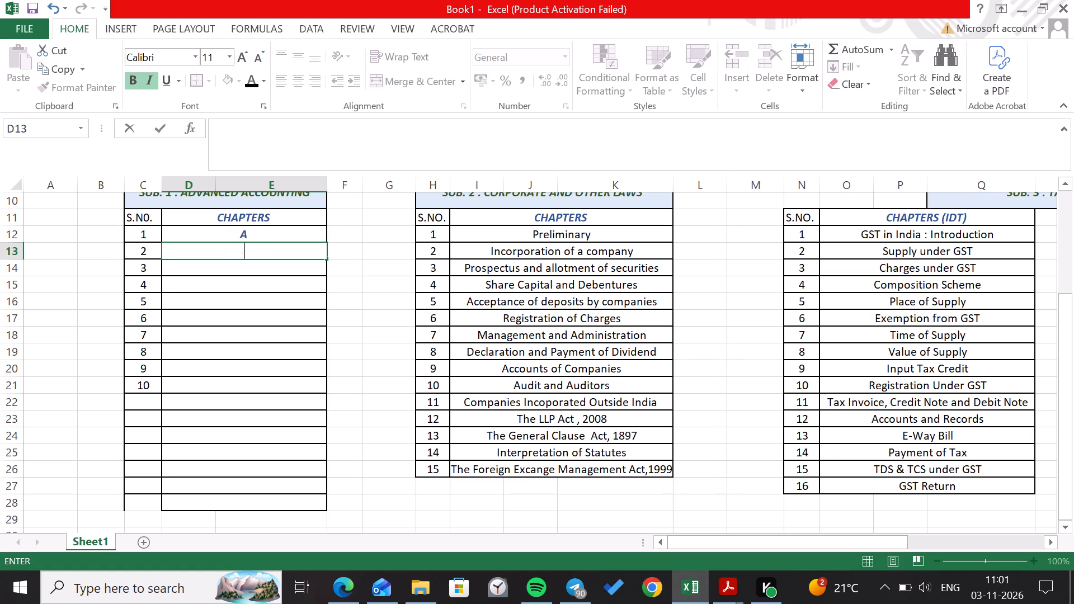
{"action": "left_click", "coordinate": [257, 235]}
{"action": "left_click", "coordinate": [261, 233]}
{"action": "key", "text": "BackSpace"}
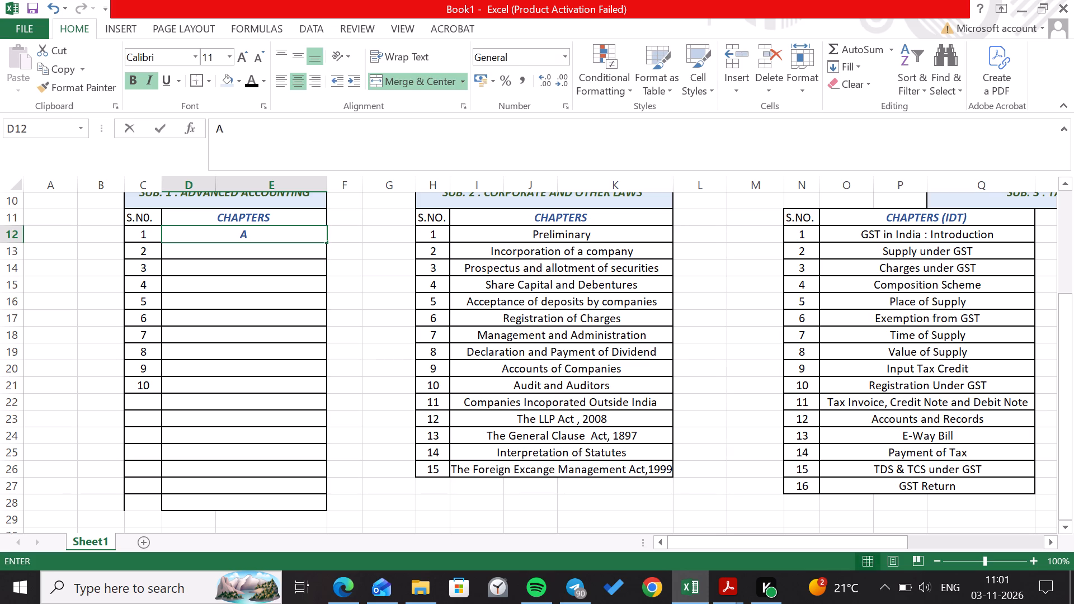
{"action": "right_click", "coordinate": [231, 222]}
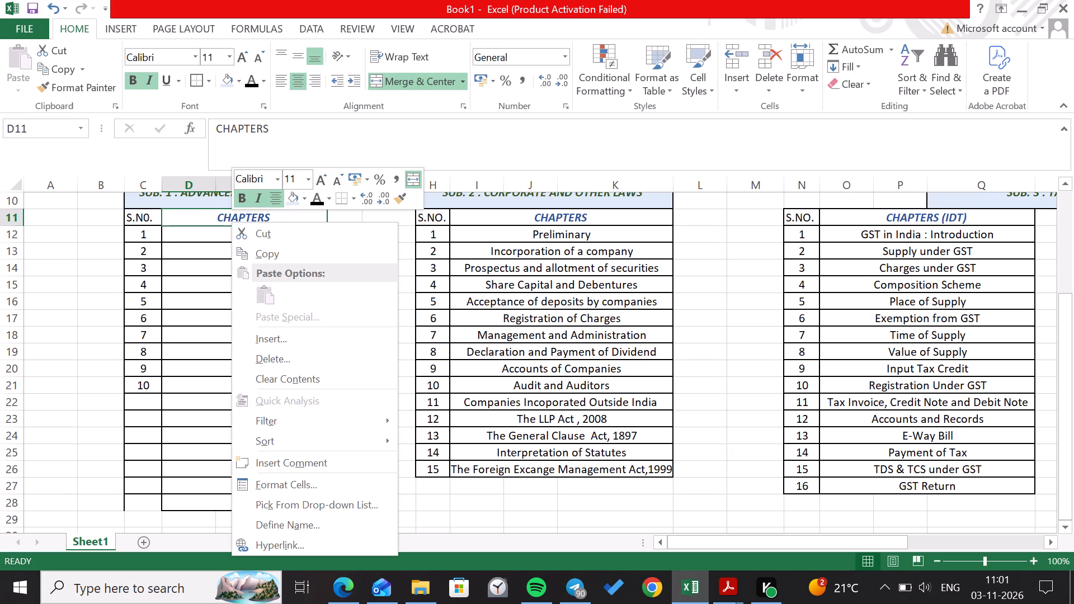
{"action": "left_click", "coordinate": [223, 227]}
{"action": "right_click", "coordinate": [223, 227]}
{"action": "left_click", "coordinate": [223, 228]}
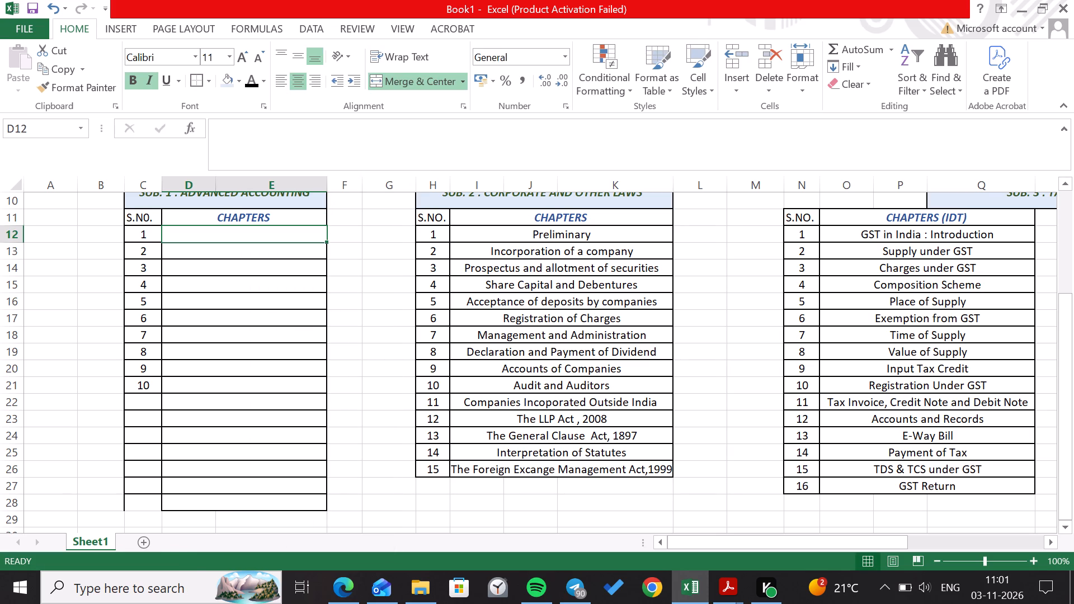
Fill the blank first chapter cell down through row 28 of the SUB. 1 table, setting black font without bold or italic.
{"action": "left_click_drag", "start_coordinate": [326, 245], "coordinate": [324, 514]}
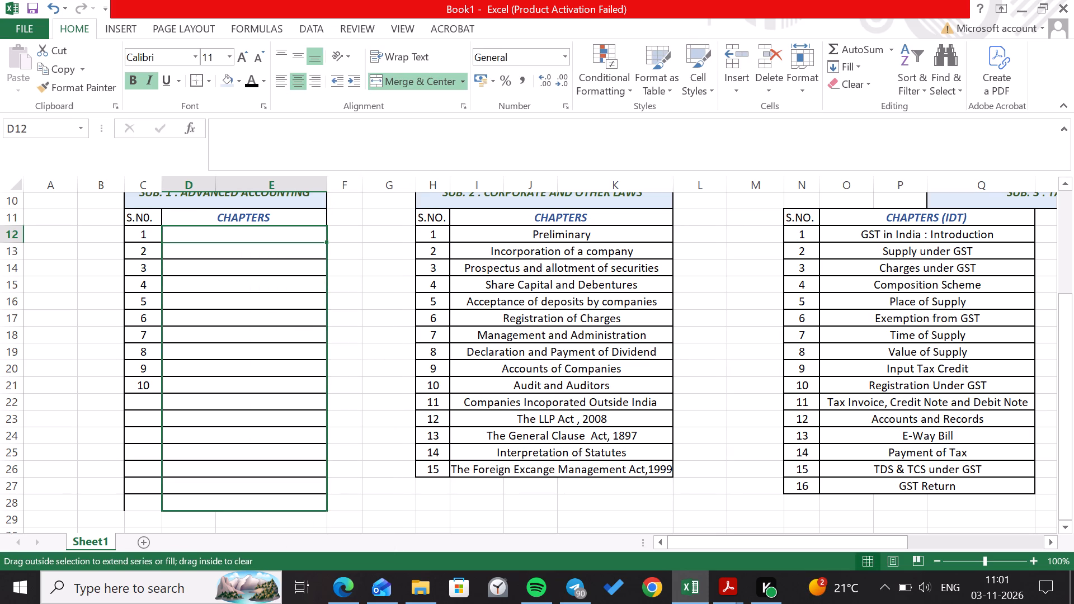
{"action": "left_click_drag", "start_coordinate": [324, 514], "coordinate": [324, 508]}
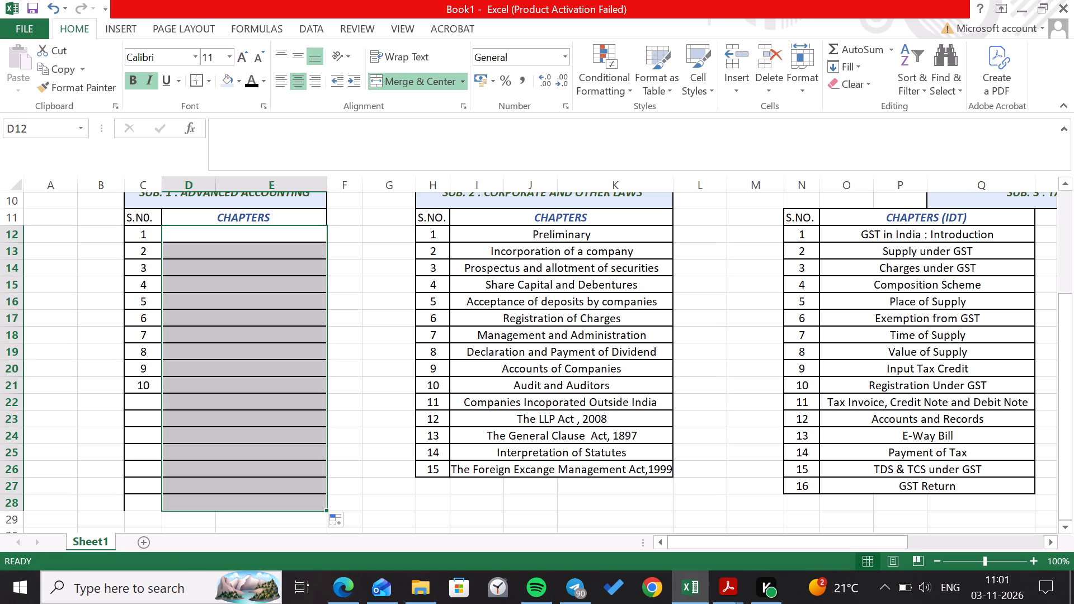
{"action": "left_click", "coordinate": [240, 83]}
{"action": "left_click", "coordinate": [240, 83]}
{"action": "left_click", "coordinate": [260, 78]}
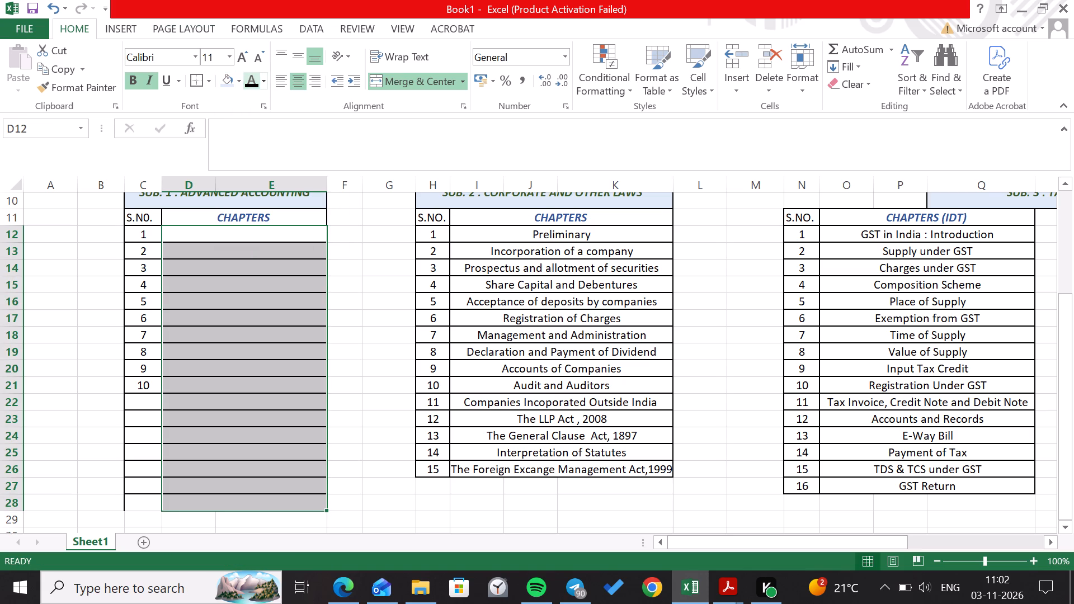
{"action": "left_click", "coordinate": [267, 85]}
{"action": "left_click", "coordinate": [262, 135]}
{"action": "left_click", "coordinate": [147, 78]}
{"action": "left_click", "coordinate": [136, 79]}
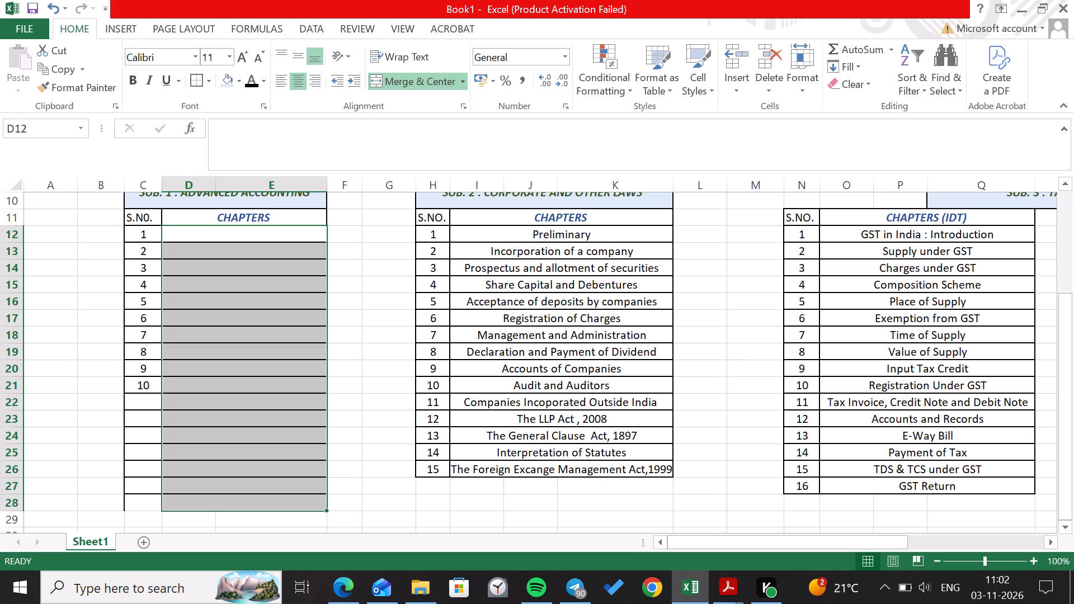
Enter "AS-13 Accounting for investment" as chapter 1 of the SUB. 1 : ADVANCED ACCOUNTING table.
{"action": "left_click", "coordinate": [220, 234]}
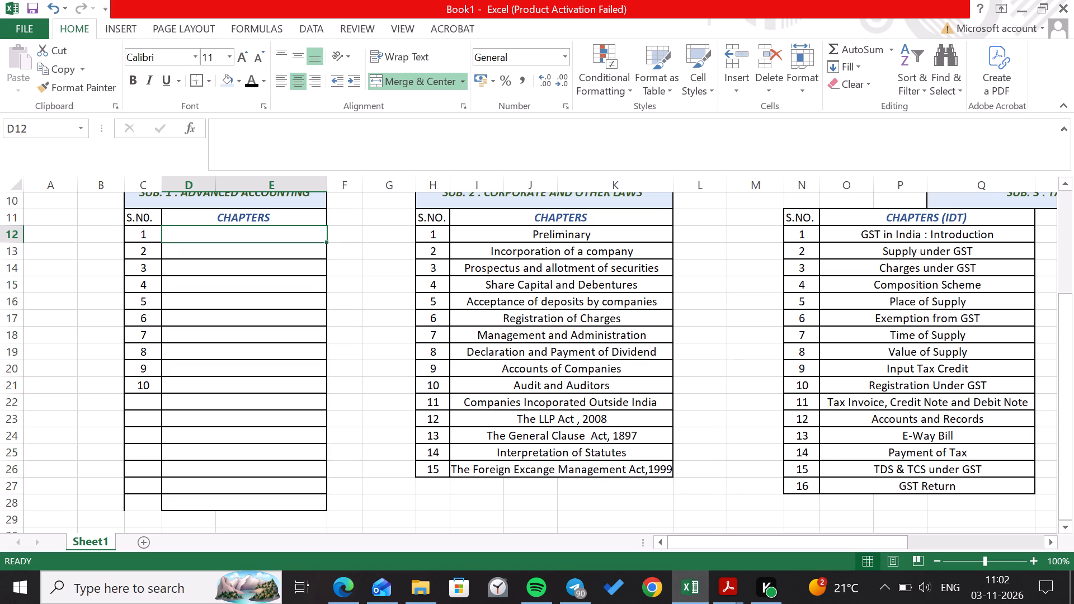
{"action": "key", "text": "shift+a"}
{"action": "key", "text": "shift+s"}
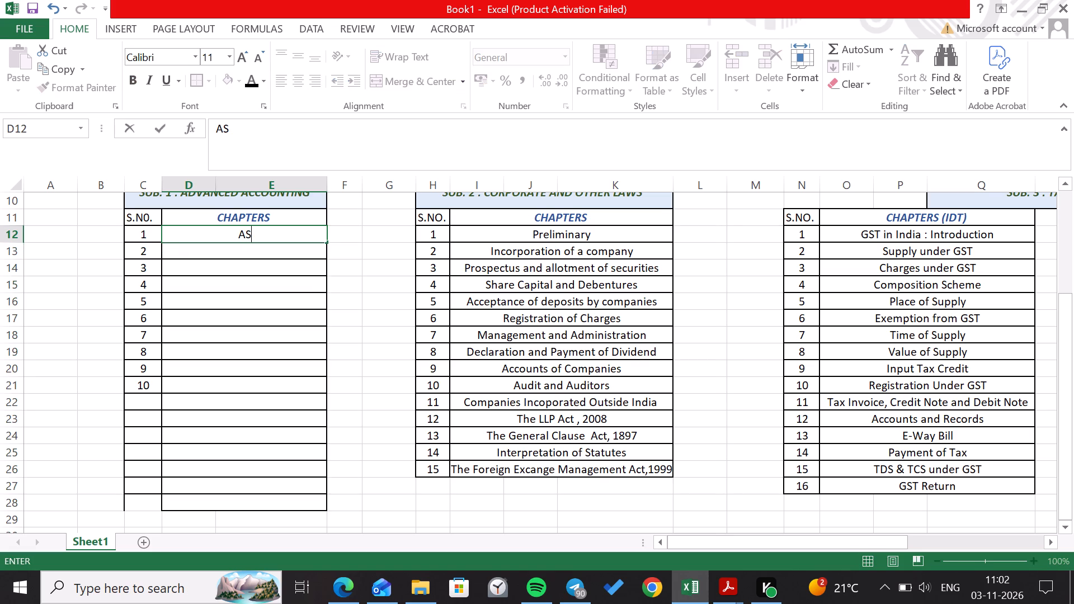
{"action": "key", "text": "minus"}
{"action": "type", "text": "13"}
{"action": "key", "text": "space"}
{"action": "type", "text": "Acc"}
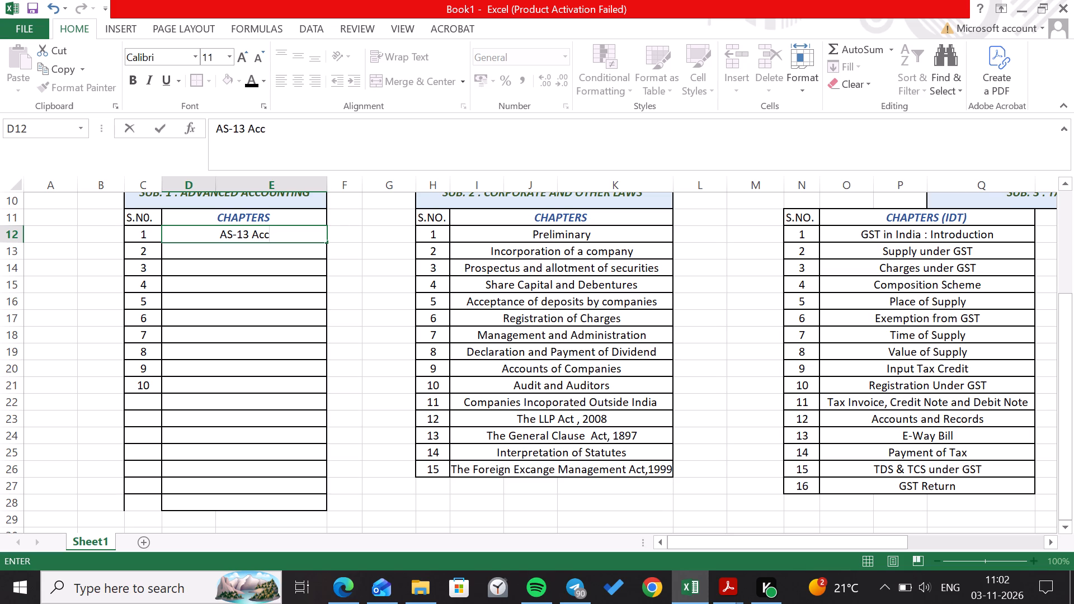
{"action": "type", "text": "ounting"}
{"action": "key", "text": "space"}
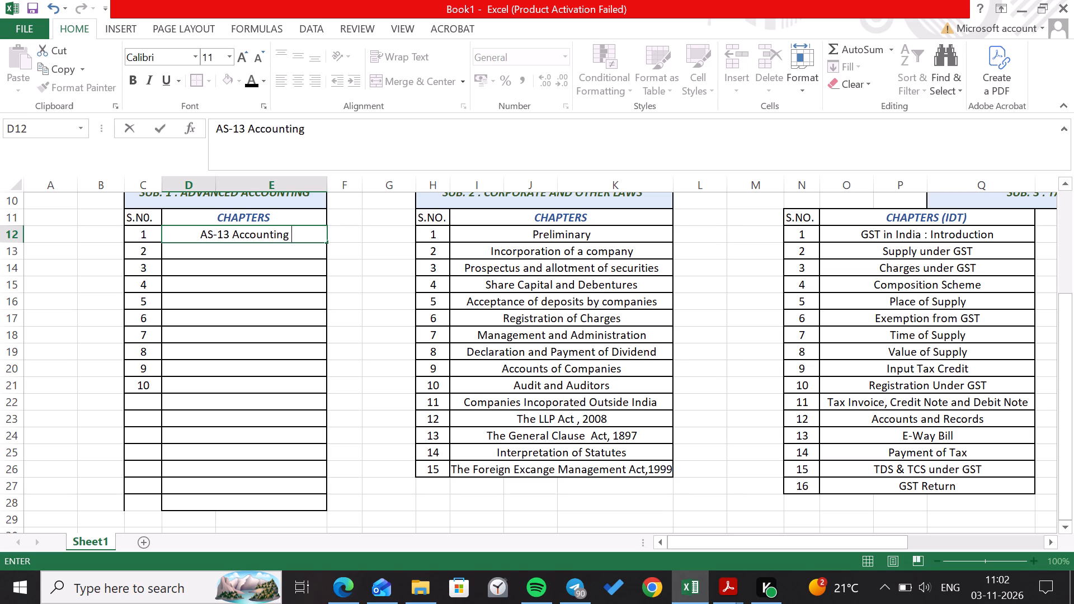
{"action": "type", "text": "for"}
{"action": "key", "text": "space"}
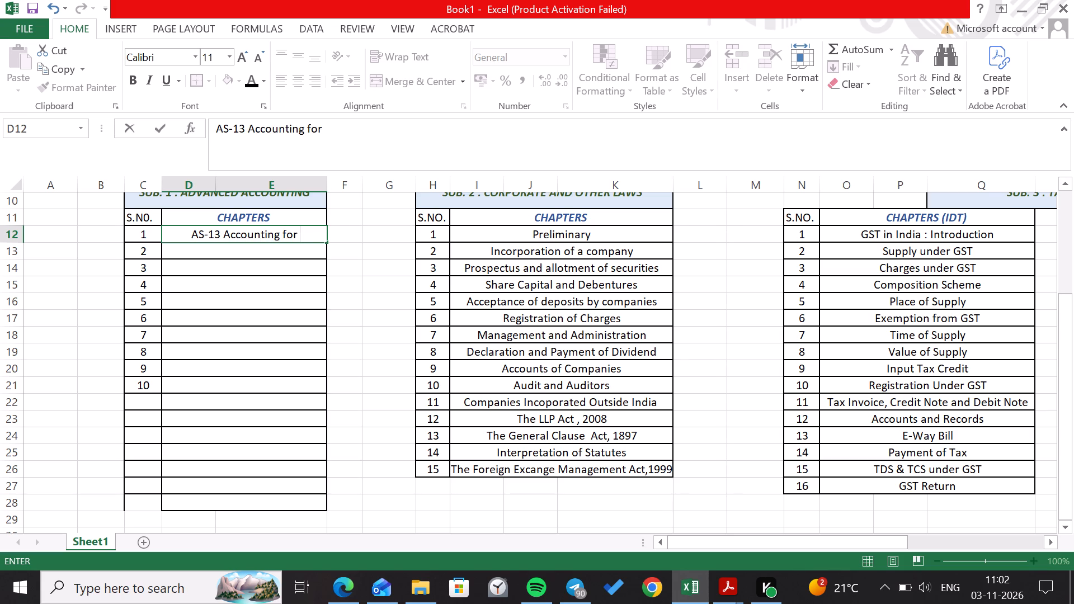
{"action": "key", "text": "i"}
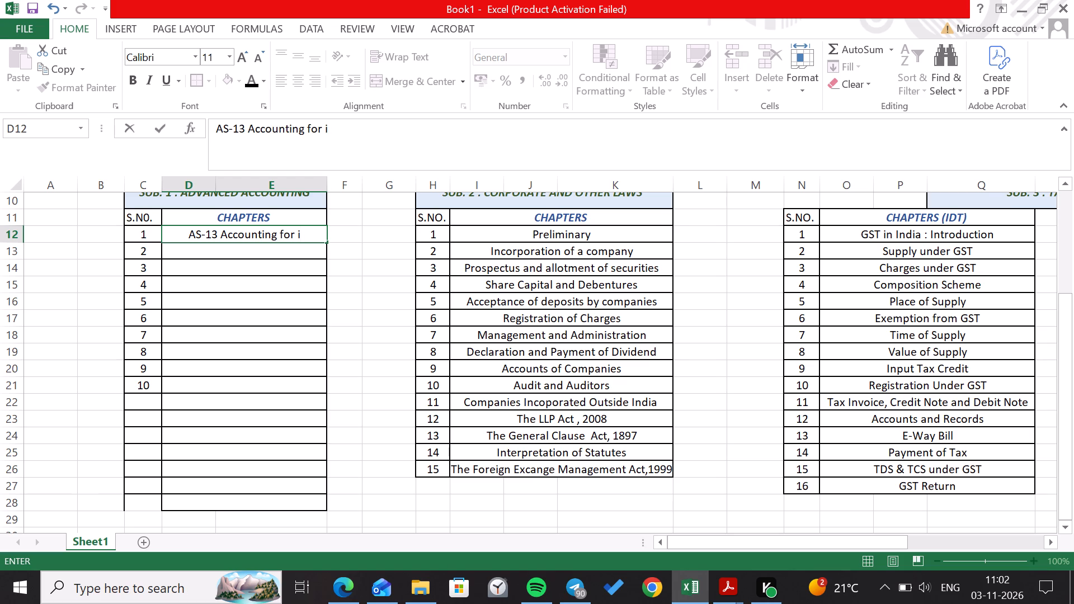
{"action": "type", "text": "nvestment"}
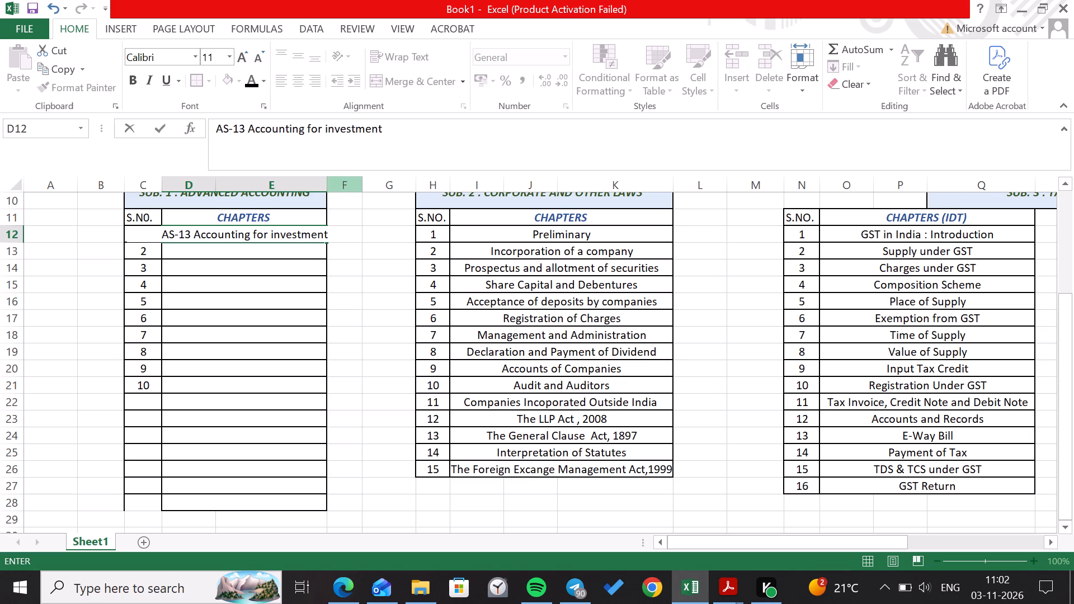
{"action": "scroll", "coordinate": [262, 292], "scroll_direction": "up", "scroll_amount": 2}
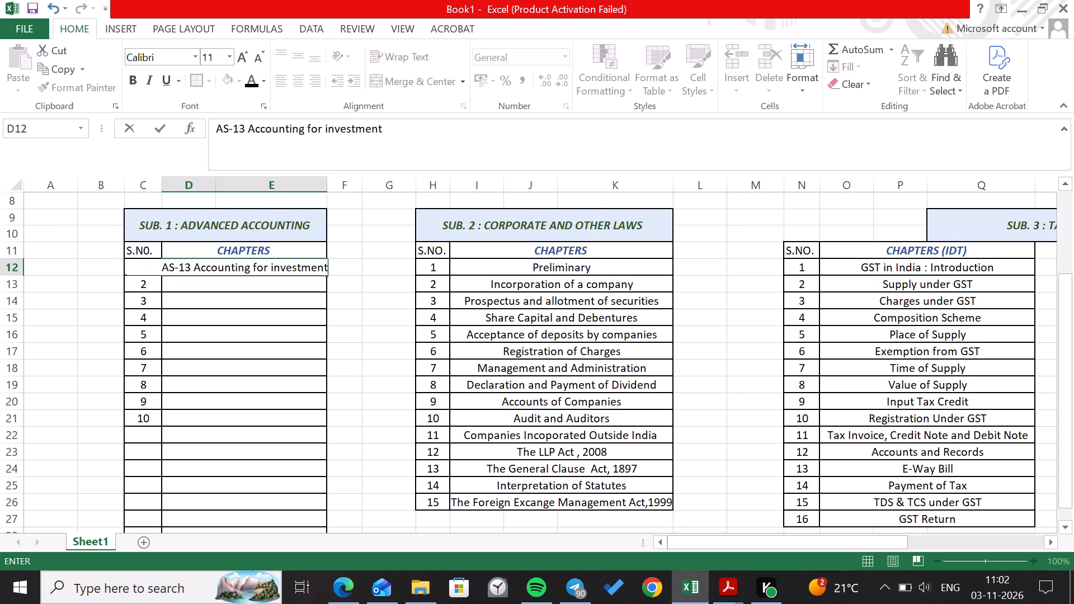
{"action": "left_click", "coordinate": [250, 285]}
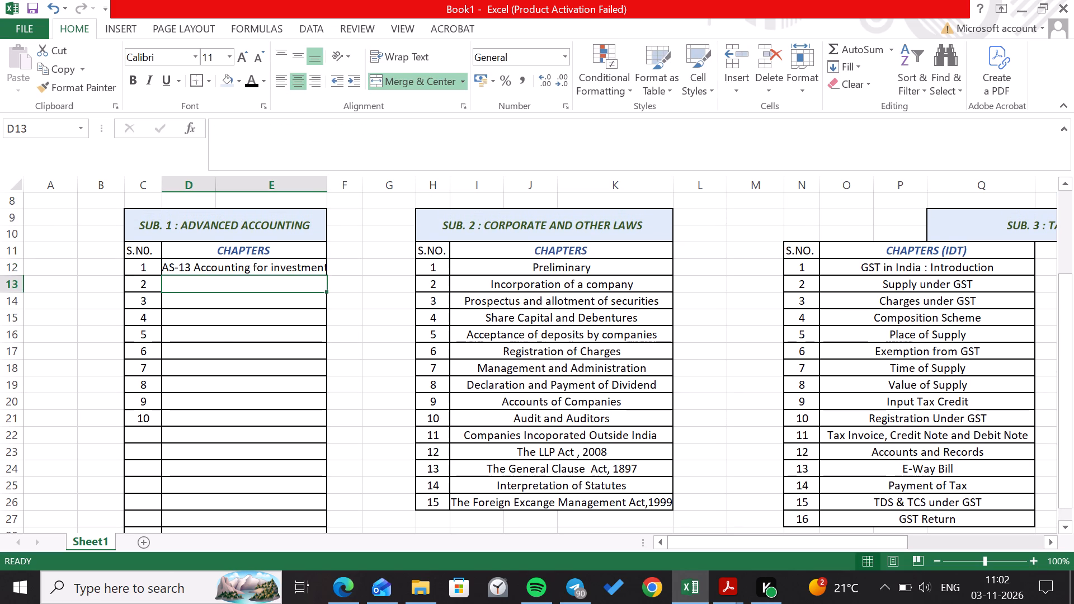
Widen column E so the first chapter name fits inside the SUB. 1 table.
{"action": "left_click_drag", "start_coordinate": [326, 185], "coordinate": [352, 183]}
Examine the sheet layout from the main title down to the last rows of the subject tables.
{"action": "scroll", "coordinate": [379, 333], "scroll_direction": "down", "scroll_amount": 2}
{"action": "scroll", "coordinate": [379, 333], "scroll_direction": "up", "scroll_amount": 4}
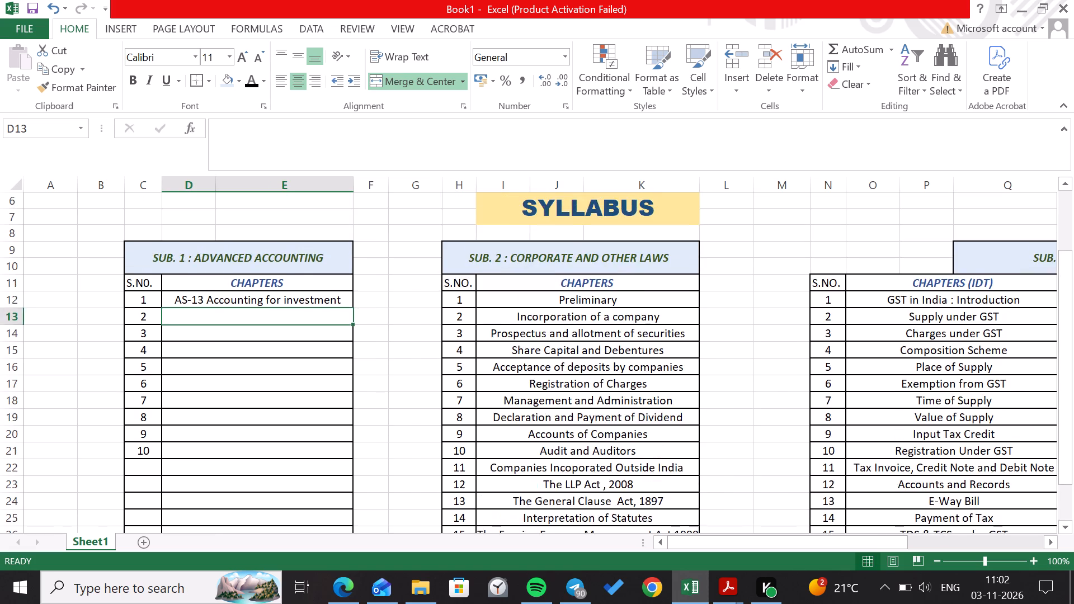
{"action": "scroll", "coordinate": [379, 333], "scroll_direction": "down", "scroll_amount": 5}
{"action": "scroll", "coordinate": [379, 333], "scroll_direction": "up", "scroll_amount": 15}
{"action": "scroll", "coordinate": [379, 333], "scroll_direction": "up", "scroll_amount": 7}
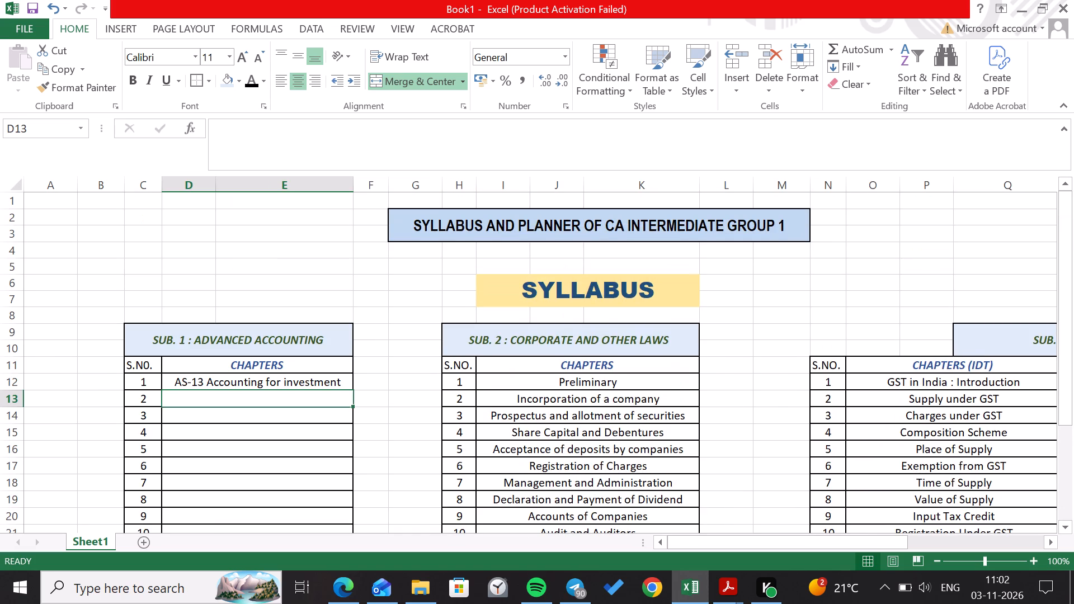
{"action": "scroll", "coordinate": [379, 333], "scroll_direction": "down", "scroll_amount": 7}
{"action": "scroll", "coordinate": [379, 333], "scroll_direction": "up", "scroll_amount": 8}
{"action": "scroll", "coordinate": [379, 333], "scroll_direction": "down", "scroll_amount": 12}
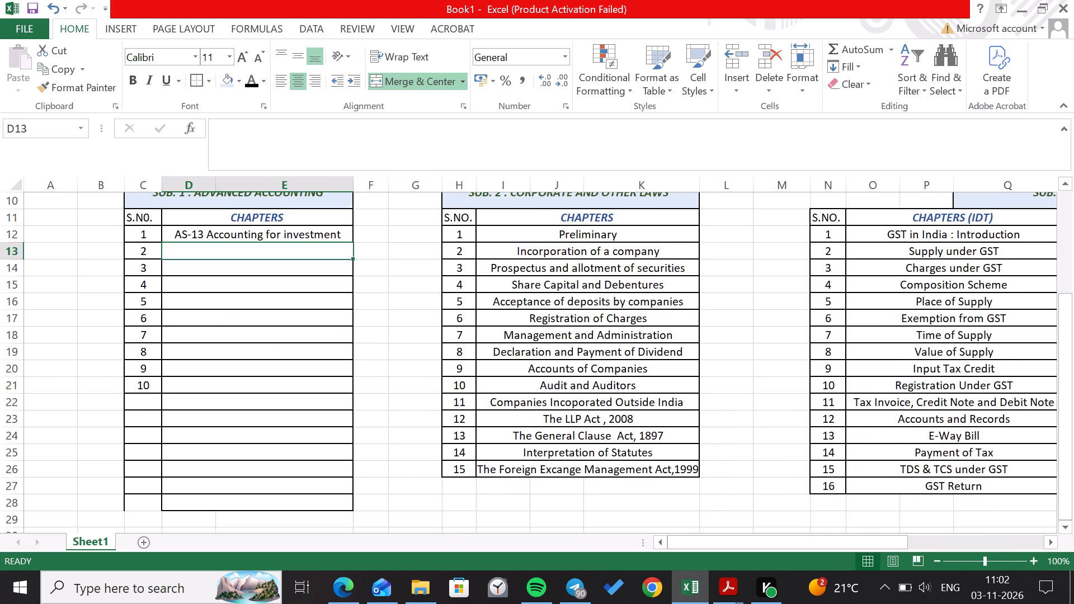
{"action": "scroll", "coordinate": [379, 333], "scroll_direction": "down", "scroll_amount": 7}
{"action": "scroll", "coordinate": [379, 333], "scroll_direction": "up", "scroll_amount": 16}
{"action": "scroll", "coordinate": [379, 333], "scroll_direction": "down", "scroll_amount": 5}
{"action": "scroll", "coordinate": [379, 333], "scroll_direction": "up", "scroll_amount": 8}
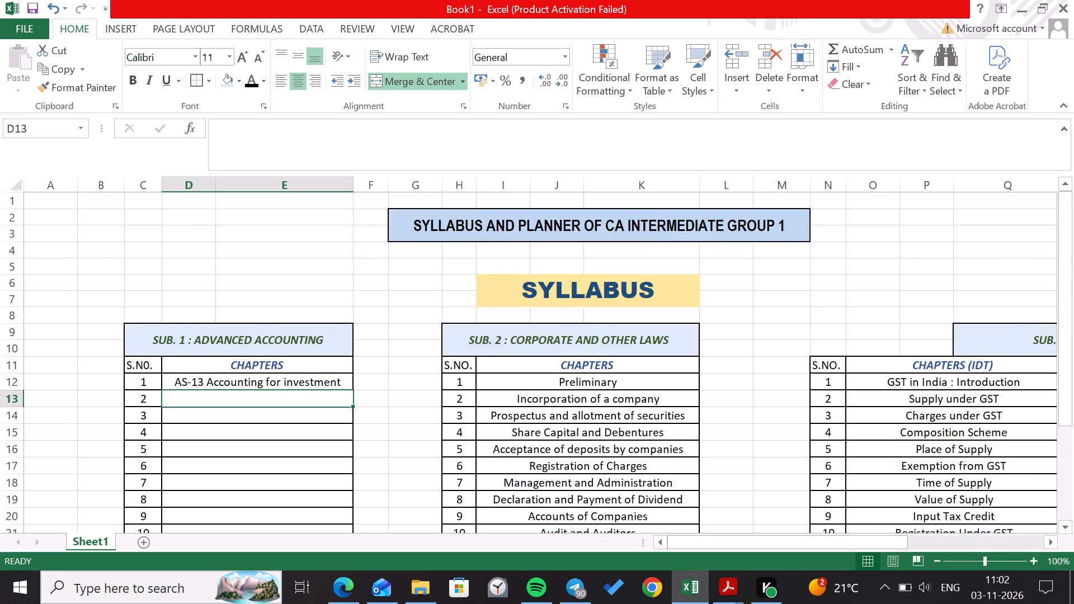
{"action": "scroll", "coordinate": [379, 333], "scroll_direction": "down", "scroll_amount": 7}
{"action": "left_click", "coordinate": [208, 281]}
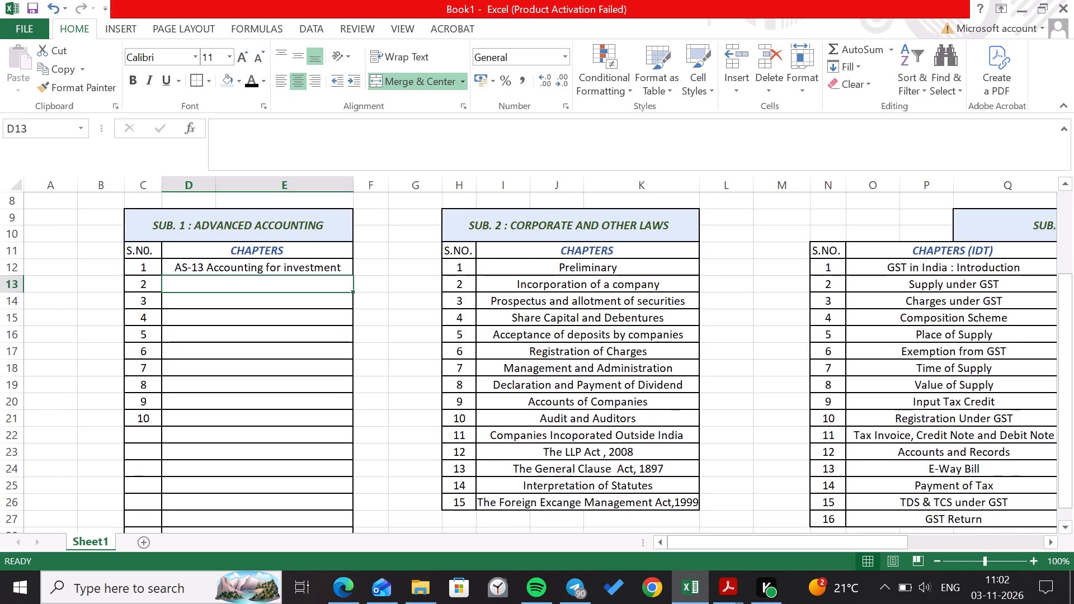
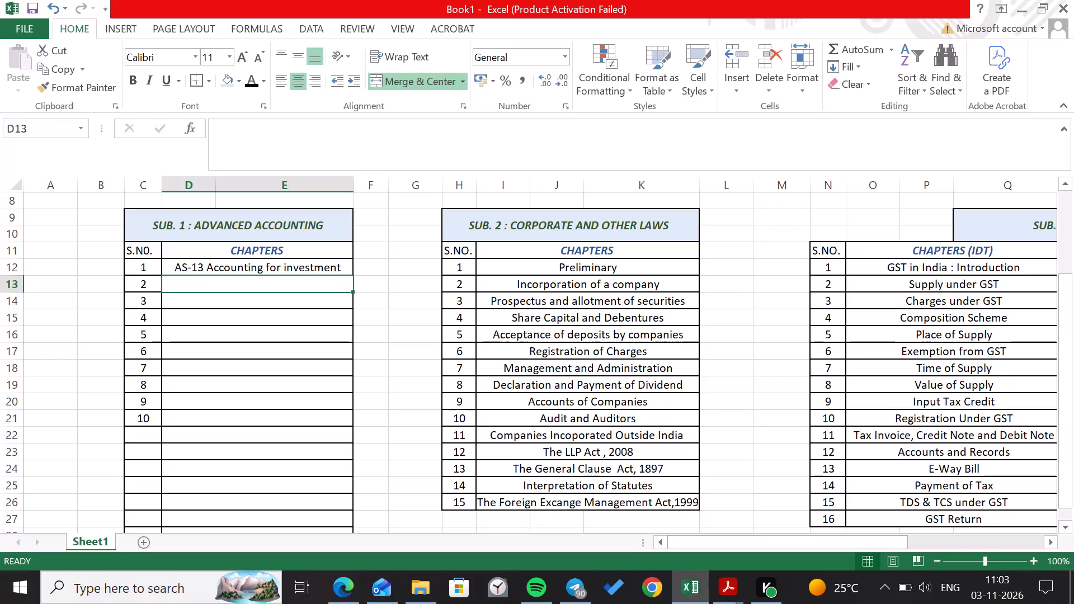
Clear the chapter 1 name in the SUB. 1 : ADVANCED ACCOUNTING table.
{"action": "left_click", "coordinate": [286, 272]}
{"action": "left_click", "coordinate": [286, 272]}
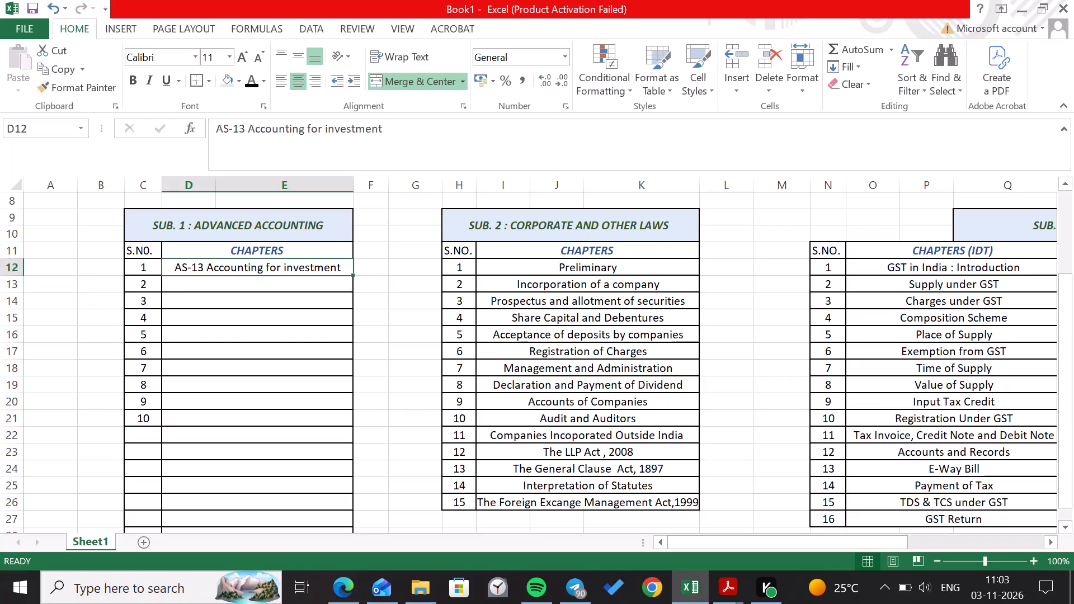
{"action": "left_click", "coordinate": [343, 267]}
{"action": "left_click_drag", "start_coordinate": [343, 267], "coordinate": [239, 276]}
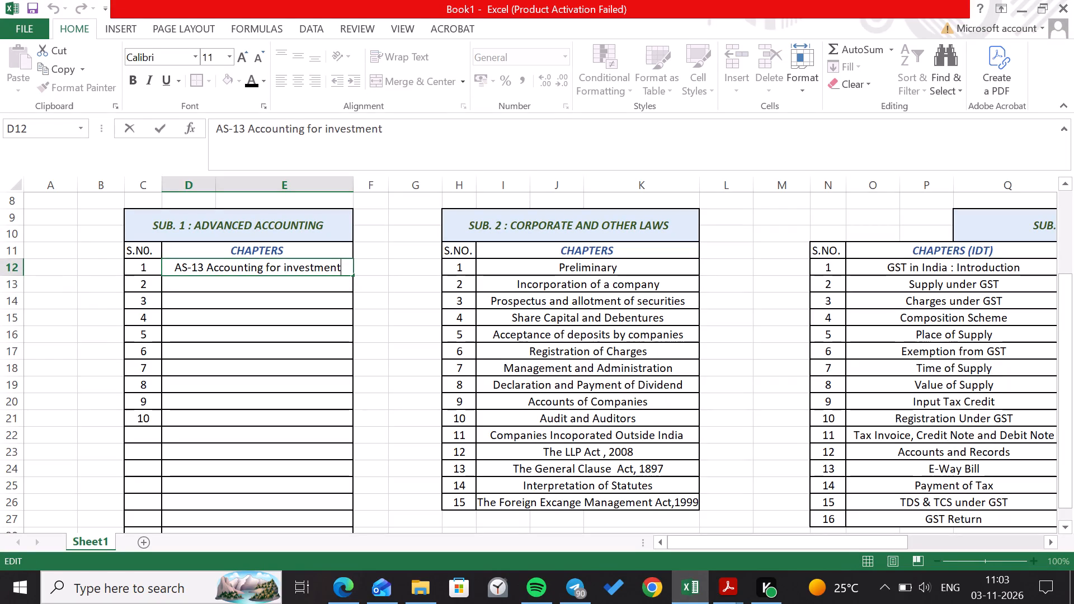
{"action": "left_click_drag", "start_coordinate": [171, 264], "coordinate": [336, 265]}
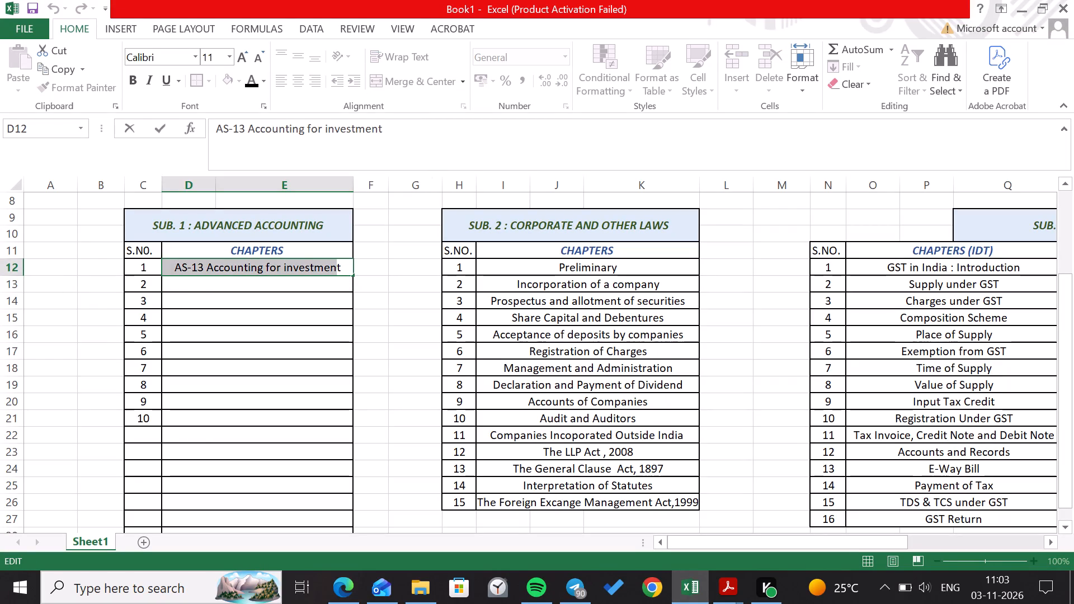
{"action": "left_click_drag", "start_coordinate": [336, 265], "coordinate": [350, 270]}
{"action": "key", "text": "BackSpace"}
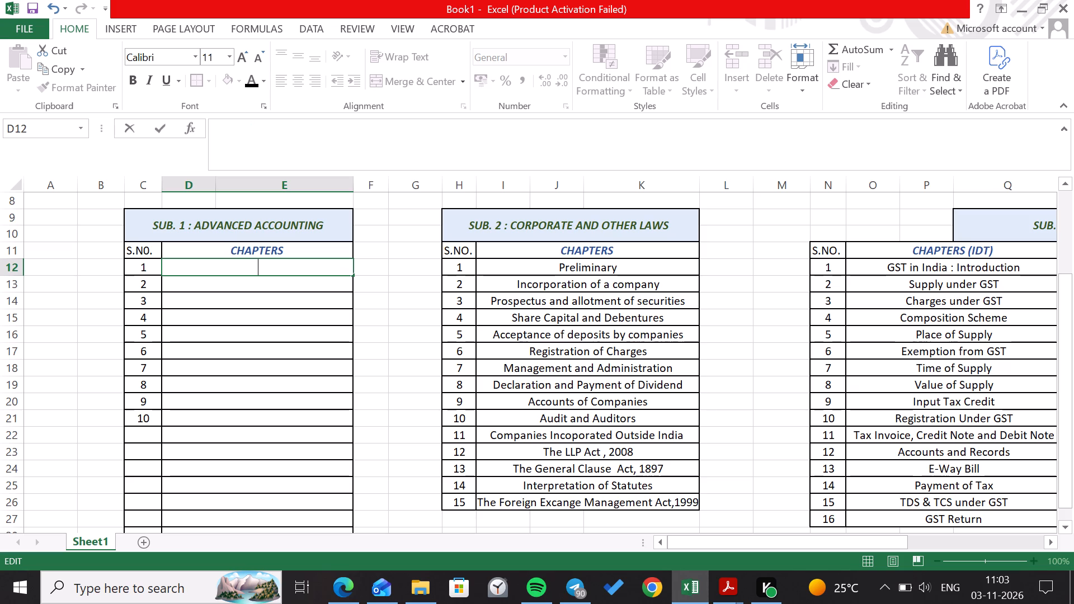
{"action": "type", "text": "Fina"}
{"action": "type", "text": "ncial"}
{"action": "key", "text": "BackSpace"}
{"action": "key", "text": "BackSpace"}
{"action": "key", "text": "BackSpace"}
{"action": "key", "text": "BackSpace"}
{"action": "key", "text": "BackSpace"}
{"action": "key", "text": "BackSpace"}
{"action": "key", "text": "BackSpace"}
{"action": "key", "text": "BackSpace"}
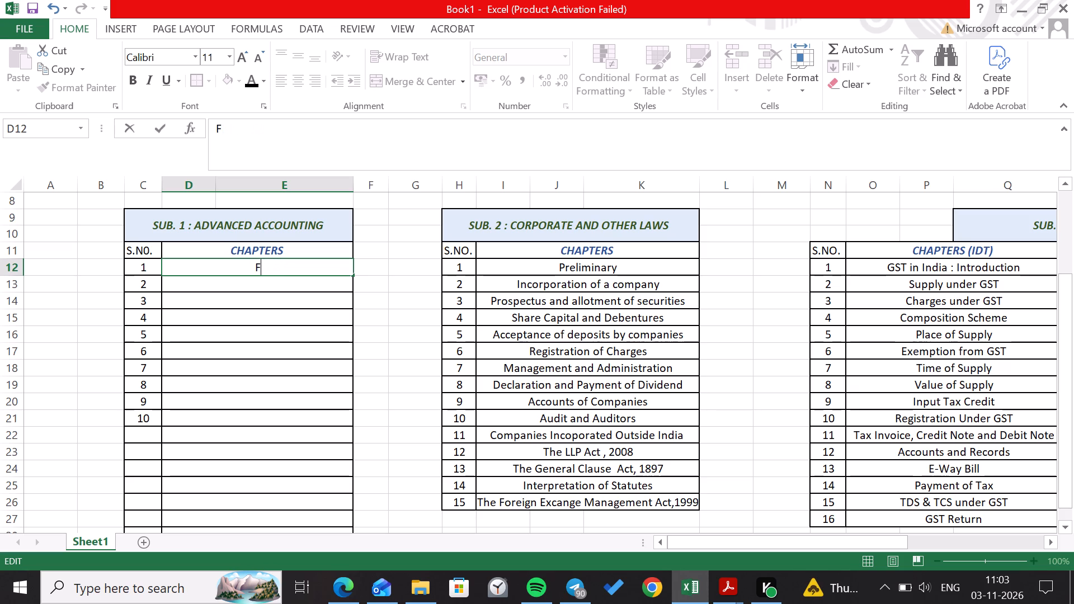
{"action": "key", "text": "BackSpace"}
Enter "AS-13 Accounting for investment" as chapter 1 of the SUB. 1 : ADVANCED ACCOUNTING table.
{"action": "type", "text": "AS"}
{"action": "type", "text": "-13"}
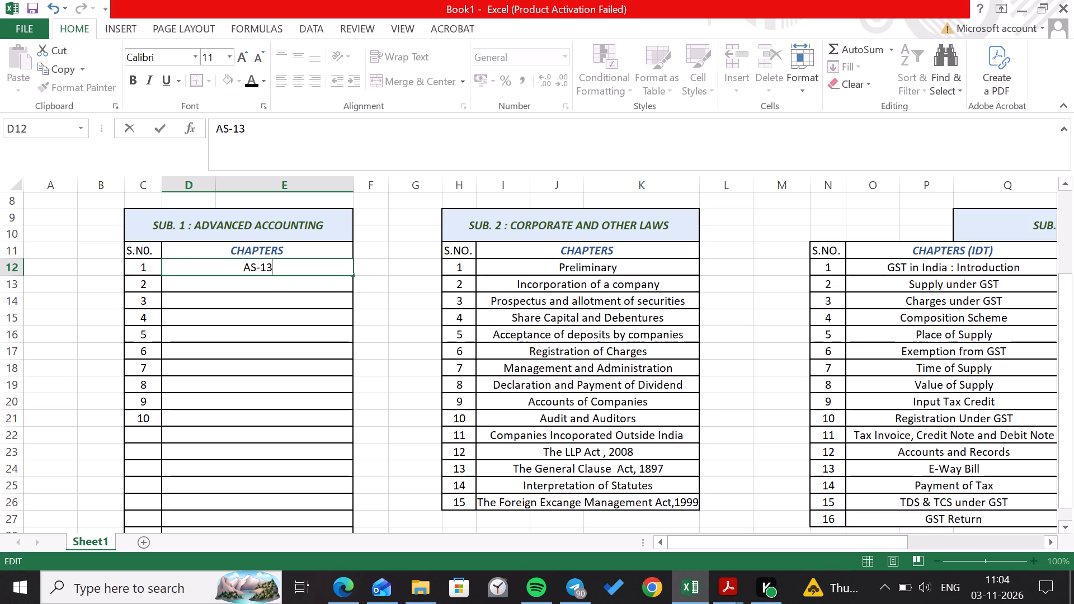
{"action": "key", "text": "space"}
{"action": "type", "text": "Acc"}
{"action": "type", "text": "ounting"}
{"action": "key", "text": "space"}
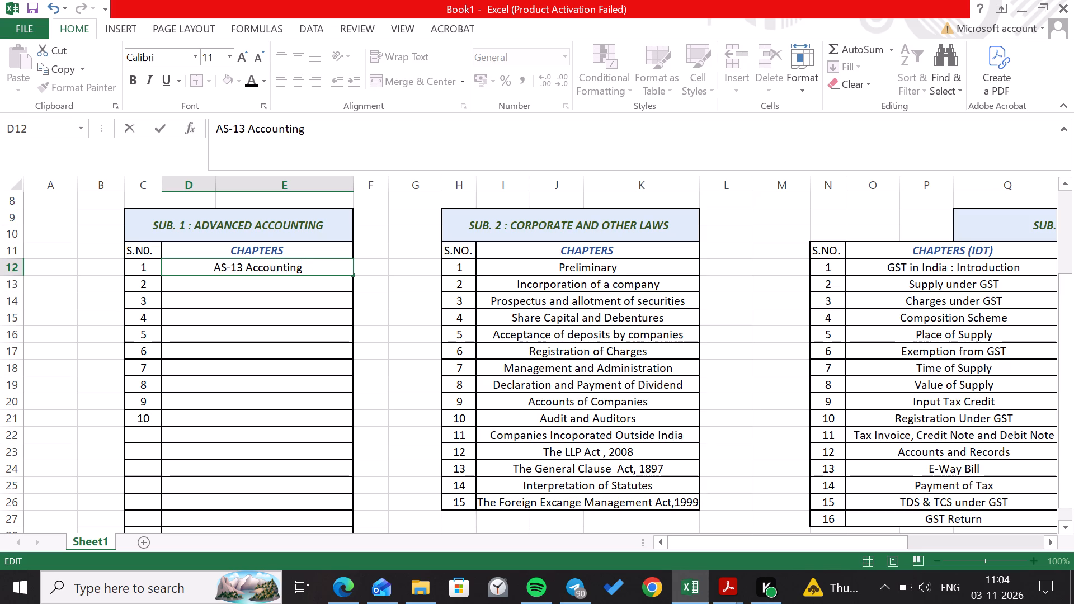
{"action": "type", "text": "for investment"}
Merge and center cells G33:K34 below the subject tables and give the merged block a light blue fill.
{"action": "scroll", "coordinate": [561, 386], "scroll_direction": "down", "scroll_amount": 13}
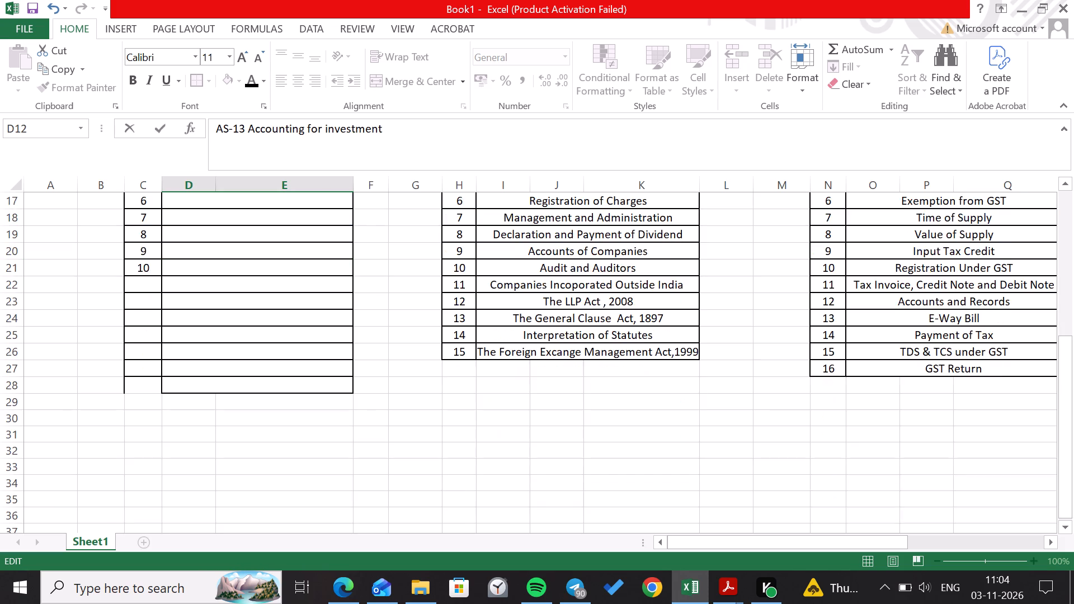
{"action": "scroll", "coordinate": [559, 392], "scroll_direction": "down", "scroll_amount": 13}
{"action": "scroll", "coordinate": [559, 392], "scroll_direction": "up", "scroll_amount": 6}
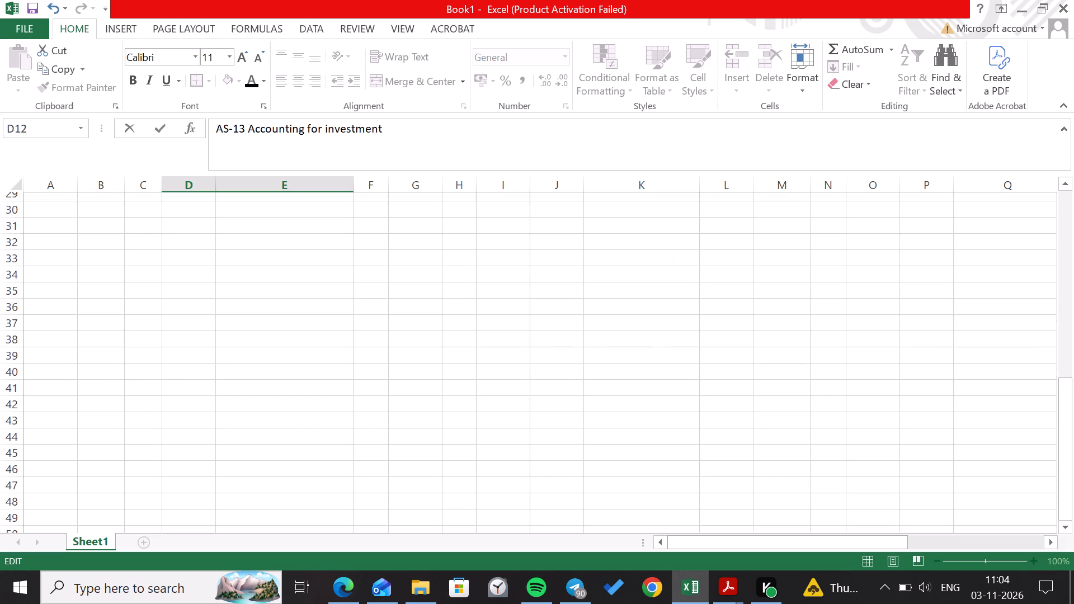
{"action": "scroll", "coordinate": [559, 392], "scroll_direction": "up", "scroll_amount": 5}
{"action": "scroll", "coordinate": [559, 392], "scroll_direction": "down", "scroll_amount": 8}
{"action": "scroll", "coordinate": [559, 392], "scroll_direction": "up", "scroll_amount": 5}
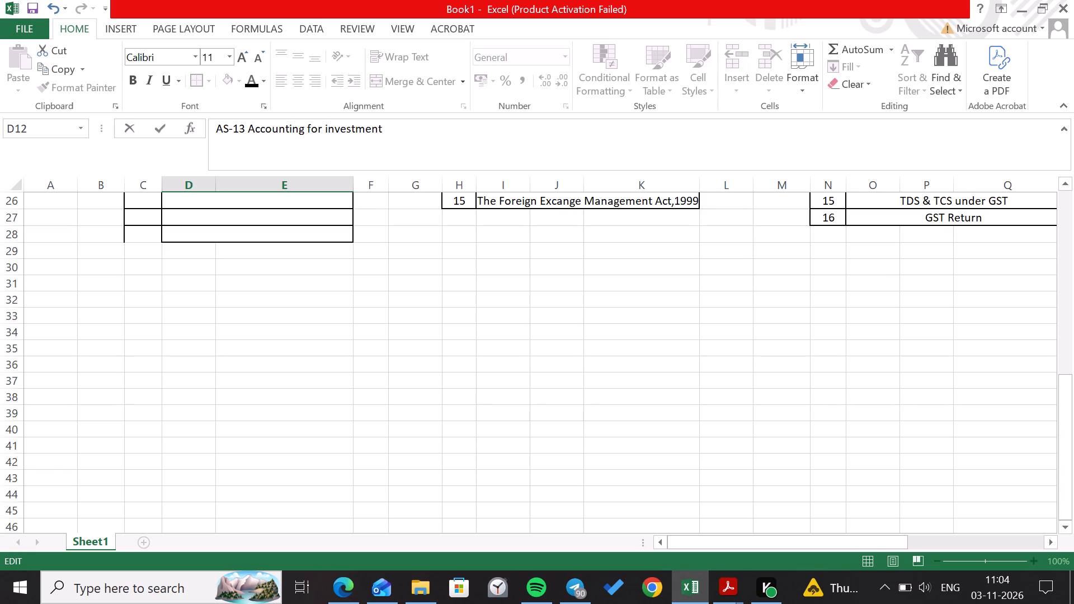
{"action": "left_click", "coordinate": [389, 312]}
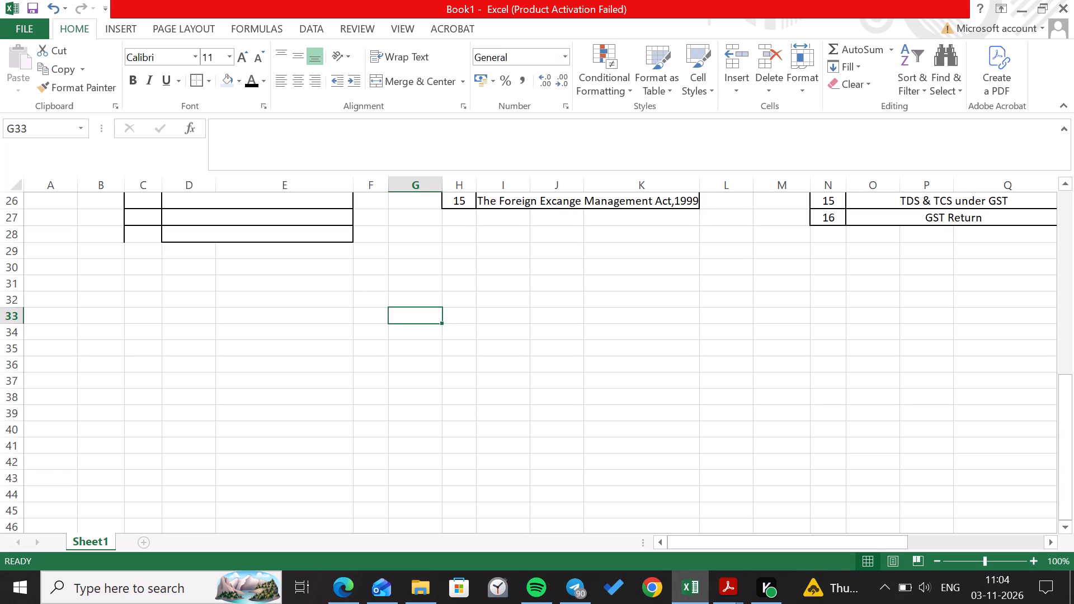
{"action": "left_click_drag", "start_coordinate": [441, 323], "coordinate": [446, 325]}
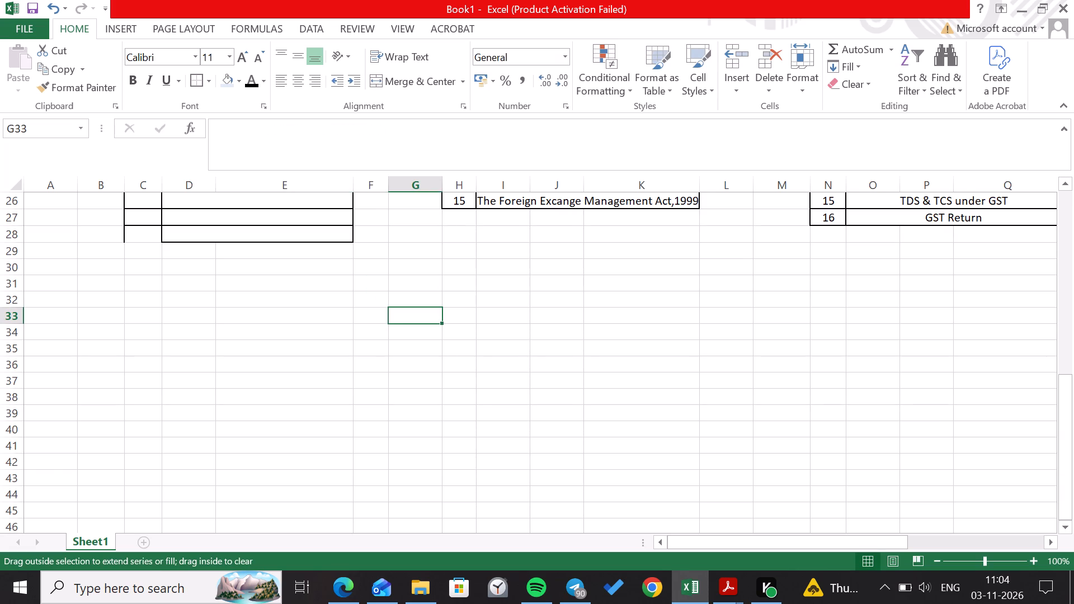
{"action": "left_click_drag", "start_coordinate": [446, 325], "coordinate": [454, 337]}
{"action": "left_click_drag", "start_coordinate": [442, 339], "coordinate": [505, 343]}
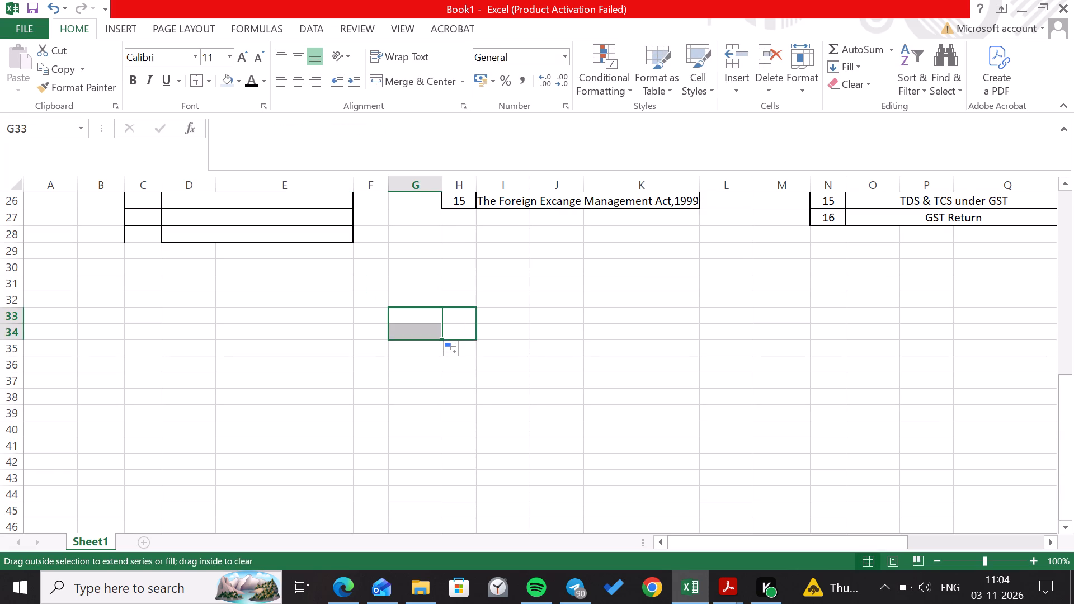
{"action": "left_click_drag", "start_coordinate": [505, 343], "coordinate": [655, 345]}
{"action": "left_click", "coordinate": [402, 78]}
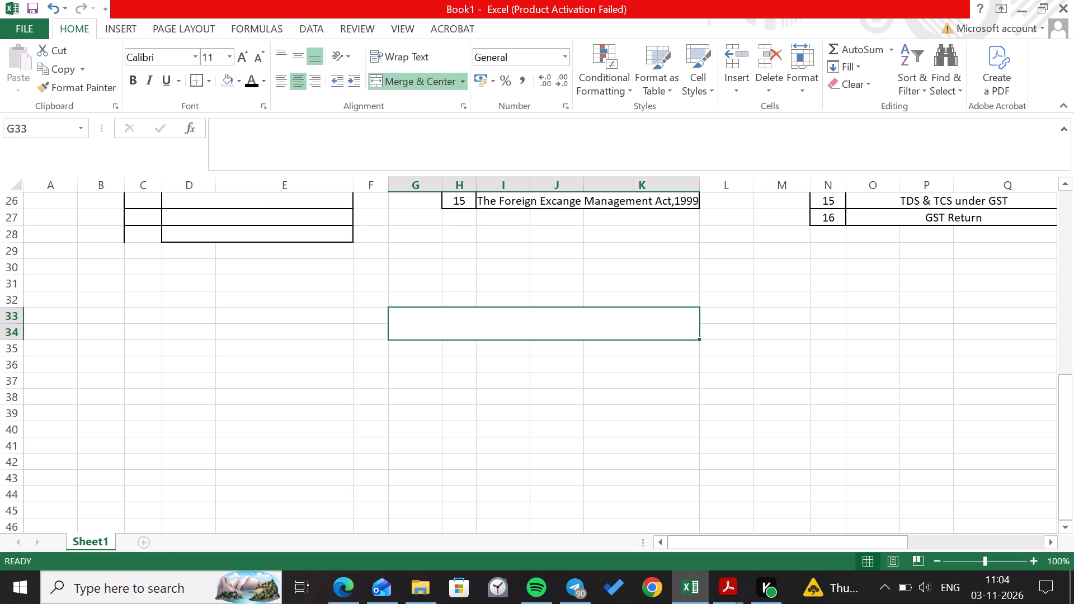
{"action": "left_click", "coordinate": [222, 78]}
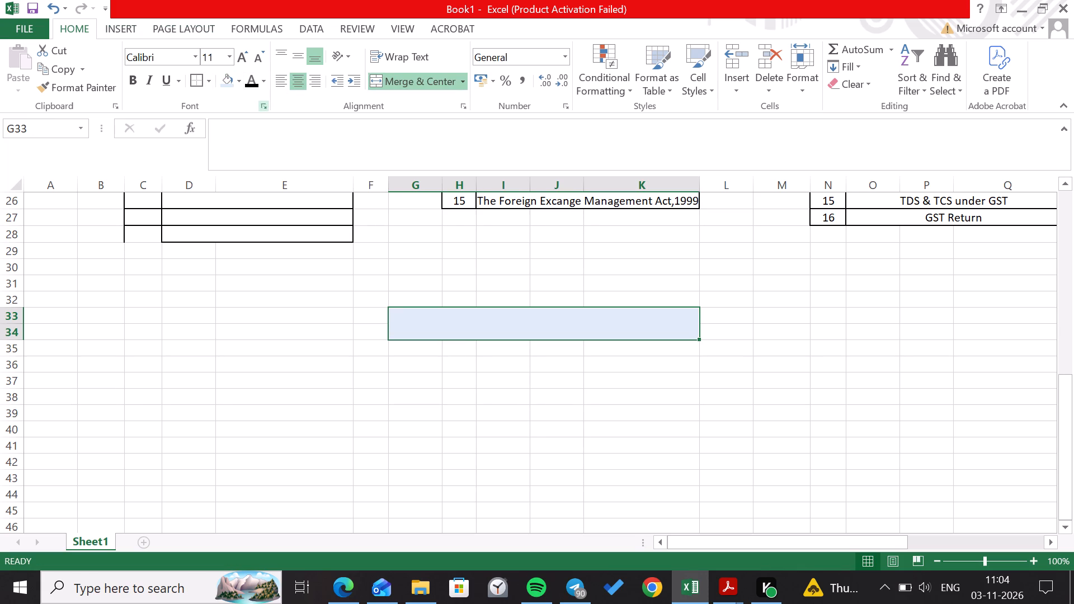
Enter a heading starting with "PLANNER FOR" in the merged light blue block at G33:K34.
{"action": "double_click", "coordinate": [426, 327]}
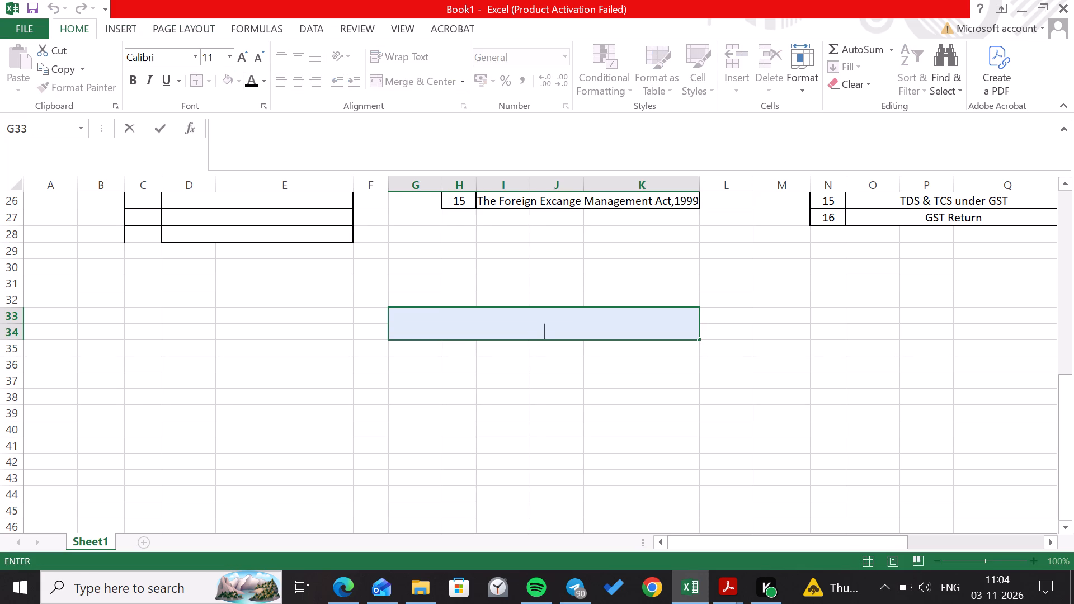
{"action": "type", "text": "PL"}
{"action": "key", "text": "shift+BackSpace"}
{"action": "key", "text": "BackSpace"}
{"action": "type", "text": "PLANNER FOR"}
{"action": "key", "text": "space"}
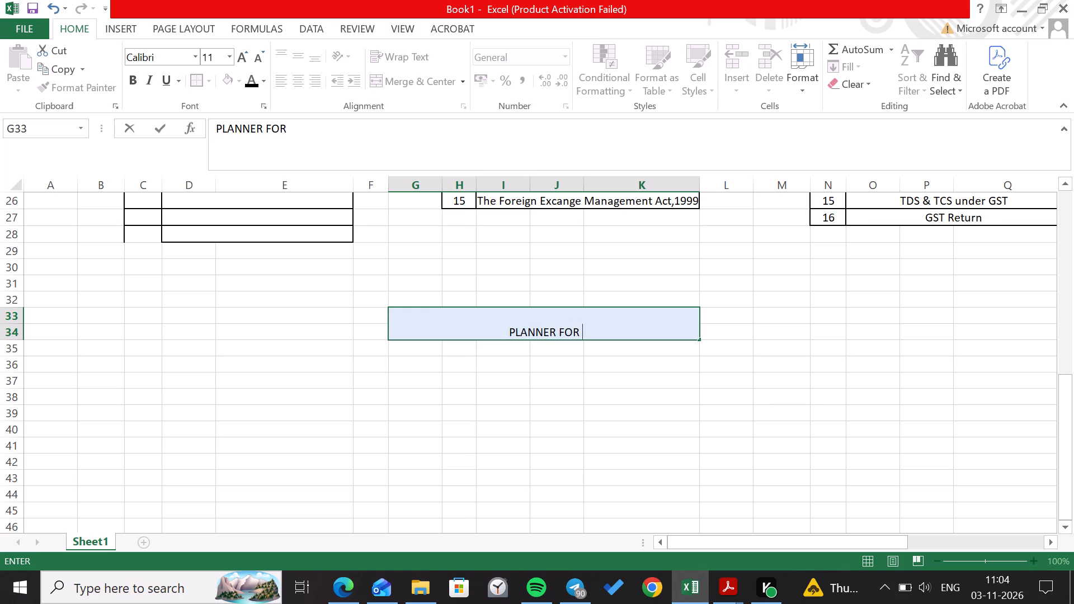